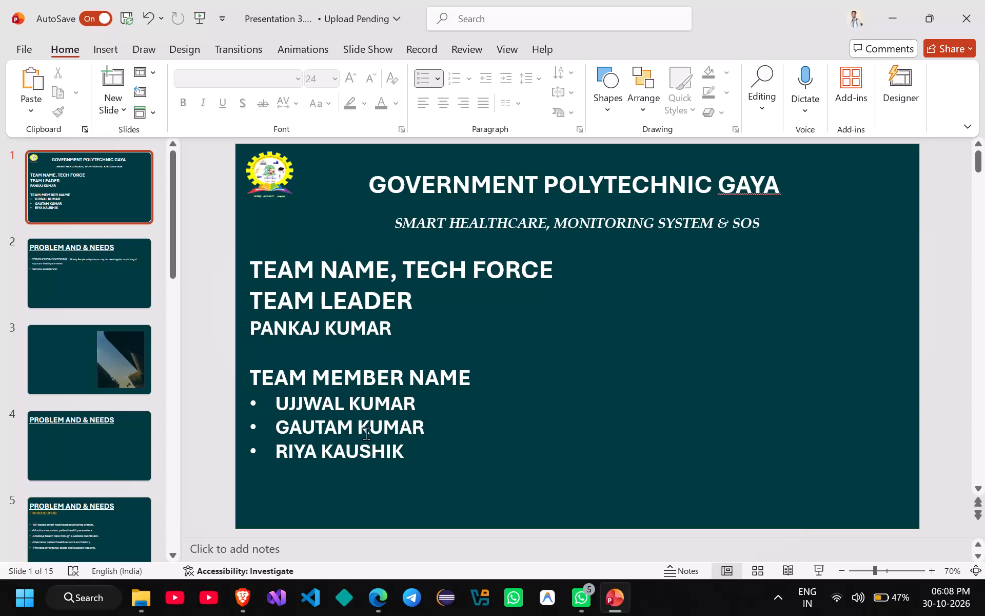
Review the Problem and Needs content on slide 2 and the introduction bullets on slide 5.
click(109, 267)
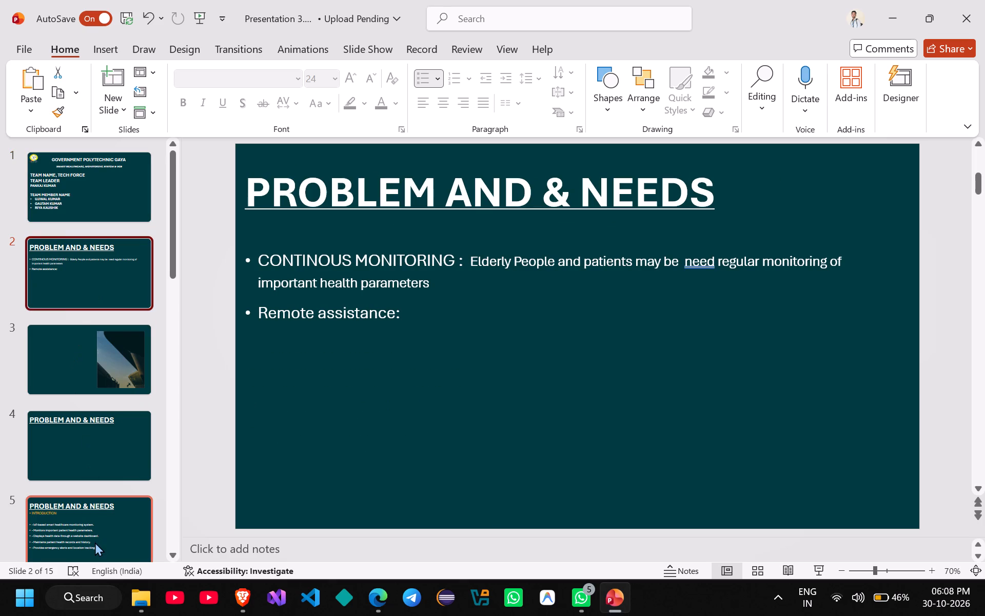
click(95, 542)
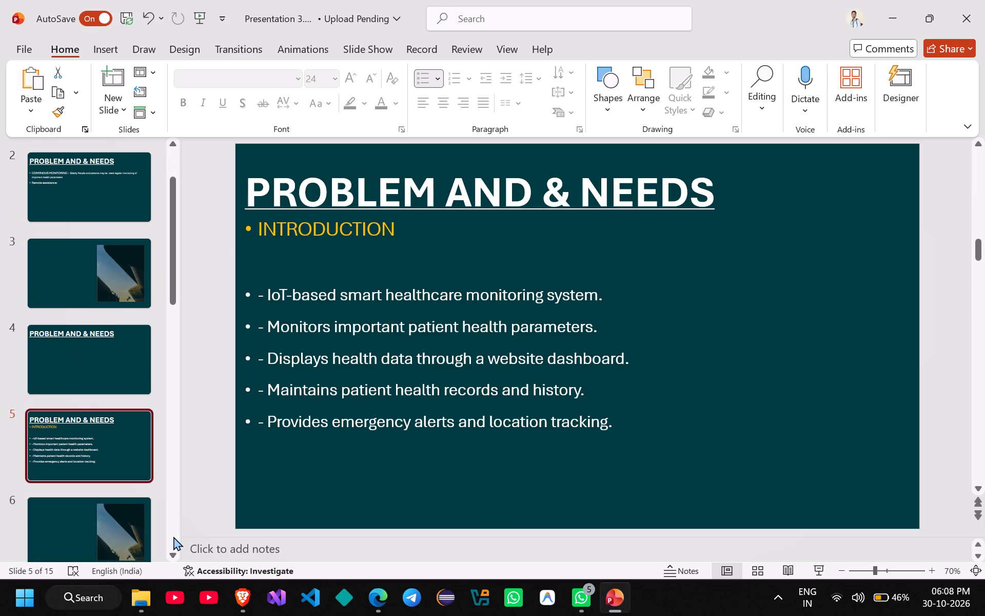
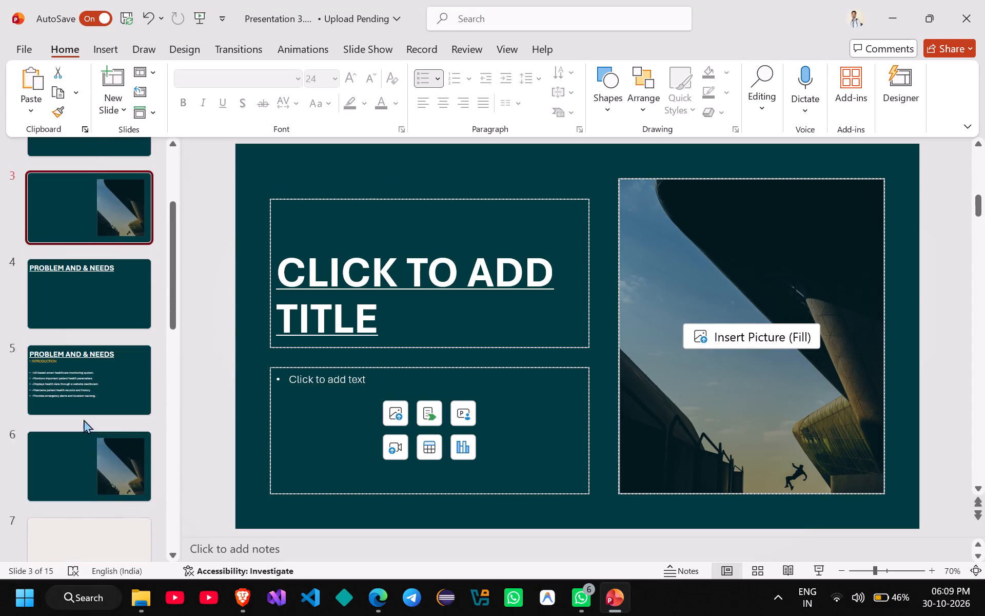
Move the slide with the Introduction bullets from position 5 to position 2, directly after the title slide.
drag(84, 497, 111, 375)
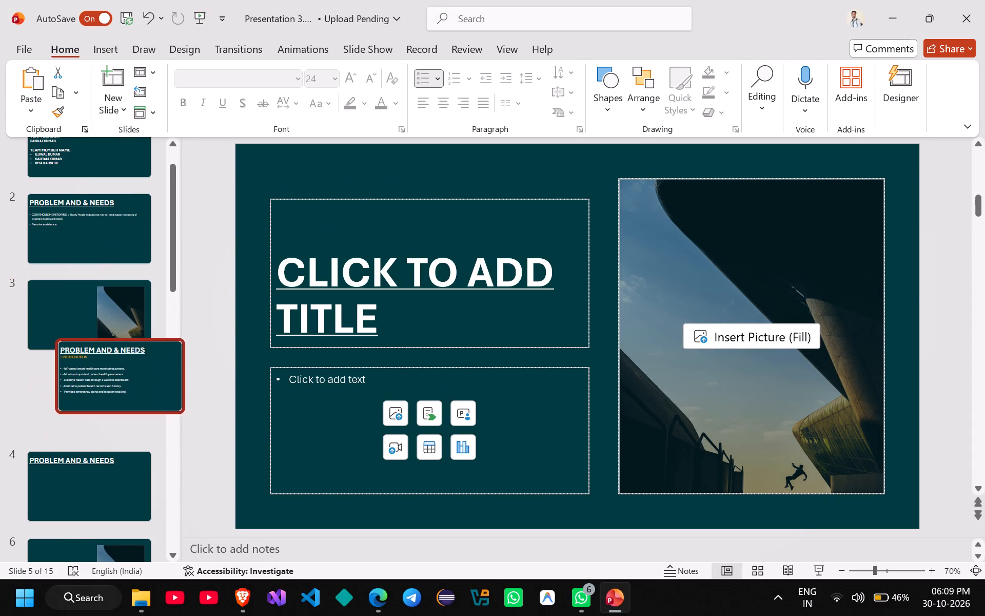
drag(111, 375, 81, 221)
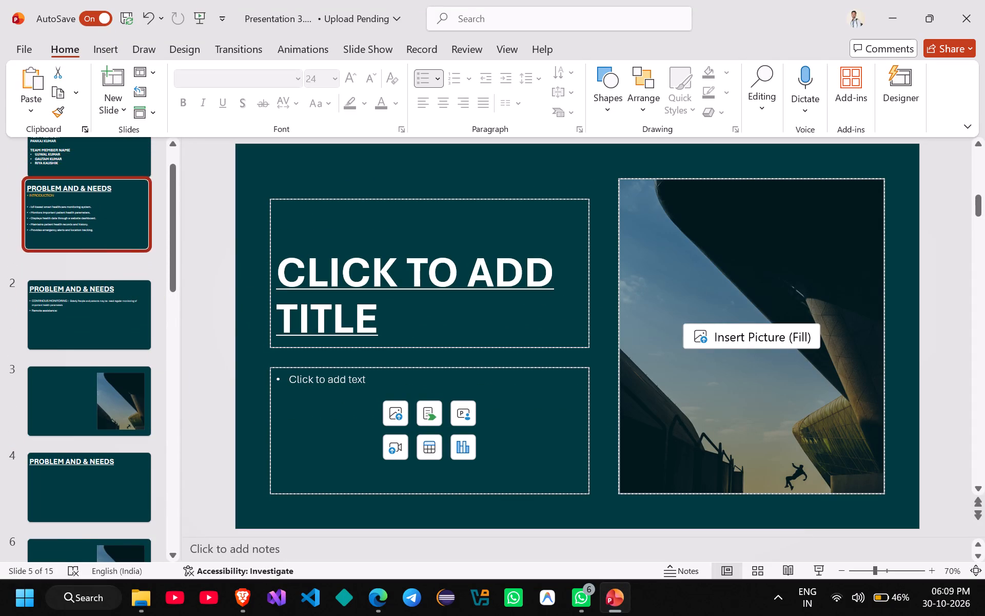
drag(81, 221, 82, 230)
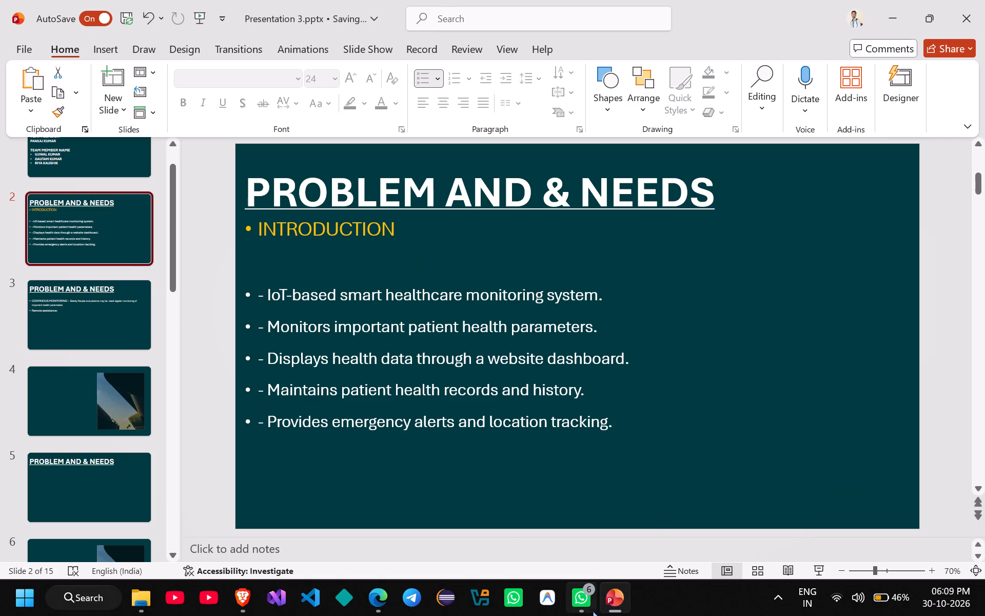
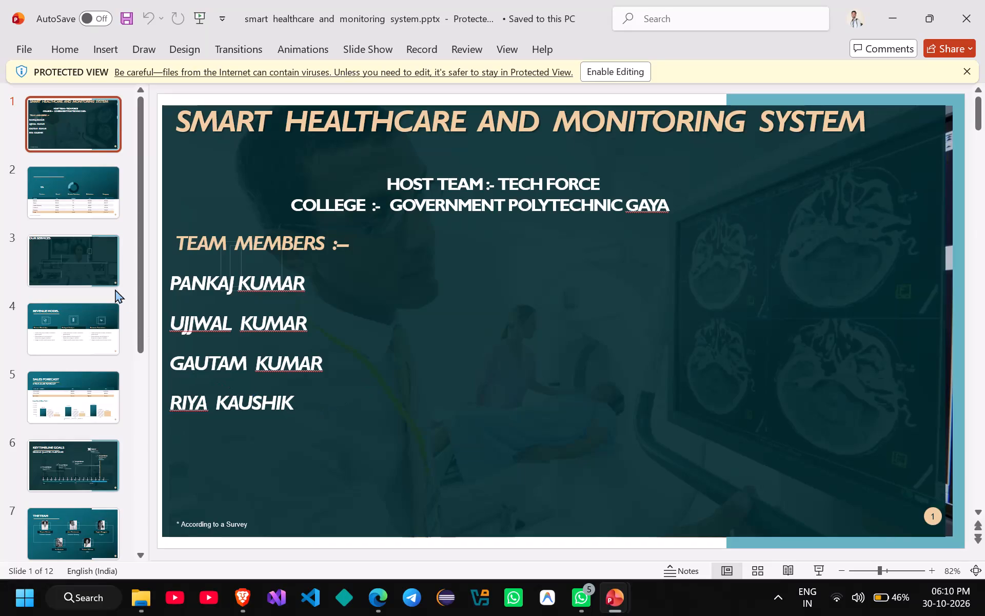
Look through the smart healthcare and monitoring system presentation's slides, from the title slide to the team slide.
click(63, 199)
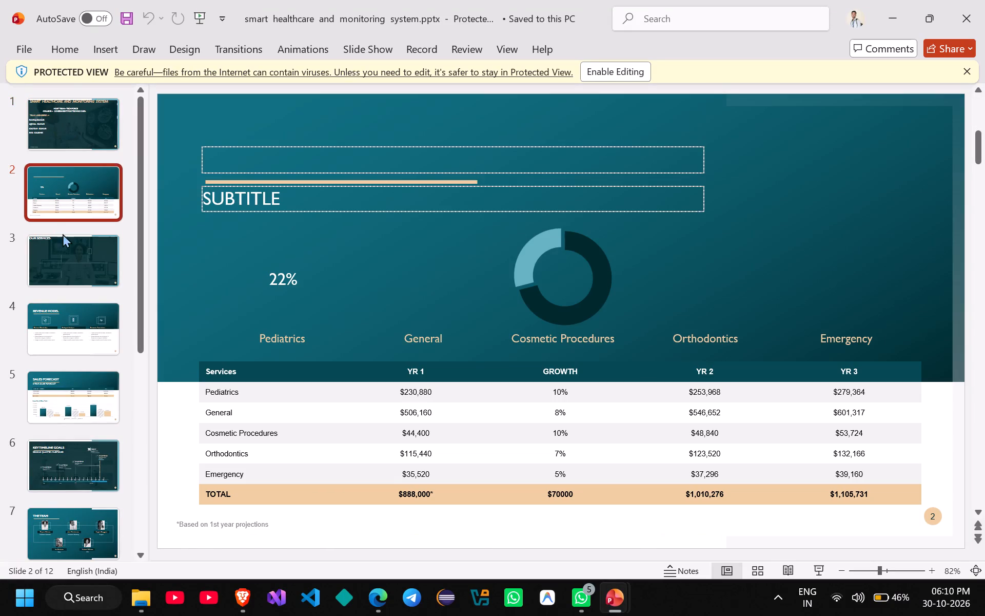
click(327, 405)
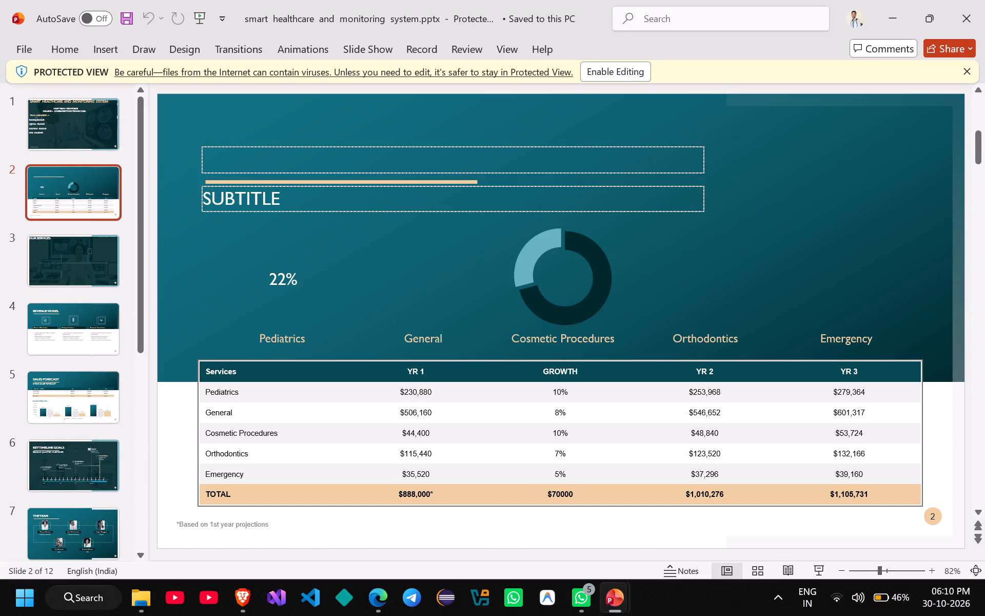
click(327, 405)
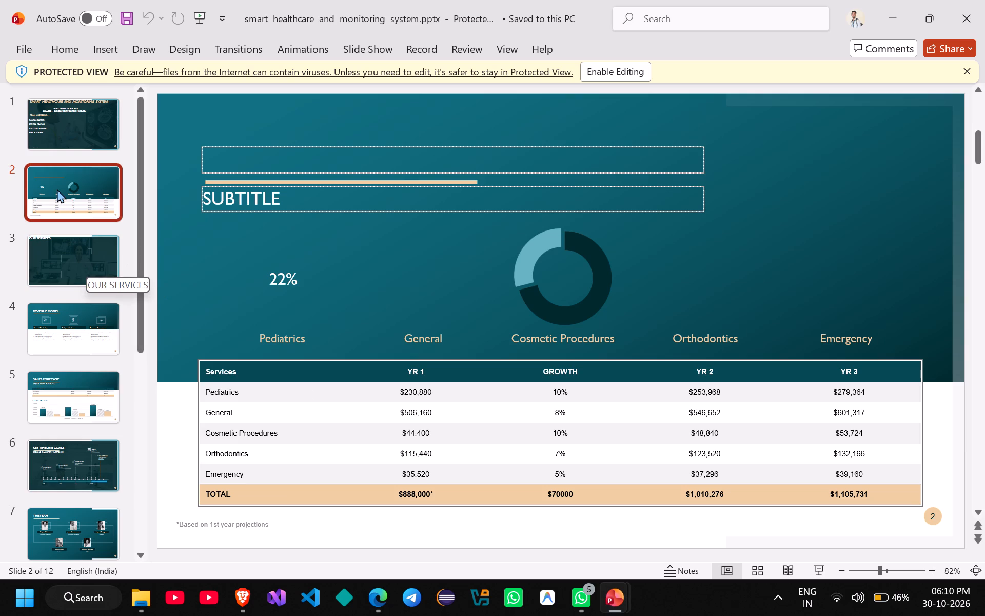
scroll(57, 189, up, 2)
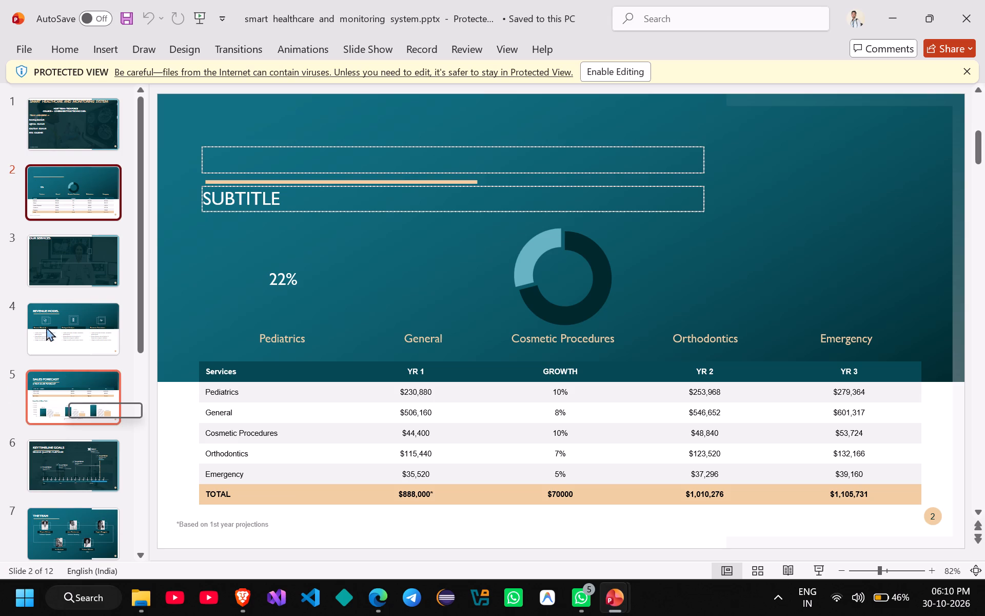
click(33, 138)
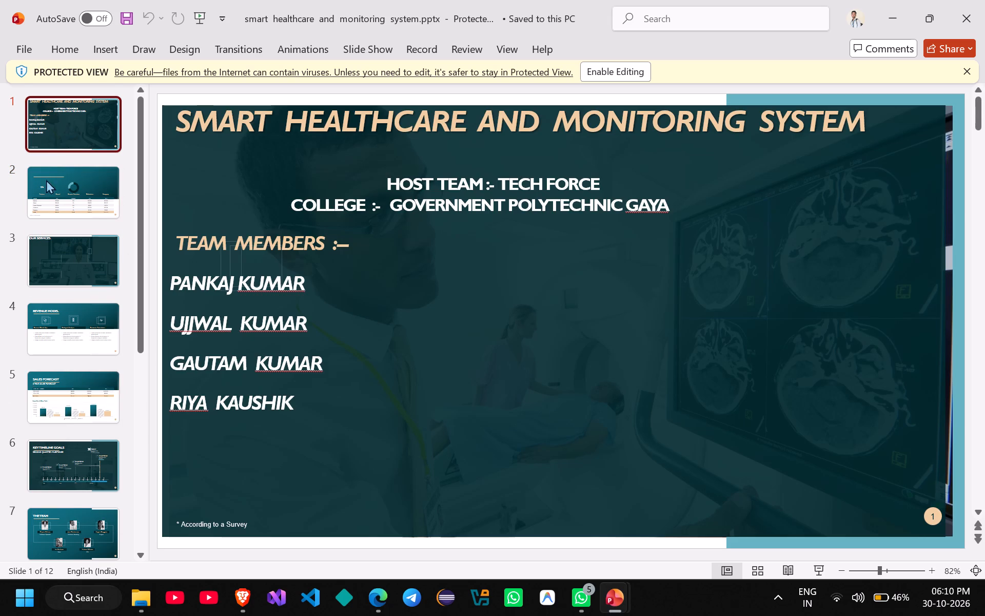
click(50, 152)
click(76, 161)
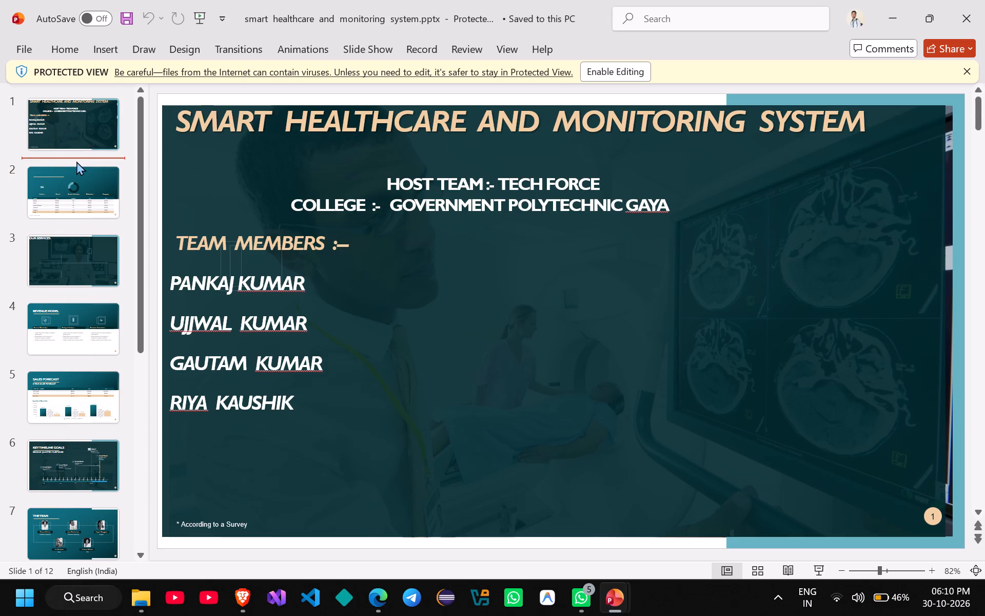
click(57, 166)
click(68, 199)
click(65, 260)
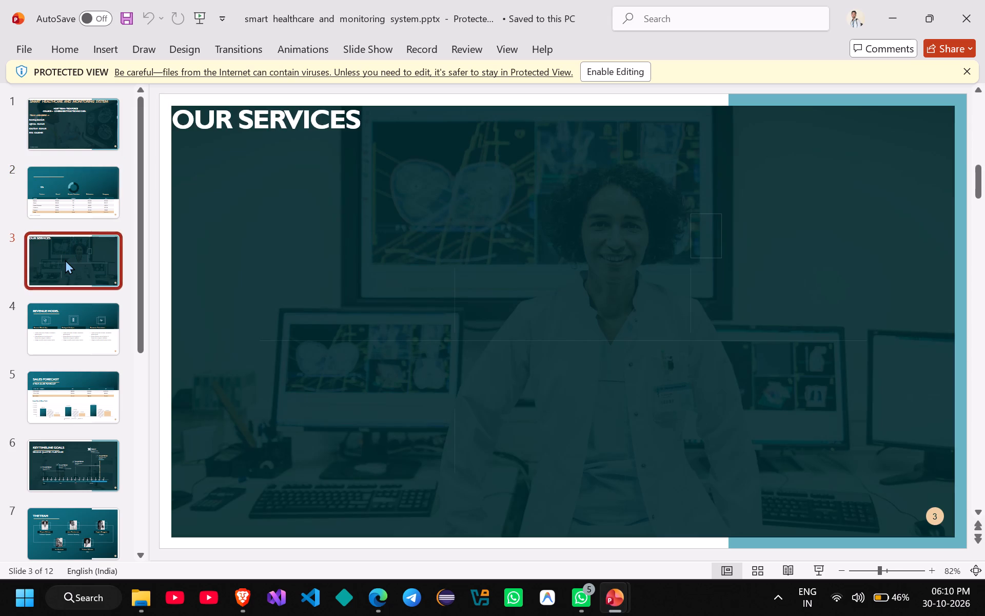
click(53, 464)
click(61, 537)
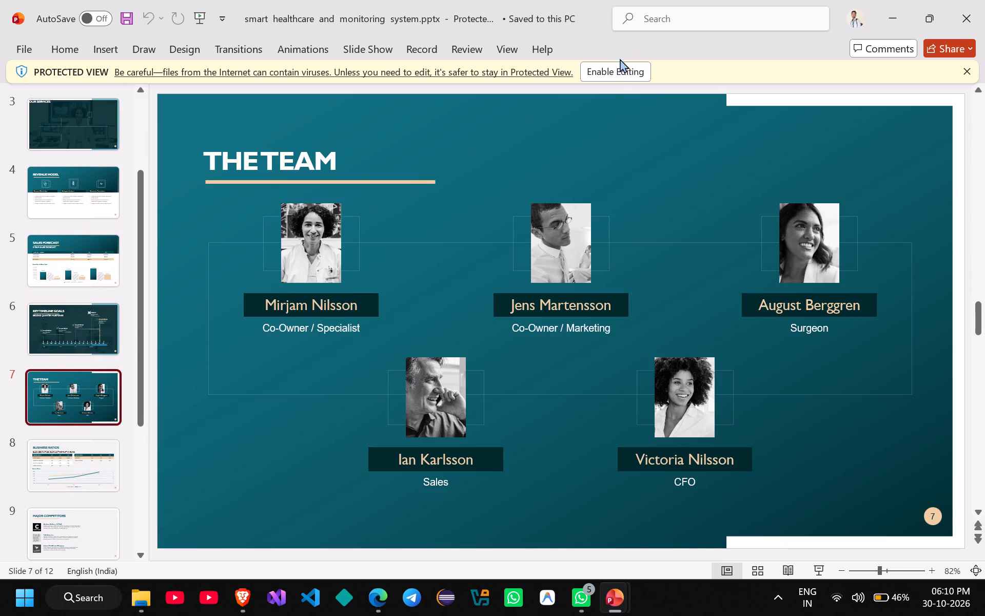
Enable editing of the smart healthcare and monitoring system presentation that is open in Protected View.
click(617, 69)
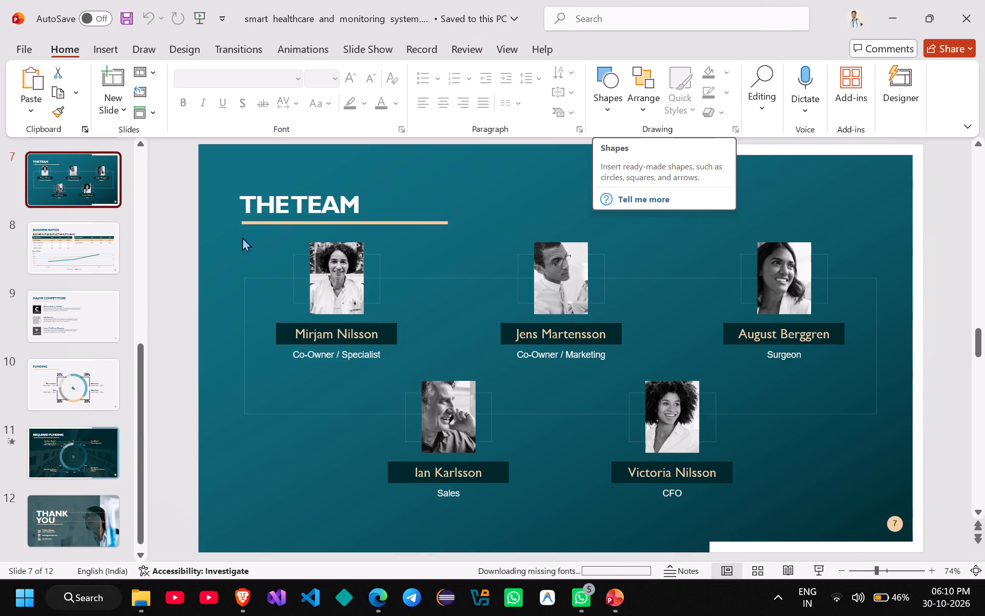
scroll(78, 249, up, 8)
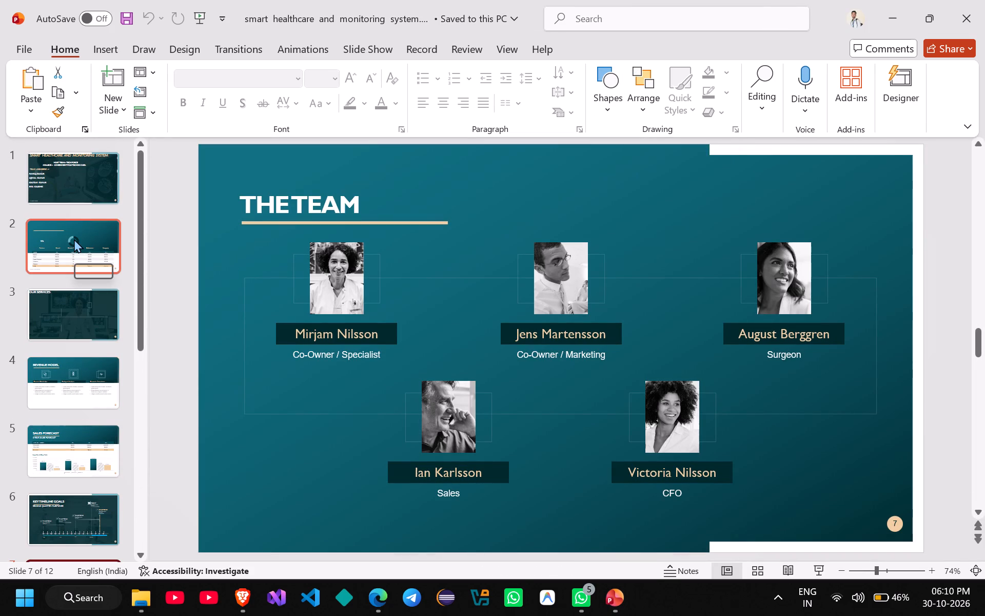
Show the hidden system tray icons.
click(770, 615)
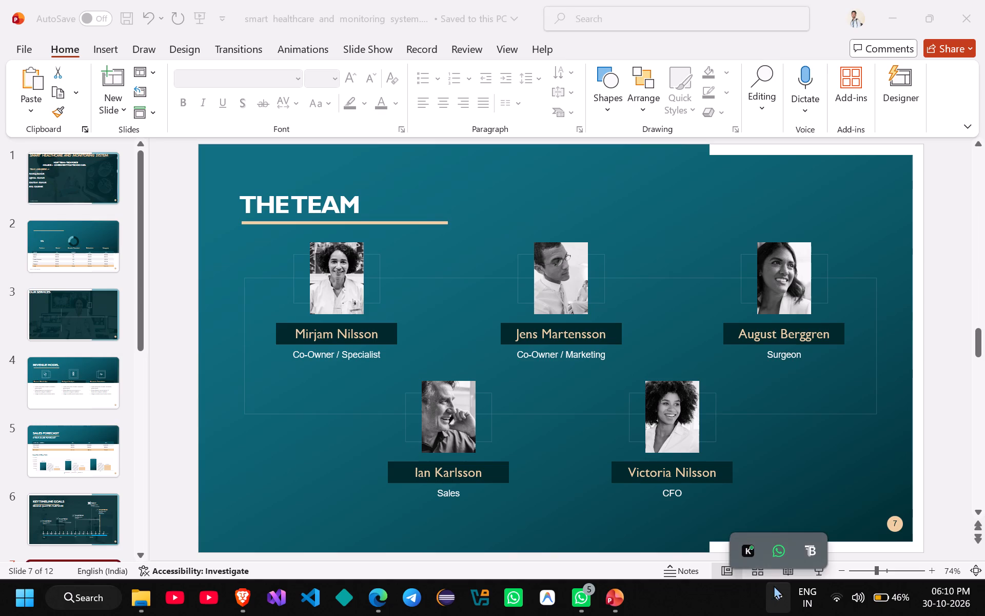
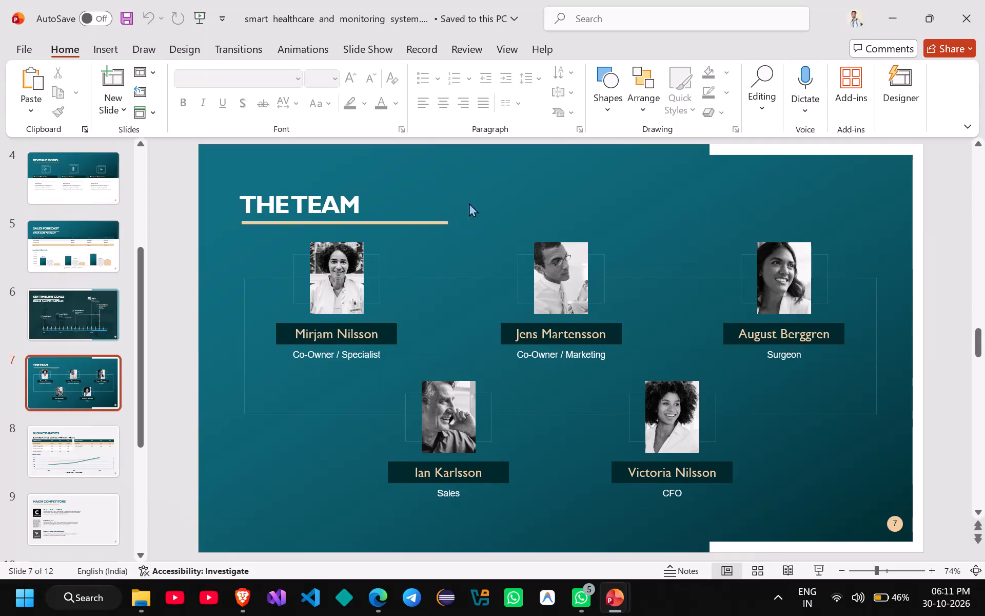
Look over the title slide, the untitled services revenue table slide and the OUR SERVICES slide.
scroll(65, 303, up, 9)
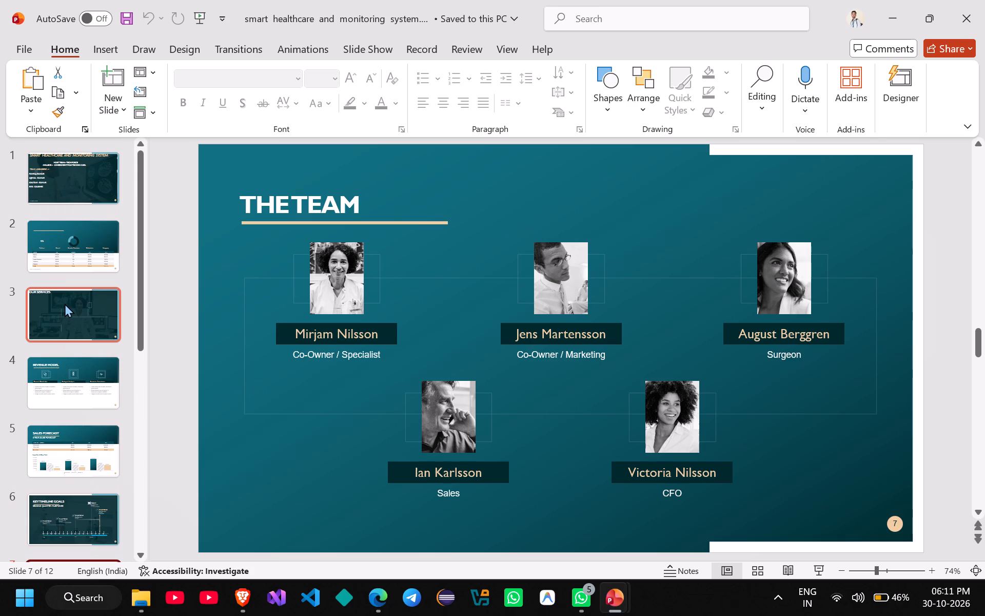
click(78, 181)
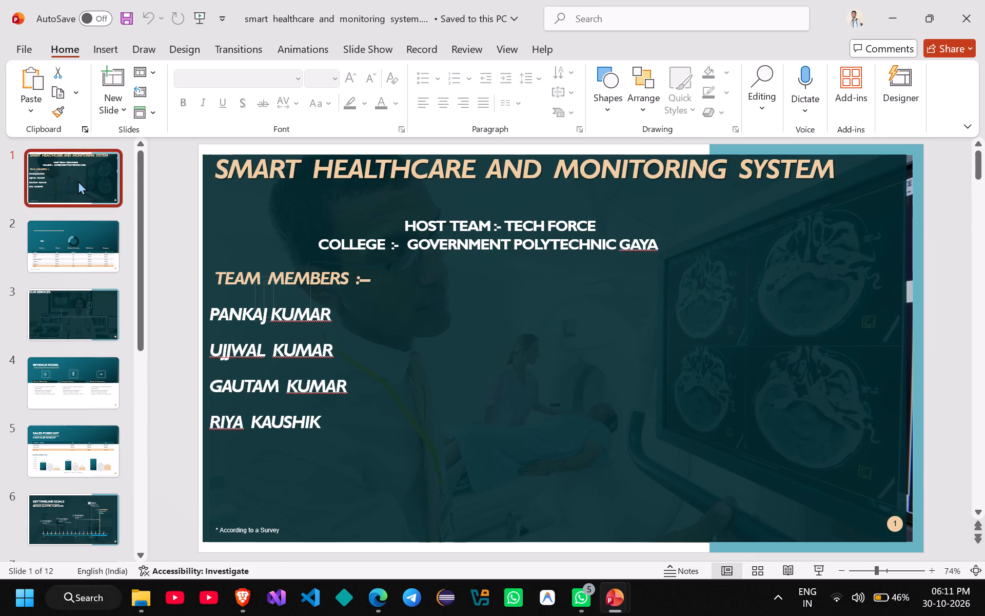
click(41, 241)
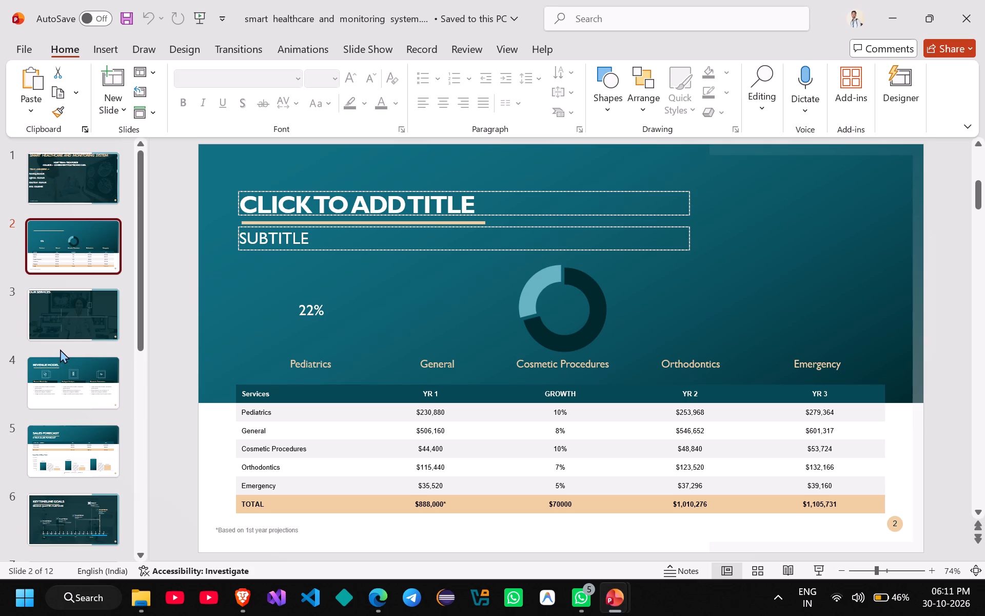
click(66, 326)
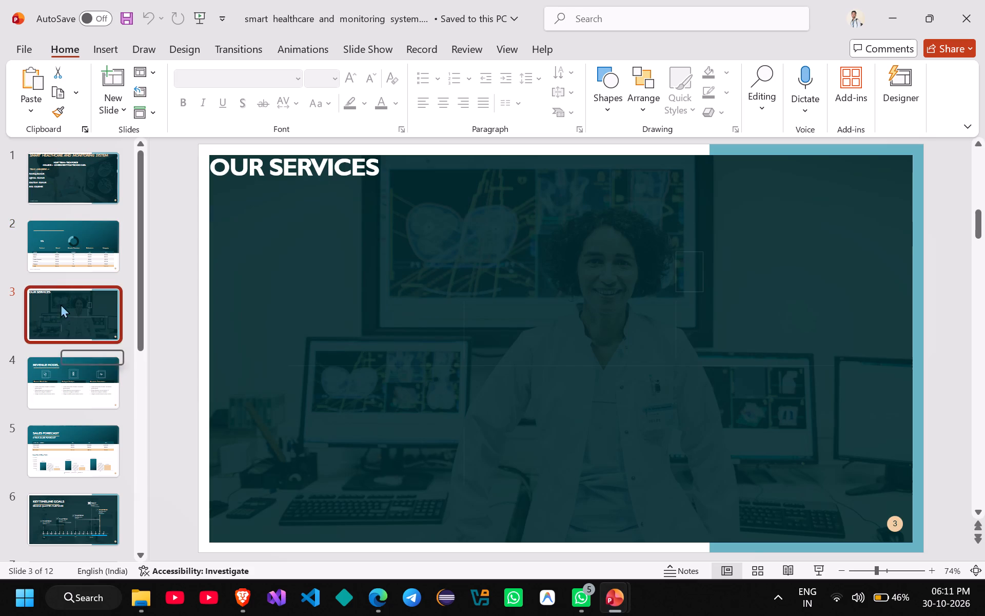
click(64, 253)
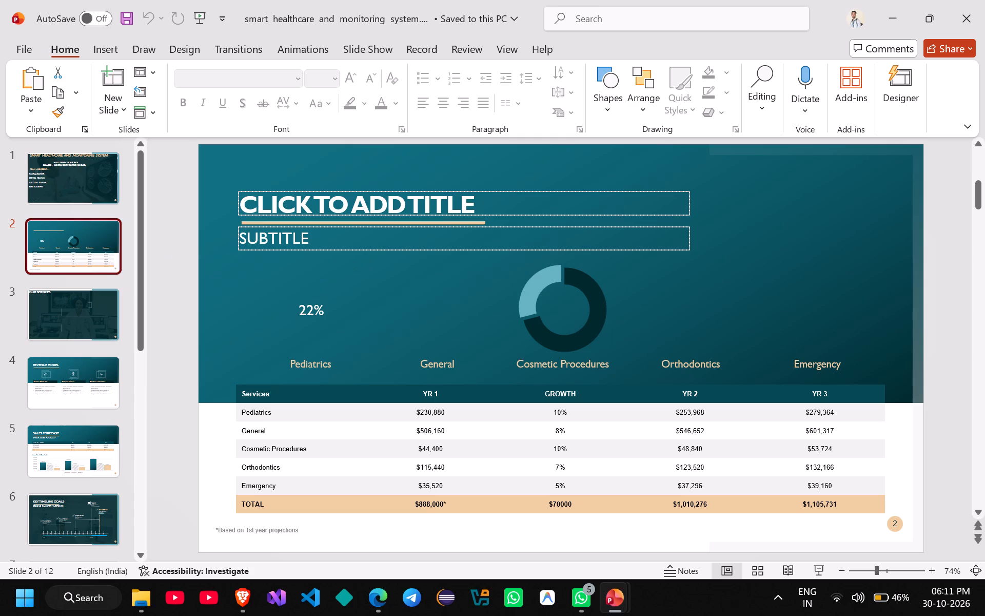
click(429, 402)
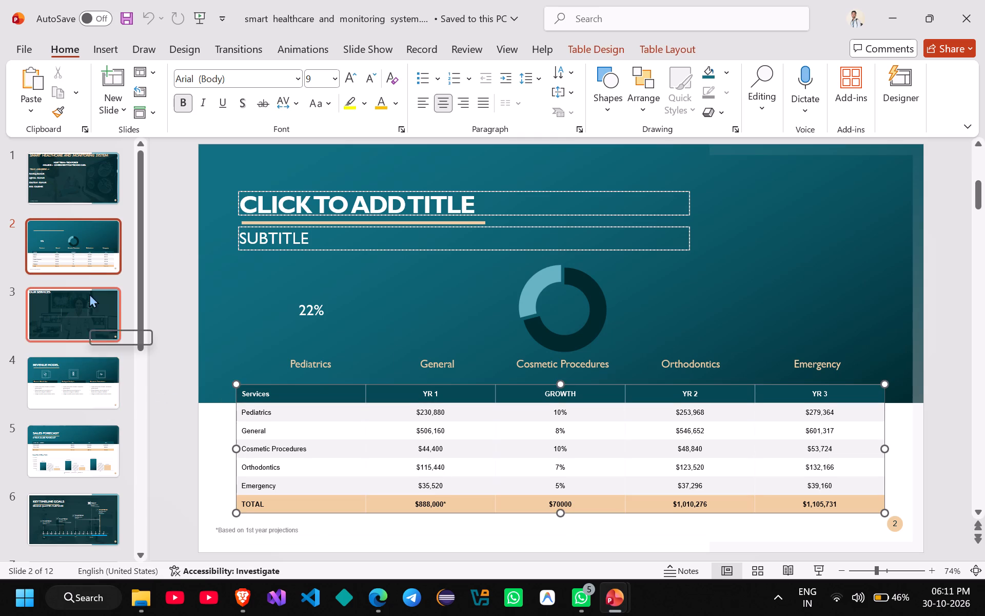
Move the OUR SERVICES slide up to position 2, directly after the title slide.
click(85, 306)
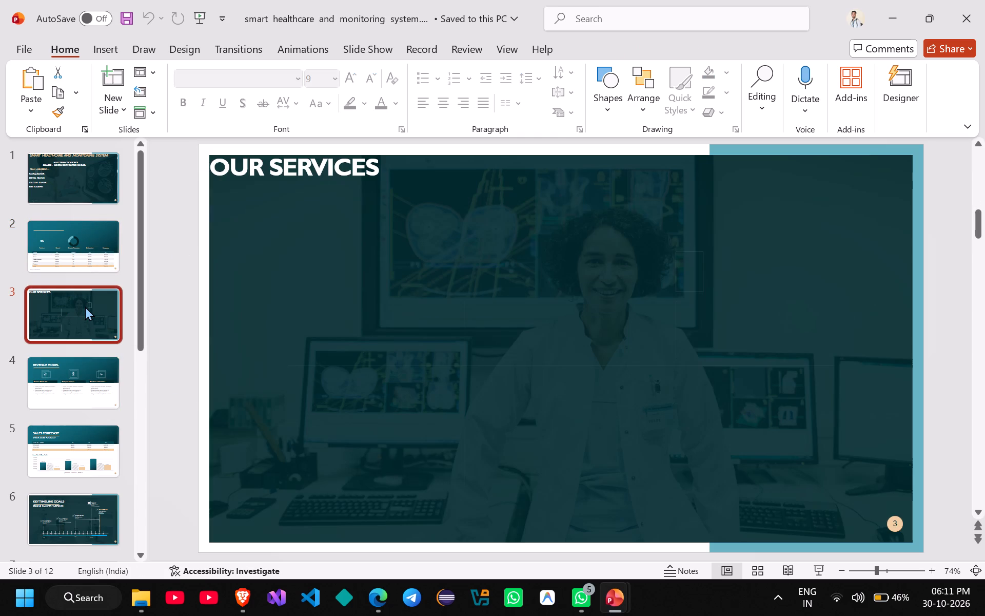
drag(85, 306, 79, 218)
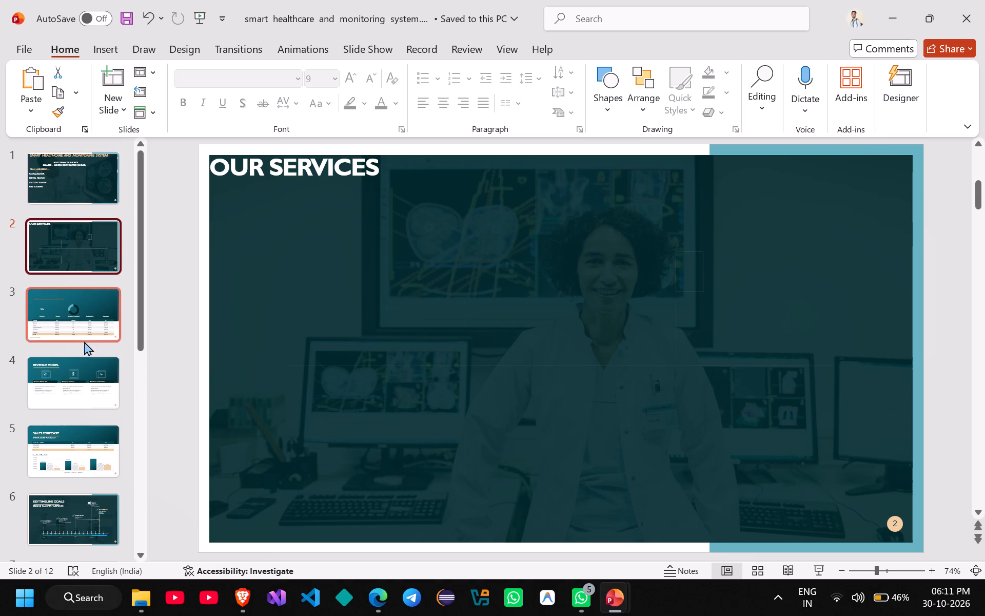
Move the KEY TIMELINE GOALS slide up to position 3, directly after OUR SERVICES.
drag(86, 513, 86, 508)
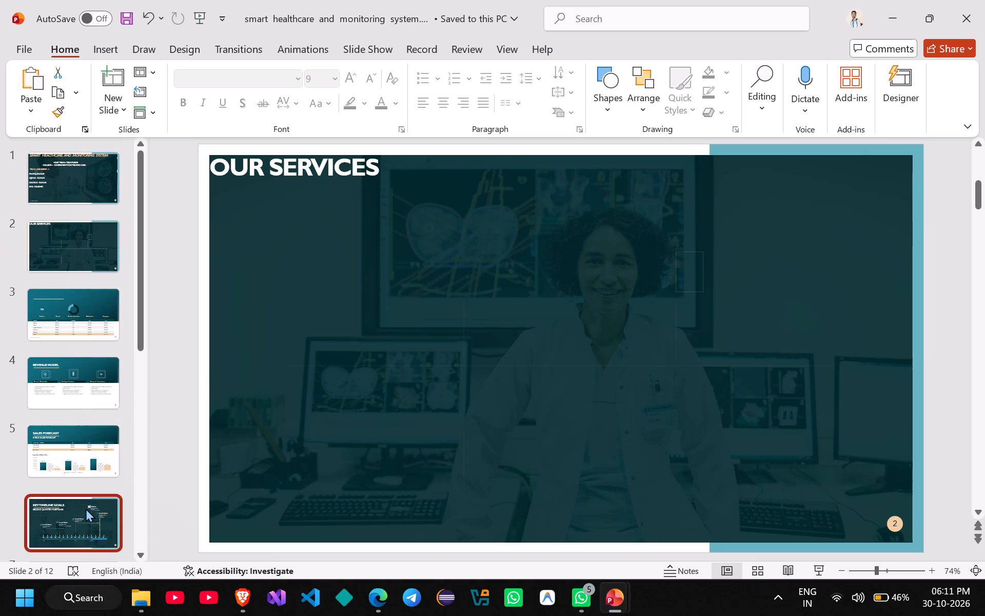
drag(86, 508, 91, 282)
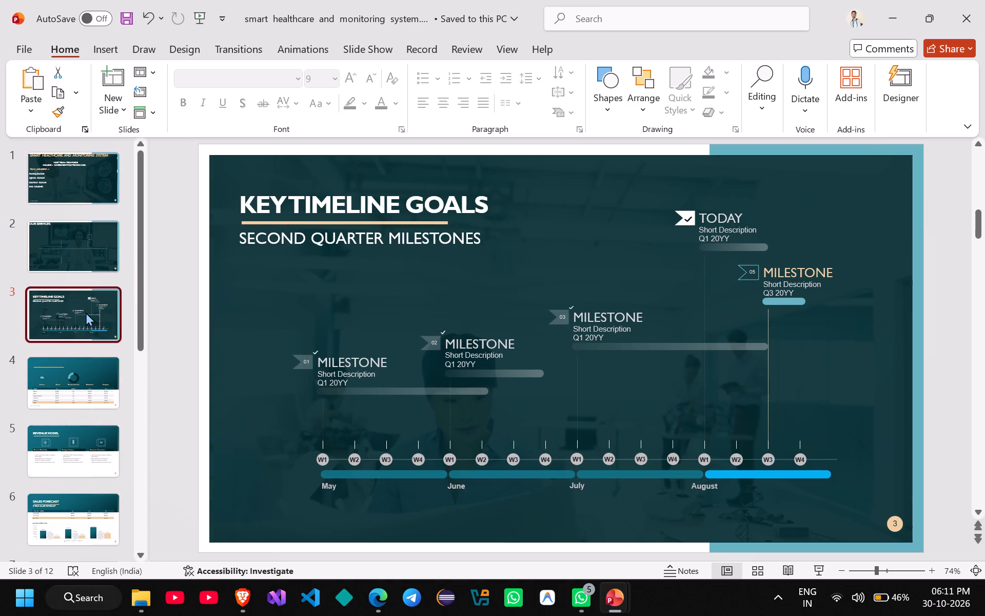
Move THE TEAM slide up to position 4, directly after KEY TIMELINE GOALS.
scroll(85, 317, down, 2)
drag(85, 363, 81, 147)
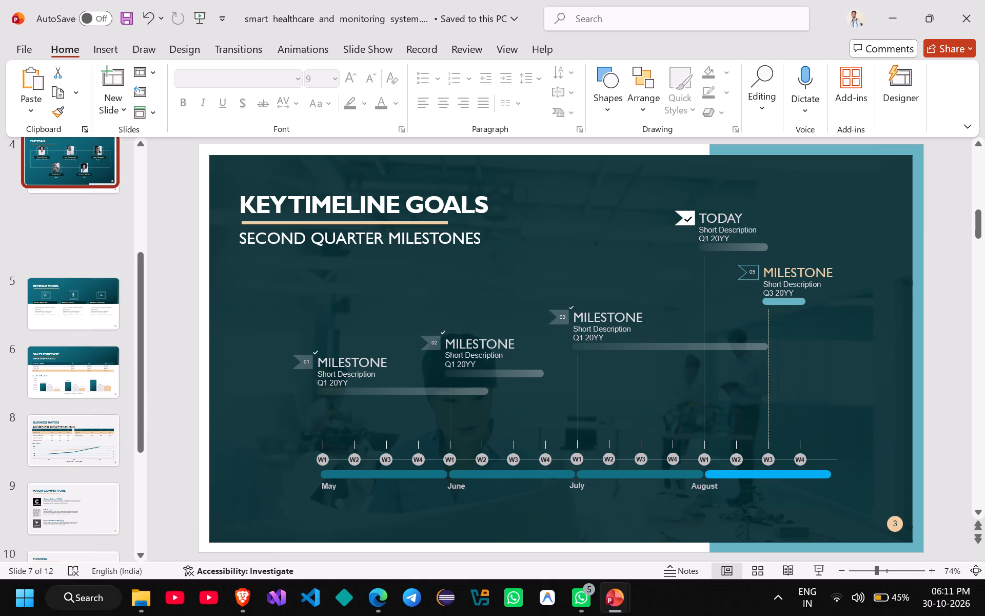
drag(81, 147, 87, 380)
Move the REQUIRED FUNDING slide up to position 5, directly after THE TEAM.
scroll(85, 419, down, 5)
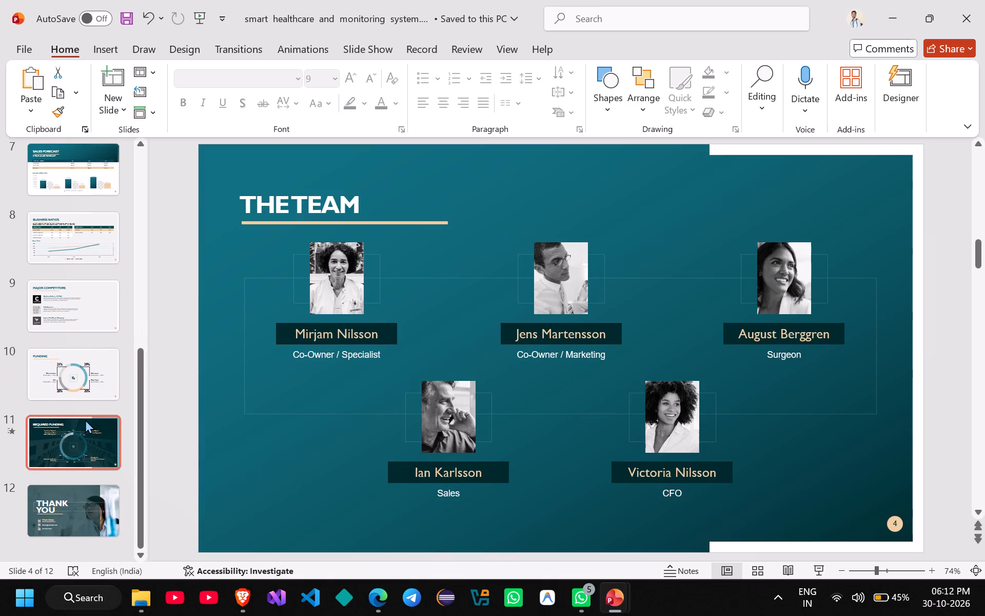
drag(85, 419, 86, 110)
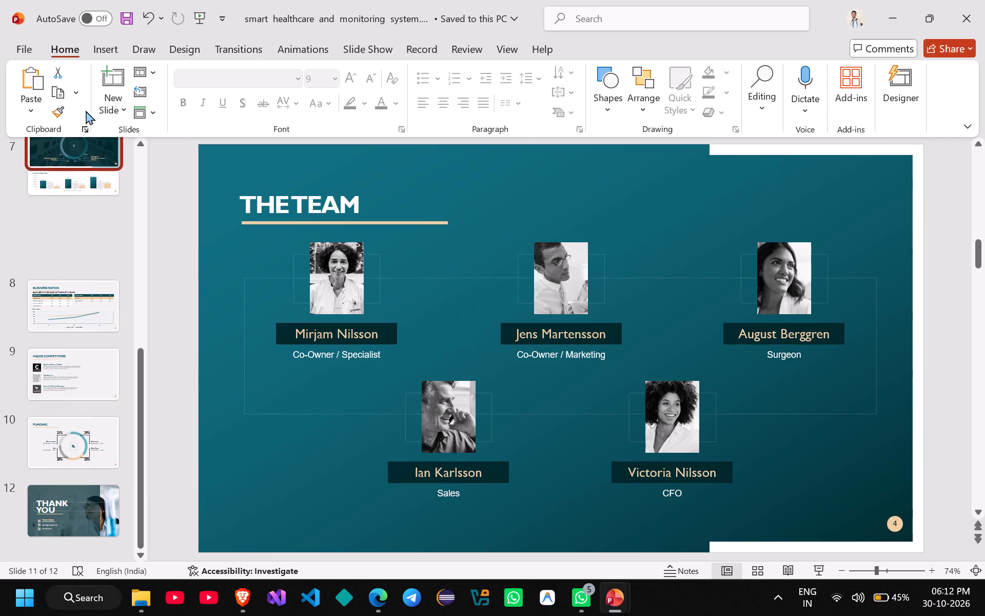
drag(86, 110, 86, 402)
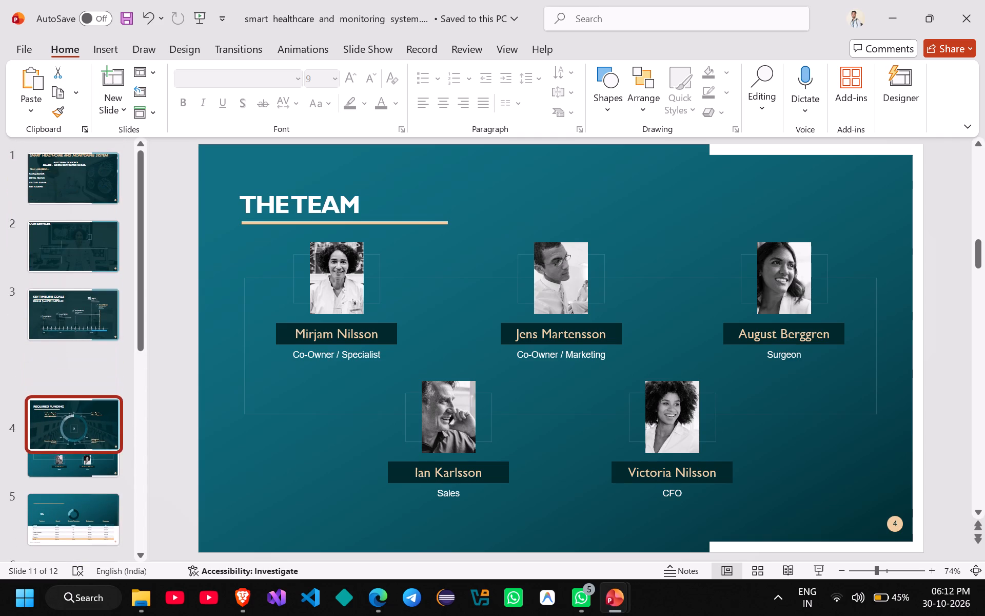
drag(86, 402, 89, 440)
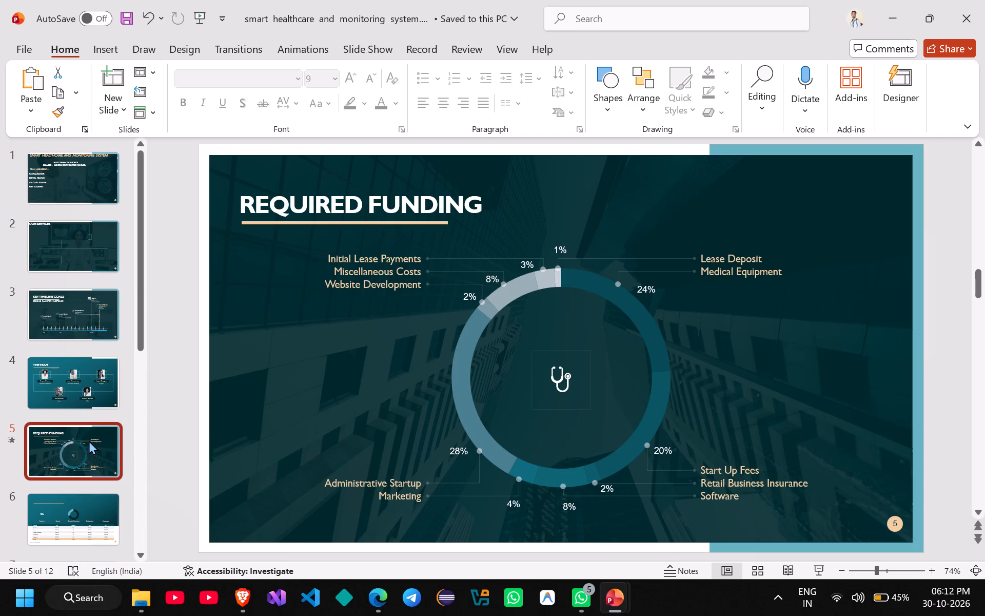
Move the THANK YOU slide from the end of the deck to position 7, directly after the untitled services table slide.
scroll(89, 440, down, 2)
scroll(89, 440, up, 1)
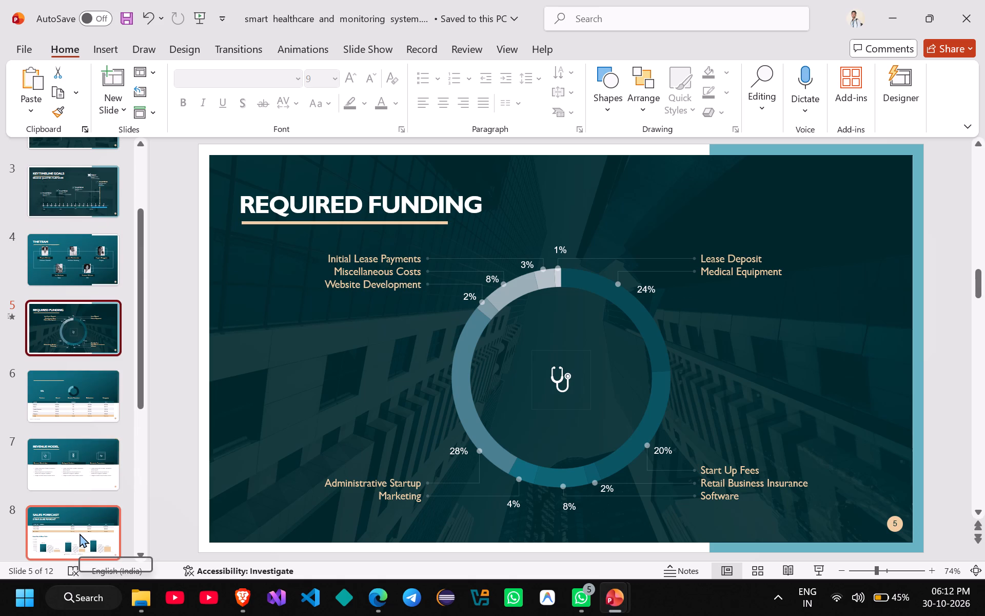
scroll(80, 533, down, 5)
drag(80, 533, 74, 244)
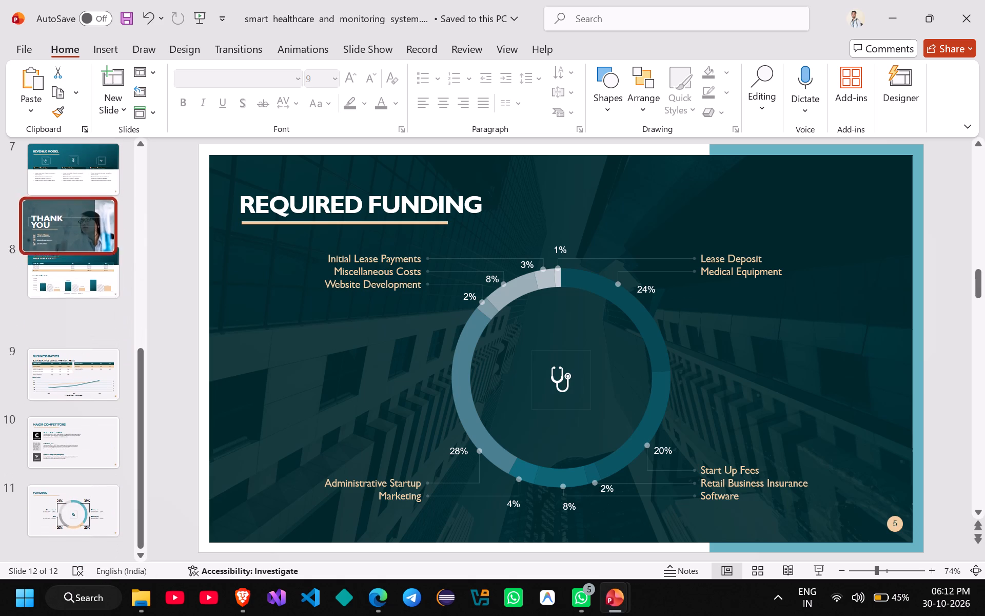
drag(74, 244, 74, 163)
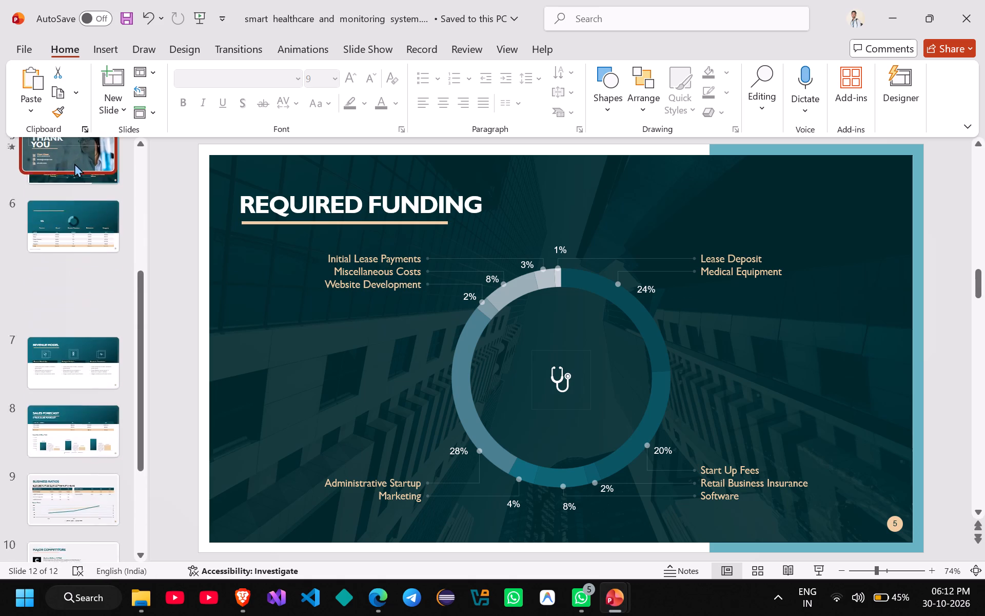
drag(74, 163, 84, 539)
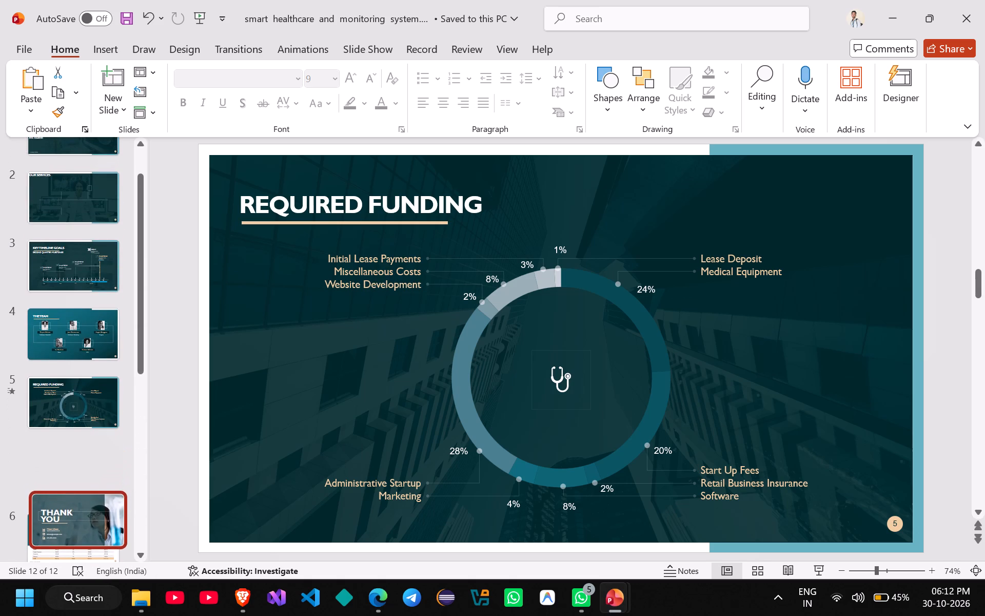
drag(84, 539, 77, 560)
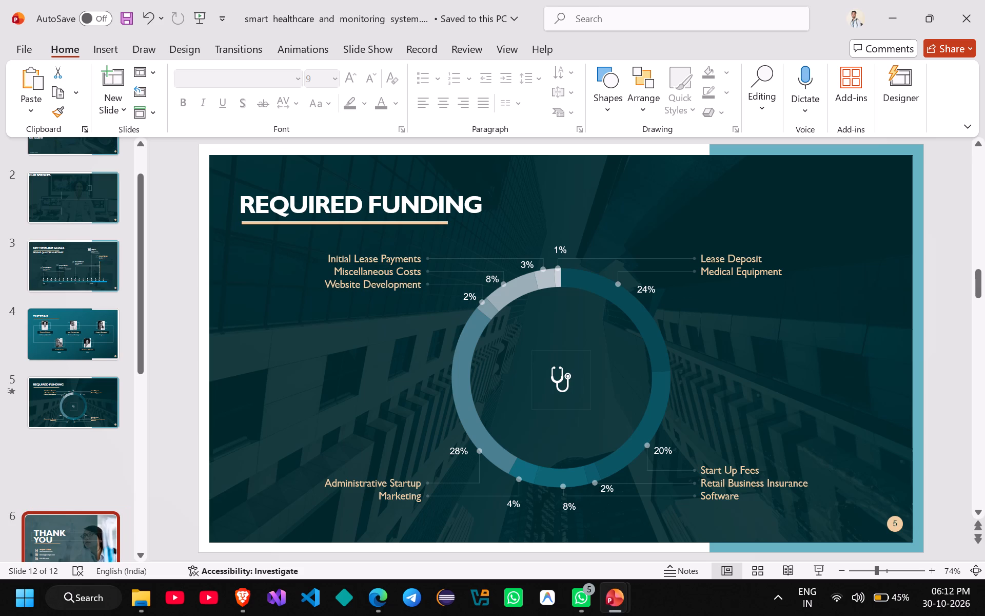
drag(77, 560, 59, 257)
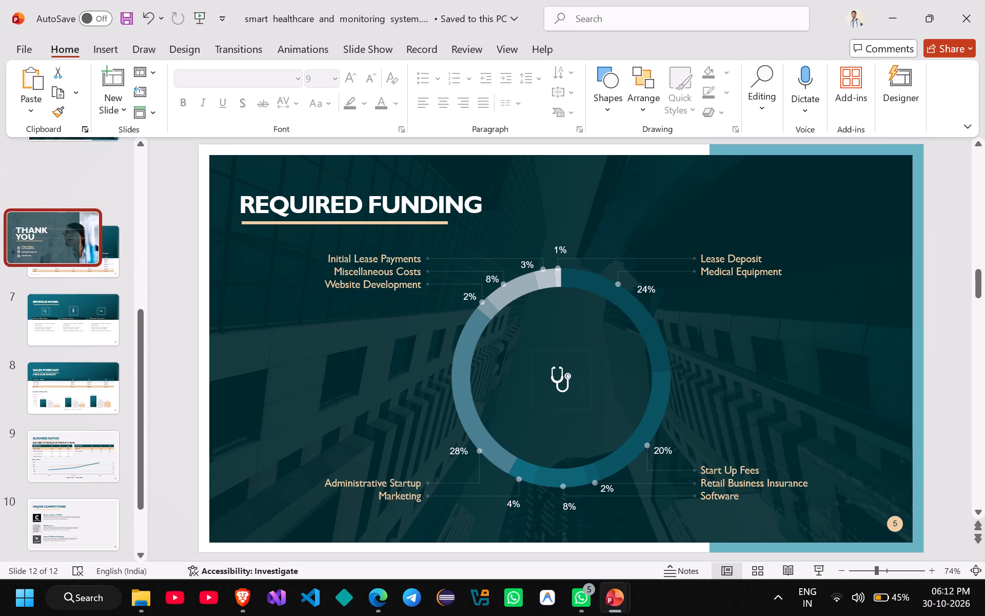
drag(59, 257, 75, 469)
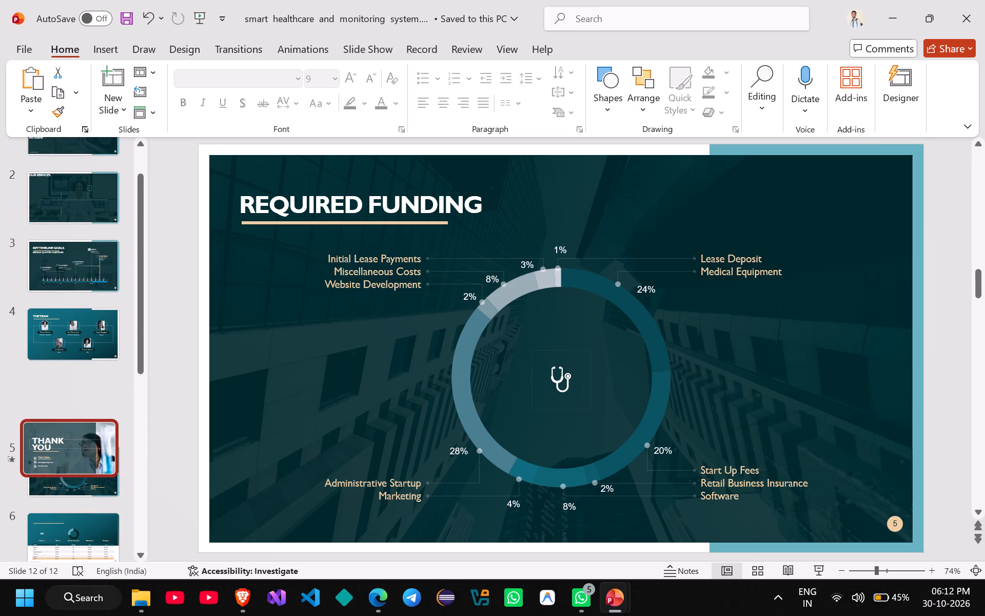
drag(75, 469, 80, 495)
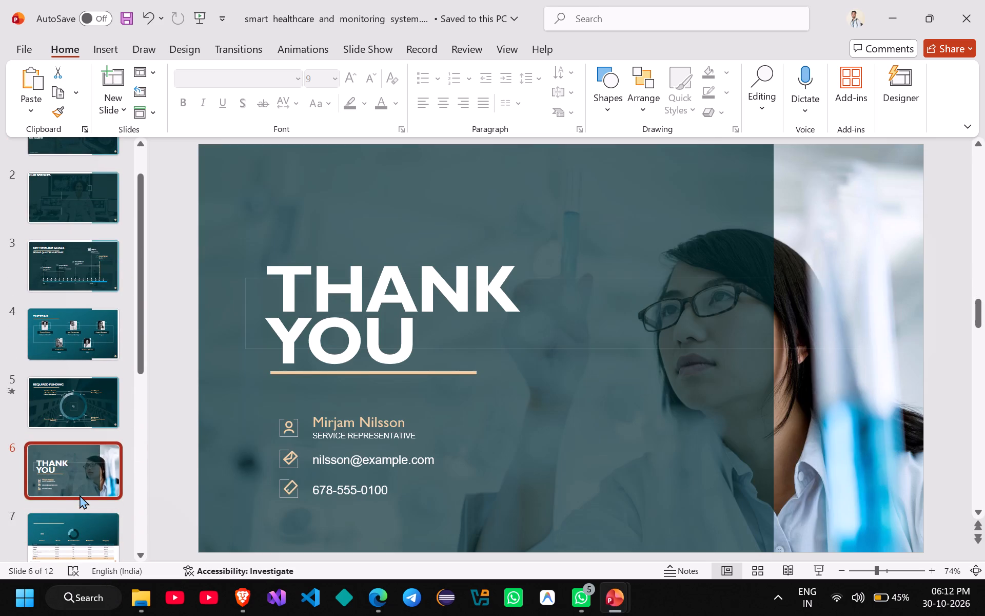
scroll(68, 457, down, 1)
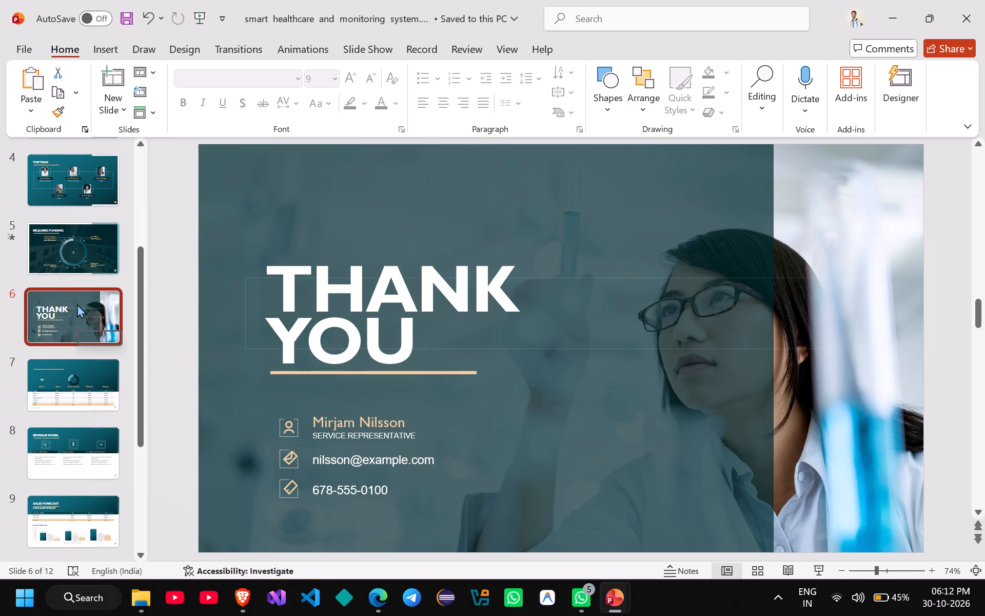
drag(77, 304, 76, 361)
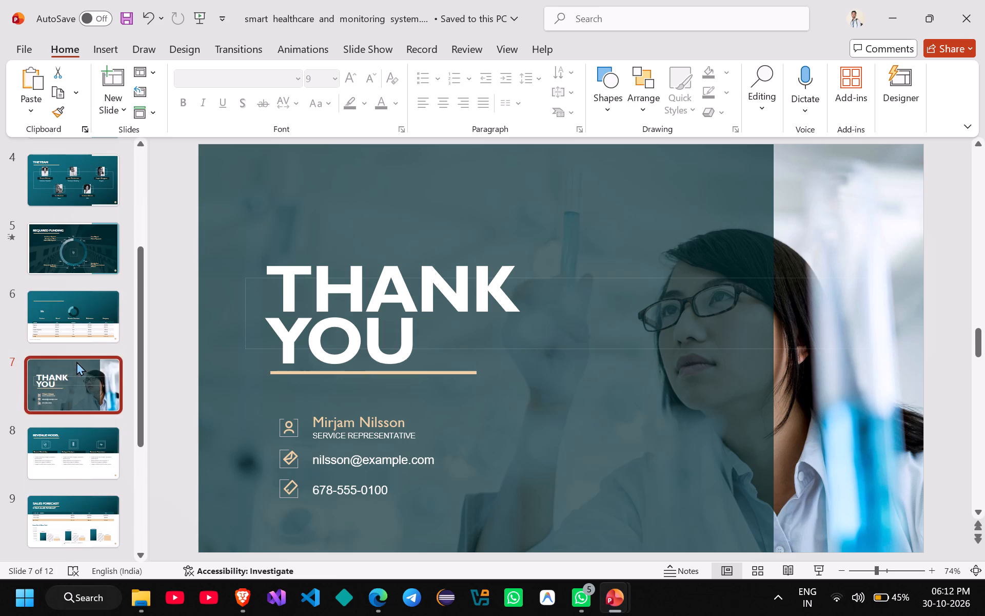
Look over the OUR SERVICES slide and the first milestone's text on the KEY TIMELINE GOALS slide.
scroll(23, 321, up, 8)
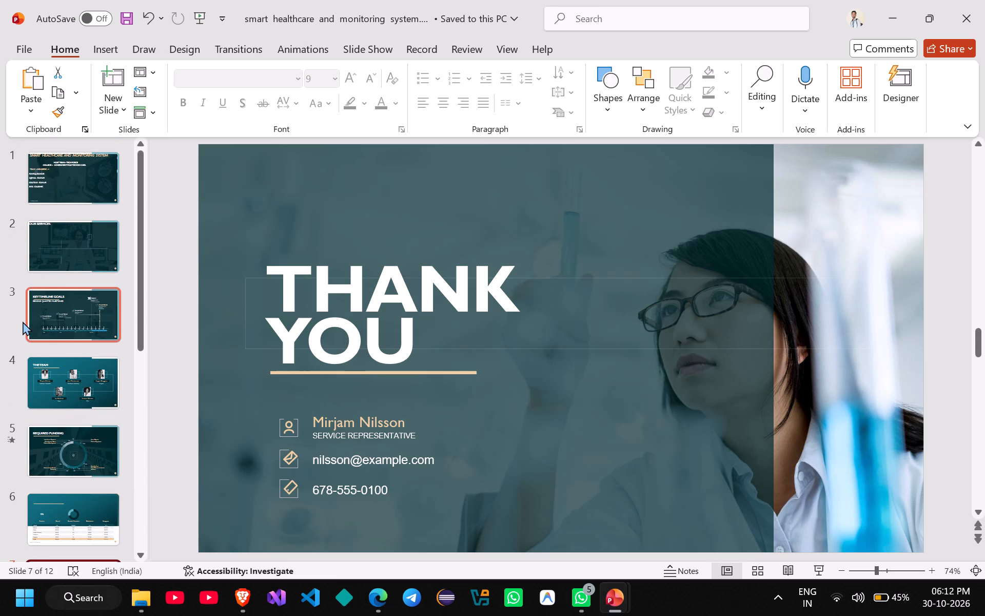
click(69, 247)
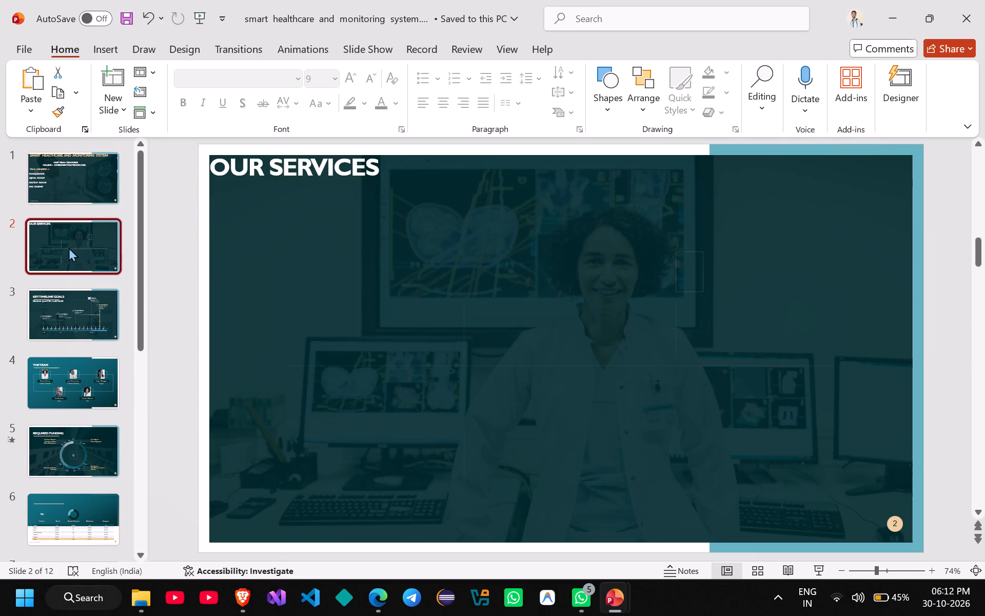
click(72, 313)
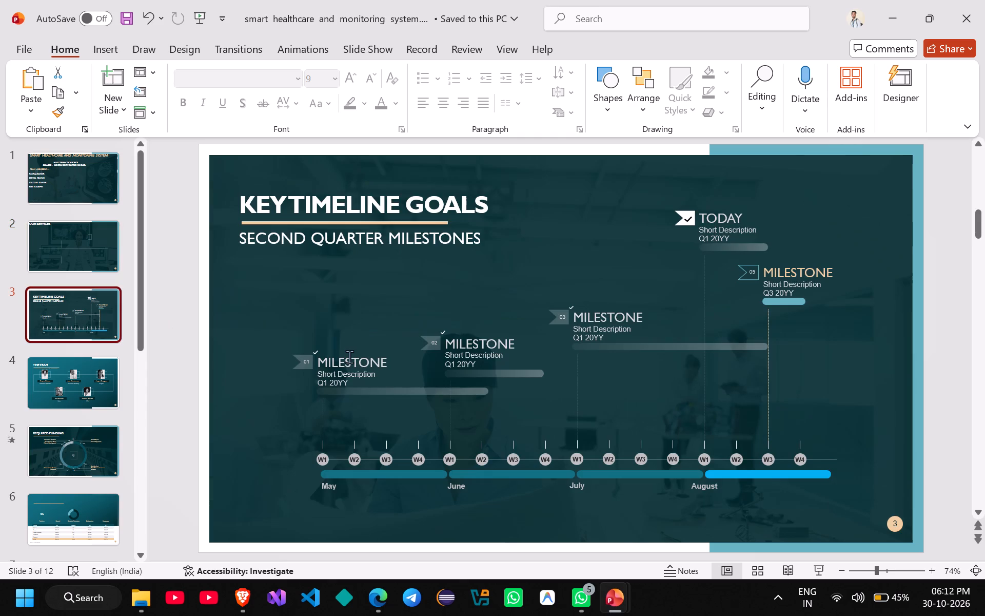
click(349, 357)
click(372, 396)
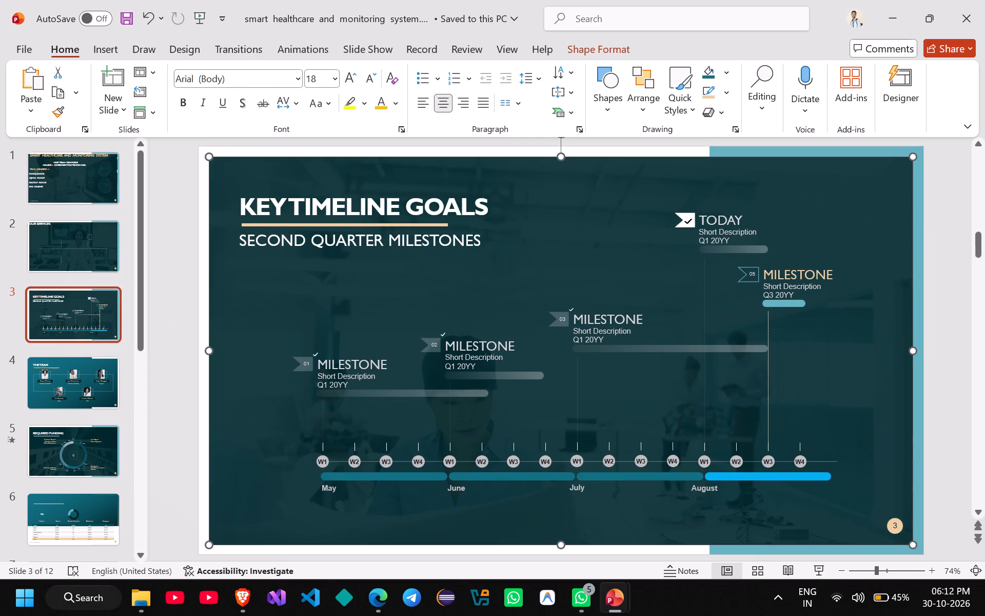
click(346, 385)
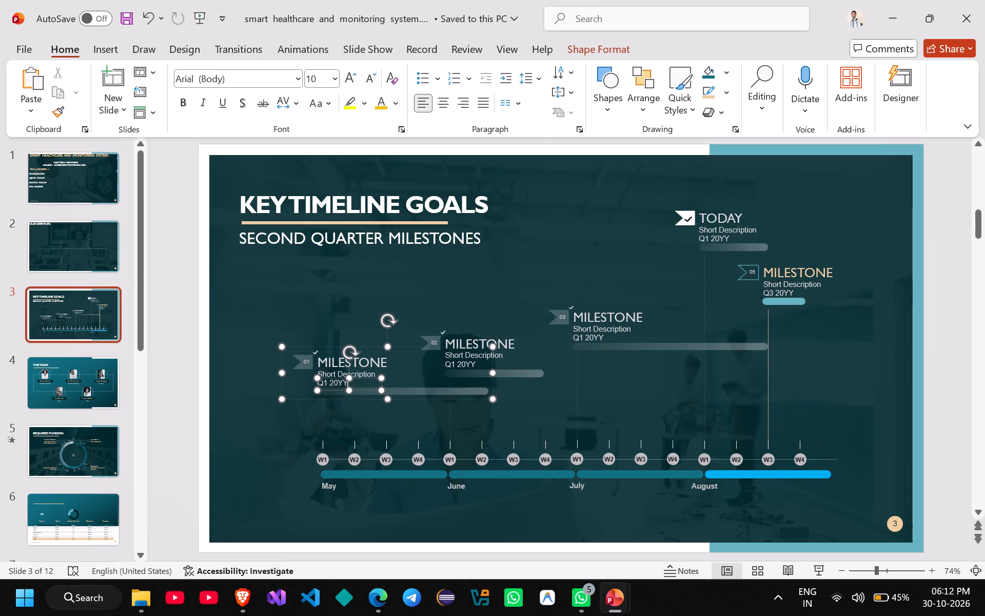
Delete the title text KEY TIMELINE GOALS from slide 3.
click(347, 222)
click(344, 199)
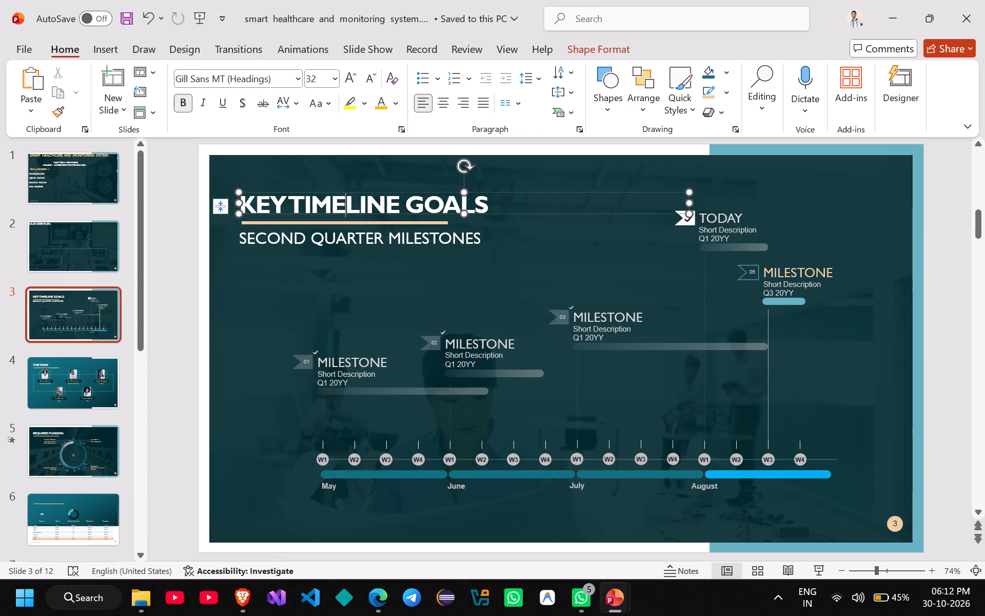
key(BackSpace)
key(BackSpace)
key(BackSpace)
key(BackSpace)
key(BackSpace)
key(BackSpace)
key(BackSpace)
key(BackSpace)
key(BackSpace)
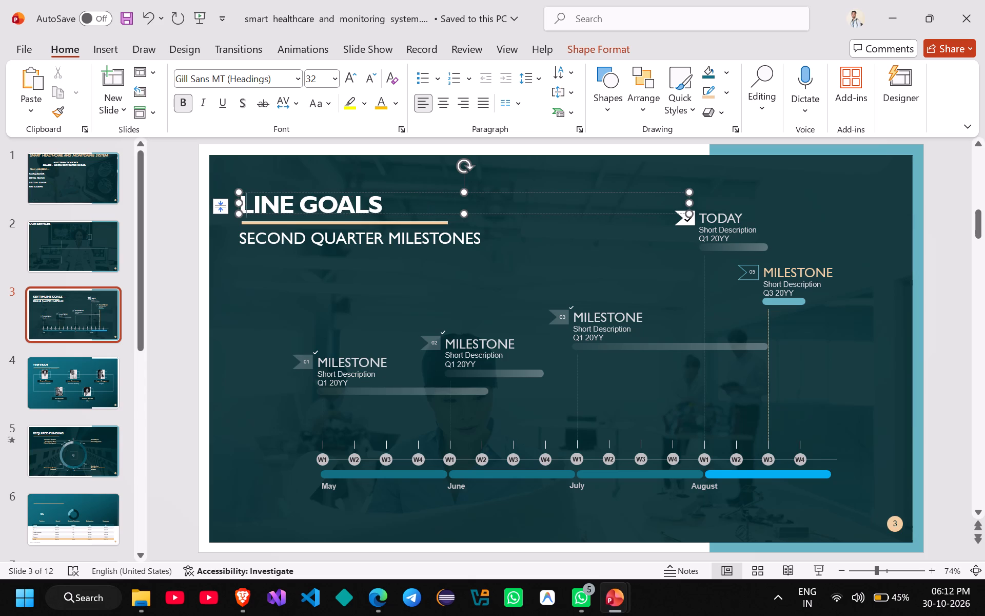
right_click(357, 192)
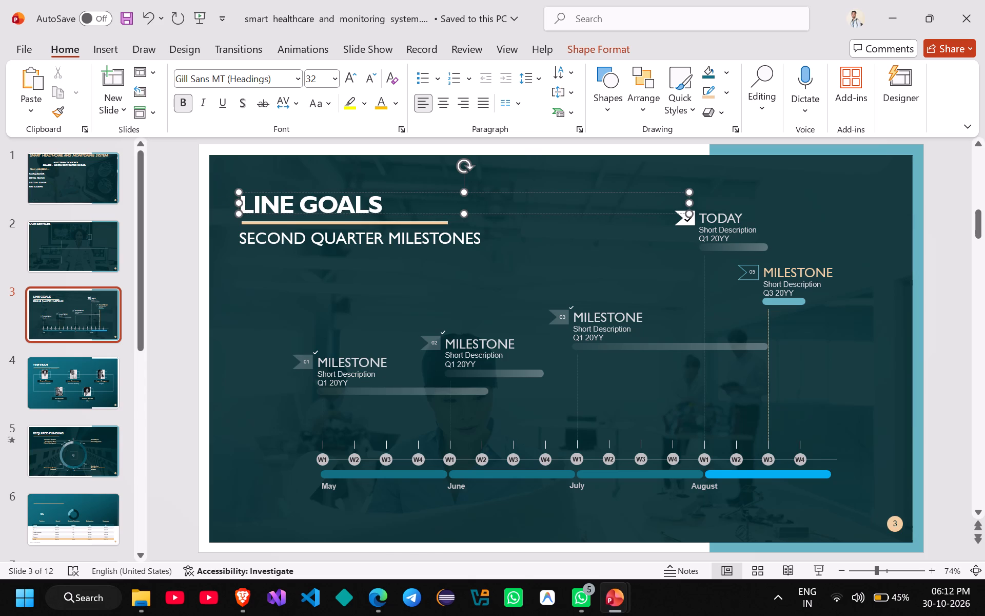
click(379, 189)
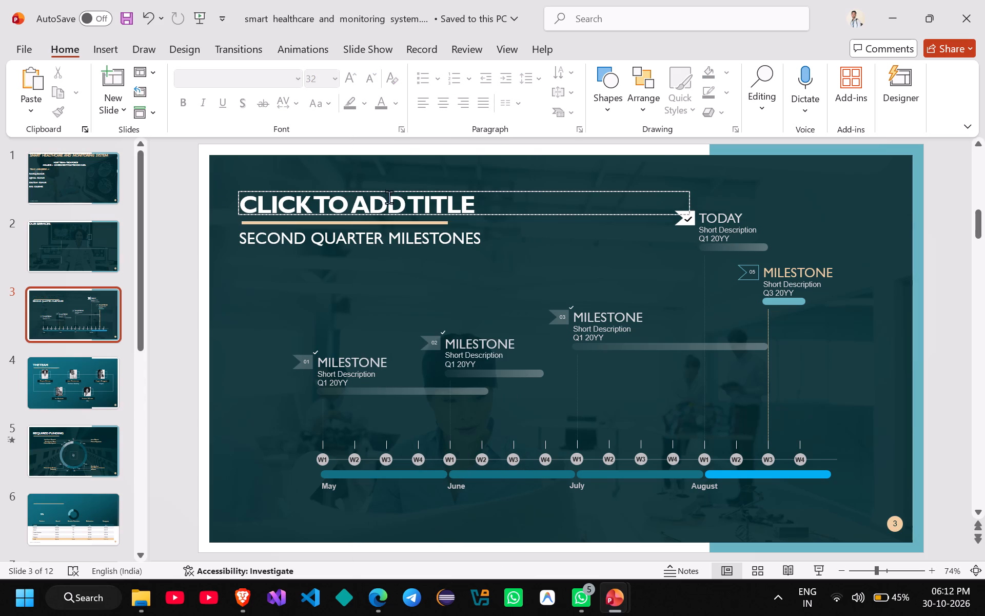
Cut the empty title placeholder and the thin orange line beneath it from slide 3.
click(389, 195)
right_click(389, 194)
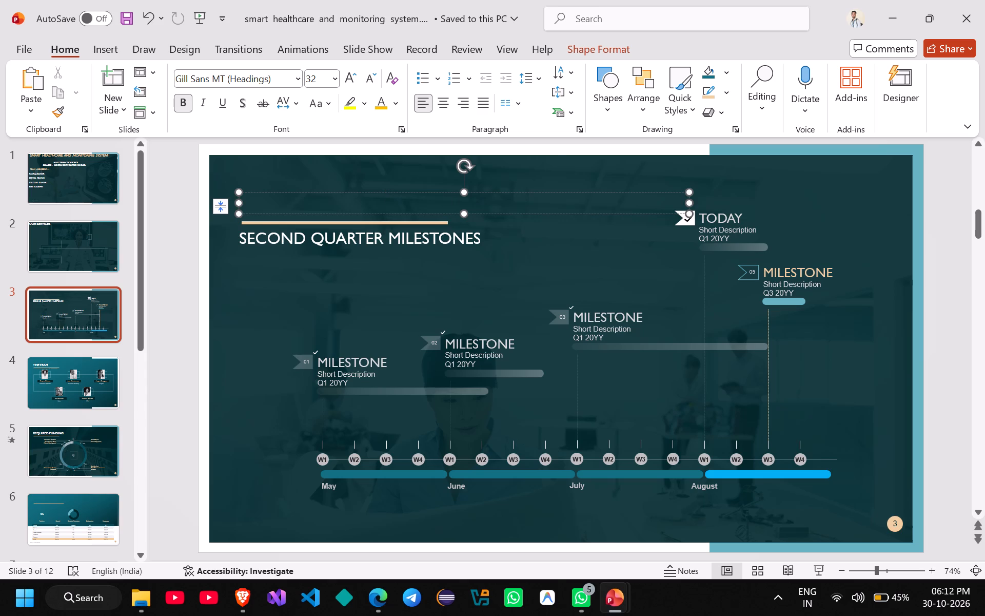
click(409, 184)
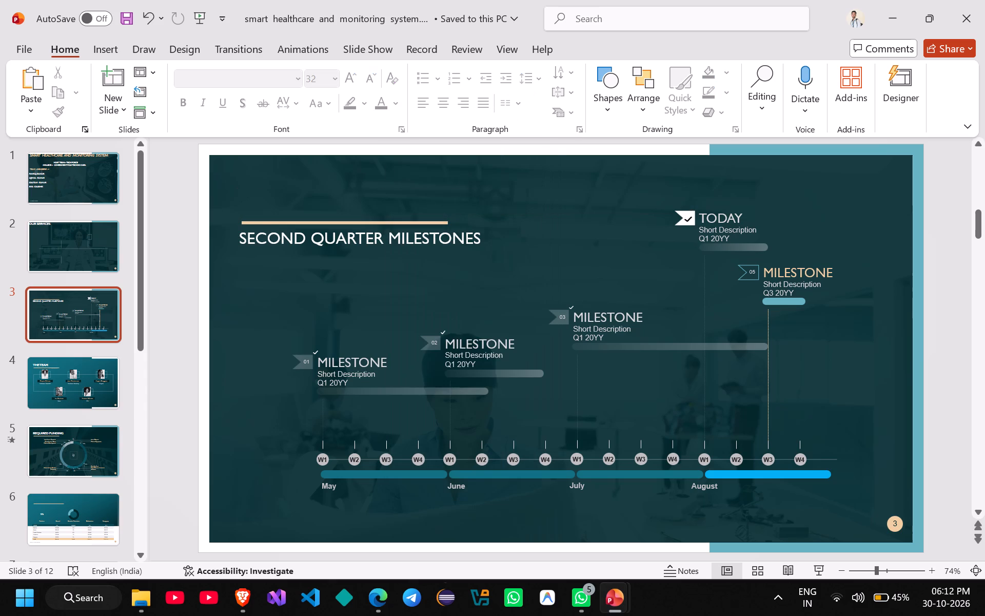
click(395, 223)
right_click(395, 223)
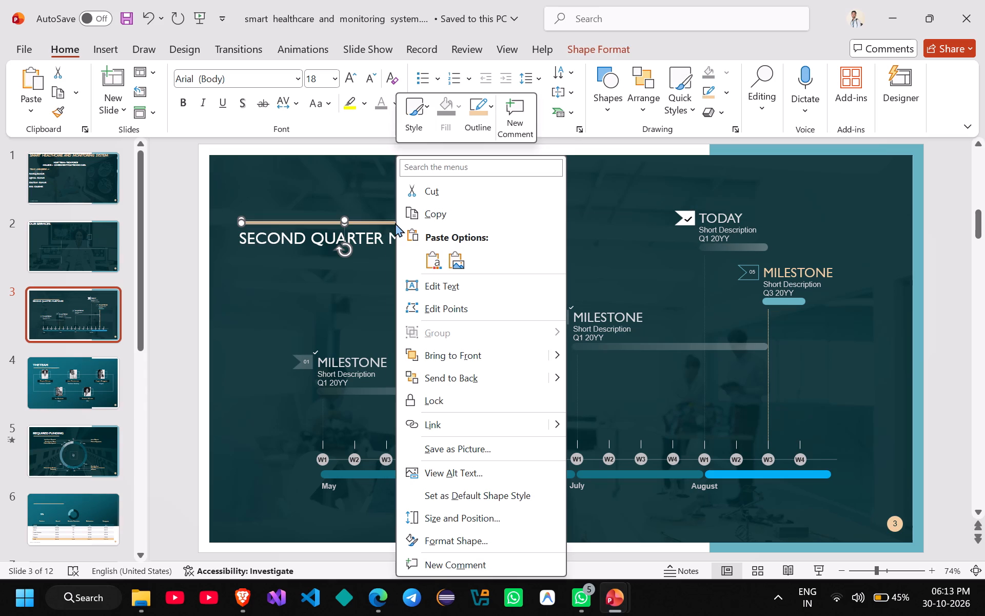
click(421, 190)
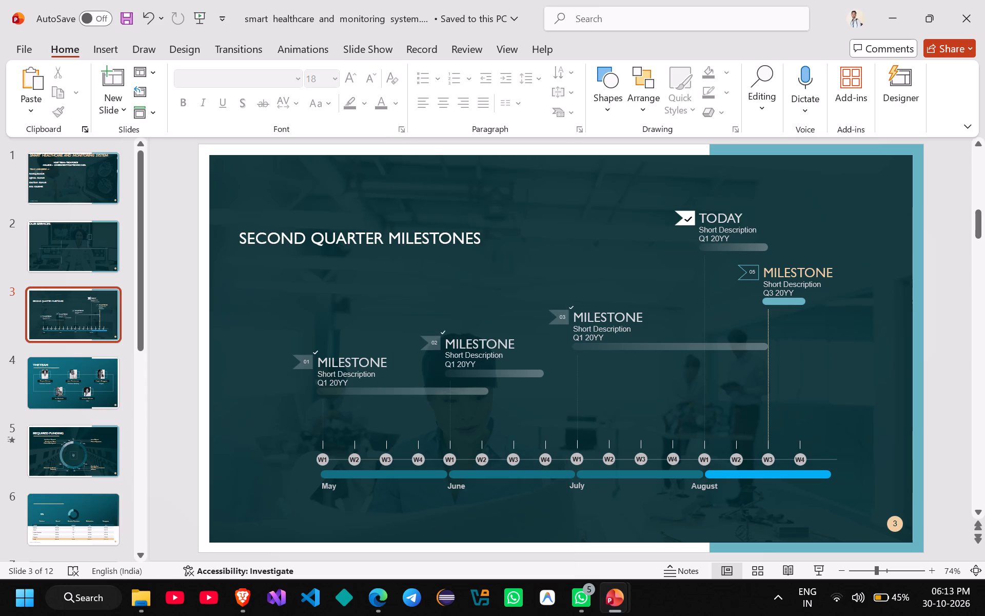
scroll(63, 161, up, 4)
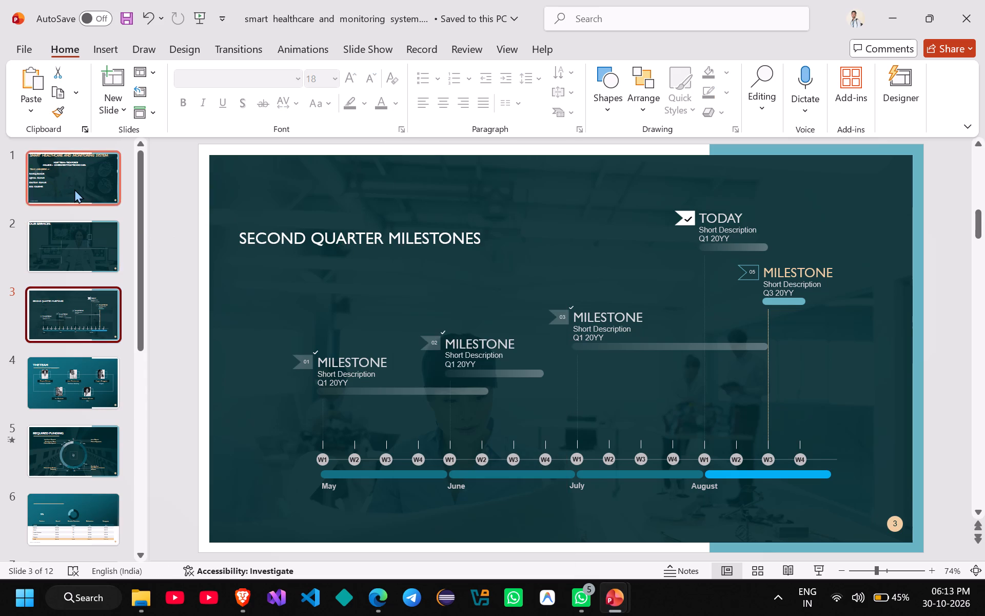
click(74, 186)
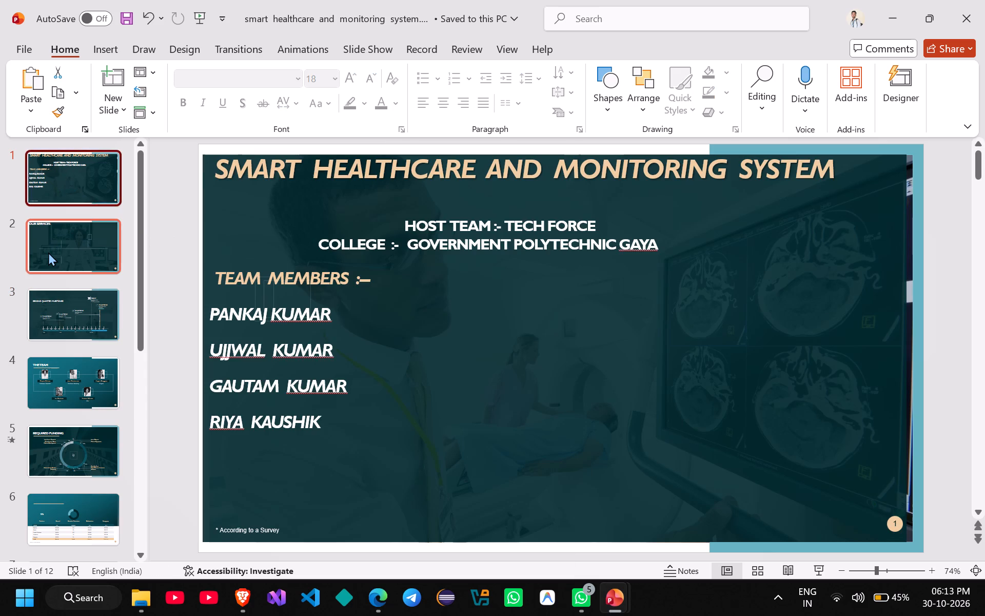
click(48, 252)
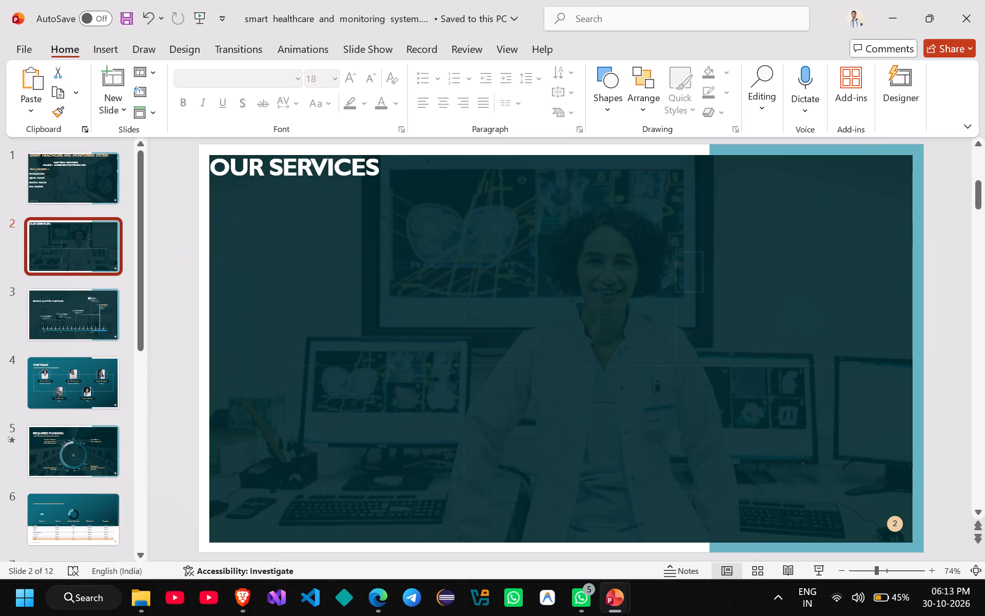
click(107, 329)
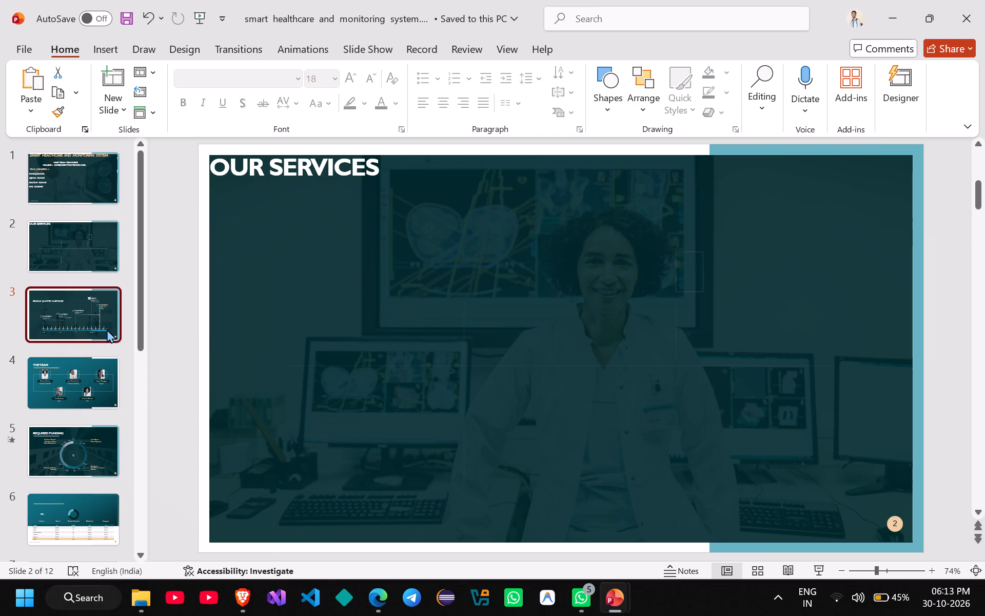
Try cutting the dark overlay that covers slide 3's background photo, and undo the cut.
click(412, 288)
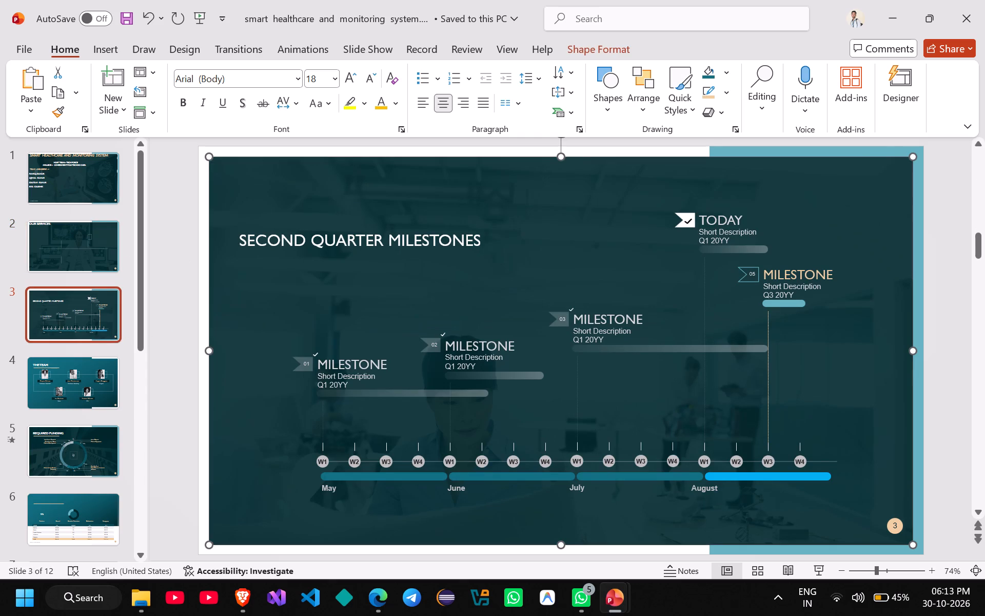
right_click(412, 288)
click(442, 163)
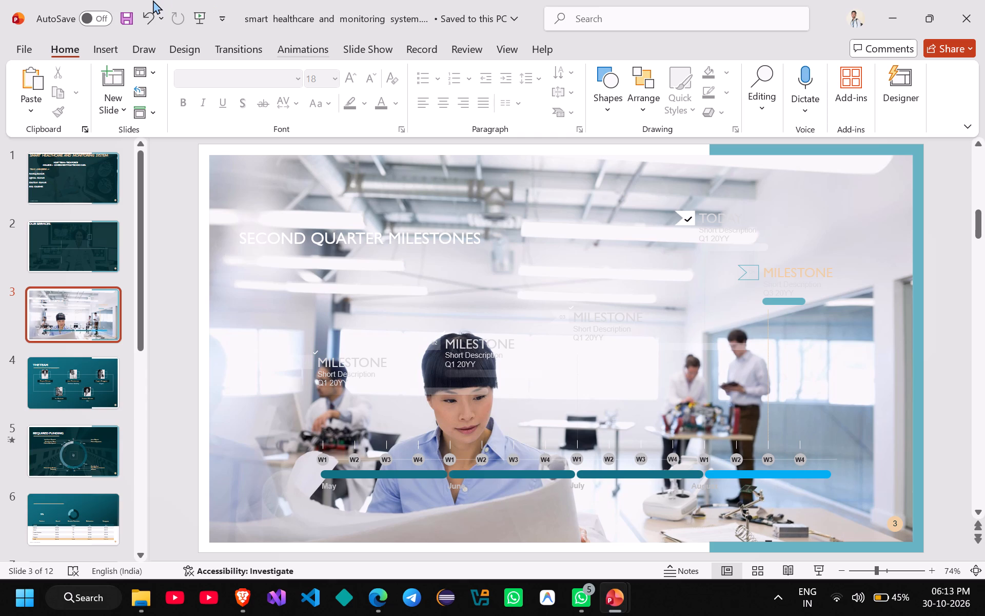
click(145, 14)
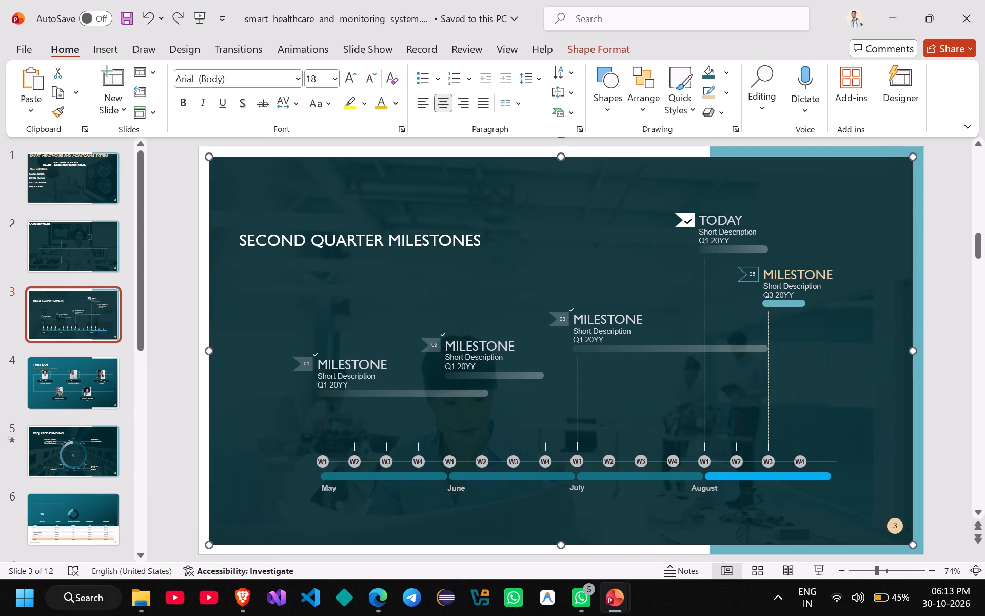
Remove the SECOND QUARTER MILESTONES subtitle text and its placeholder from slide 3.
click(338, 240)
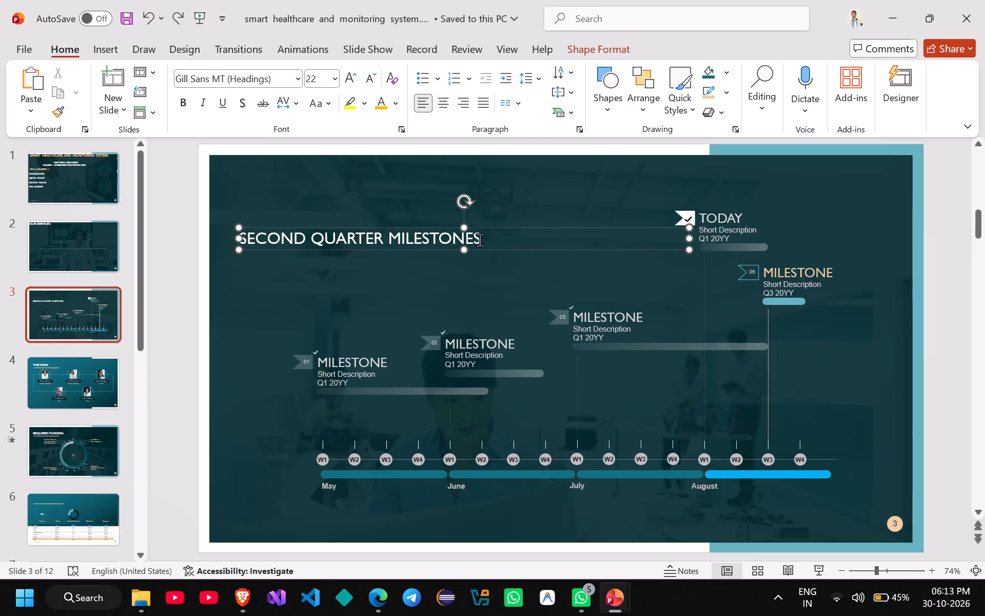
click(481, 238)
key(ctrl+a)
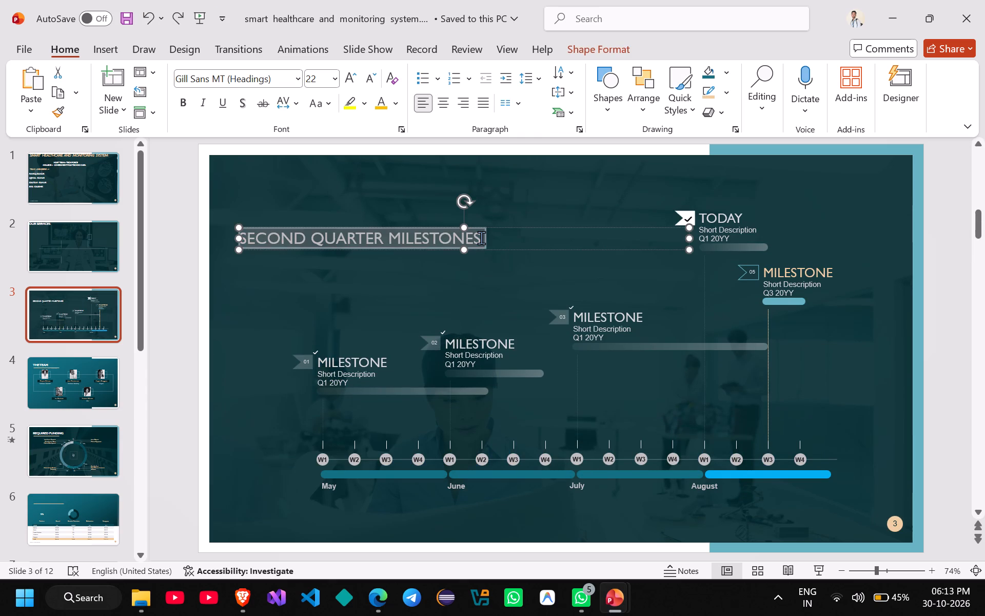
key(ctrl+x)
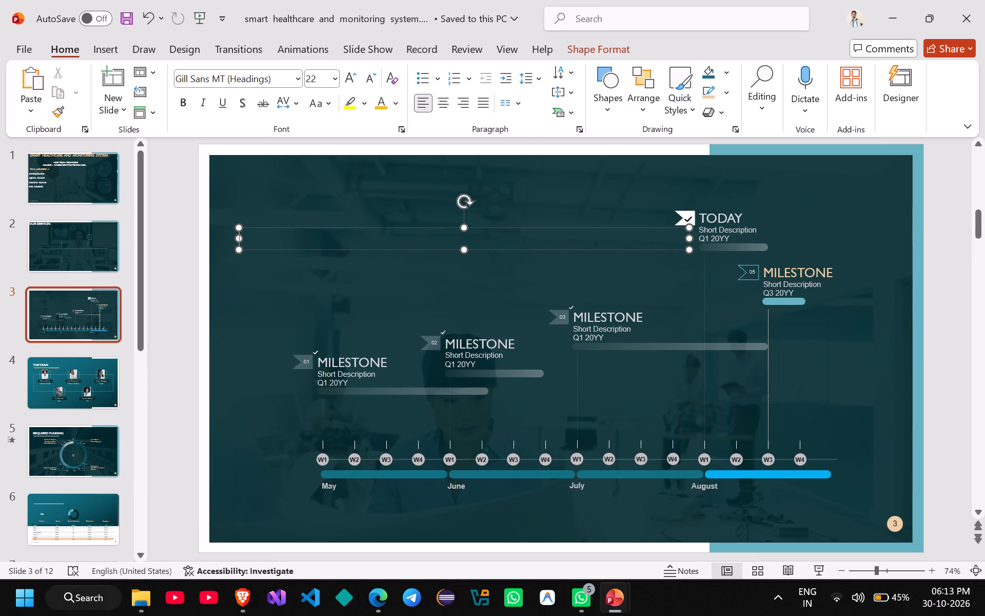
right_click(497, 226)
click(530, 194)
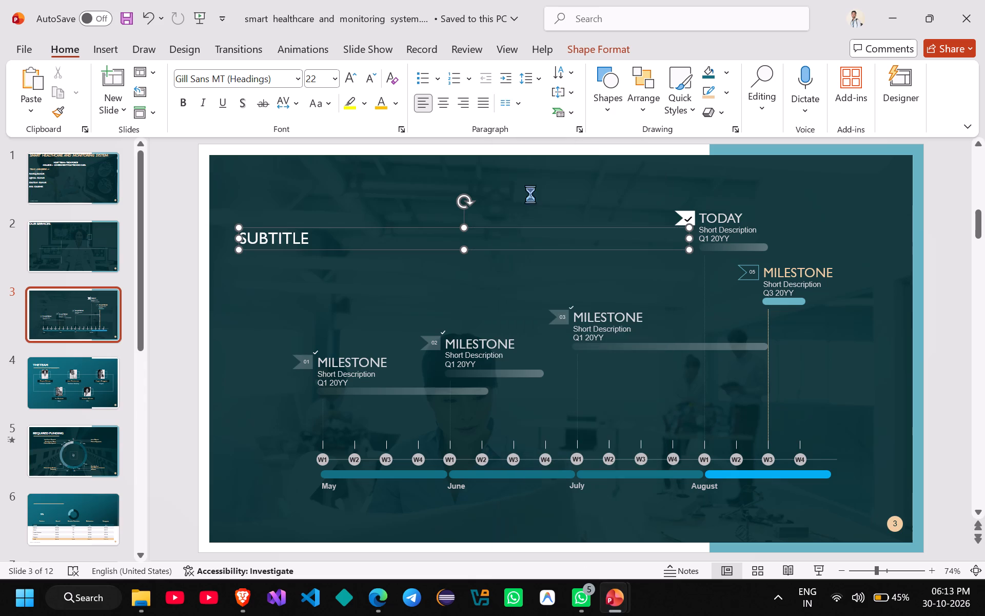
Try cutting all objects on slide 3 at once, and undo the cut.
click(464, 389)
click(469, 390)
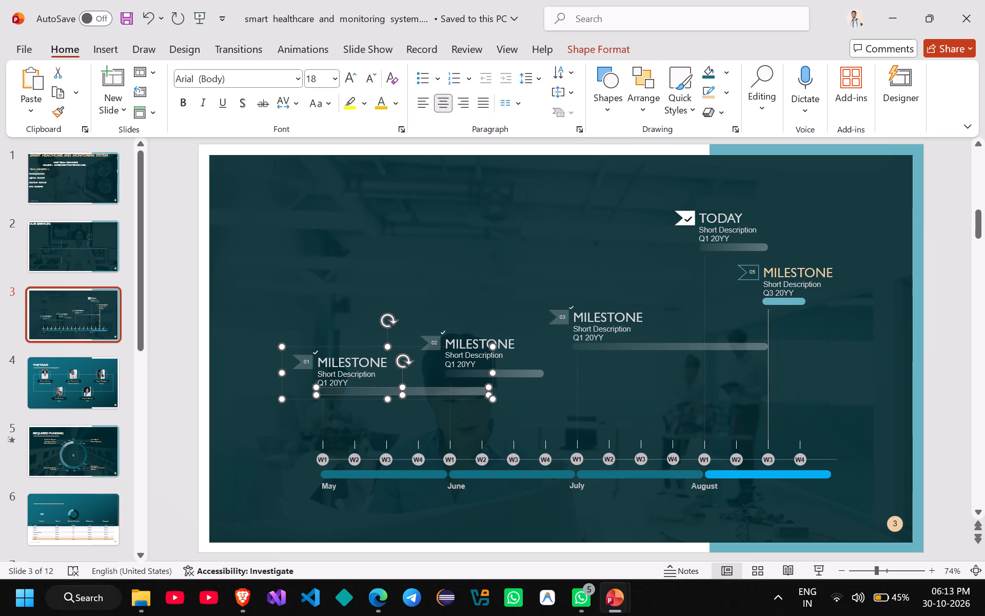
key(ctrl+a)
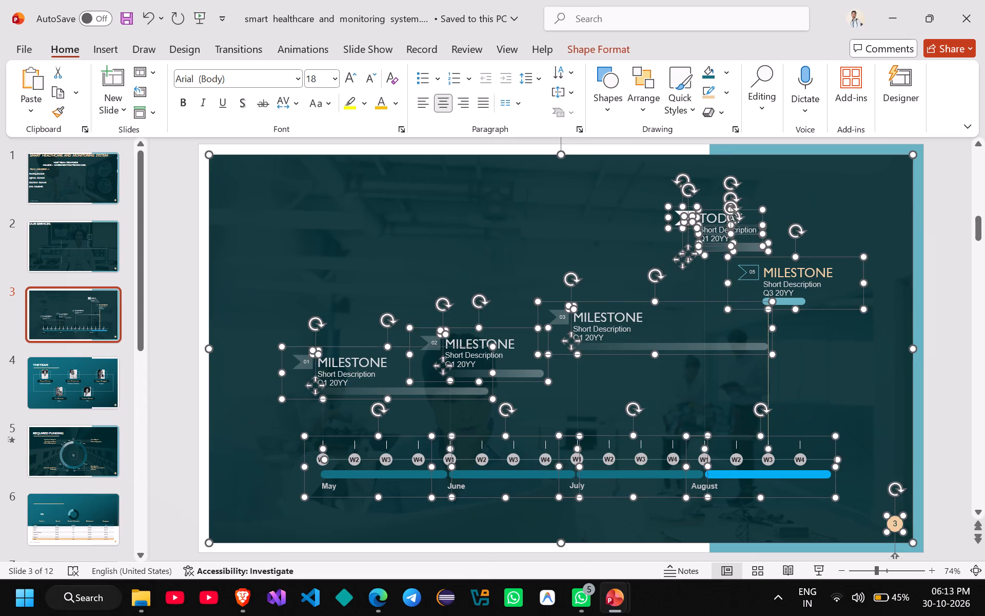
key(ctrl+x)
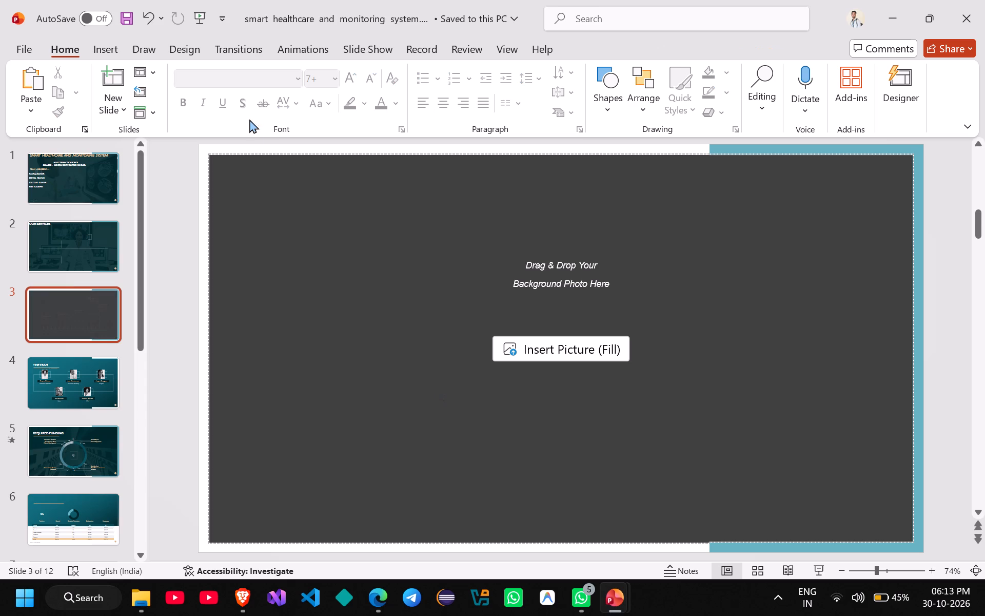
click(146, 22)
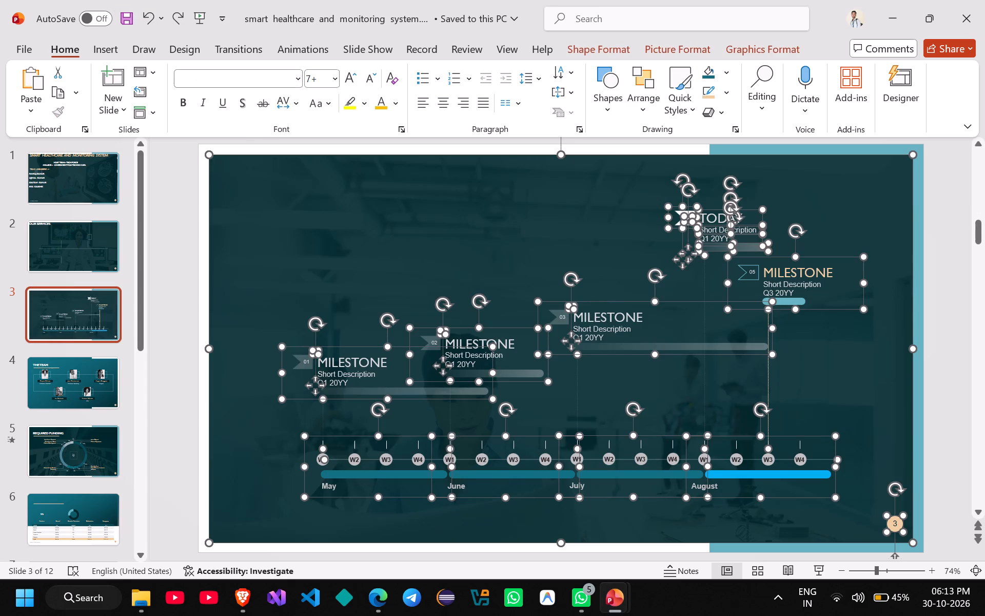
Remove the Short Description text and the grey bar from milestone 01 on the slide 3 timeline.
click(352, 370)
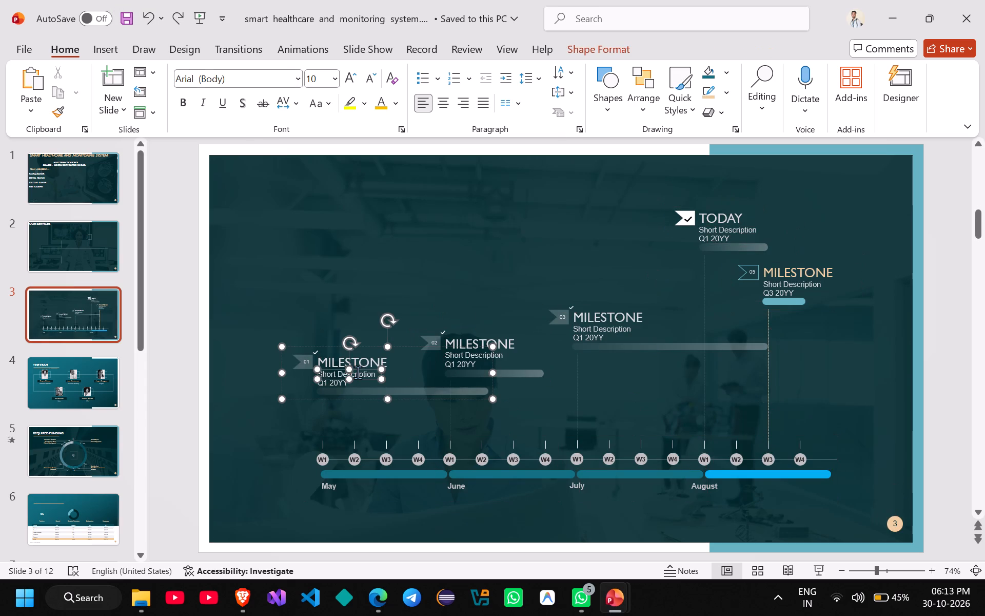
key(ctrl+a)
key(ctrl+x)
click(361, 388)
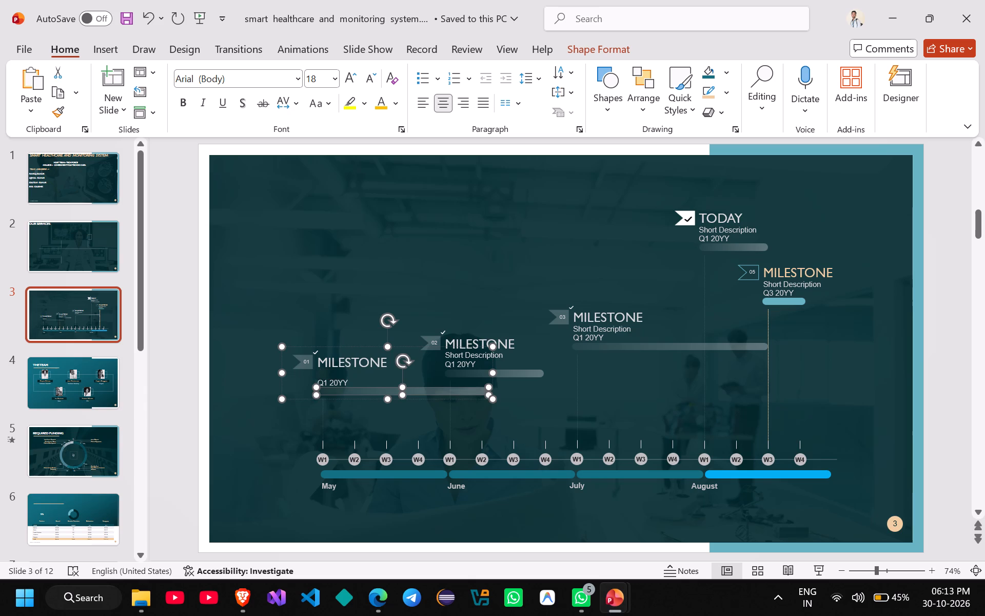
double_click(471, 387)
right_click(471, 387)
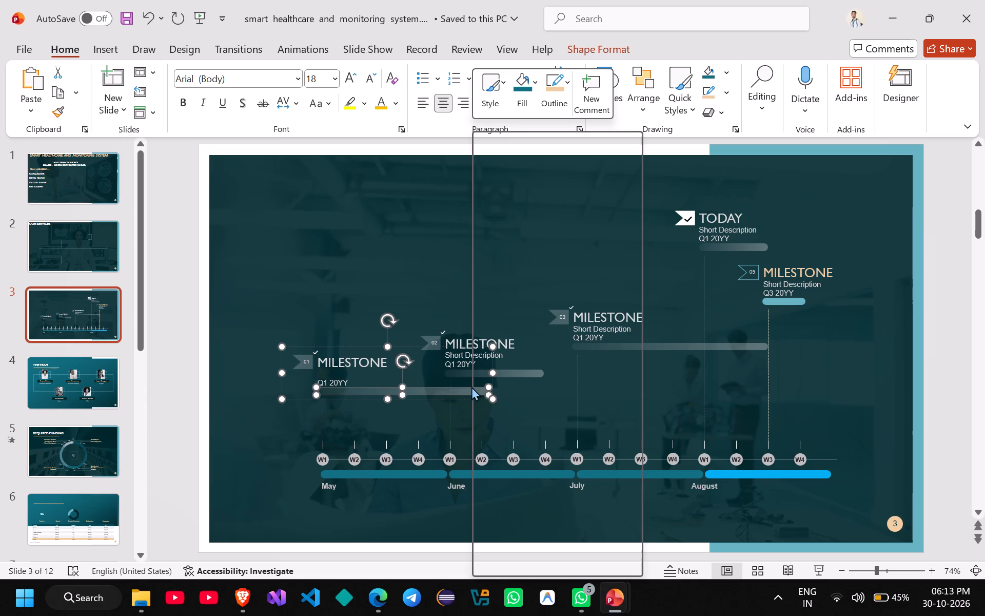
click(498, 170)
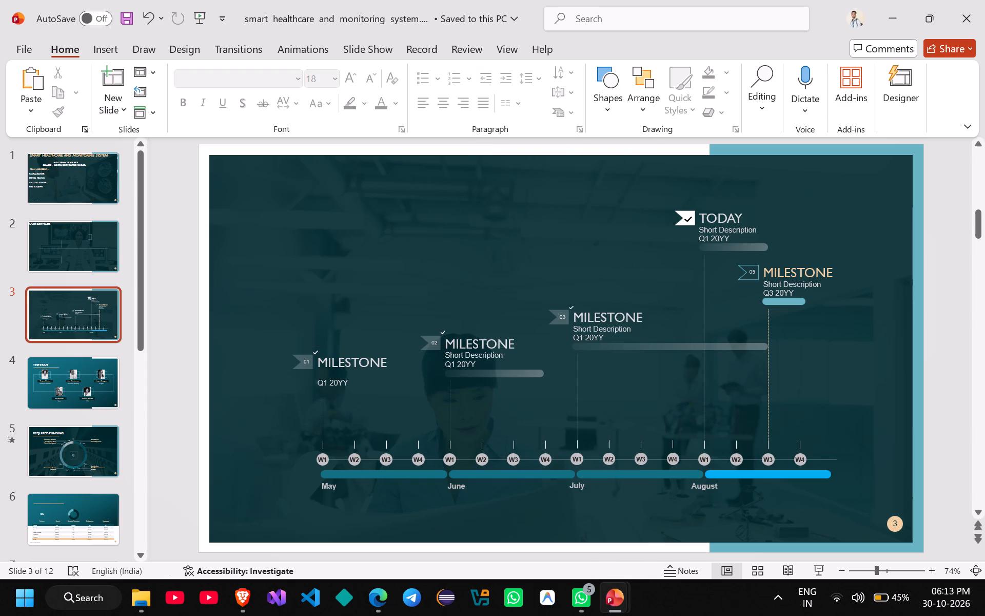
Cut the complete milestone 02 and milestone 03 groups from the slide 3 timeline.
click(536, 373)
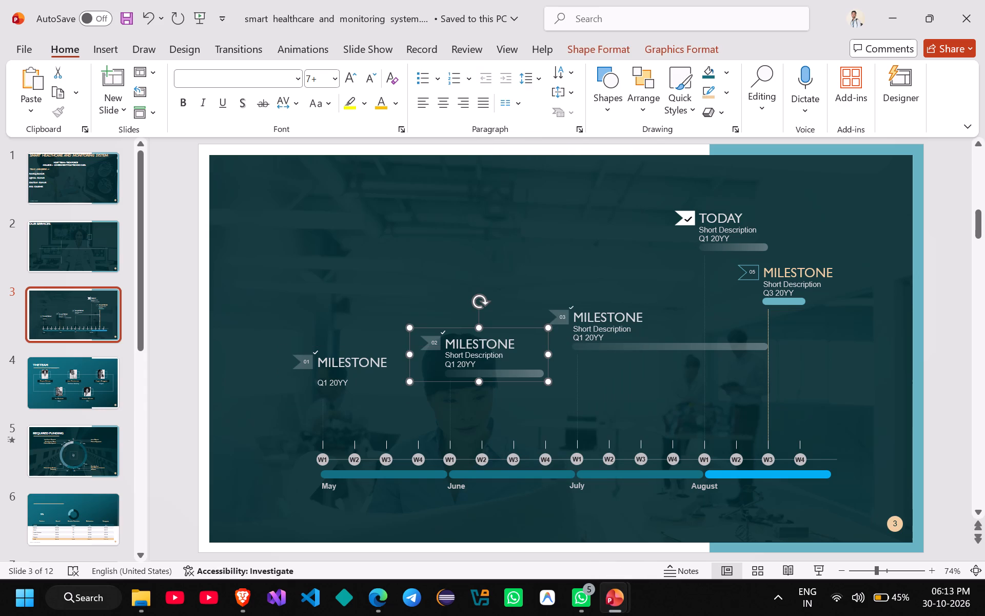
right_click(527, 376)
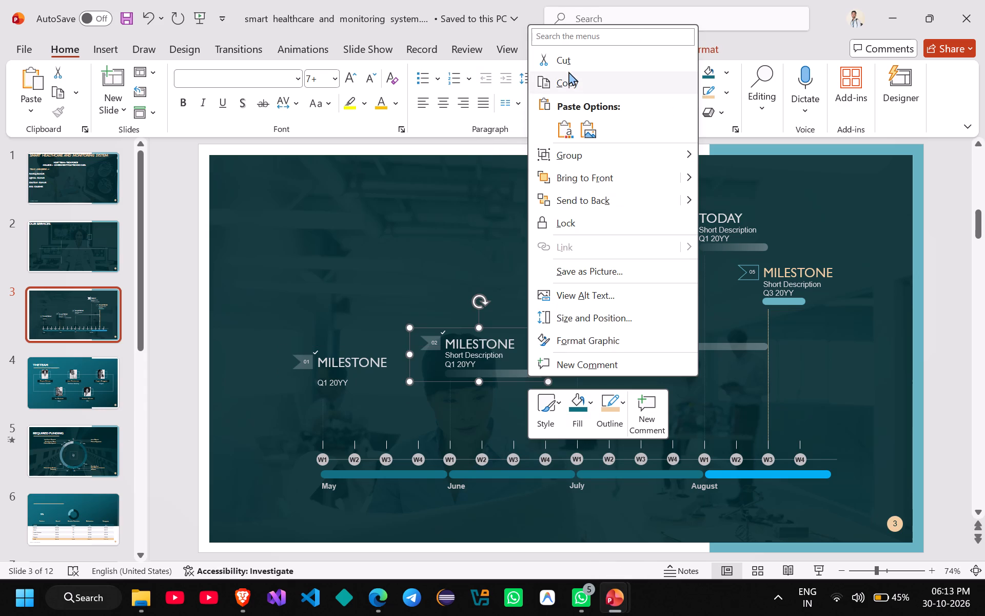
click(572, 63)
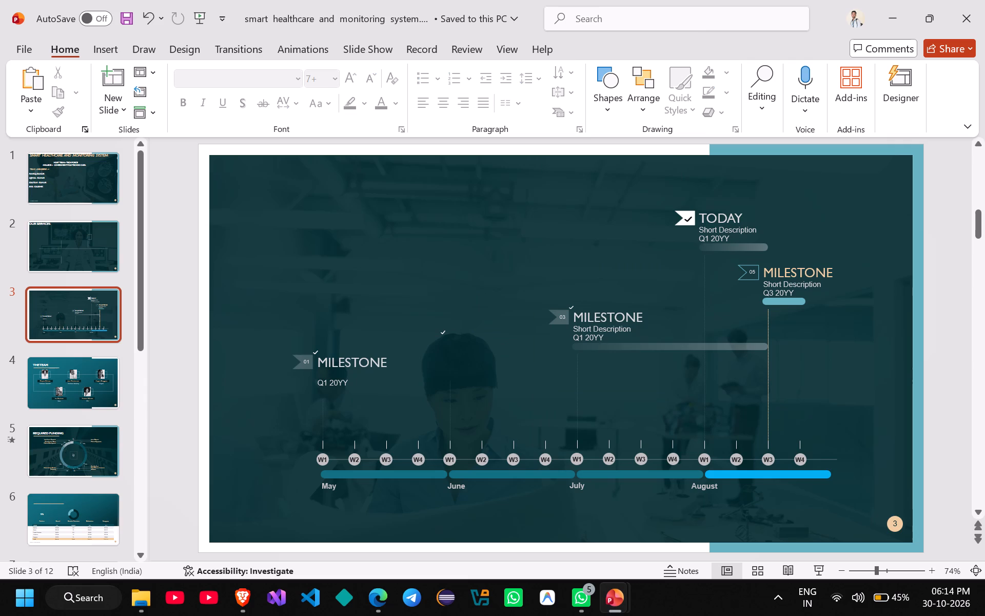
click(610, 334)
right_click(610, 345)
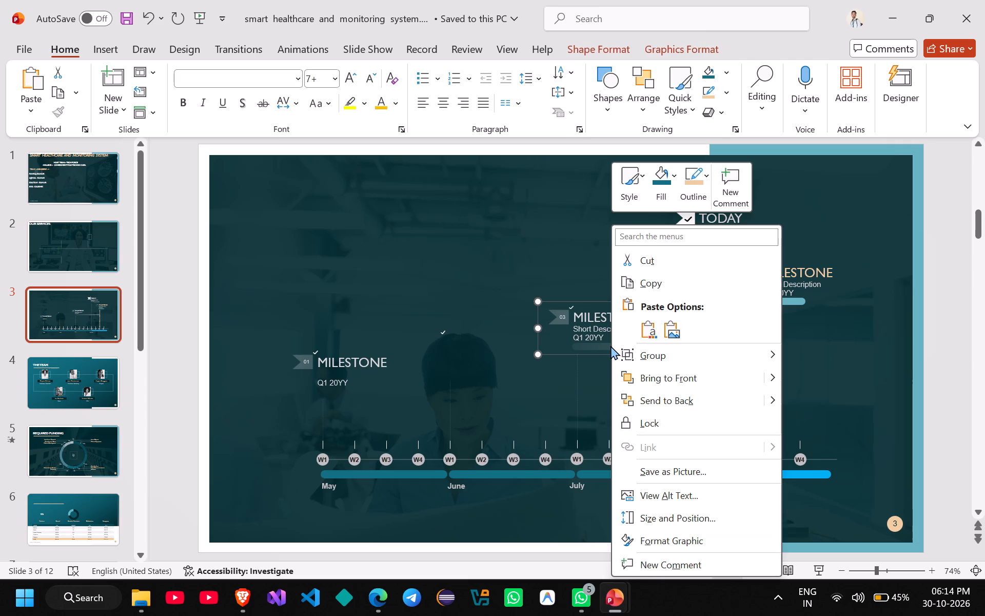
click(650, 263)
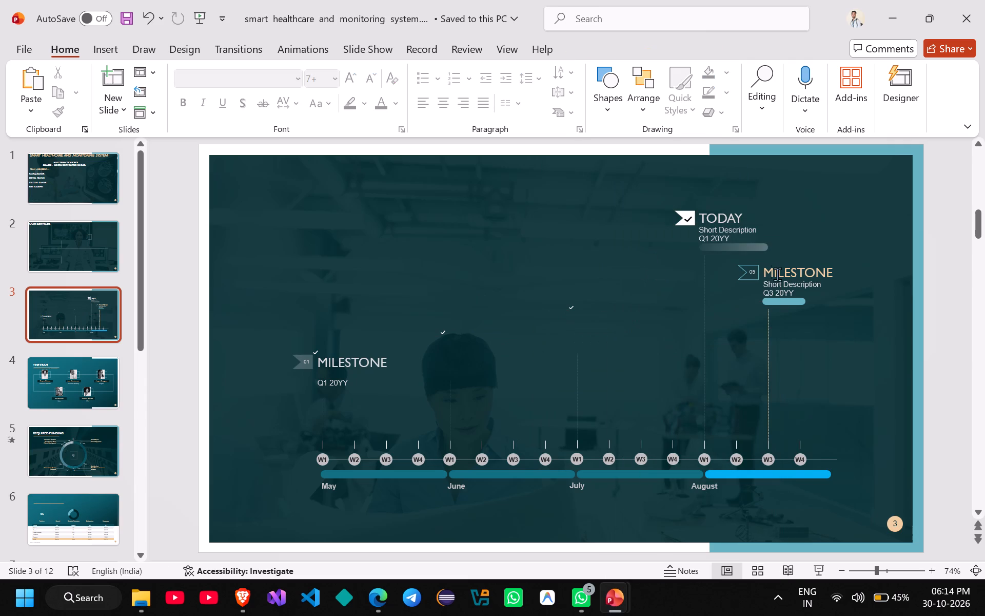
Cut the Q3 20YY text box from milestone 05 on the slide 3 timeline.
click(779, 275)
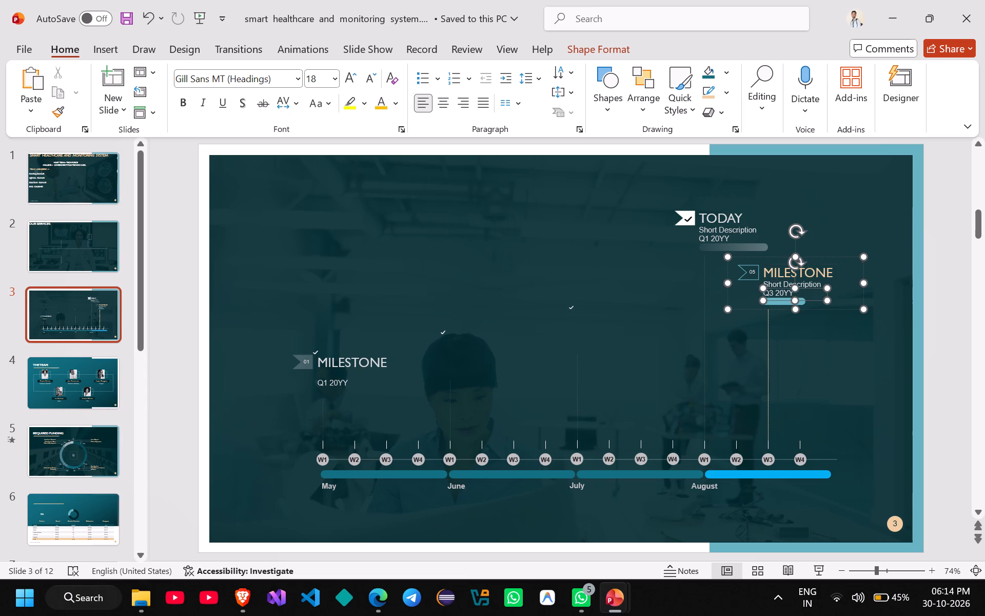
click(794, 297)
click(794, 297)
right_click(794, 297)
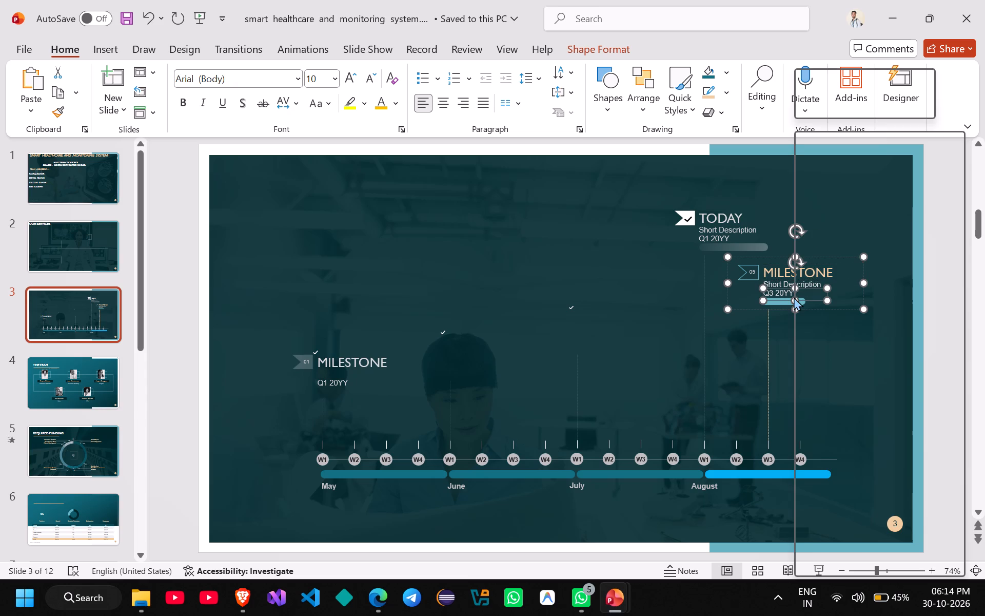
click(829, 166)
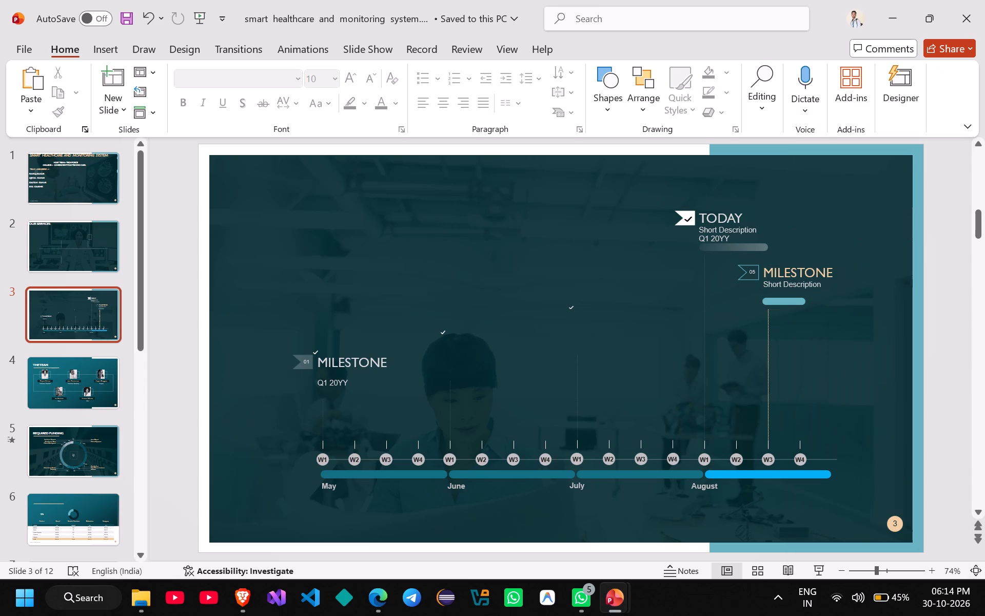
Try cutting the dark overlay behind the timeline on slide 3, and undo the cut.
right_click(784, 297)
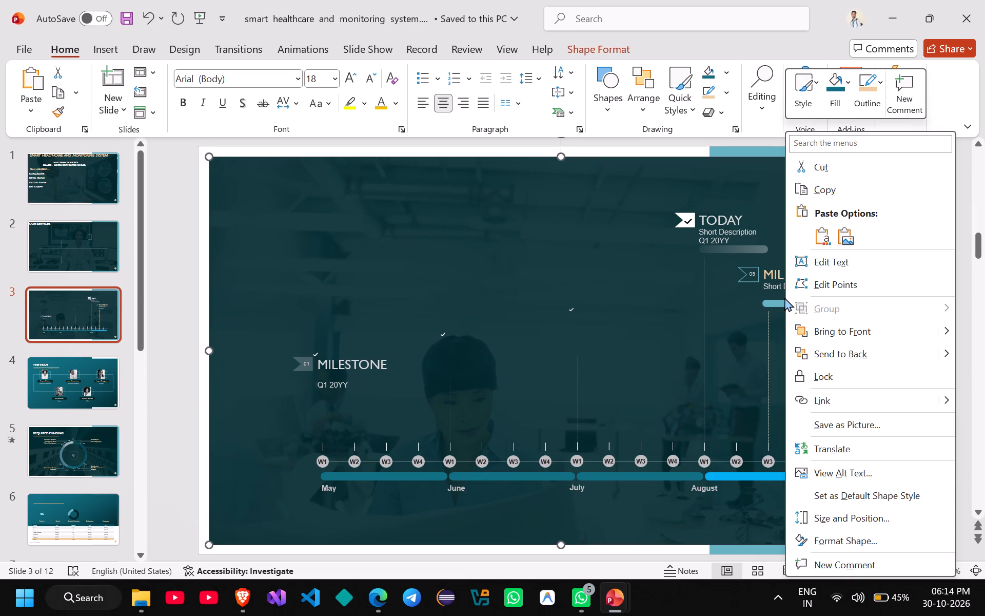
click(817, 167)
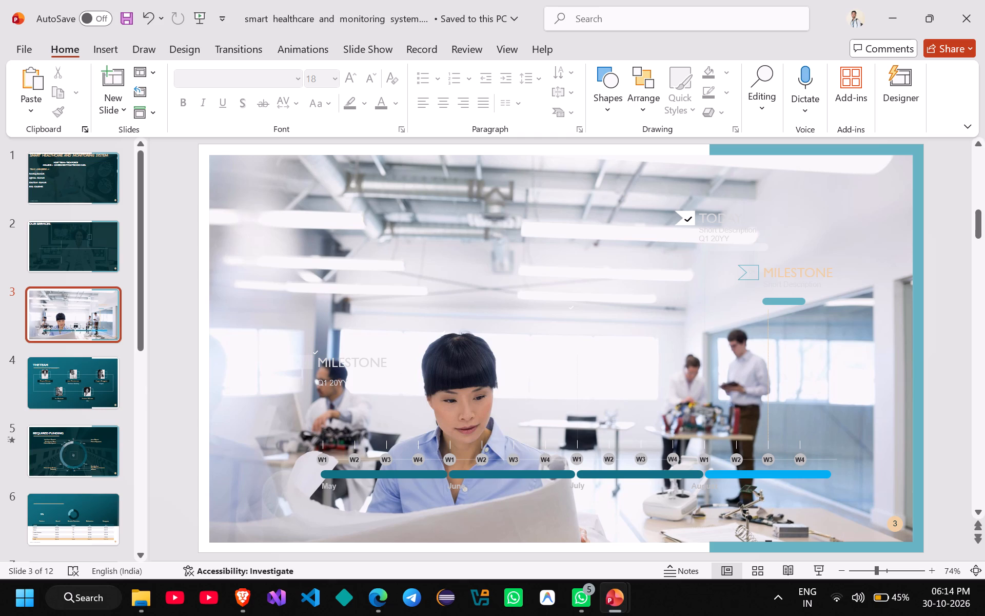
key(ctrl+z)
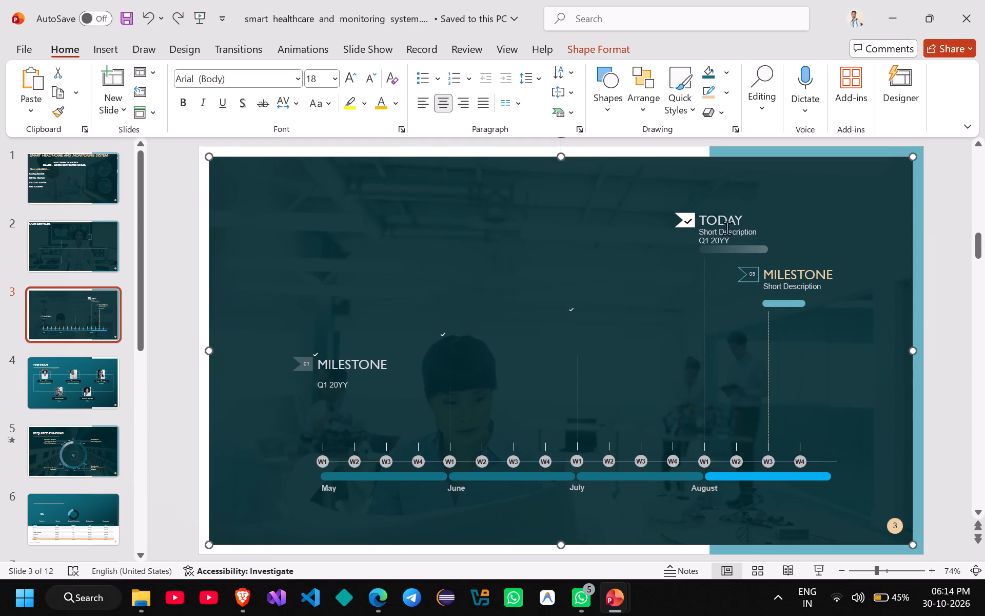
Cut the Short Description text box from the TODAY marker on the slide 3 timeline.
click(727, 228)
click(727, 228)
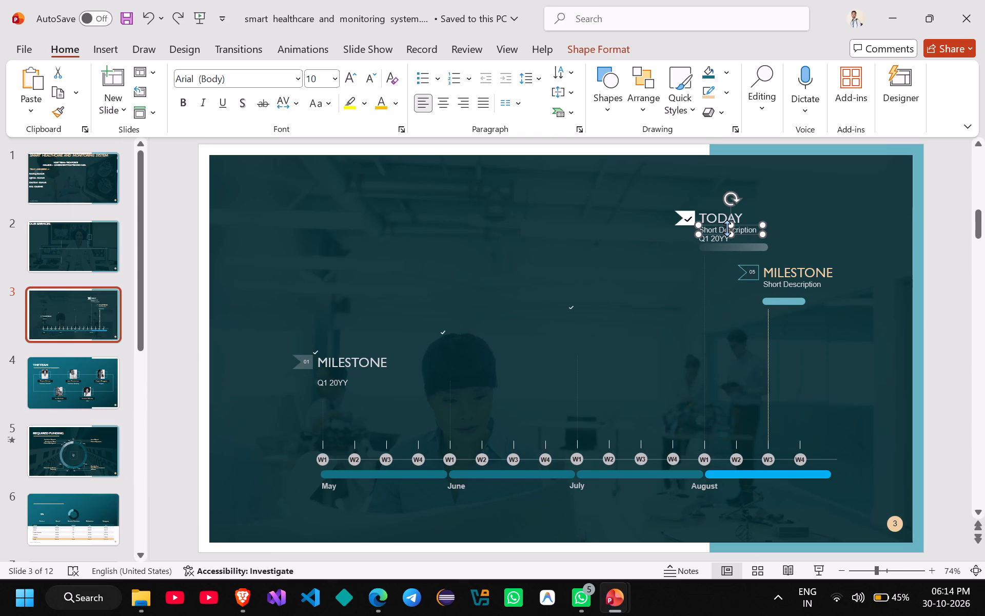
right_click(727, 228)
click(748, 170)
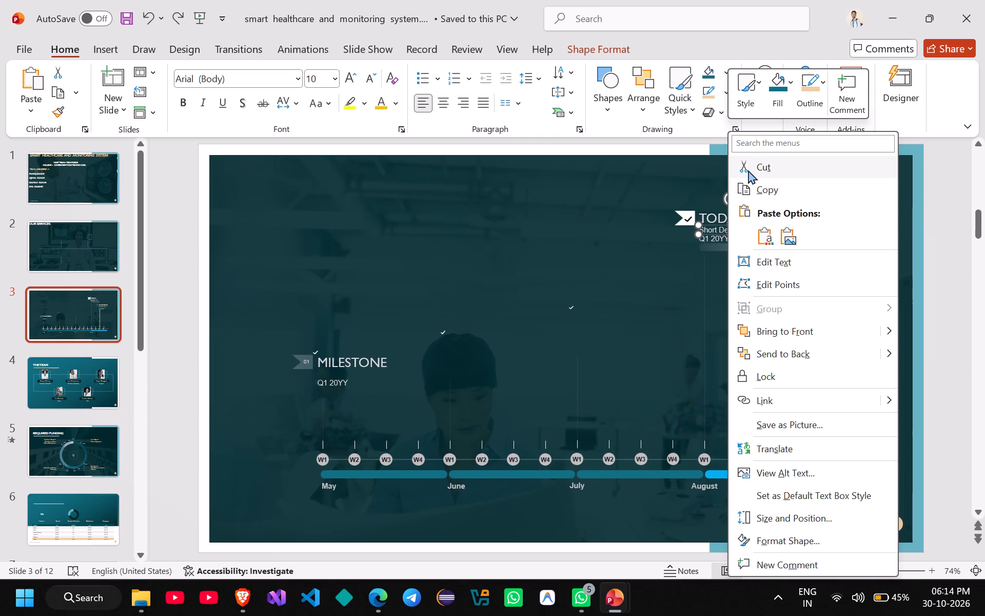
Cut the white flag shape and the TODAY heading from the marker above August on slide 3.
click(714, 217)
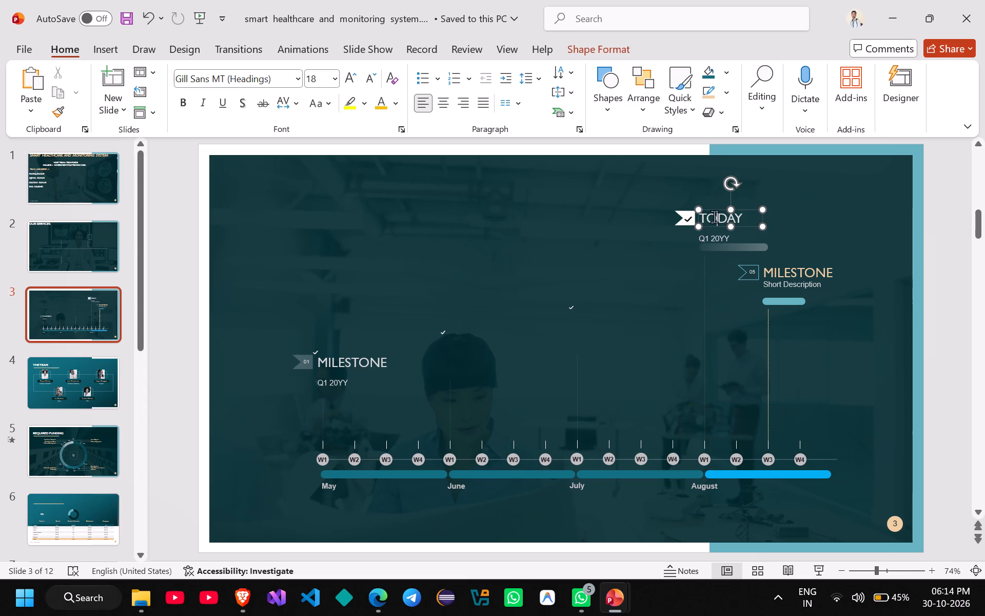
right_click(714, 217)
click(657, 225)
drag(688, 214, 782, 217)
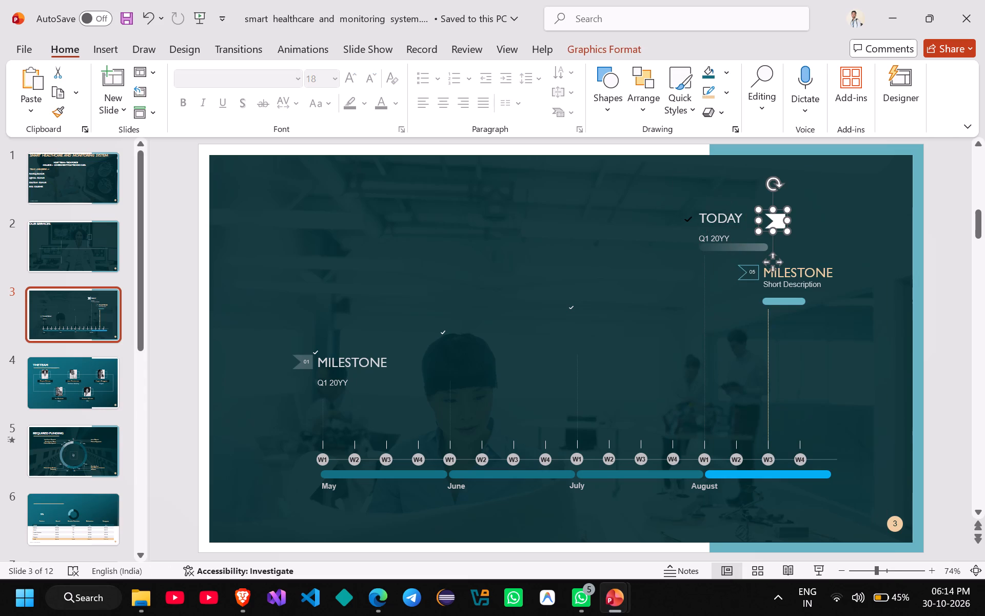
right_click(782, 217)
click(819, 203)
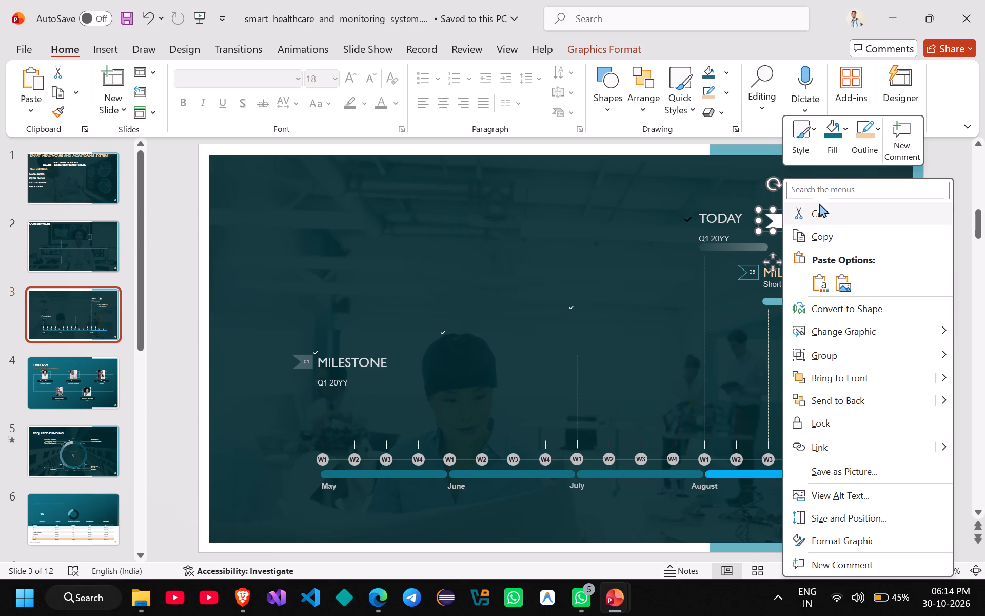
drag(739, 213, 728, 213)
right_click(744, 211)
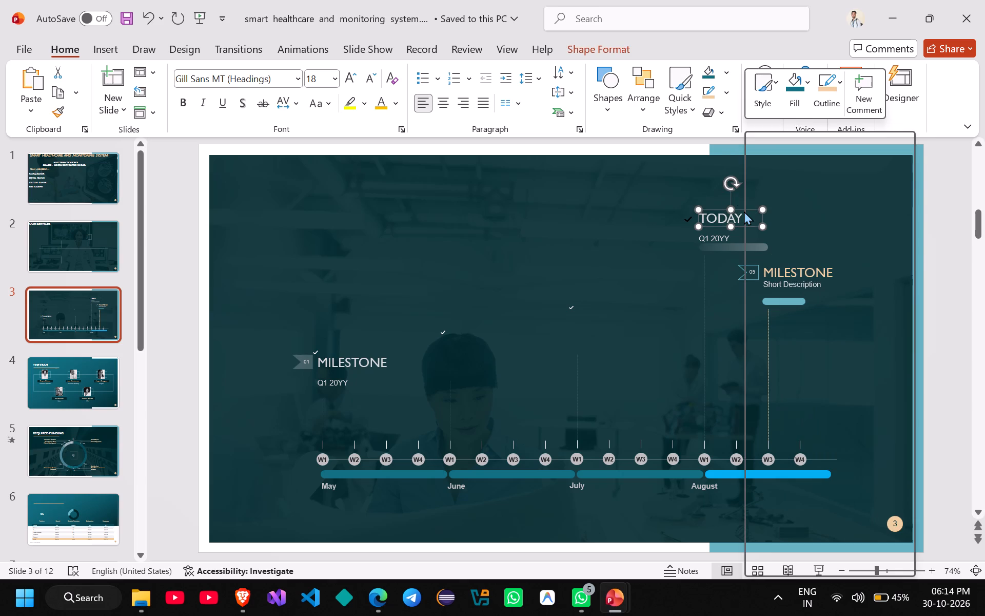
click(778, 170)
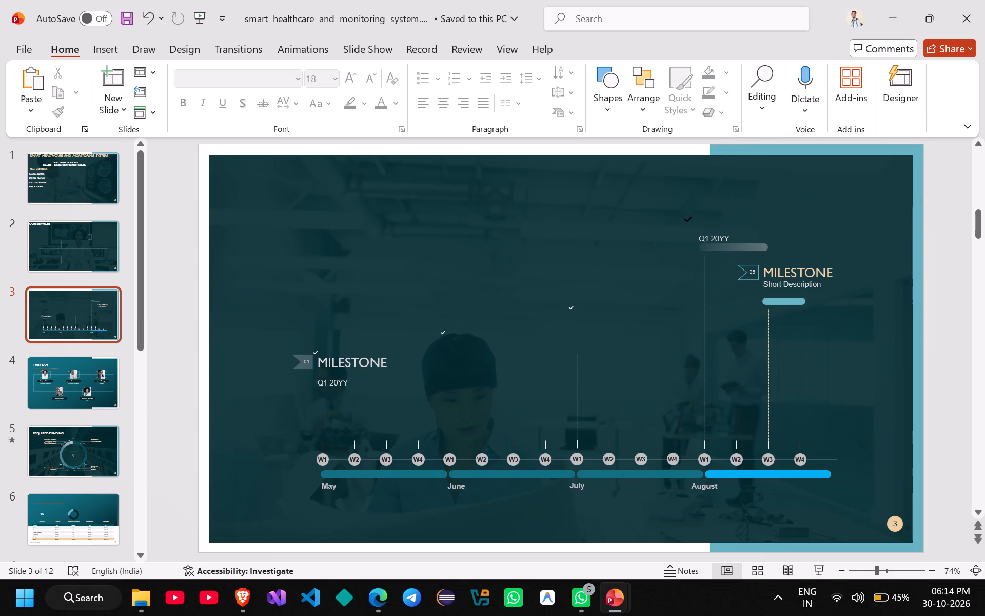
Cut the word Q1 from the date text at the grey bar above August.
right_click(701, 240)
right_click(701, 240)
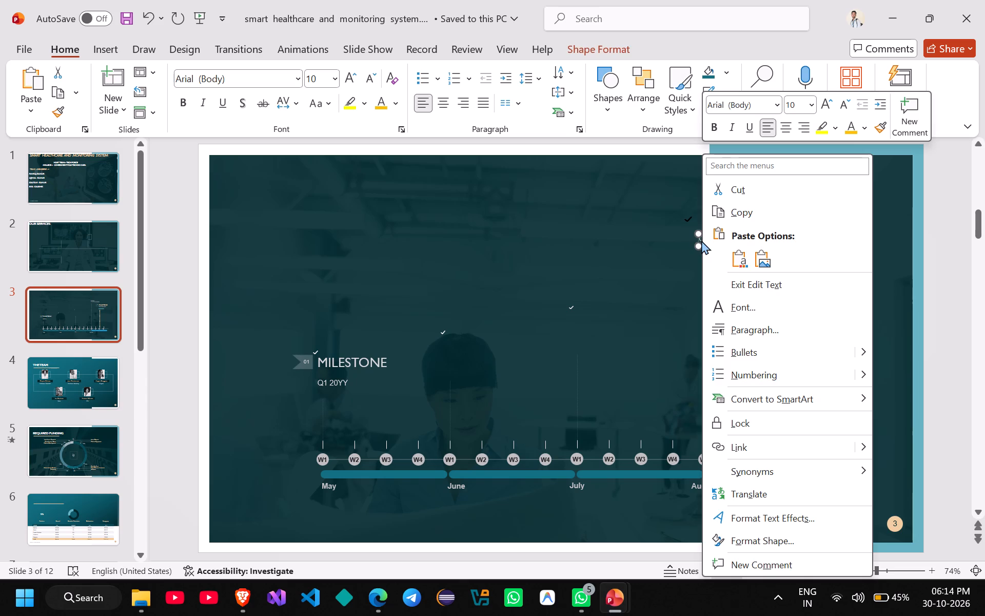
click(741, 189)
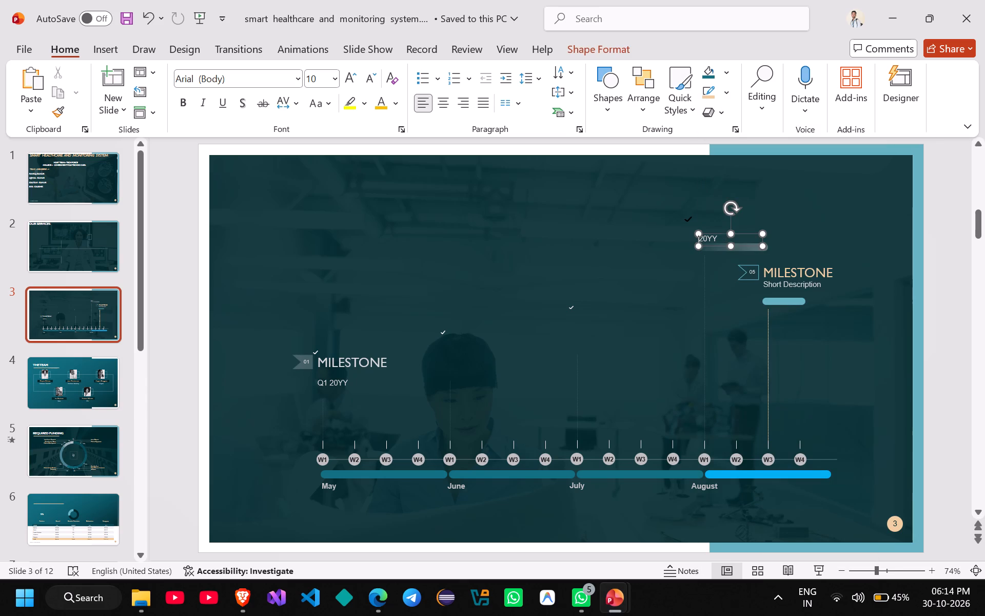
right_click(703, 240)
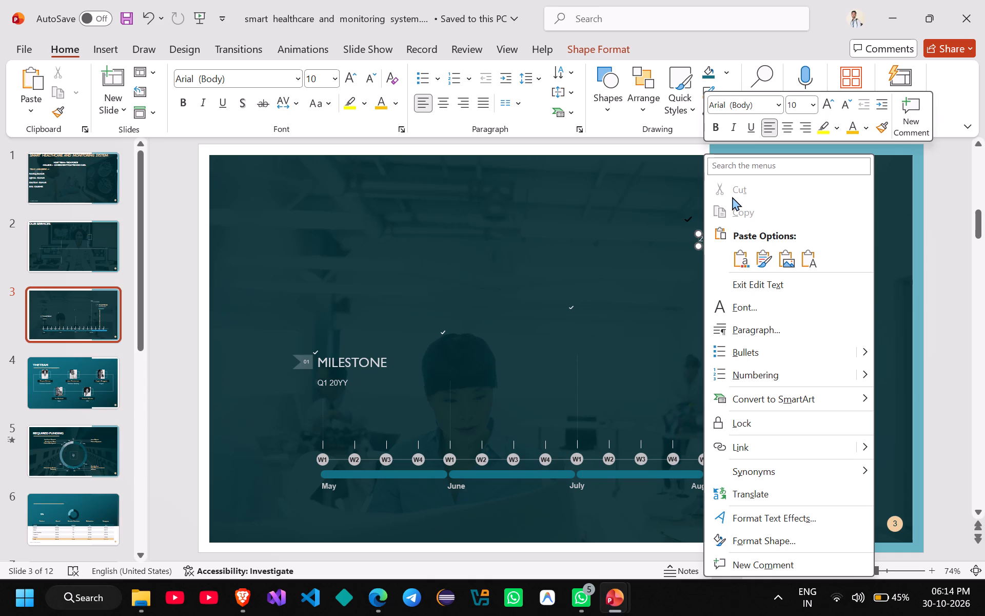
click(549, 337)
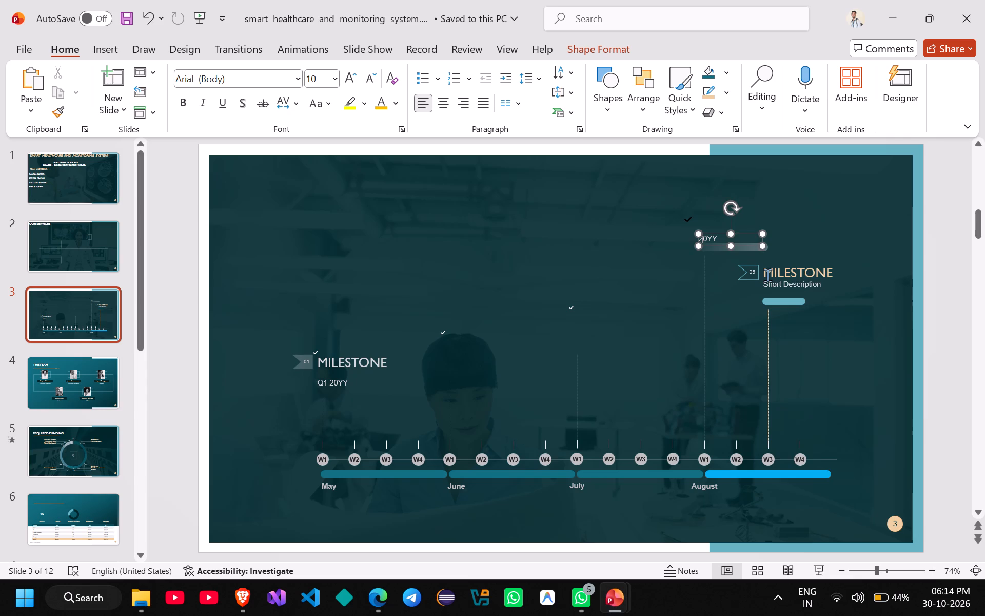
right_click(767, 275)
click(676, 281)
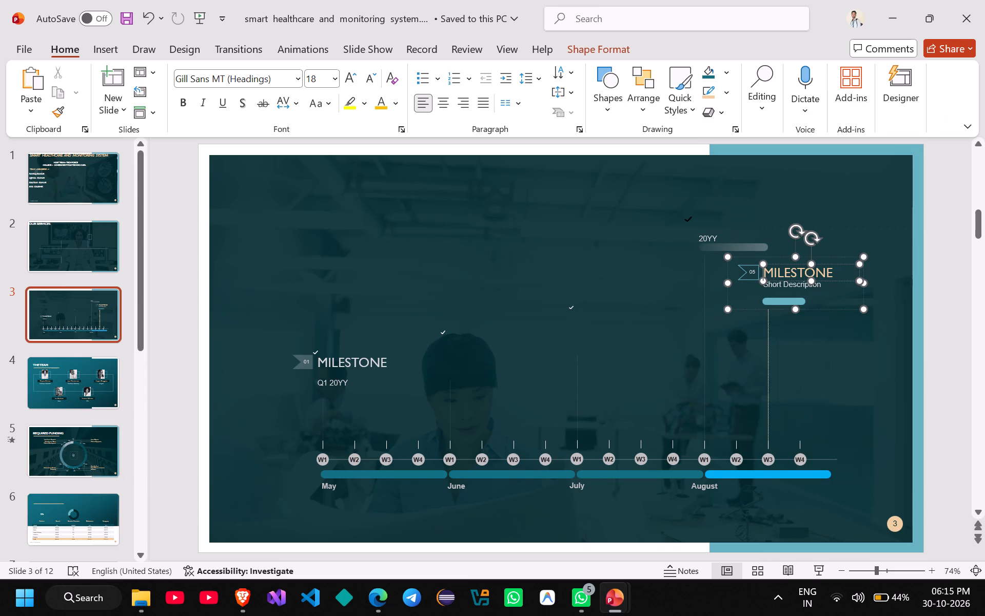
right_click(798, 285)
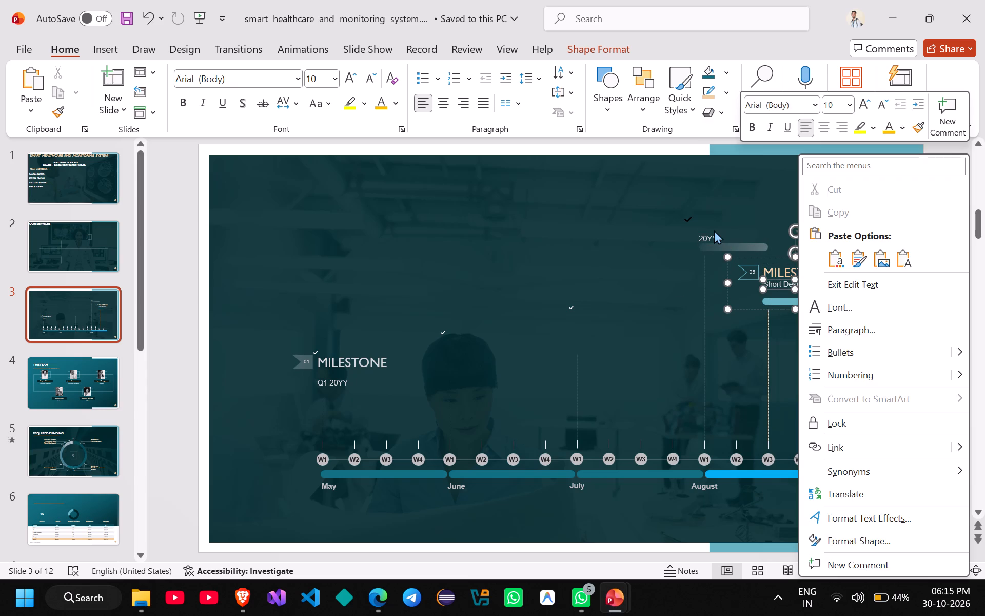
Cut the whole date text box at the grey bar above August on the slide 3 timeline.
drag(714, 230, 699, 243)
drag(699, 243, 705, 244)
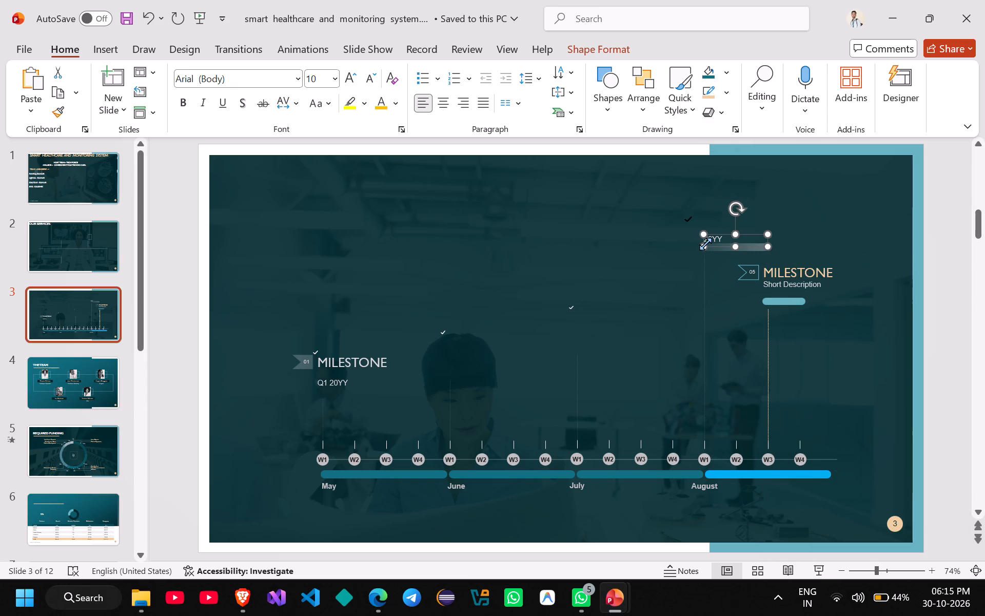
click(705, 244)
right_click(705, 244)
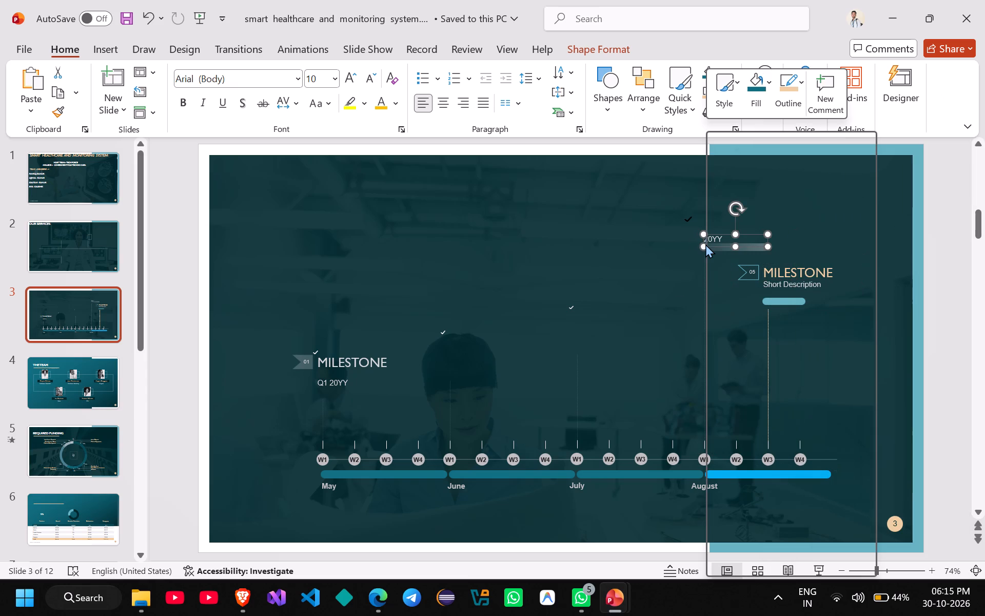
click(762, 169)
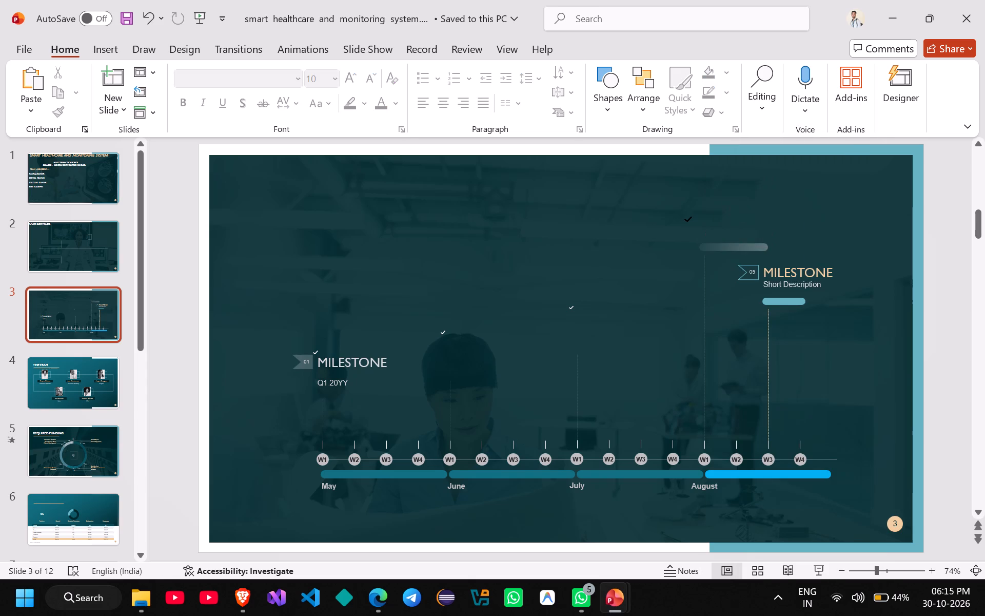
Make the MILESTONE heading of milestone 05 bold.
right_click(782, 277)
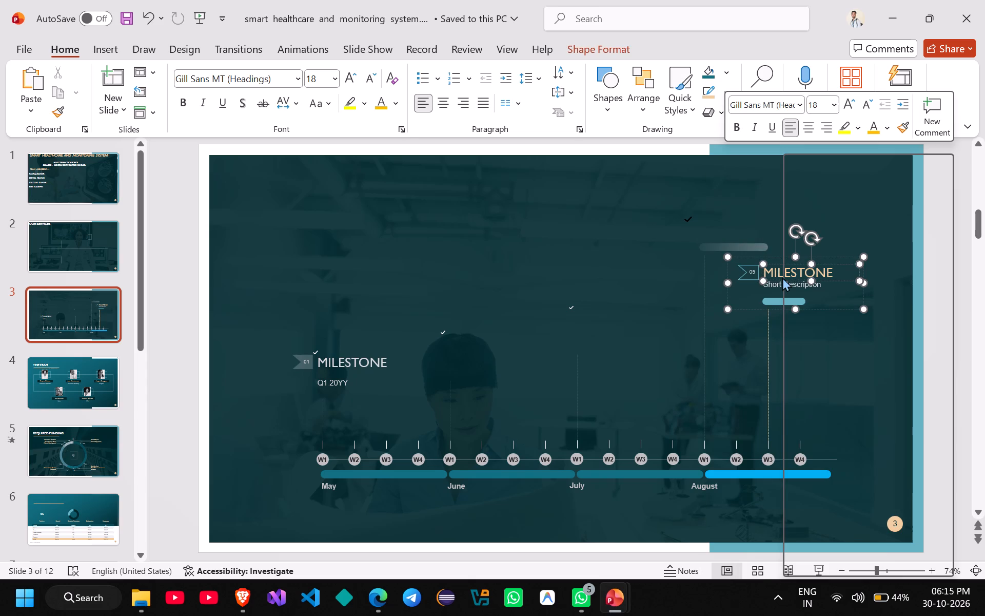
click(768, 271)
double_click(768, 271)
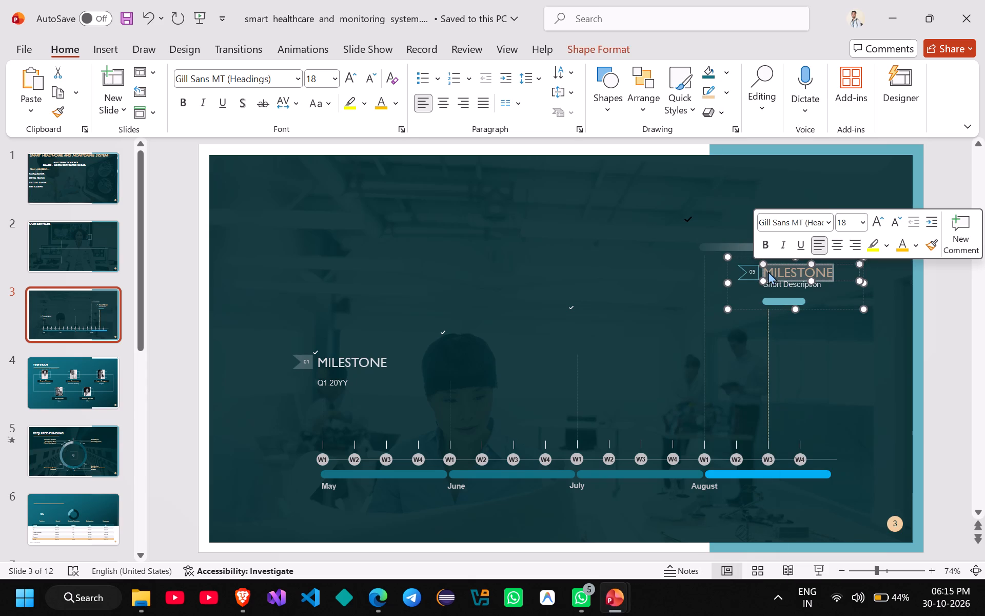
click(763, 243)
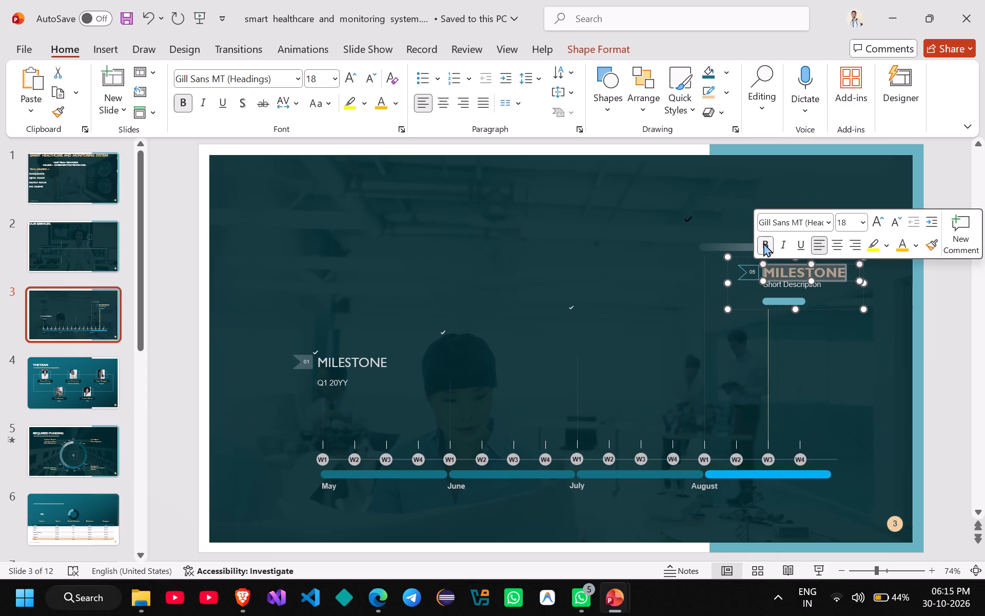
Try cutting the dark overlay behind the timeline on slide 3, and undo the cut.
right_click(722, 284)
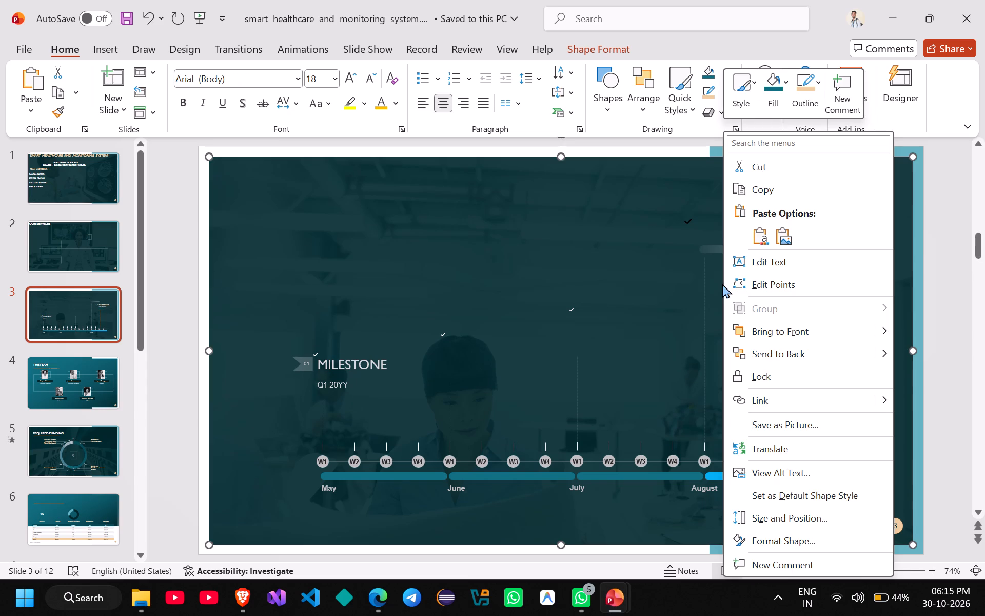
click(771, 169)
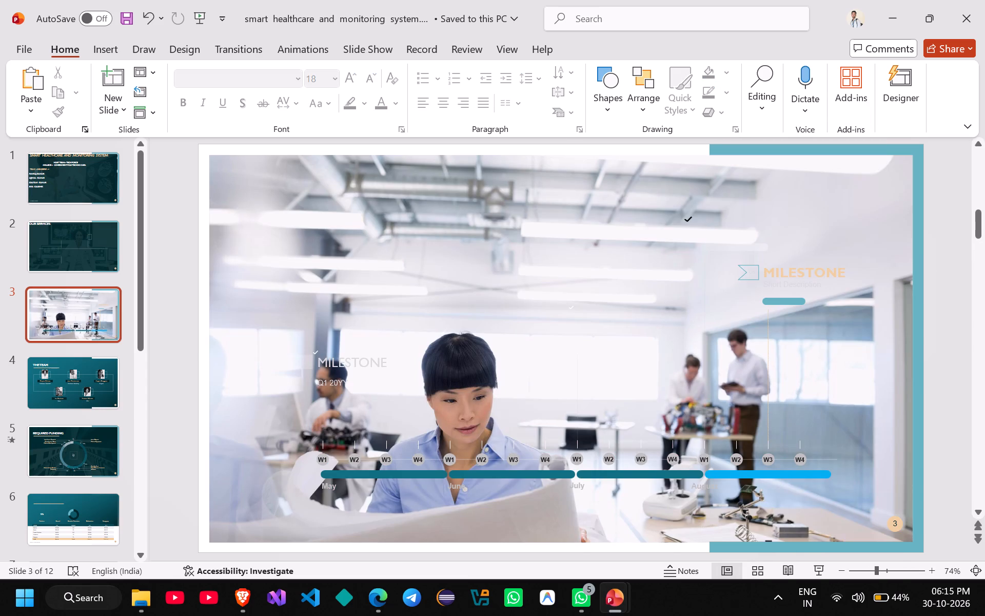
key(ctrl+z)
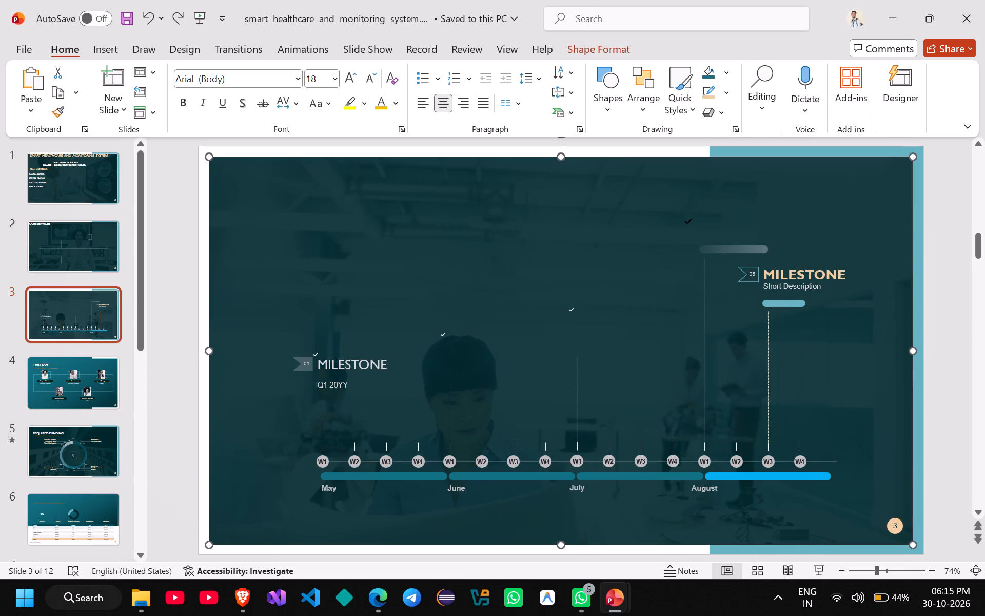
Cut the May group with its bar and week markers from the slide 3 timeline.
click(406, 472)
double_click(381, 479)
right_click(381, 479)
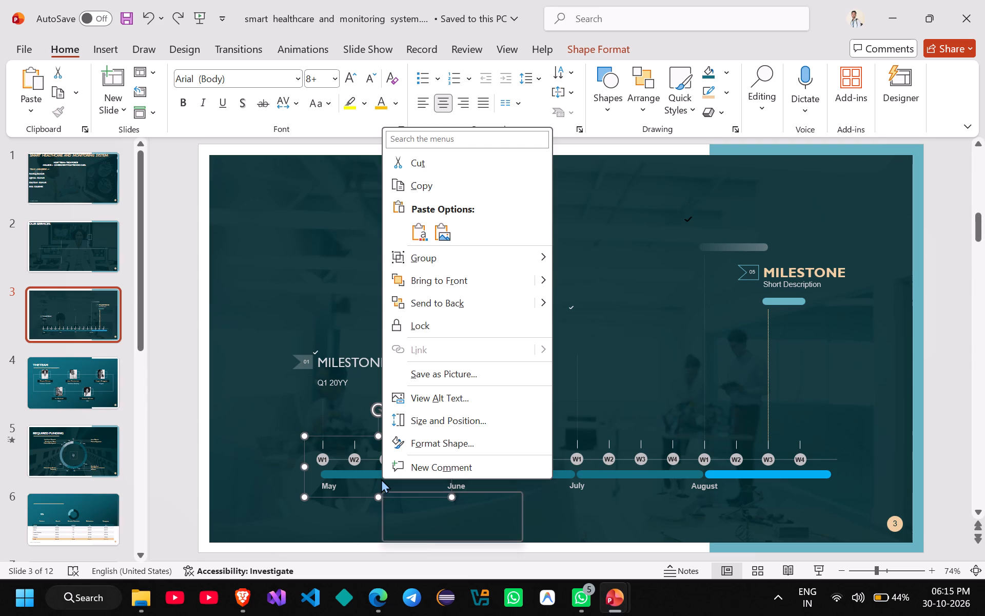
click(421, 157)
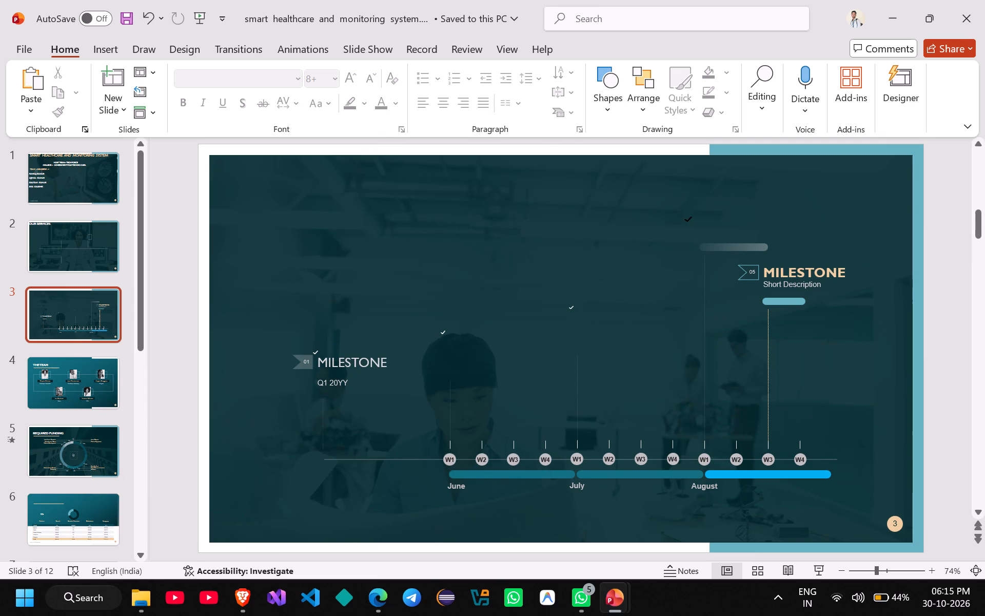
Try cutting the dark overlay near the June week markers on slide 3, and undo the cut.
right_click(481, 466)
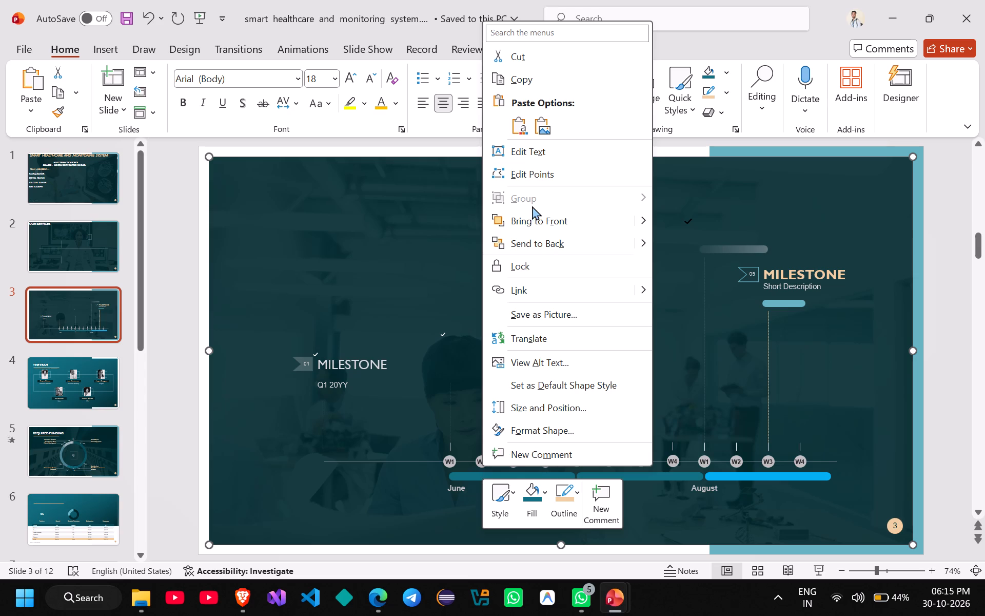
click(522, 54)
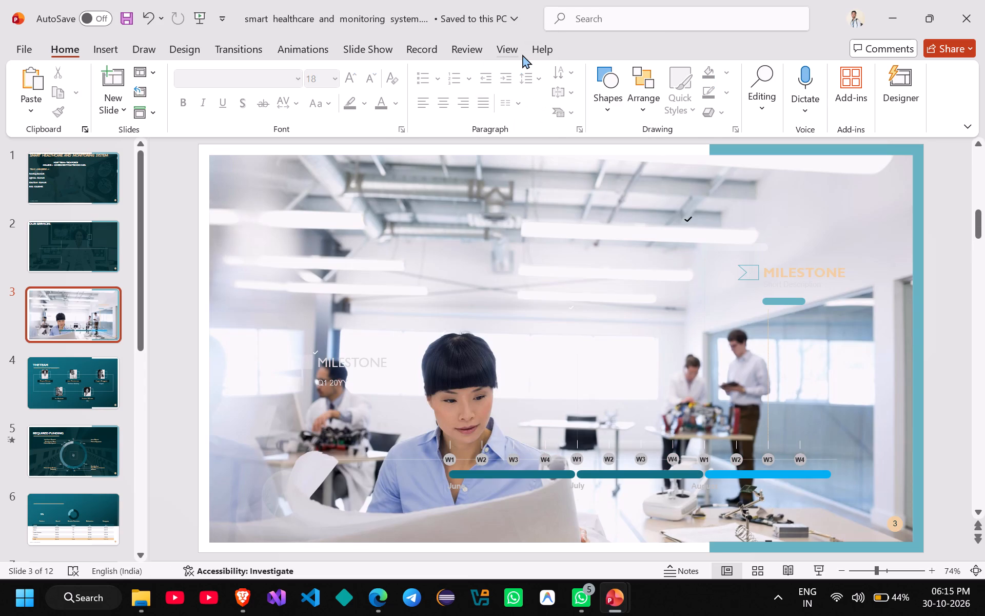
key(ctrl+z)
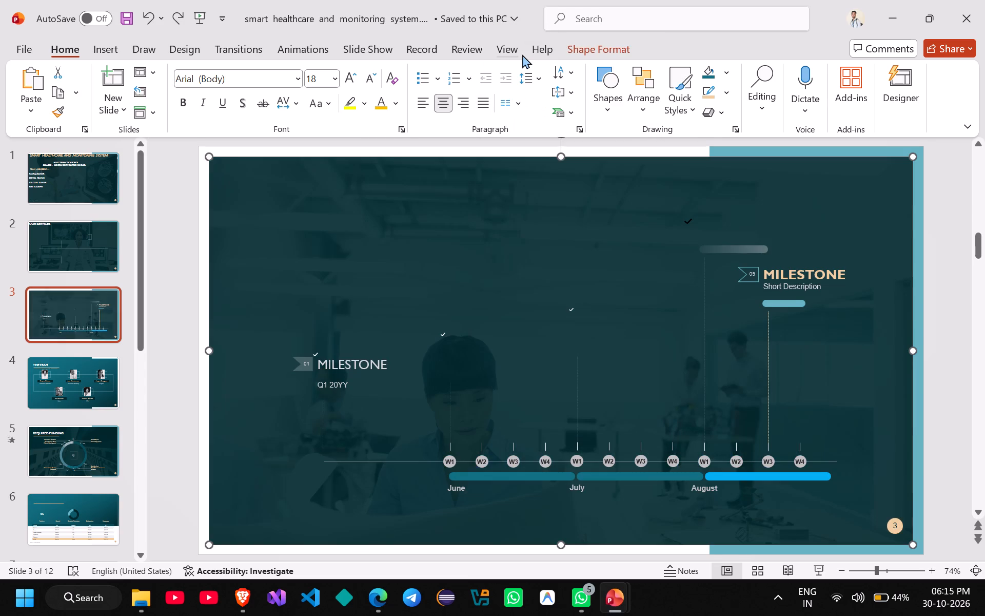
Cut the June, July and August groups with their bars and week markers from the slide 3 timeline.
click(477, 475)
right_click(477, 475)
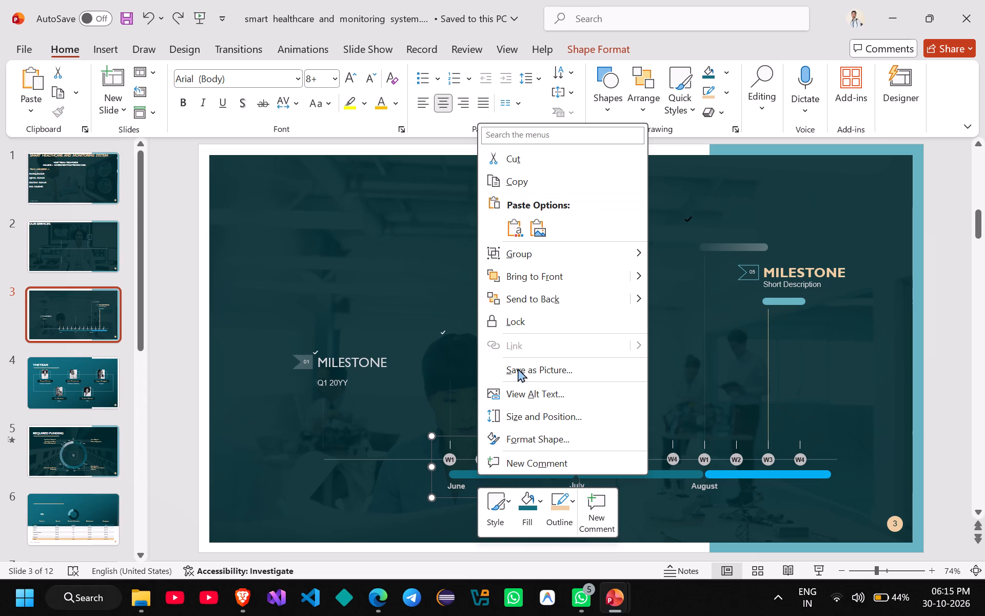
click(528, 161)
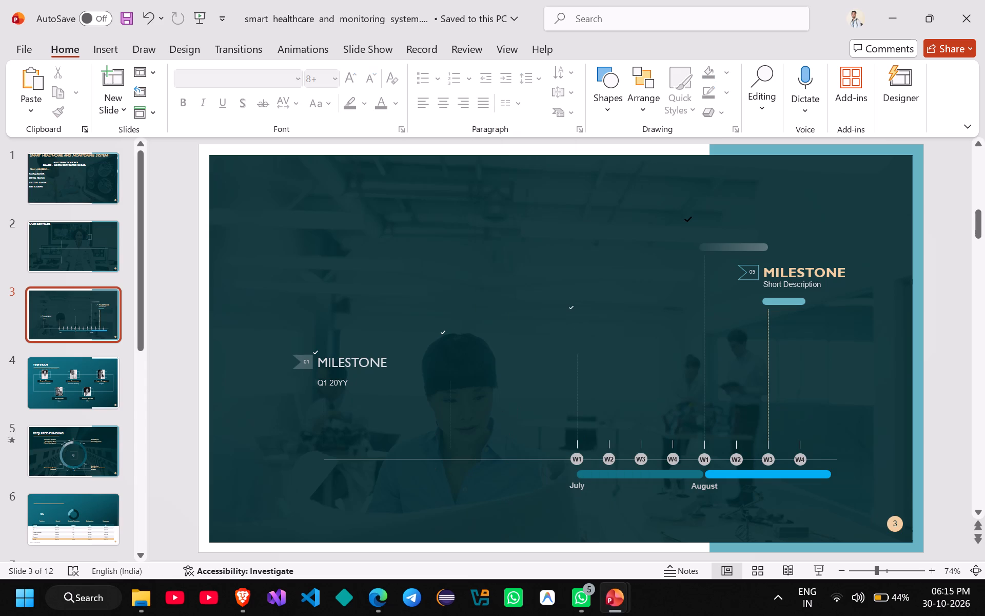
right_click(615, 475)
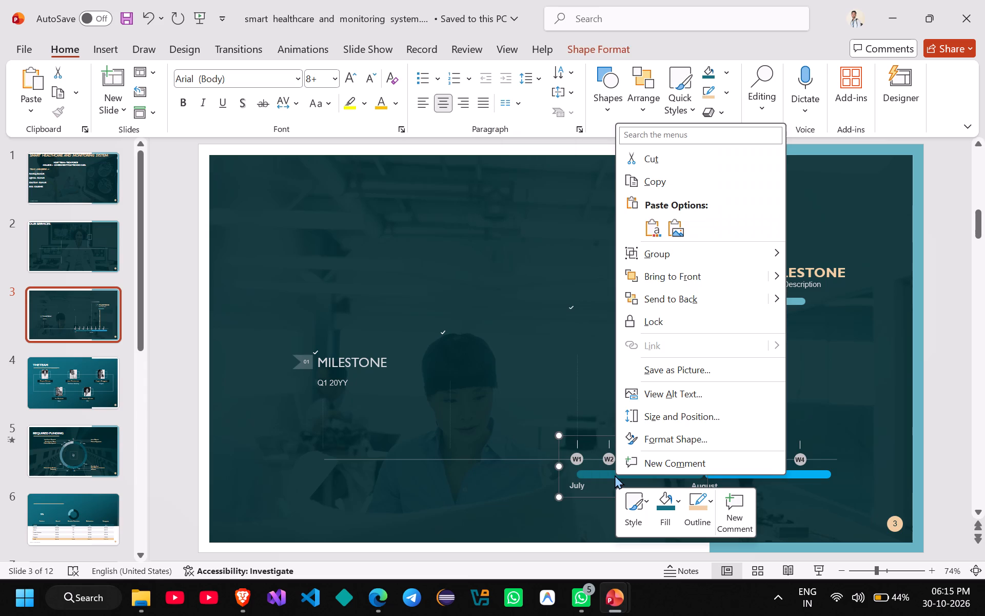
click(672, 164)
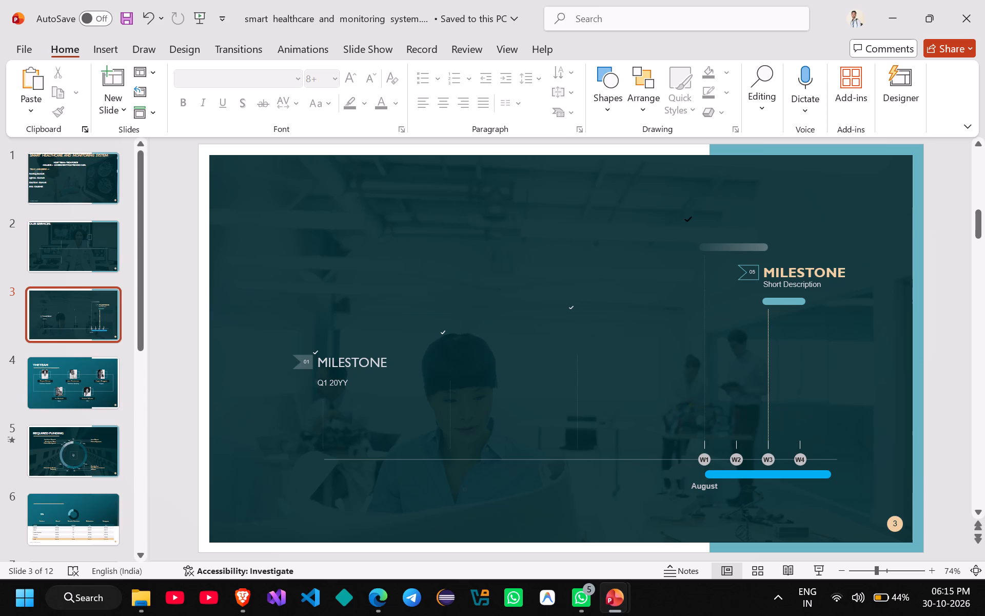
right_click(761, 475)
click(825, 159)
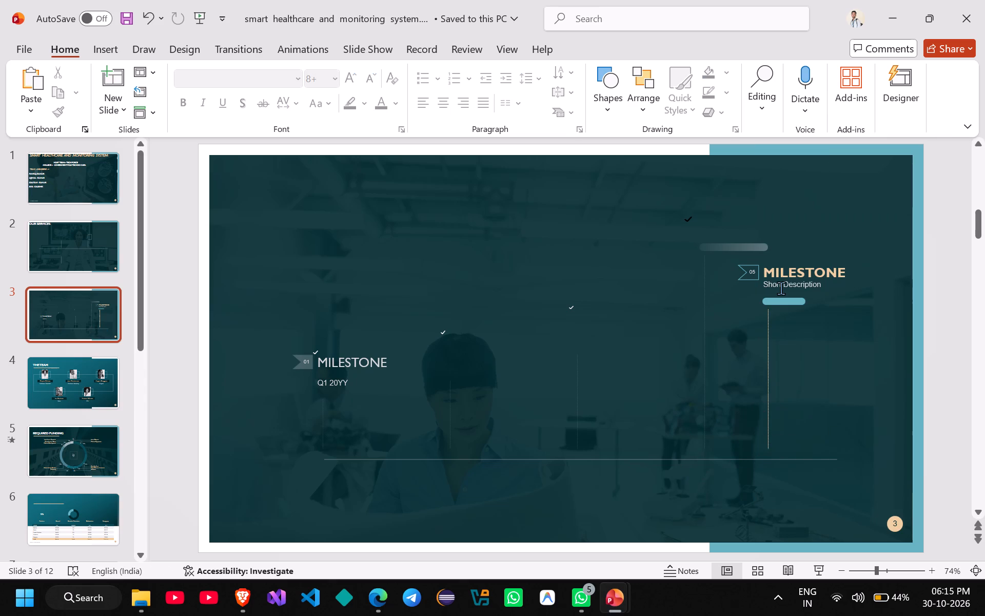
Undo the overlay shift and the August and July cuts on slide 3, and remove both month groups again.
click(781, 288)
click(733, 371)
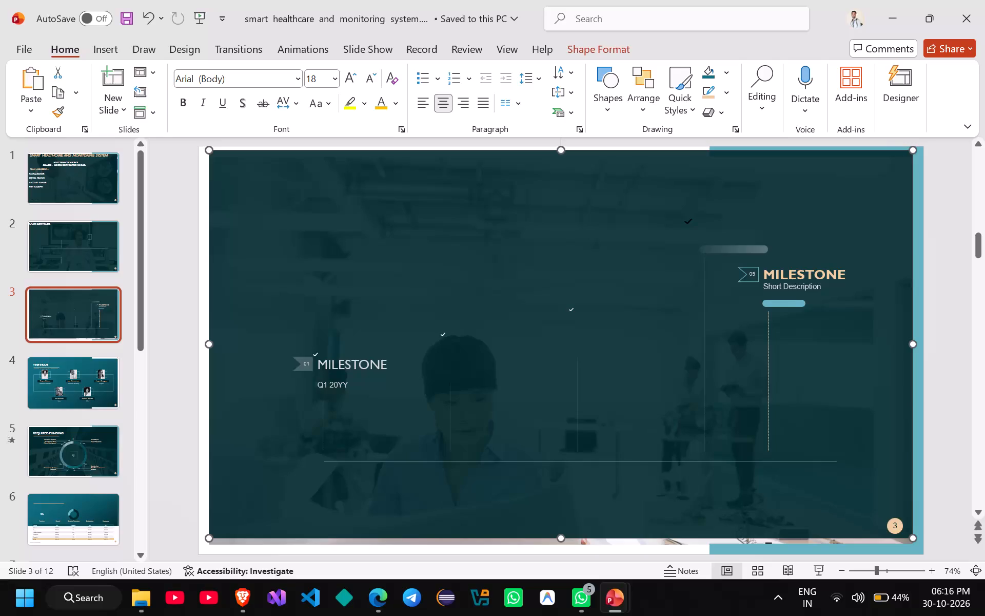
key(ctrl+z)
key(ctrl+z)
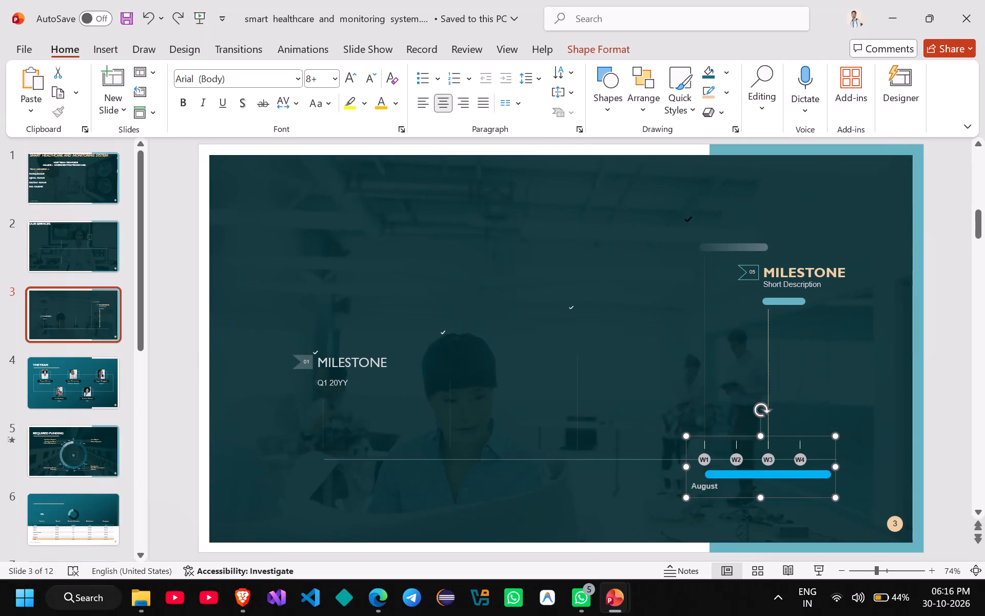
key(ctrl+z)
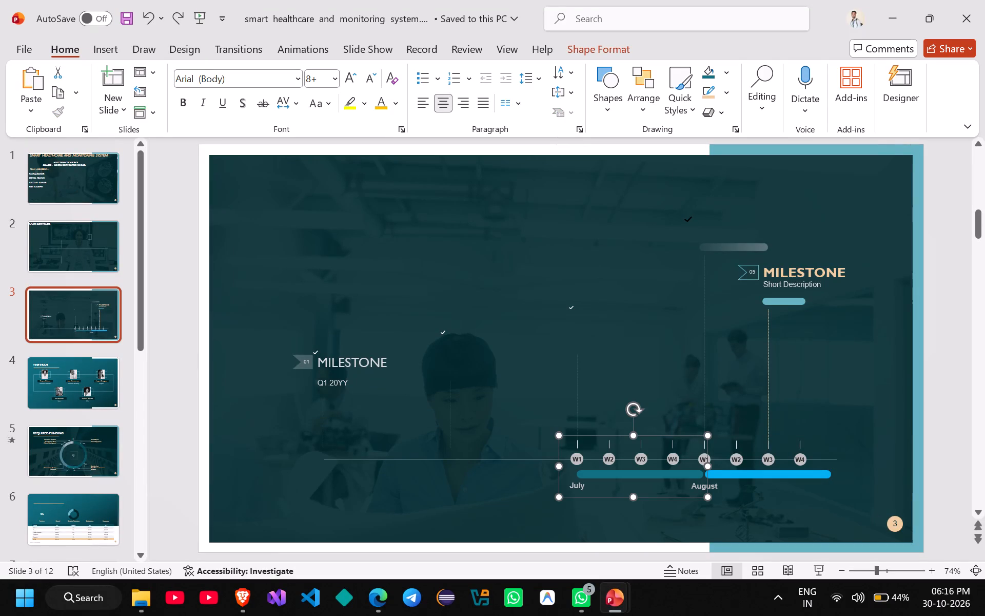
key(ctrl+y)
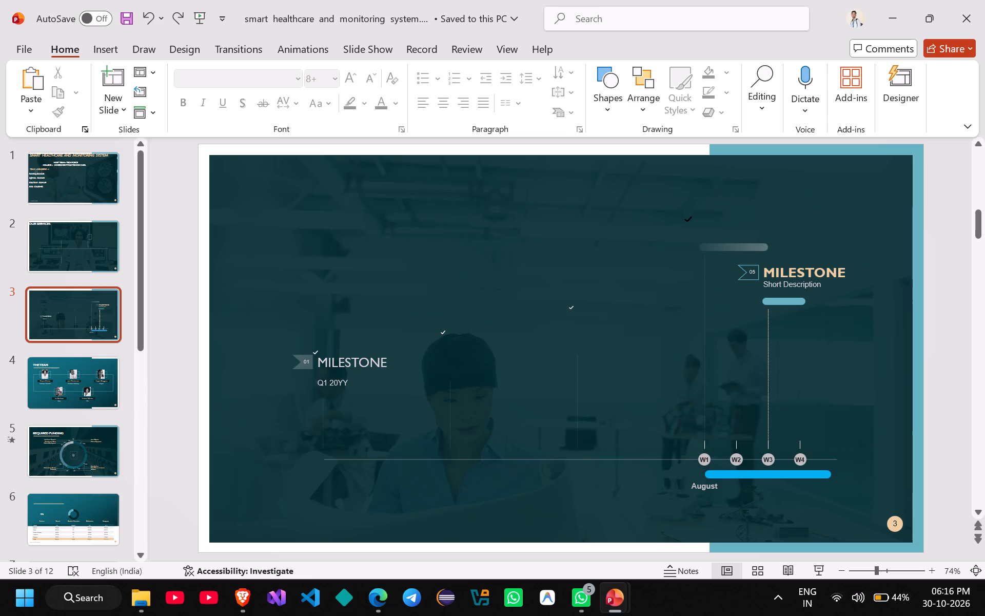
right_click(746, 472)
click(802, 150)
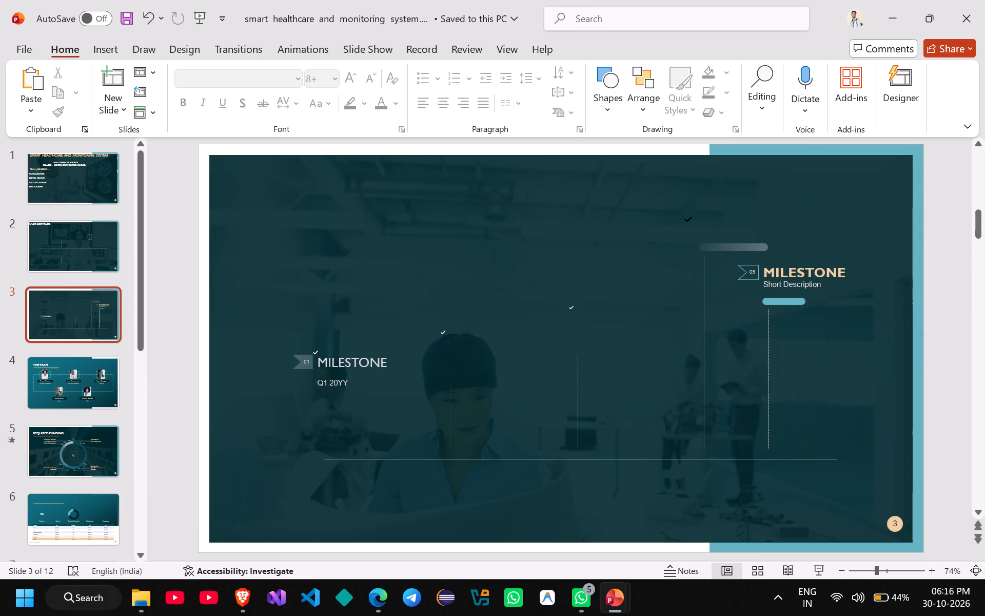
Cut the vertical orange line beneath the 05 milestone on slide 3.
right_click(767, 341)
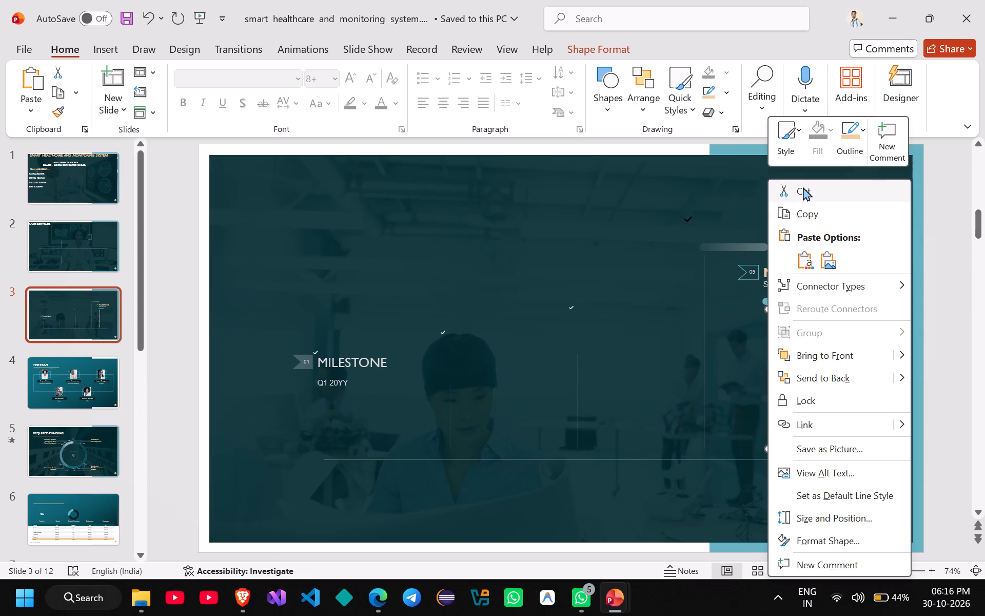
click(803, 187)
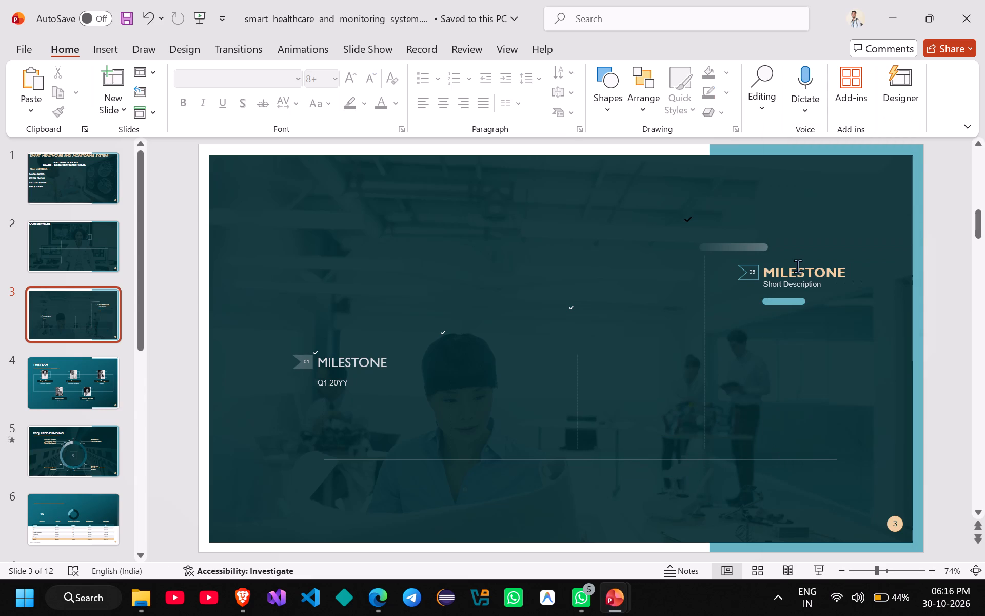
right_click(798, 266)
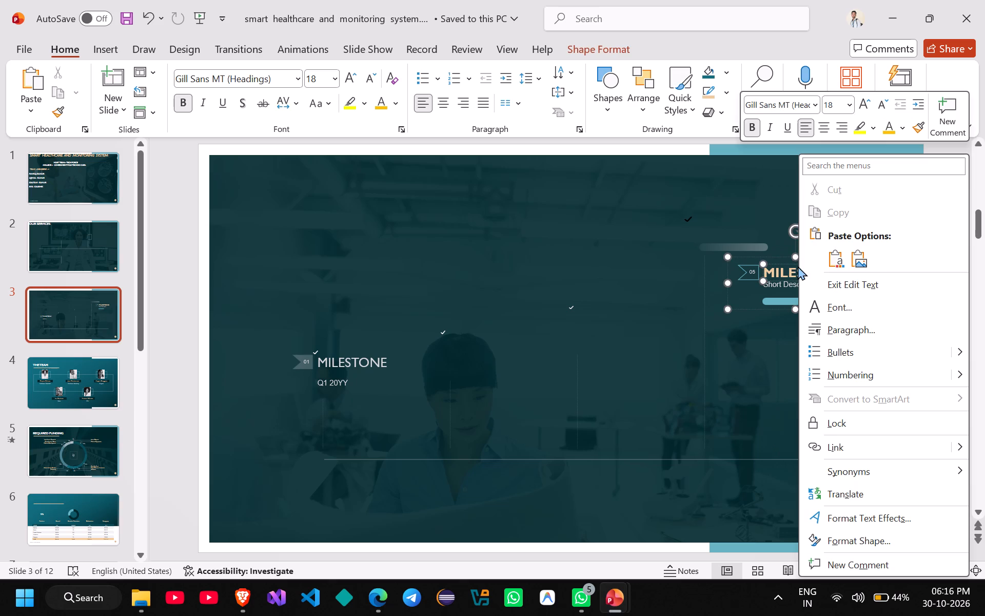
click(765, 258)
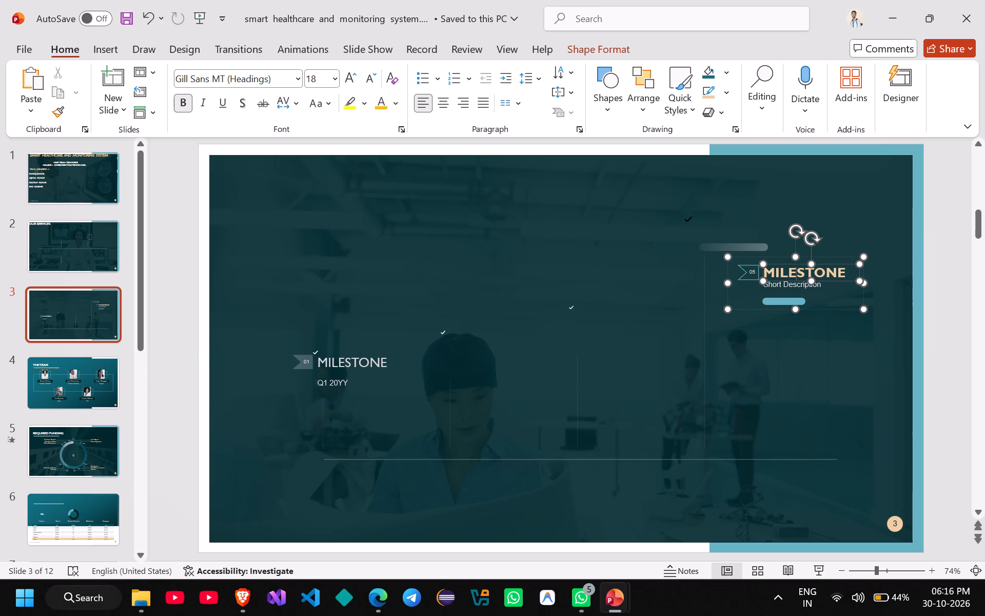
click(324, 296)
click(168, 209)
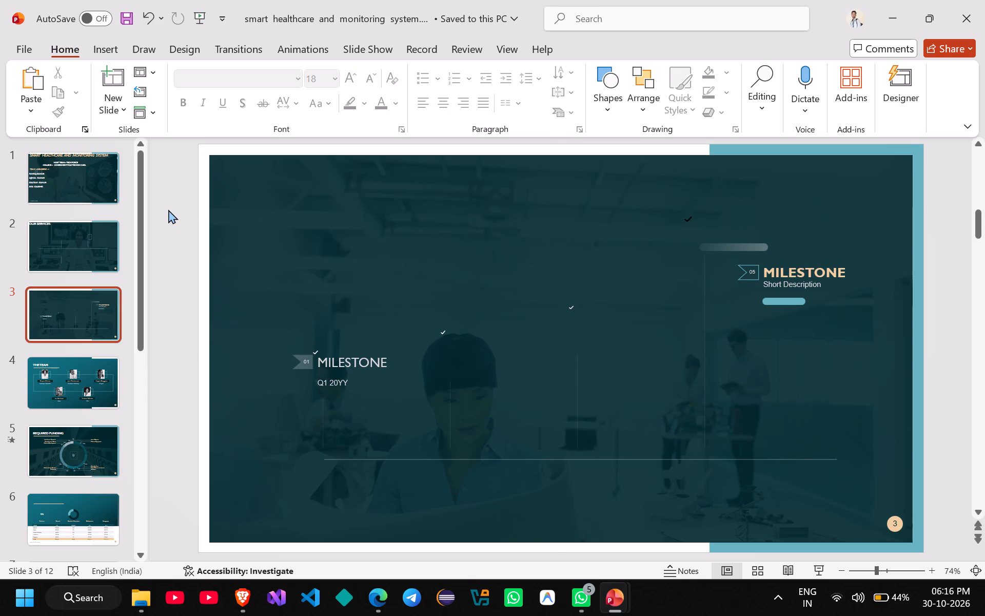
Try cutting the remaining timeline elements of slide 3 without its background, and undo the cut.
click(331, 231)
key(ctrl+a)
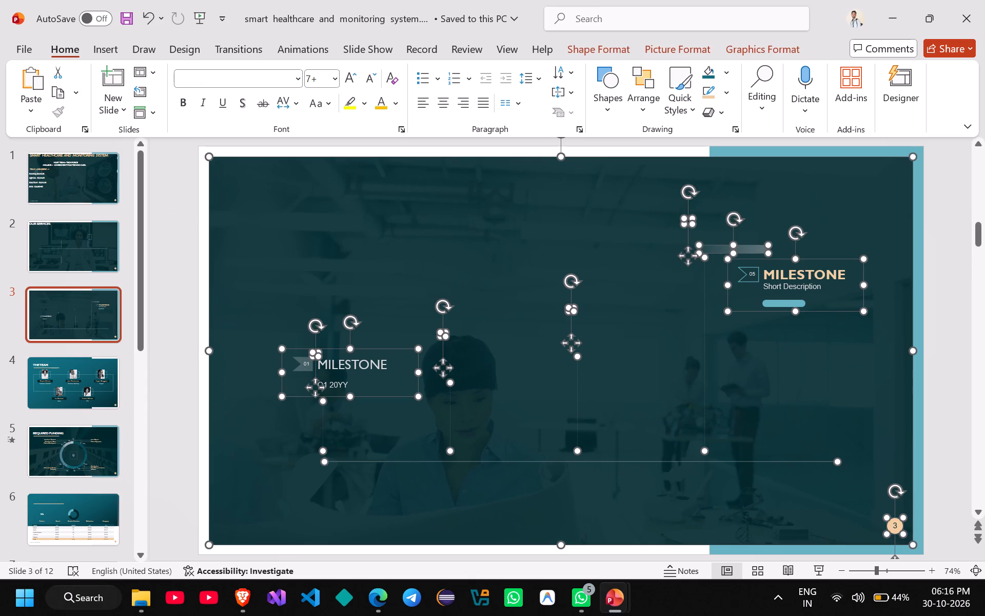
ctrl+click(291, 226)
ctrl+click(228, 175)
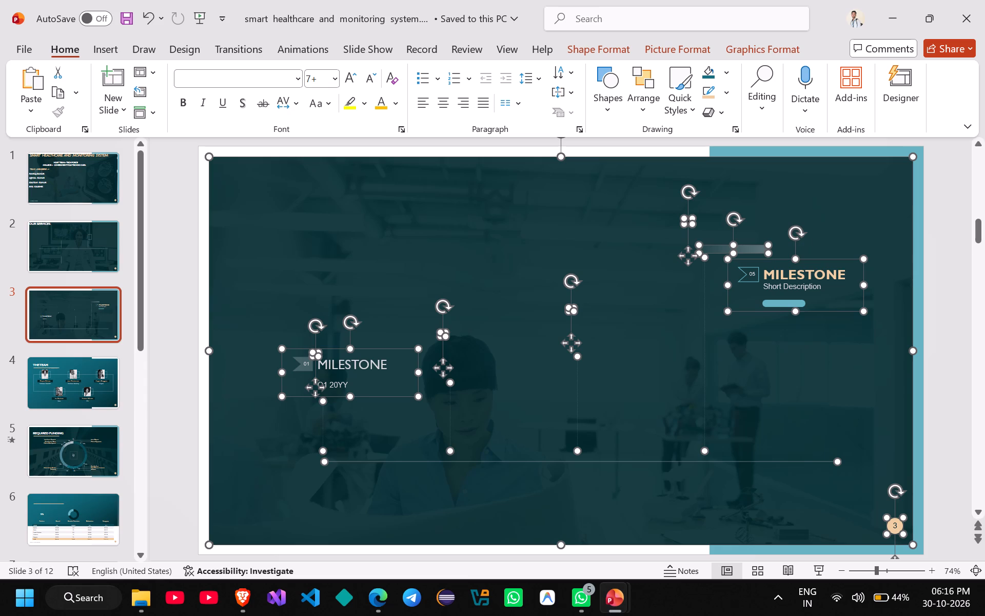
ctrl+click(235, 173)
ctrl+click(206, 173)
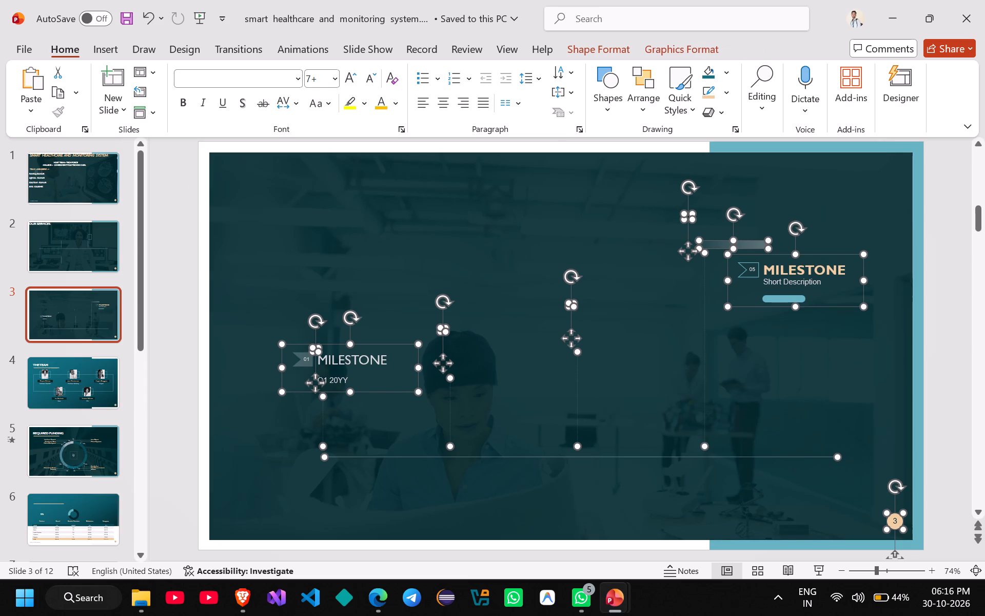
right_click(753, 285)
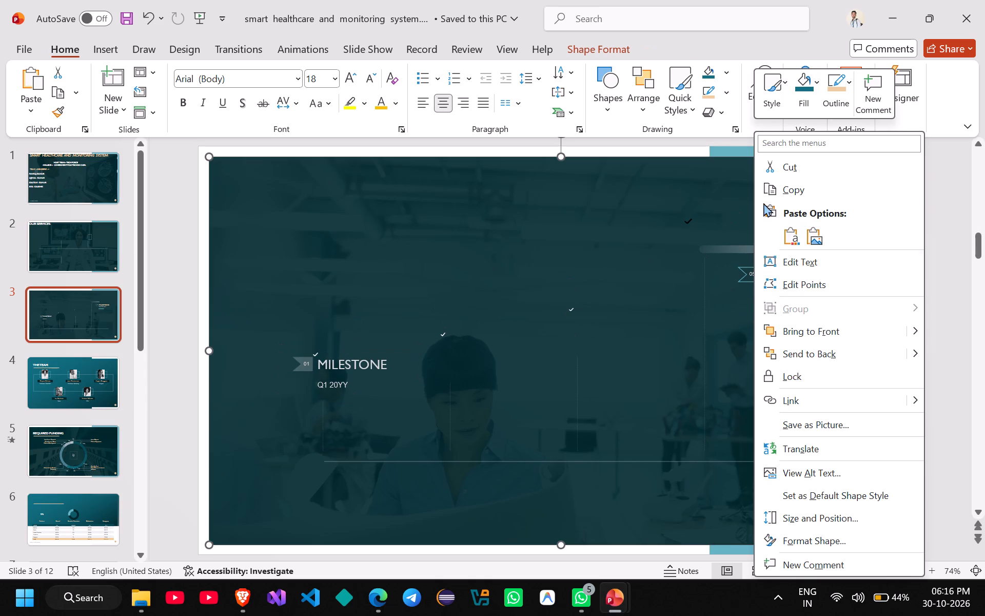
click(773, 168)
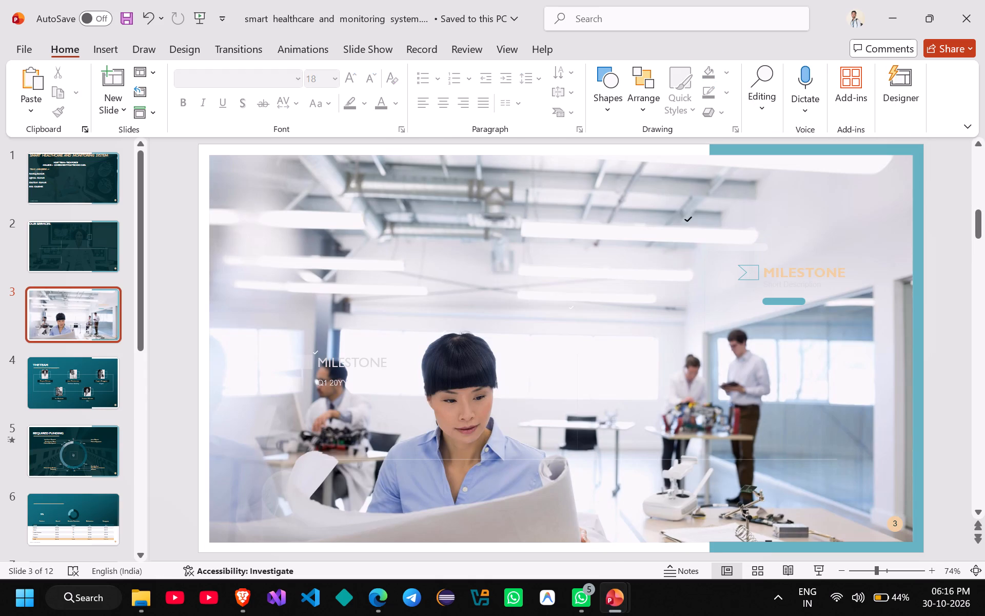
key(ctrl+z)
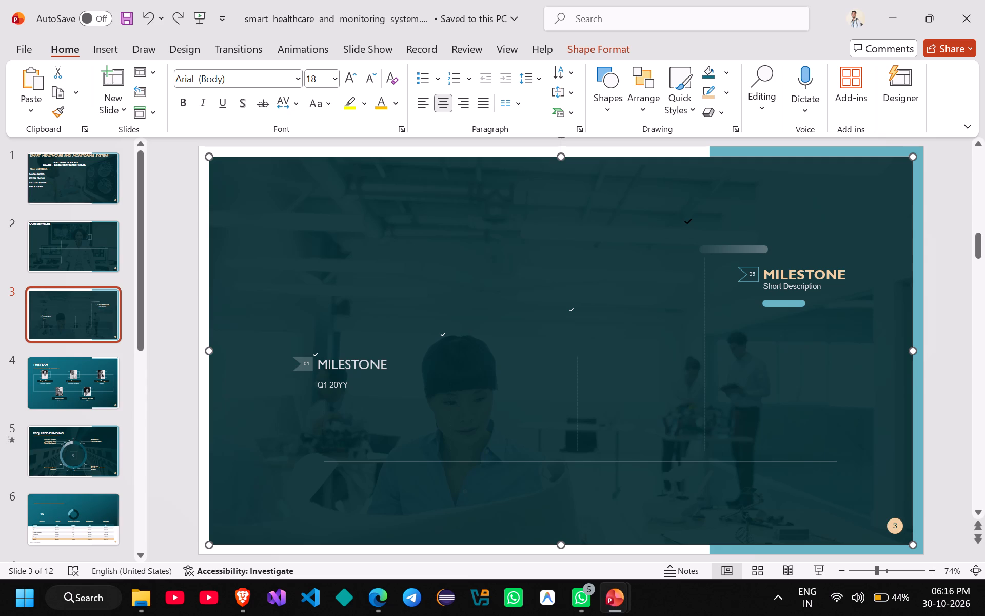
Cut all remaining milestone labels, check marks, lines and the slide number from slide 3, keeping the background photo and dark overlay.
key(ctrl+a)
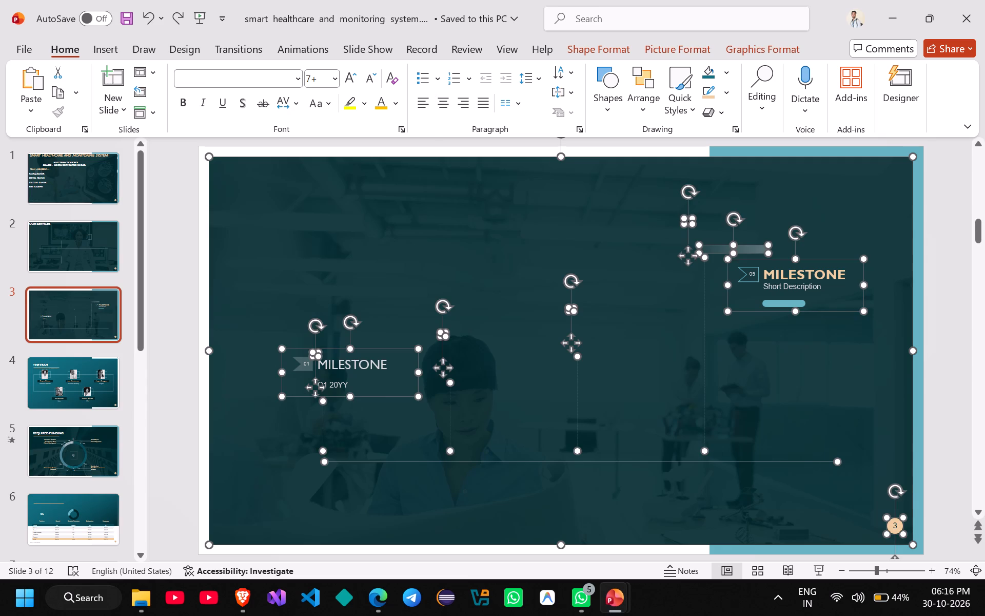
ctrl+click(216, 216)
ctrl+click(202, 209)
ctrl+click(257, 170)
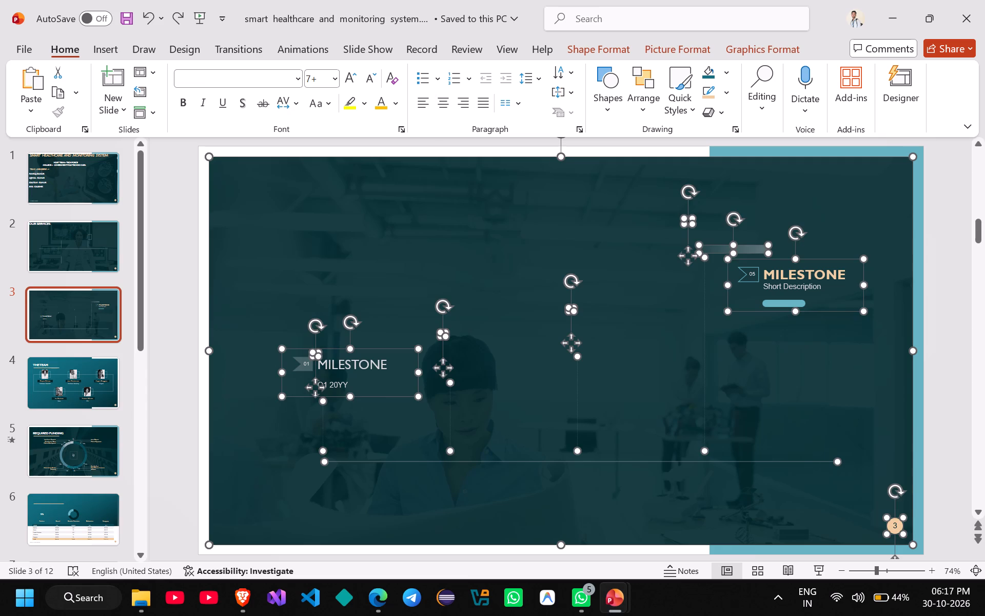
ctrl+click(260, 155)
ctrl+click(261, 161)
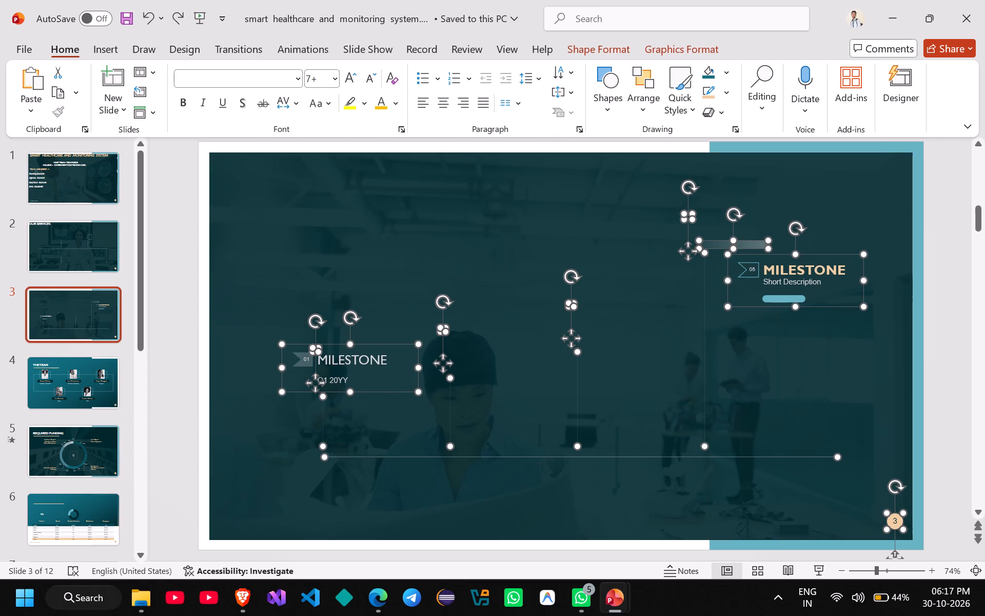
right_click(698, 249)
click(732, 255)
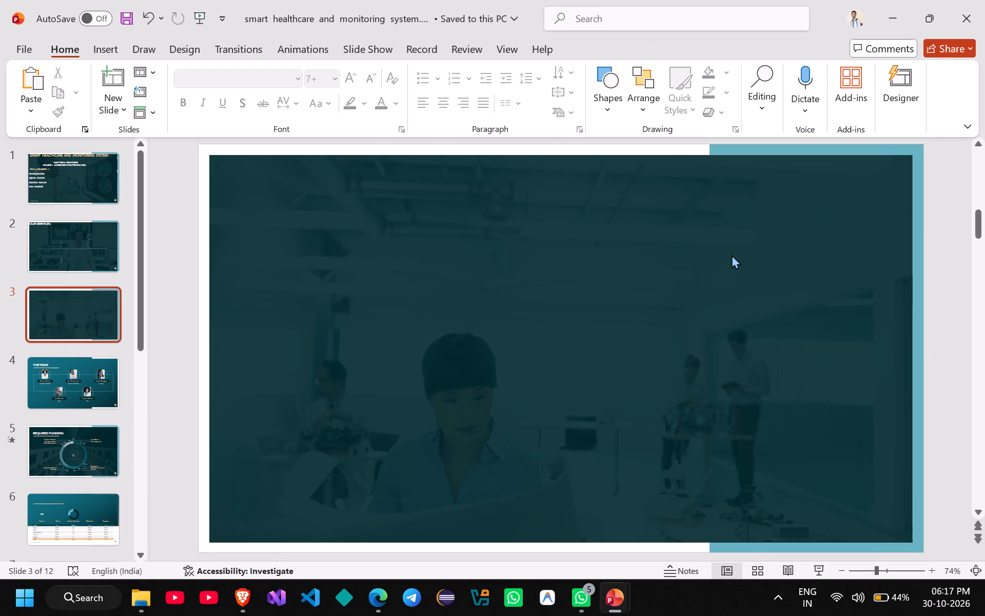
click(606, 298)
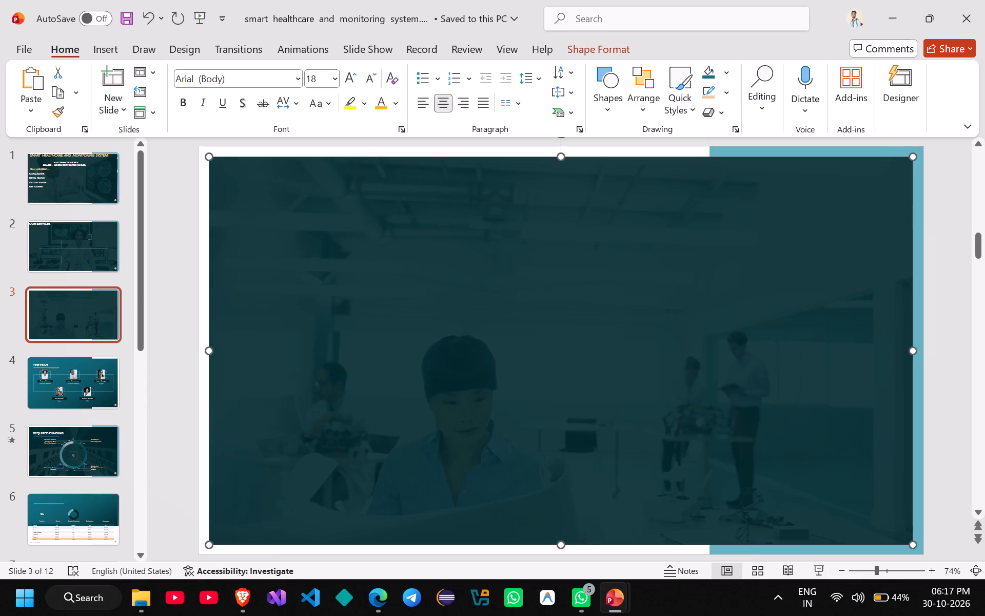
Cut all content from slide 4, including The Team title, portraits, names, roles, connecting lines and slide number.
click(58, 388)
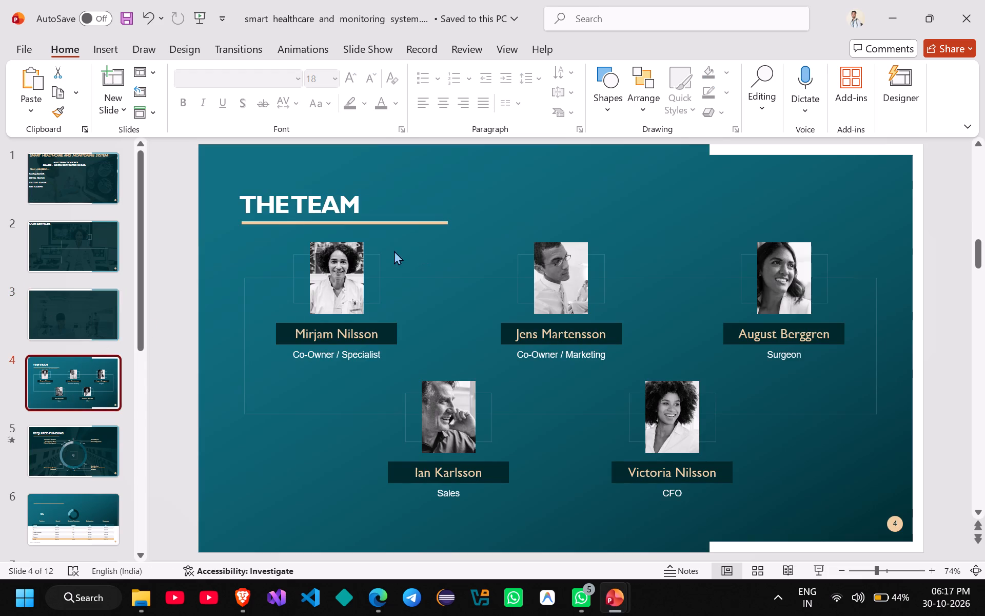
click(301, 225)
key(ctrl+a)
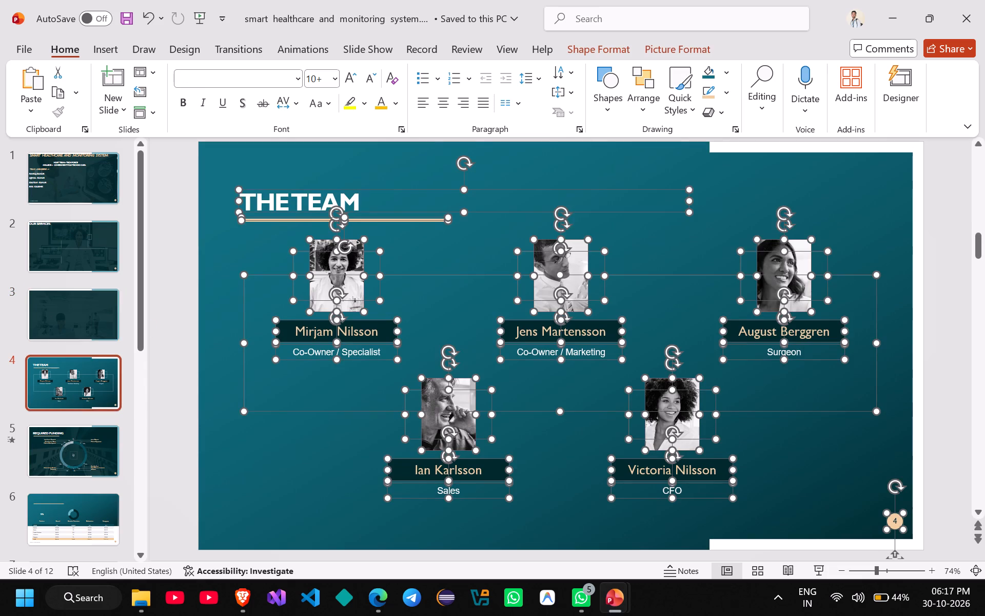
scroll(474, 254, up, 2)
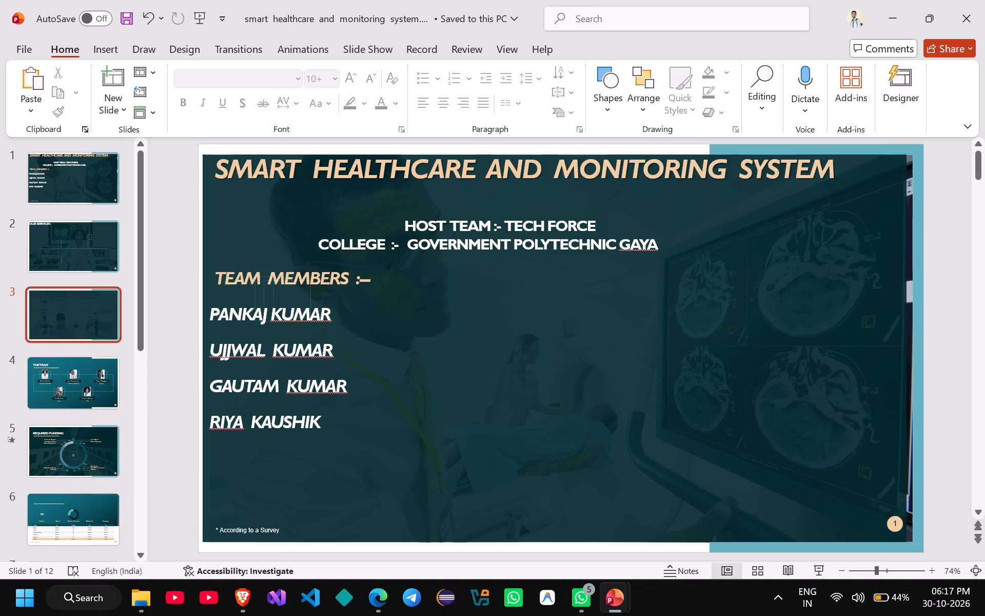
scroll(474, 254, down, 1)
scroll(474, 254, up, 1)
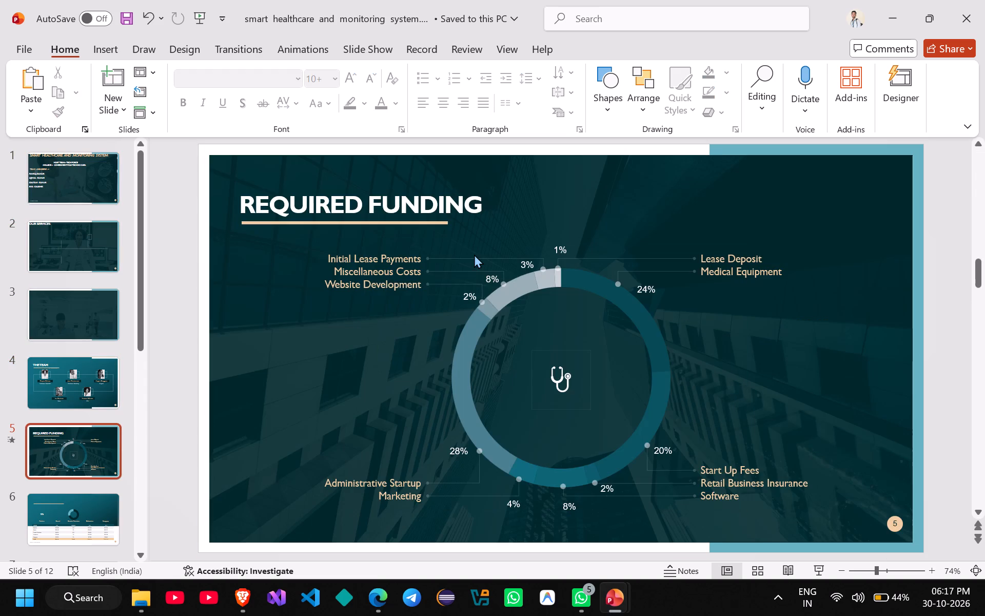
scroll(474, 254, up, 1)
scroll(474, 254, down, 1)
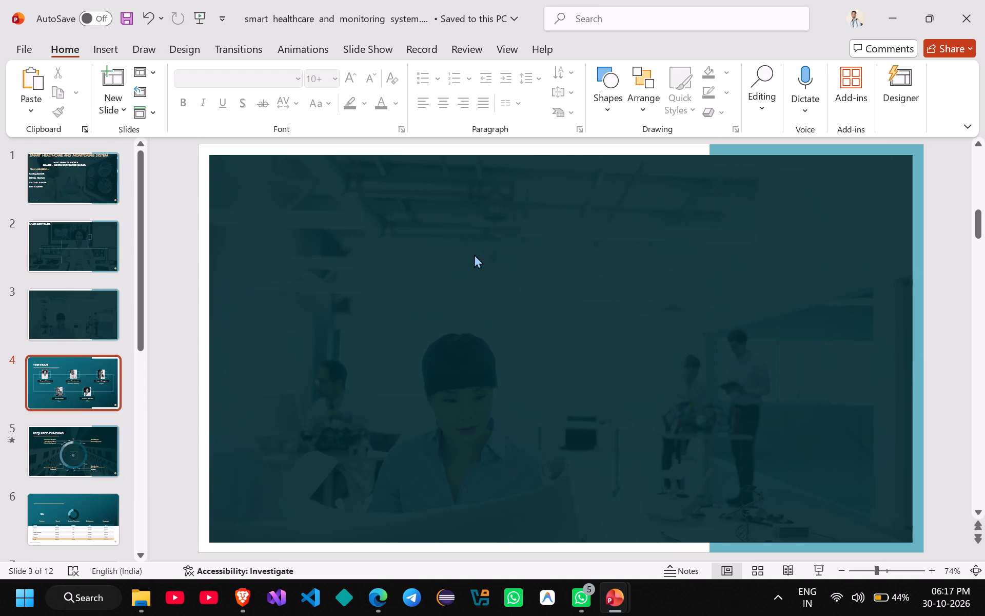
click(107, 382)
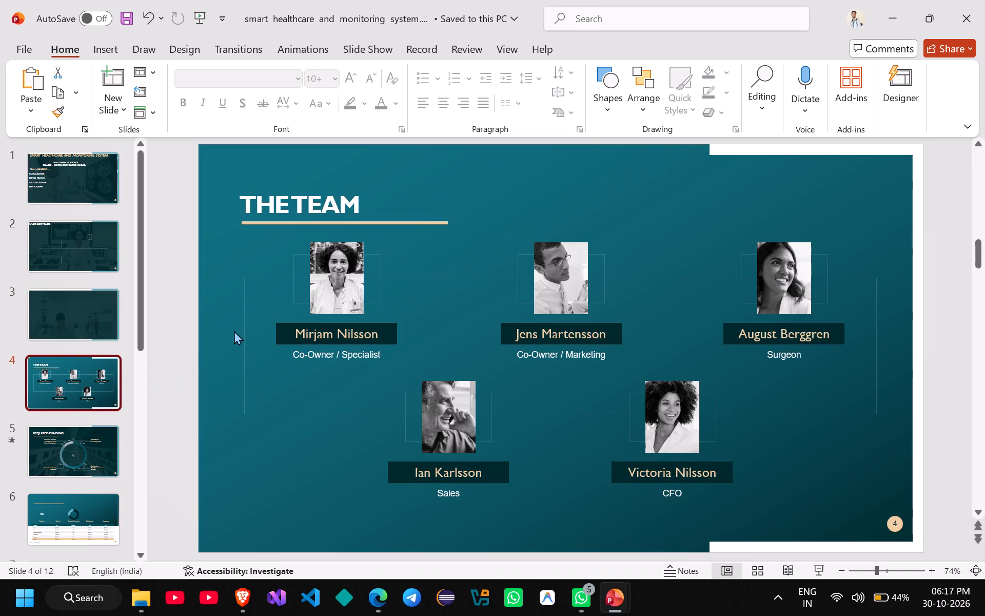
click(234, 331)
key(ctrl+a)
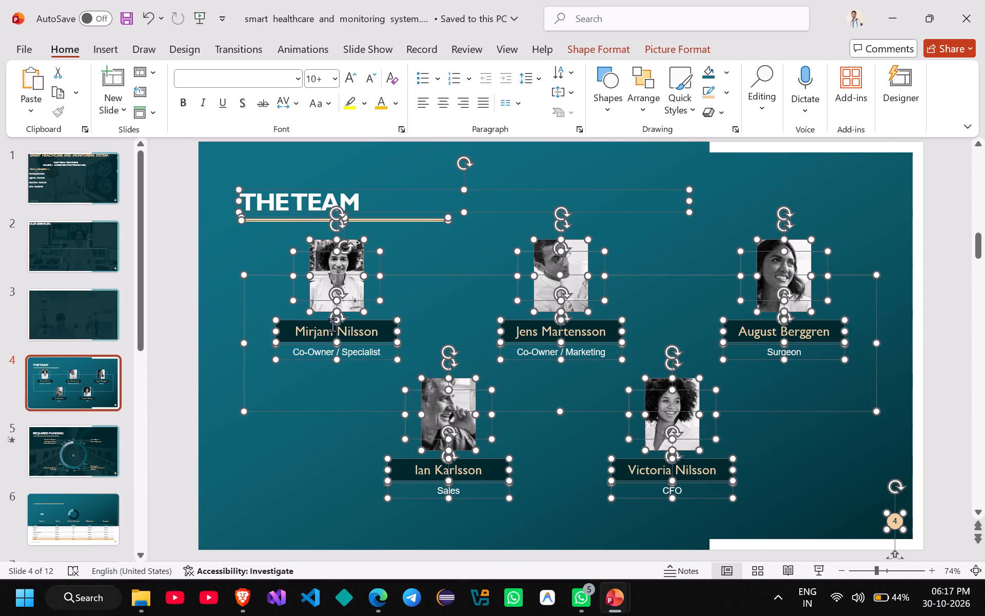
right_click(324, 304)
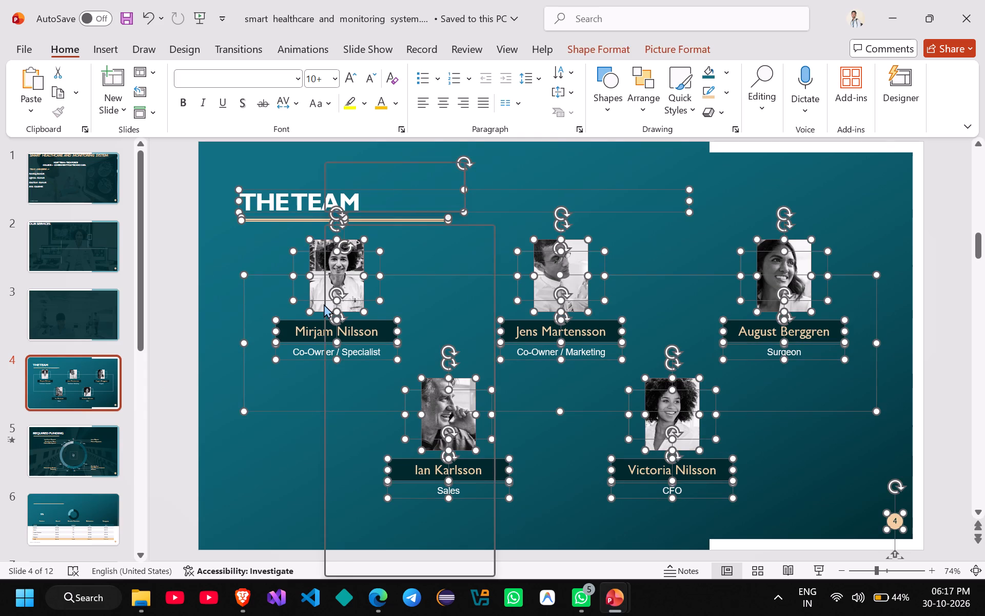
click(354, 251)
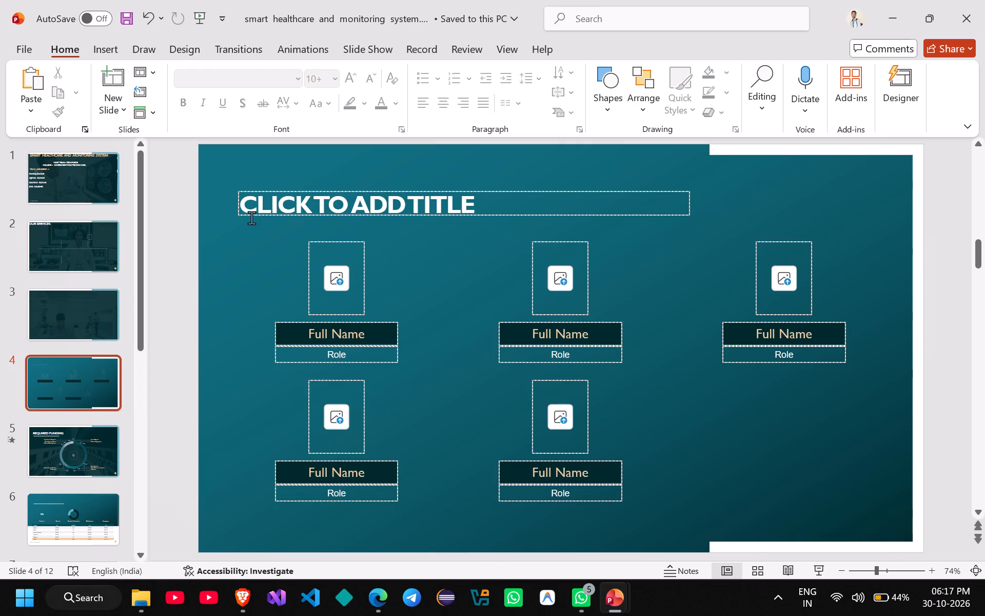
Cut all the empty title, picture, Full Name and Role placeholders from slide 4.
click(270, 245)
key(ctrl+a)
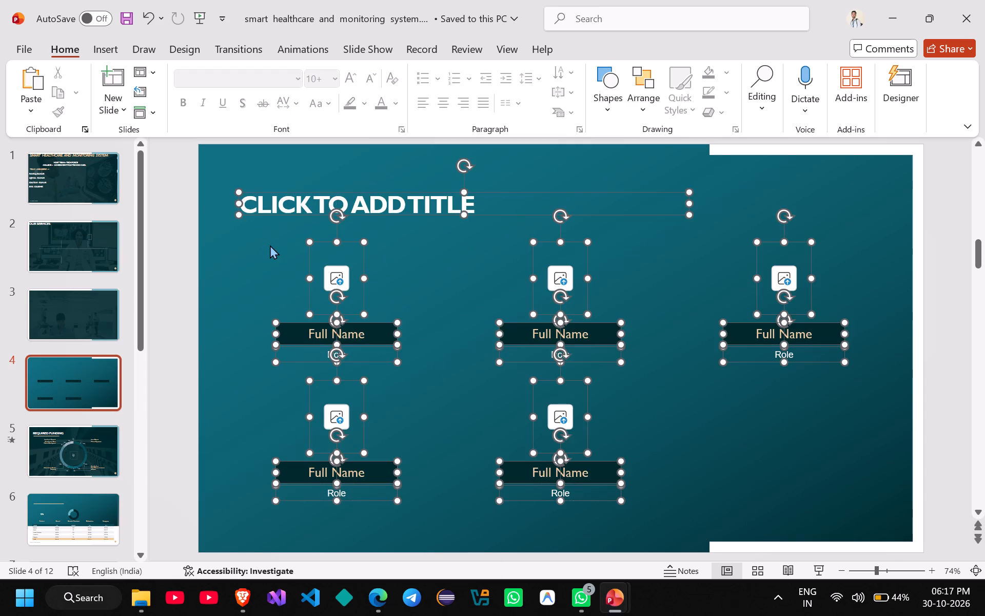
right_click(339, 273)
click(353, 256)
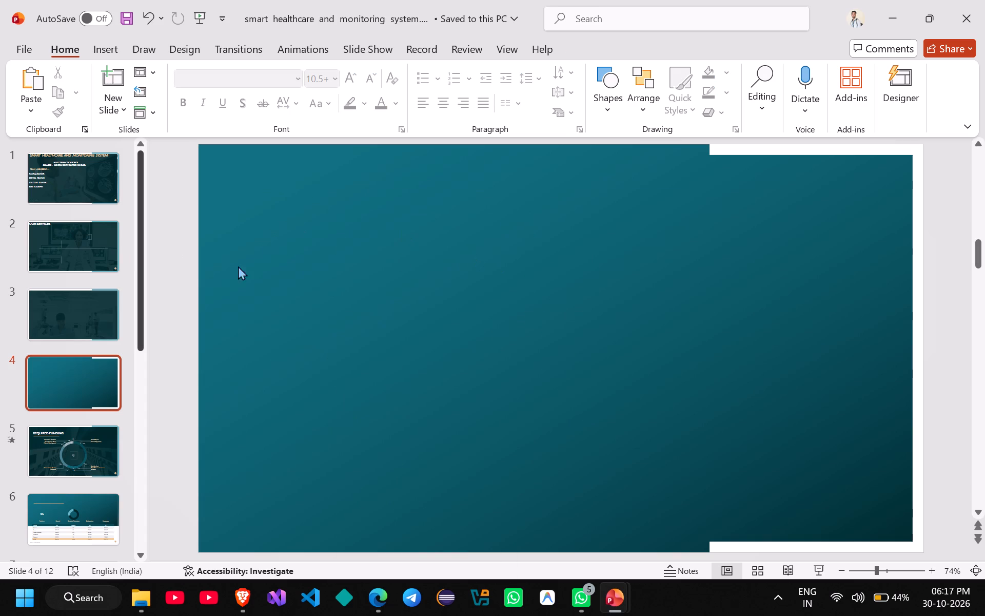
Cut the doughnut chart with its percentage labels from the Required Funding slide 5.
scroll(481, 316, down, 2)
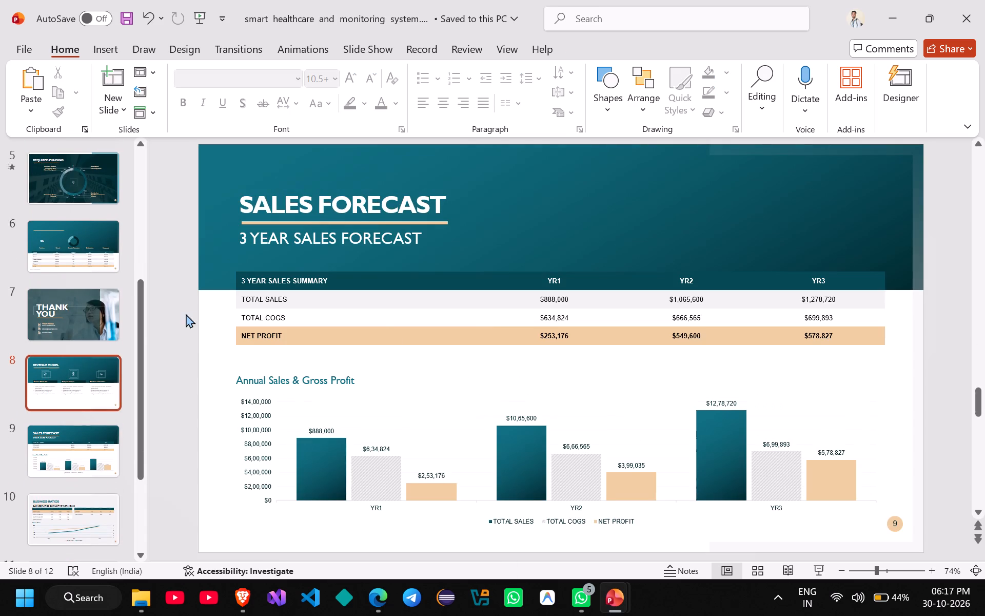
click(59, 242)
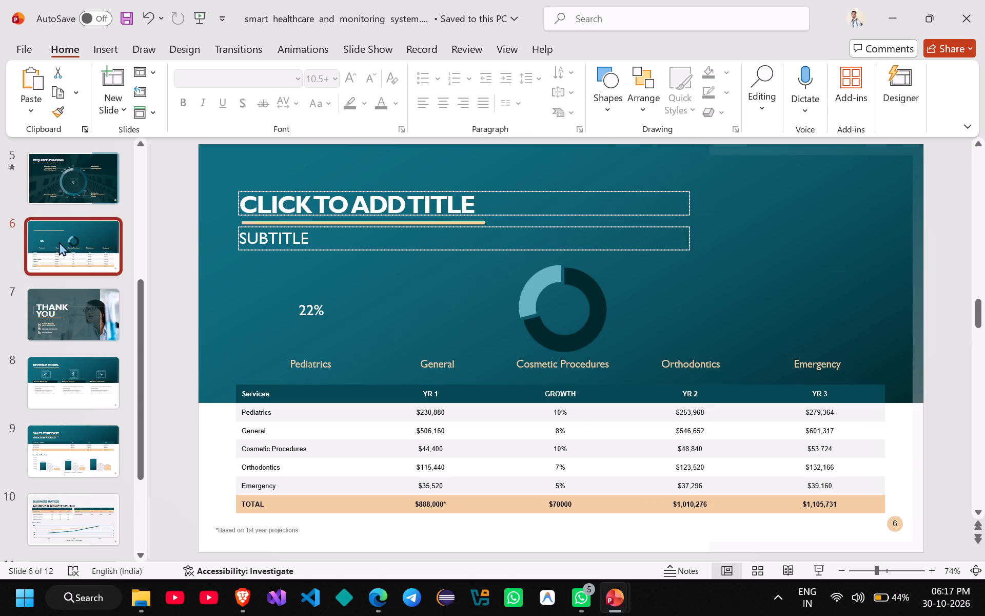
scroll(78, 263, up, 1)
ctrl+scroll(89, 291, down, 1)
ctrl+scroll(89, 291, up, 1)
scroll(89, 291, up, 3)
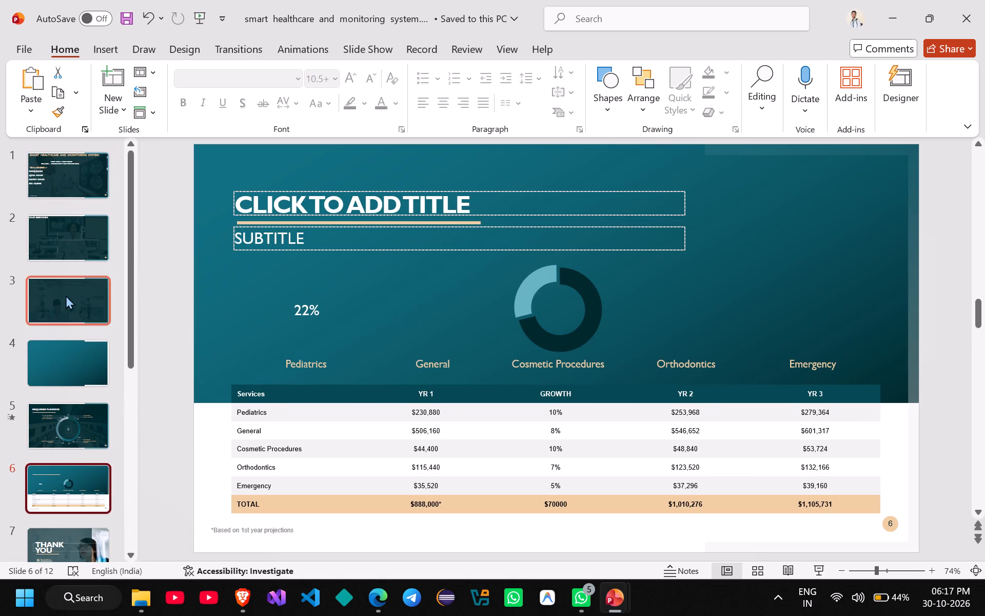
click(55, 415)
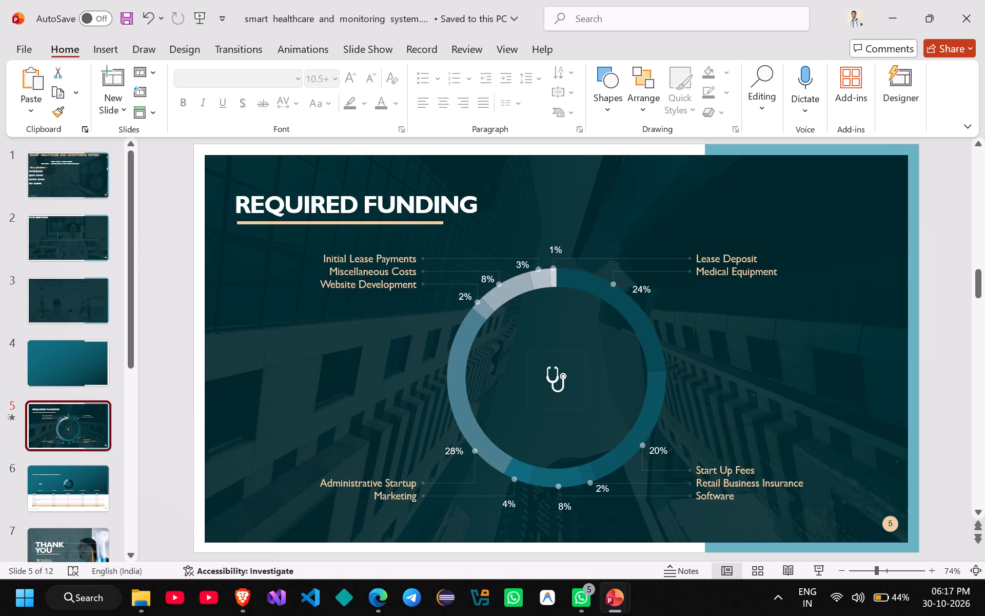
click(312, 379)
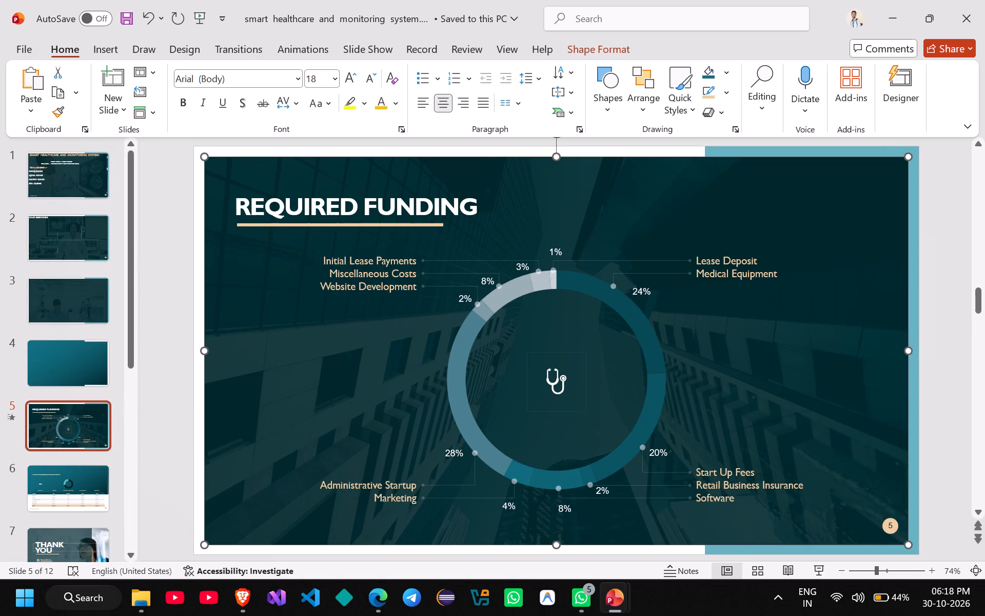
click(491, 318)
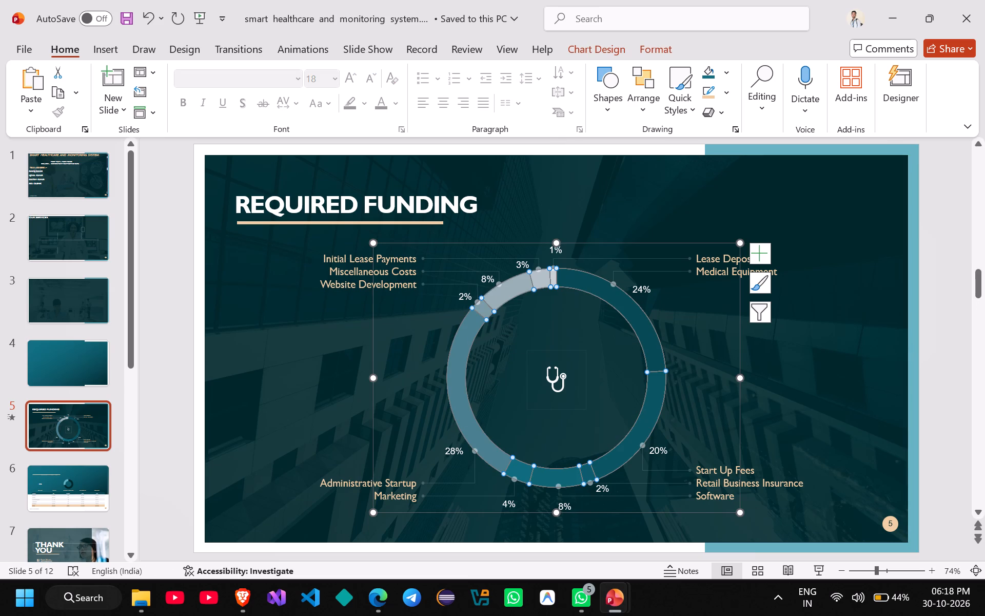
right_click(637, 244)
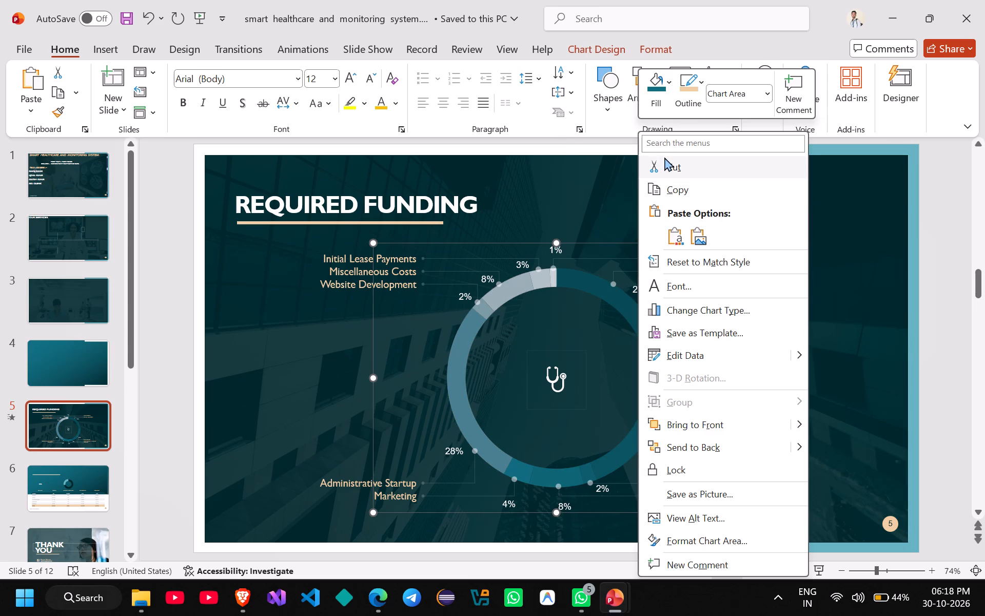
click(665, 158)
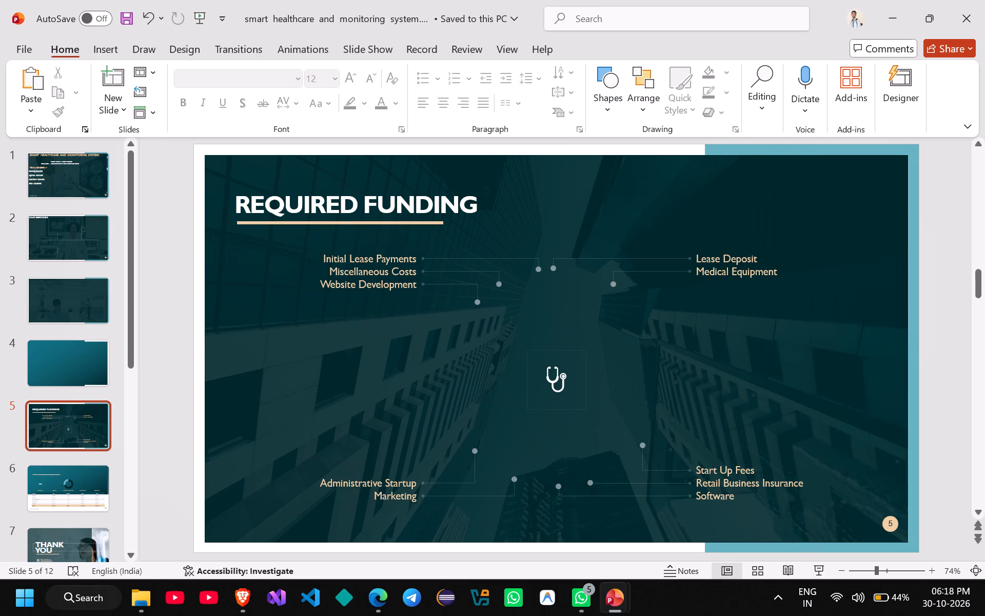
Cut the title, underline, cost labels, connectors, stethoscope icon and slide number from slide 5, keeping the background photo and dark overlay.
click(520, 280)
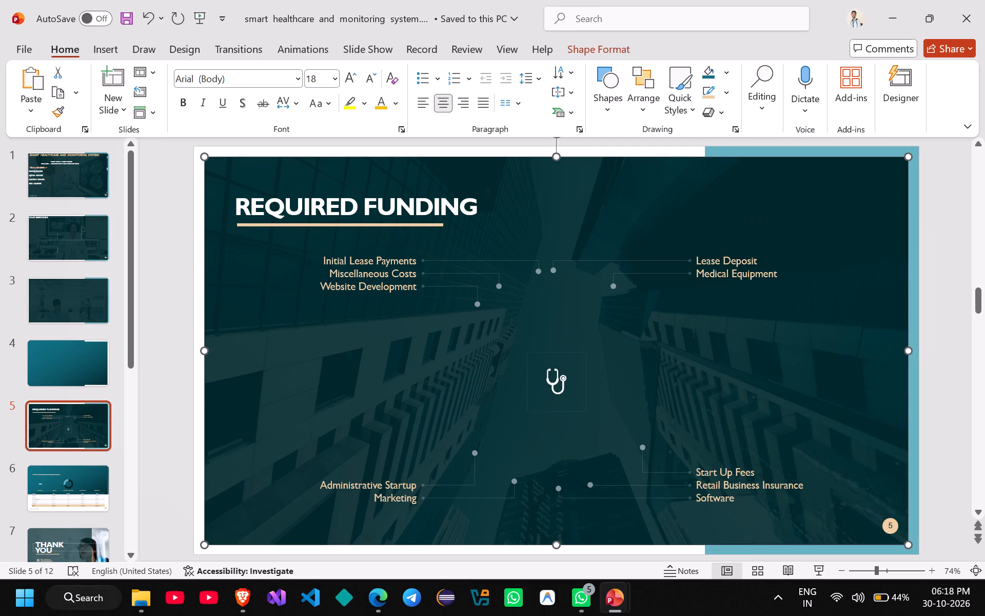
key(ctrl+a)
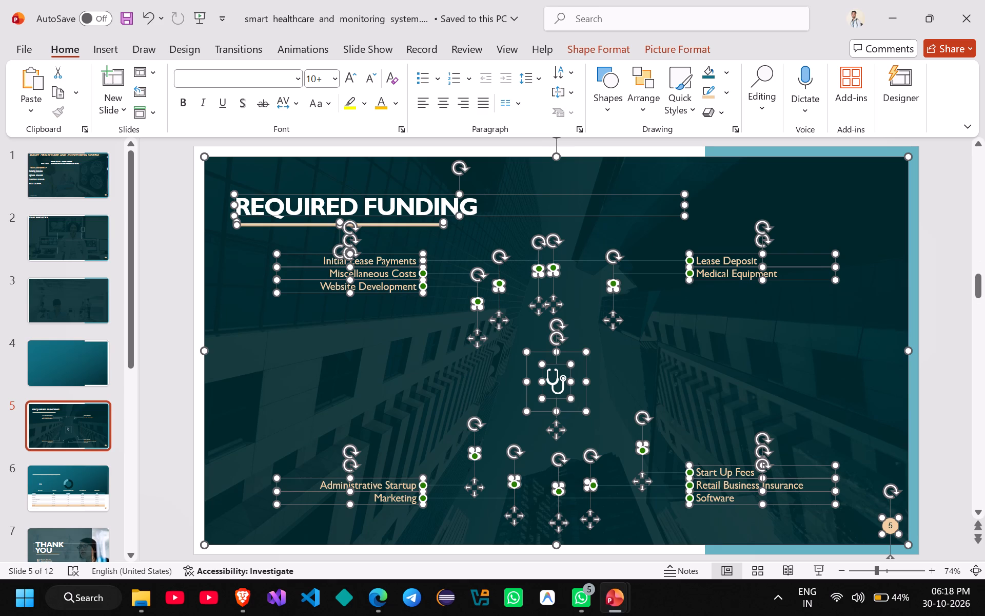
ctrl+click(212, 343)
ctrl+click(203, 334)
right_click(379, 276)
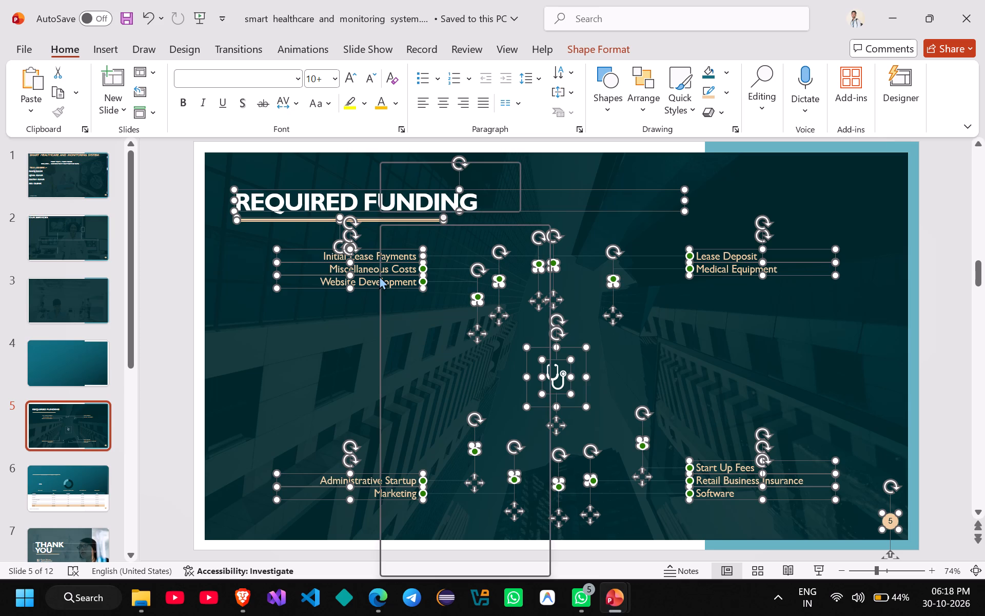
click(406, 264)
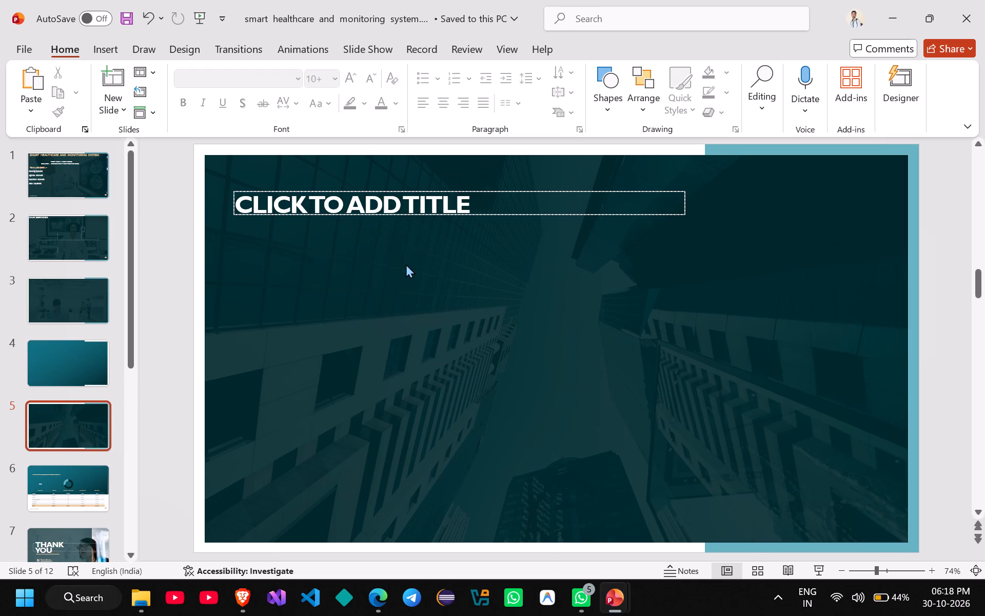
Cut all content from slide 6, including the title and subtitle placeholders, doughnut chart, service labels, services table, footnote and slide number.
click(91, 496)
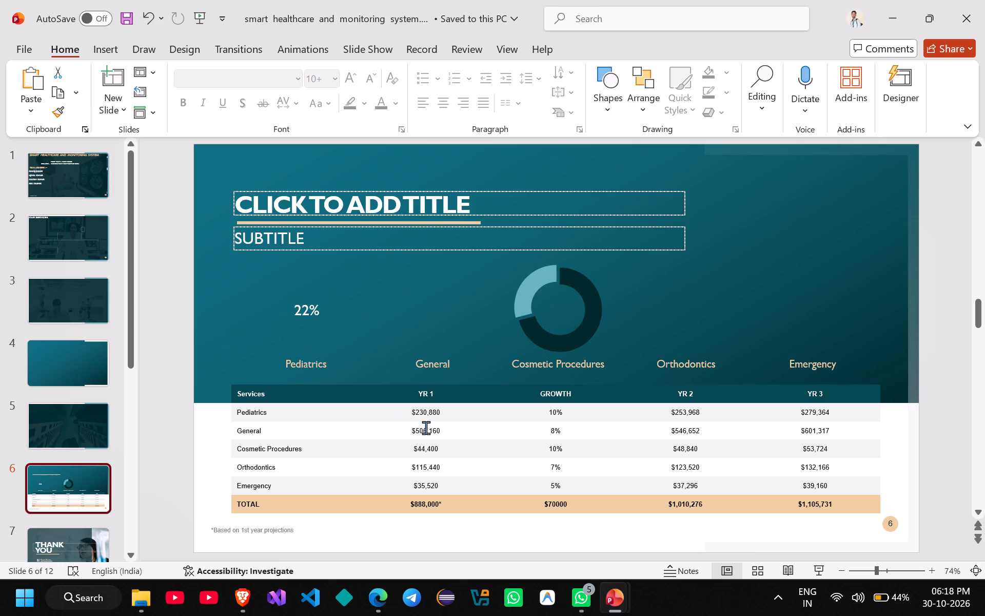
key(ctrl+a)
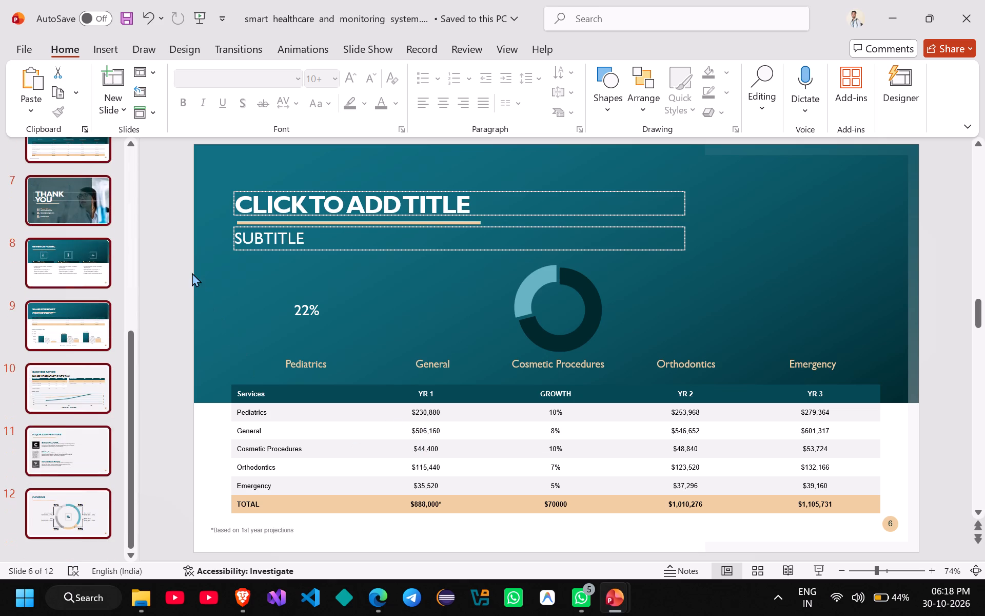
click(89, 252)
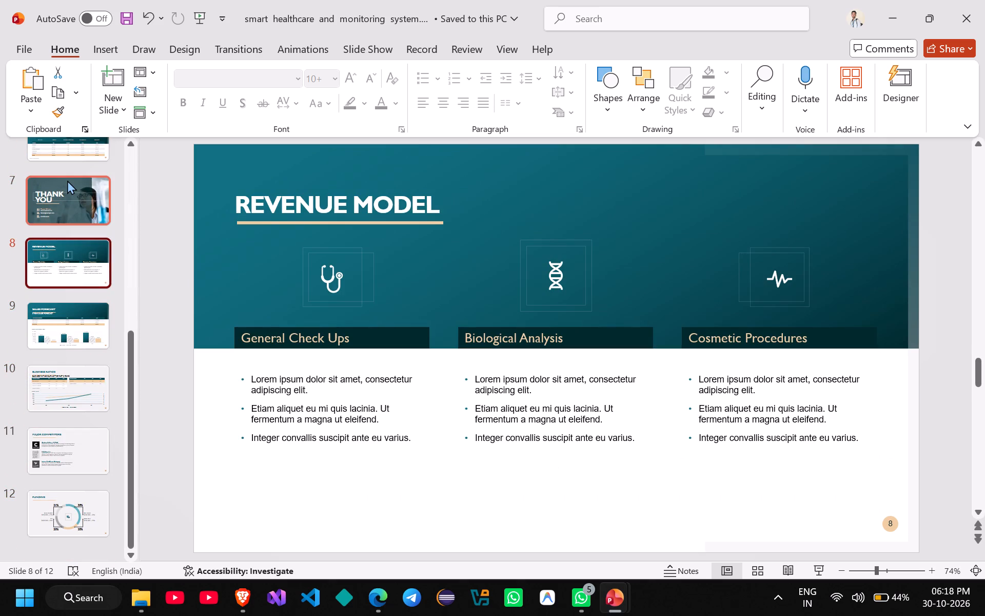
click(67, 180)
click(66, 152)
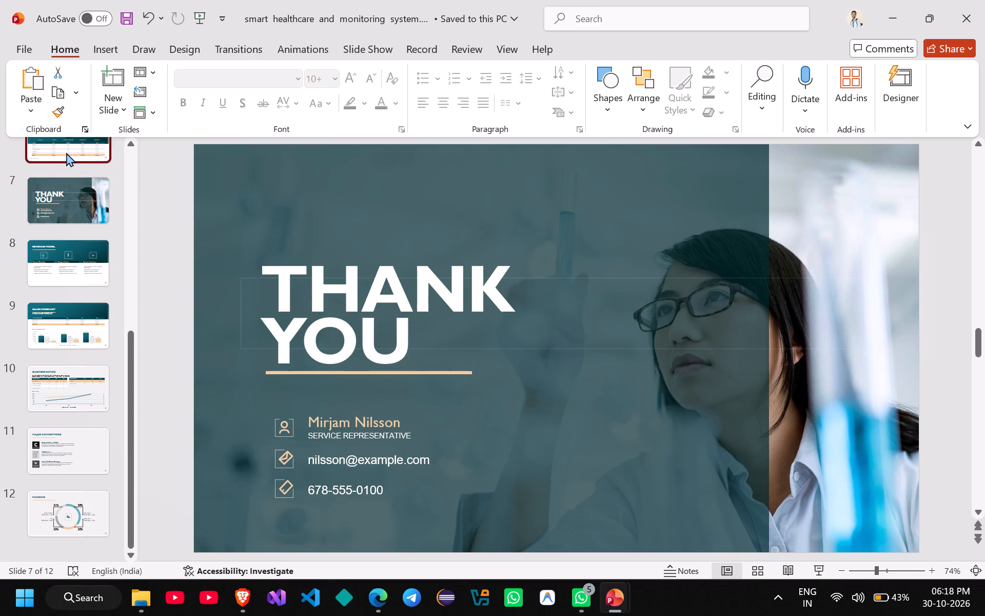
click(358, 240)
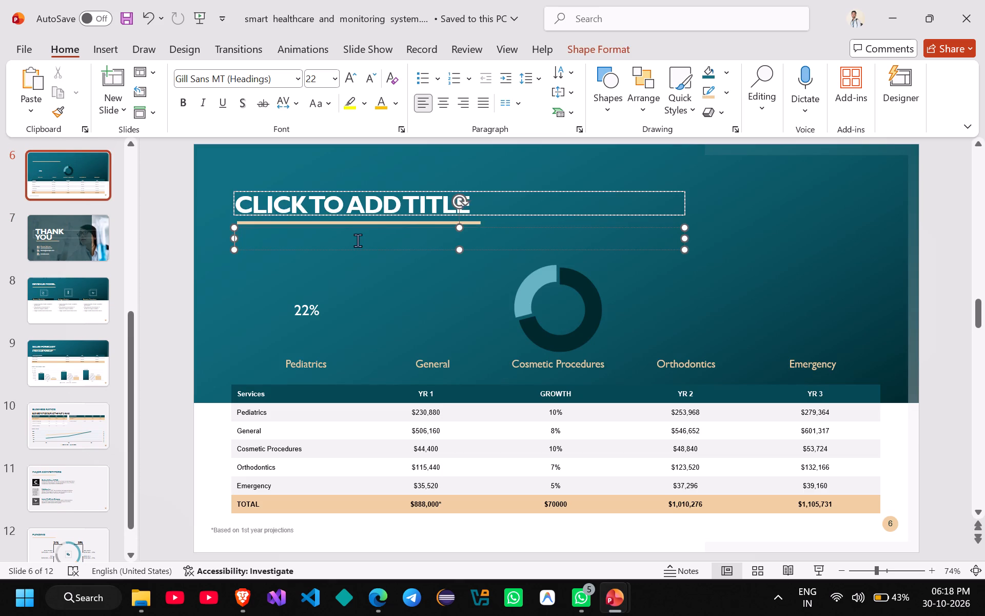
key(ctrl+a)
click(357, 318)
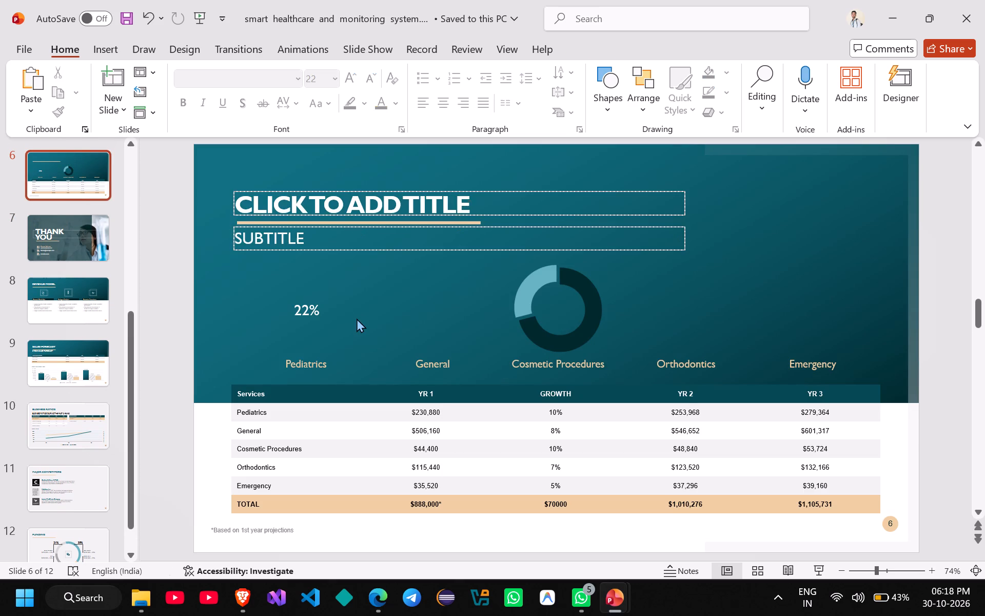
key(ctrl+a)
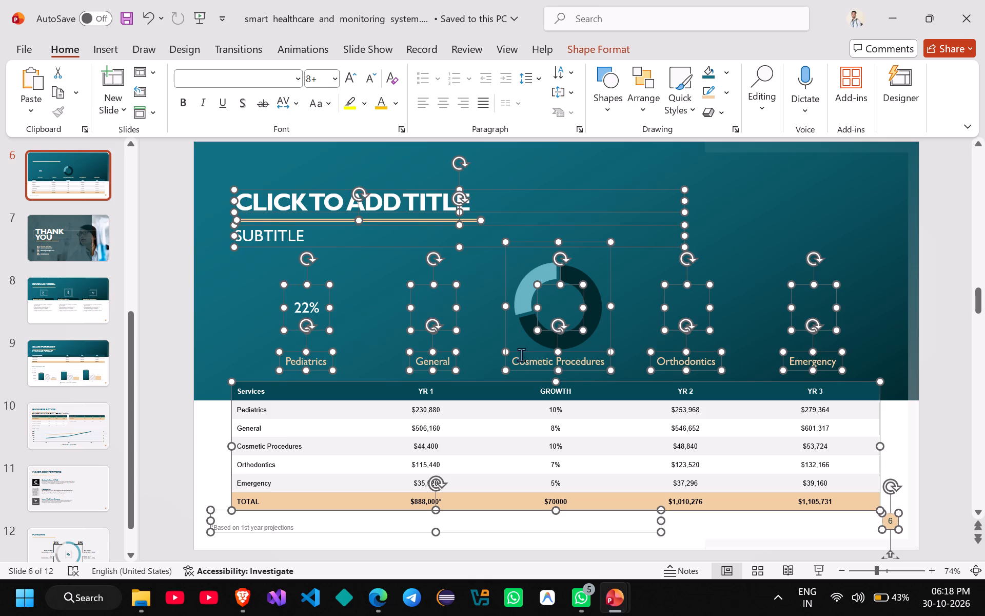
right_click(558, 338)
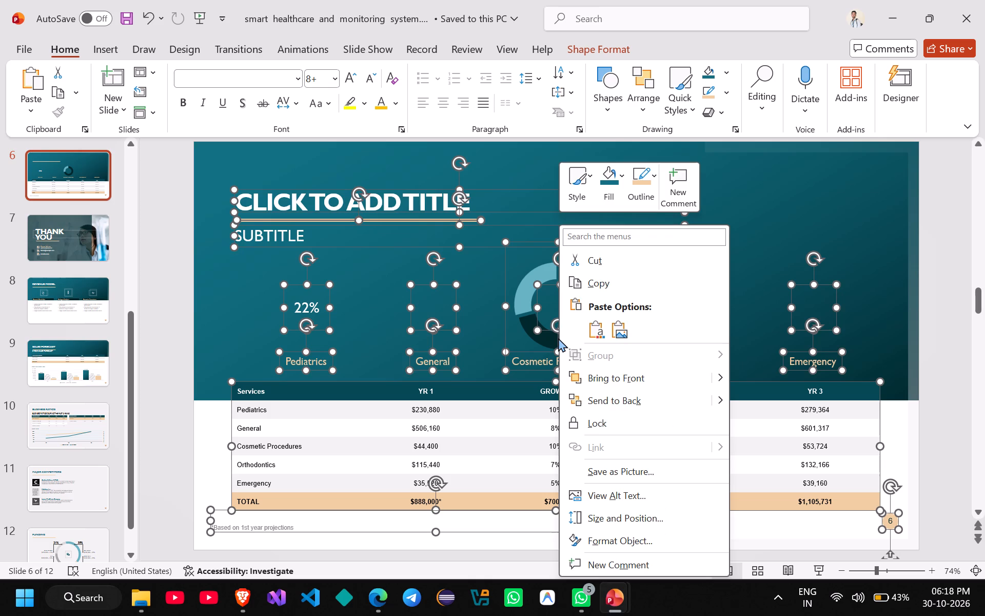
click(575, 259)
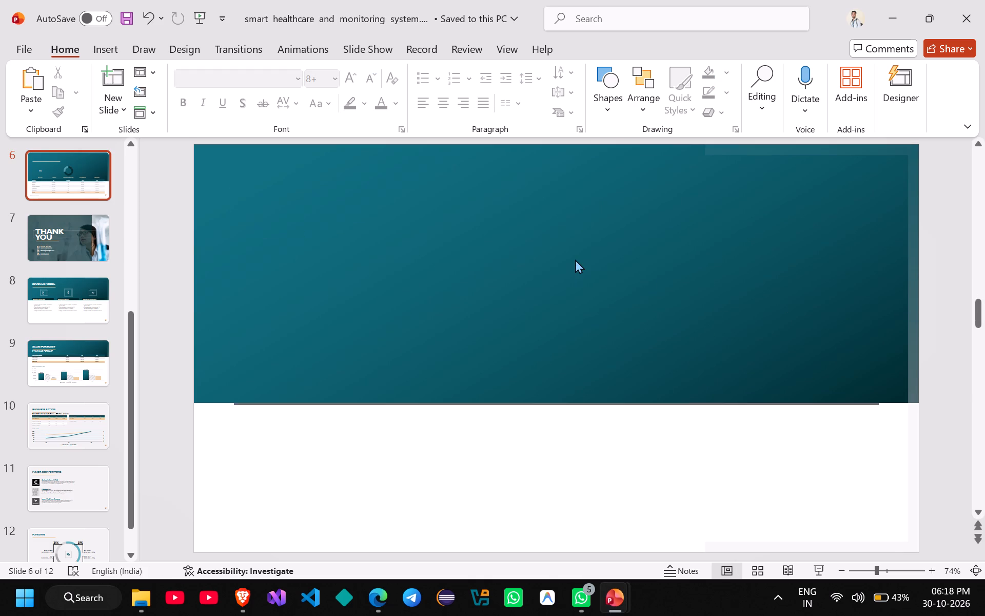
Widen the dark overlay on the Thank You slide 7 to the full slide width.
scroll(470, 306, down, 1)
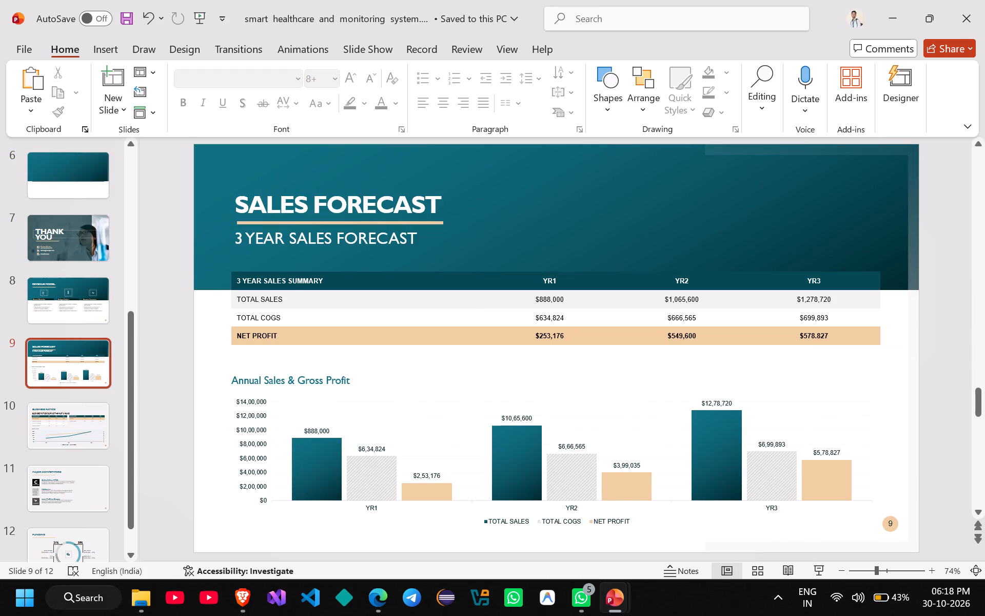
click(29, 243)
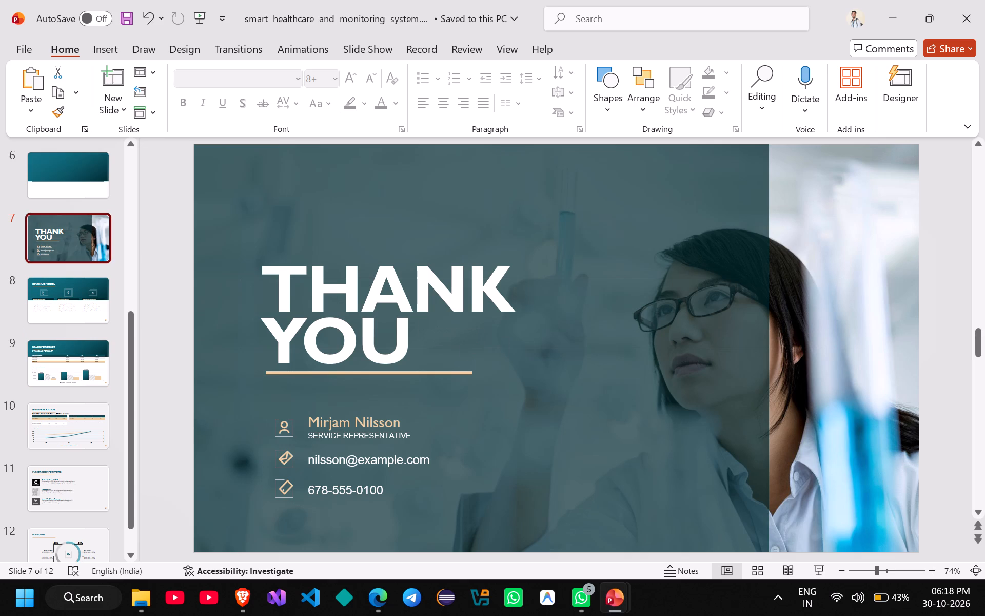
click(718, 377)
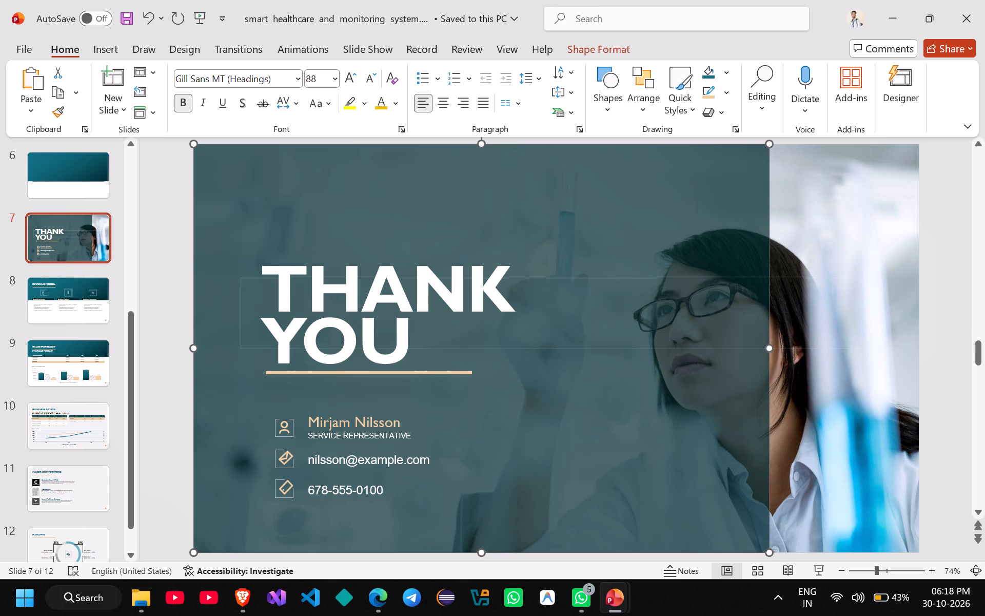
drag(769, 351, 918, 336)
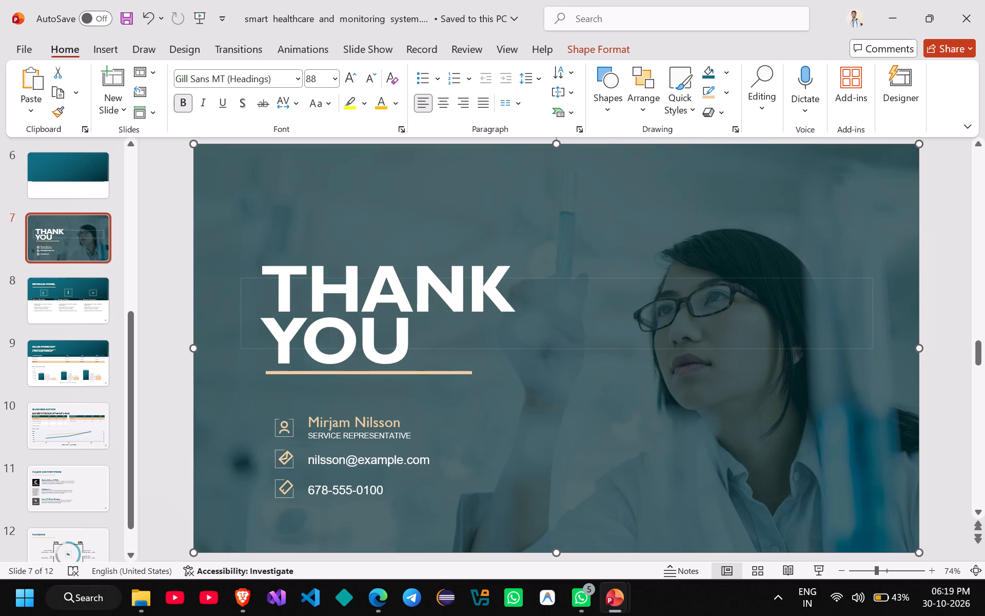
Cut the underline, contact icons and contact name, position, email and phone texts from slide 7, keeping the Thank You title, photo and overlay.
click(435, 520)
key(ctrl+a)
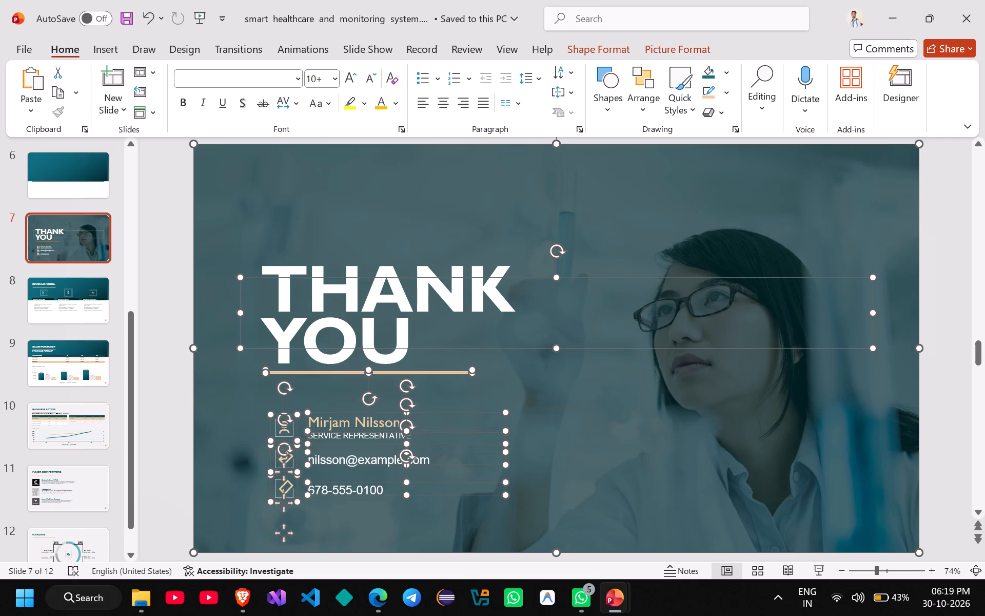
ctrl+click(256, 274)
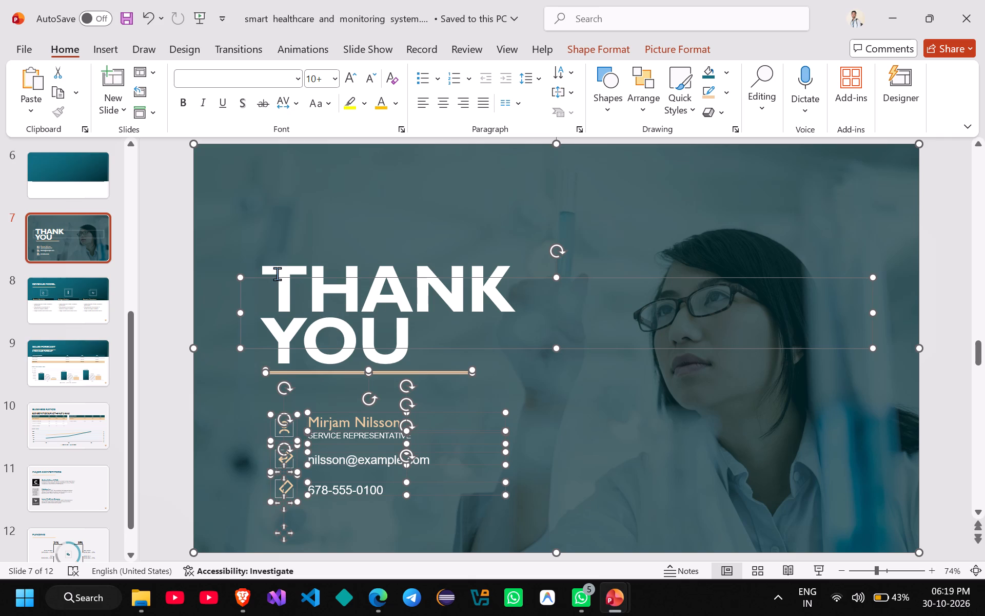
ctrl+click(277, 274)
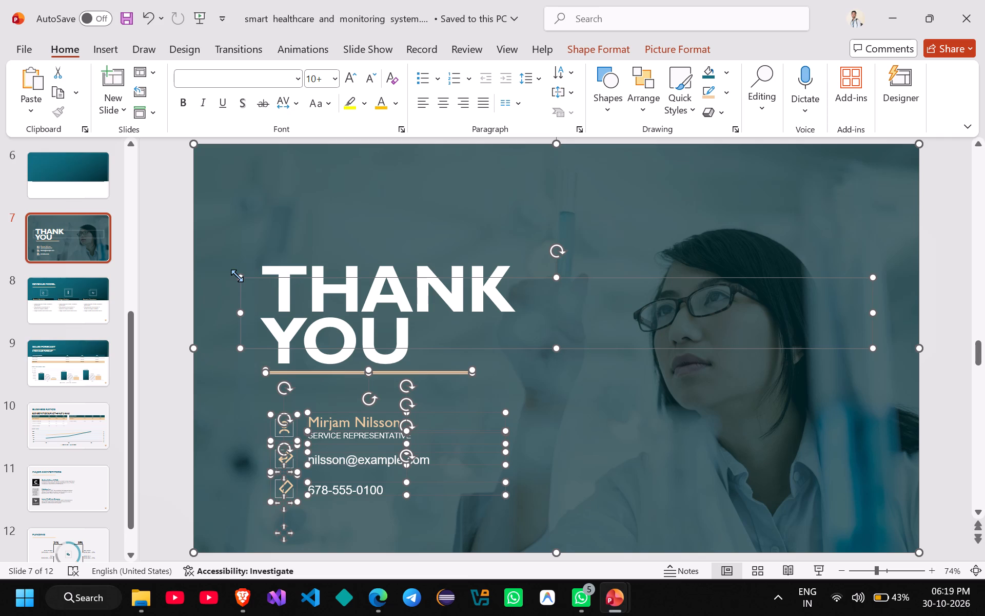
ctrl+click(240, 288)
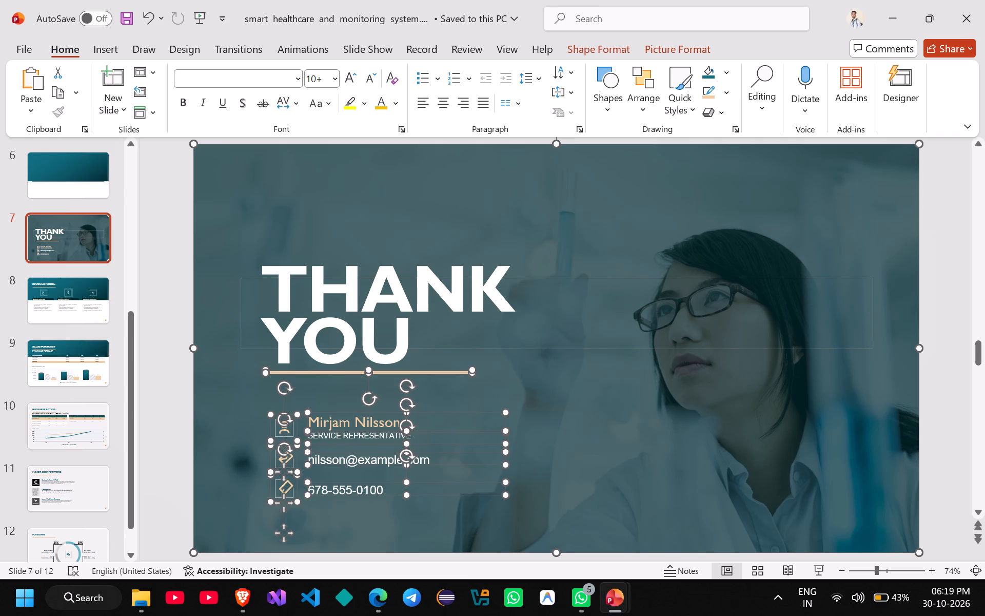
ctrl+click(197, 268)
ctrl+click(211, 143)
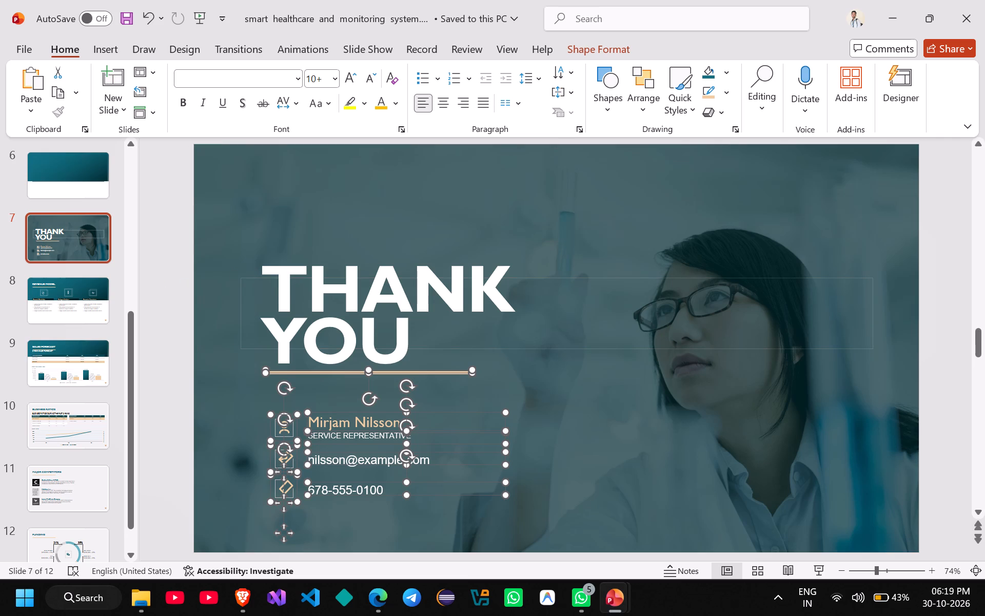
right_click(284, 444)
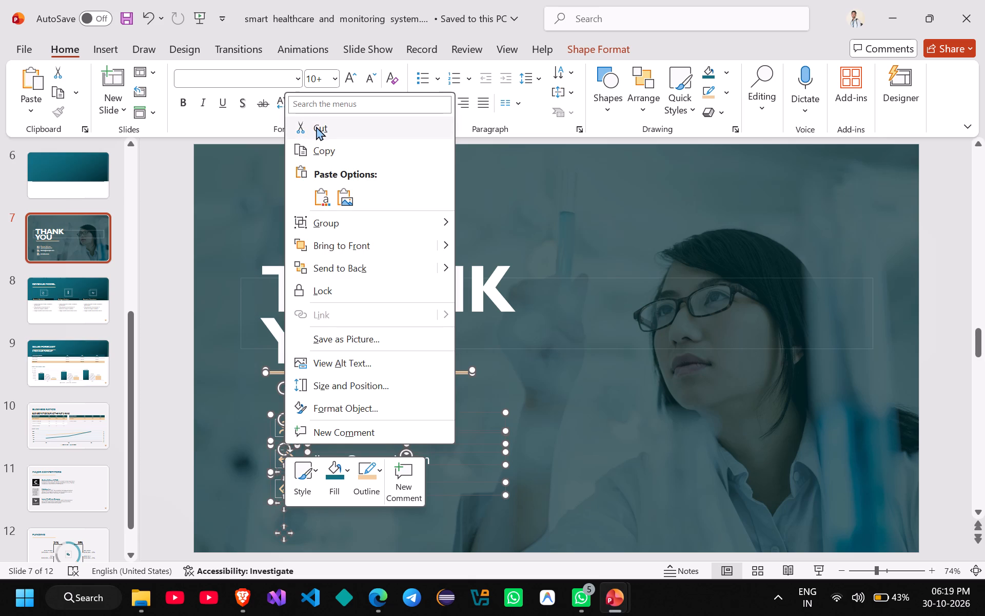
click(316, 126)
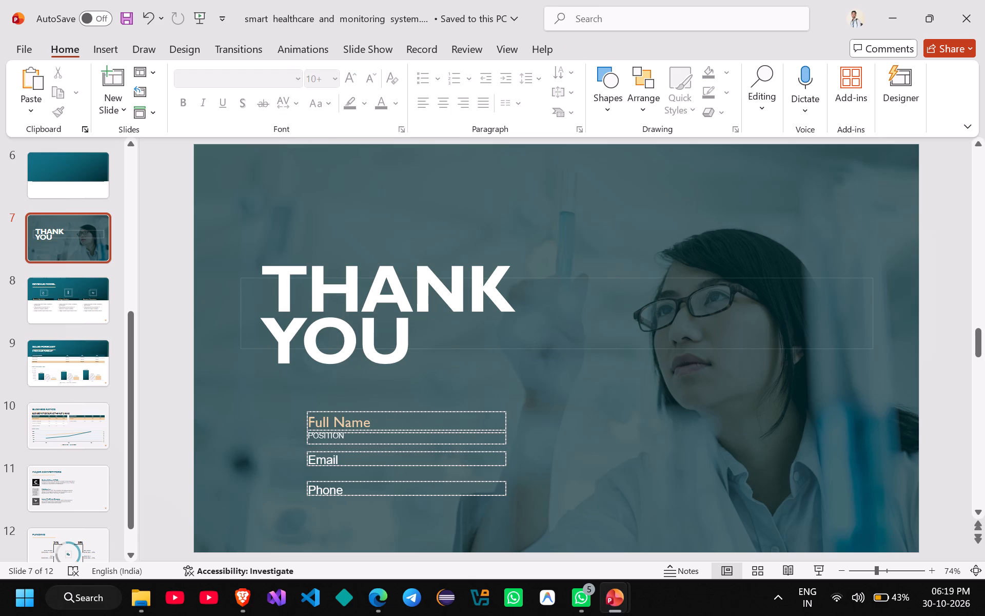
Cut the empty Full Name, Position, Email and Phone placeholders from slide 7, keeping the Thank You title, photo and overlay.
click(289, 401)
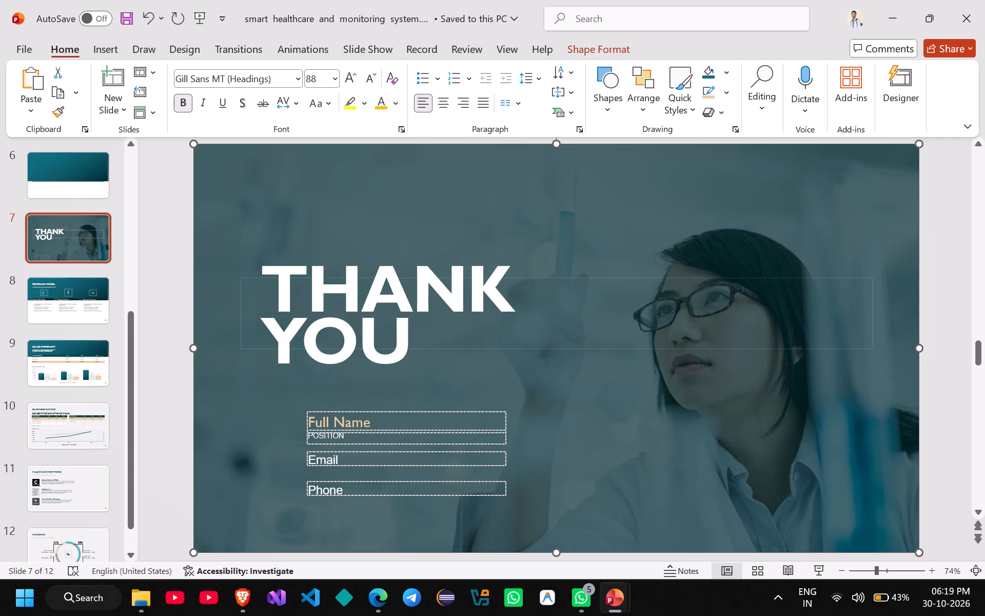
key(ctrl+a)
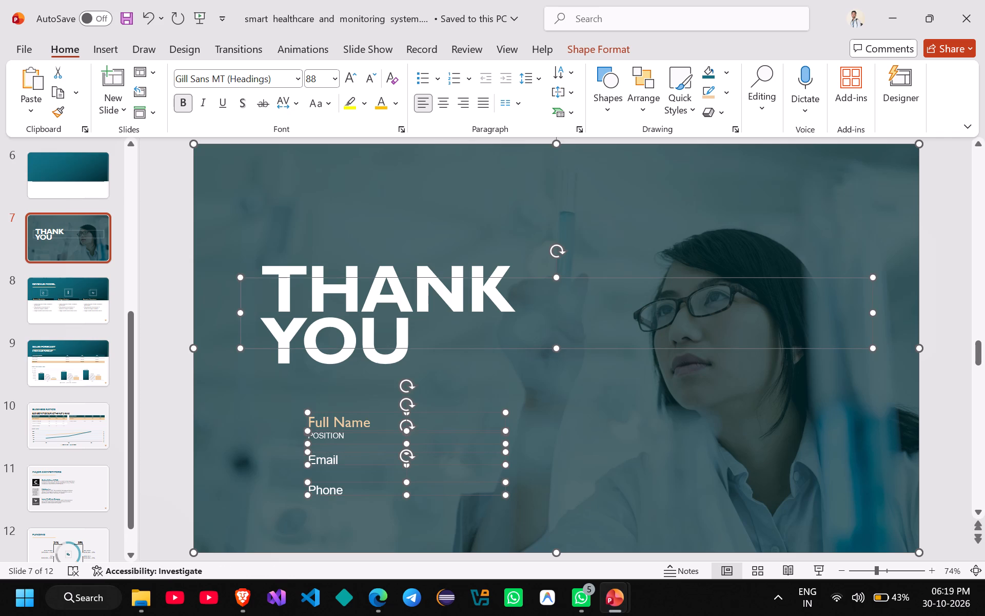
ctrl+click(251, 284)
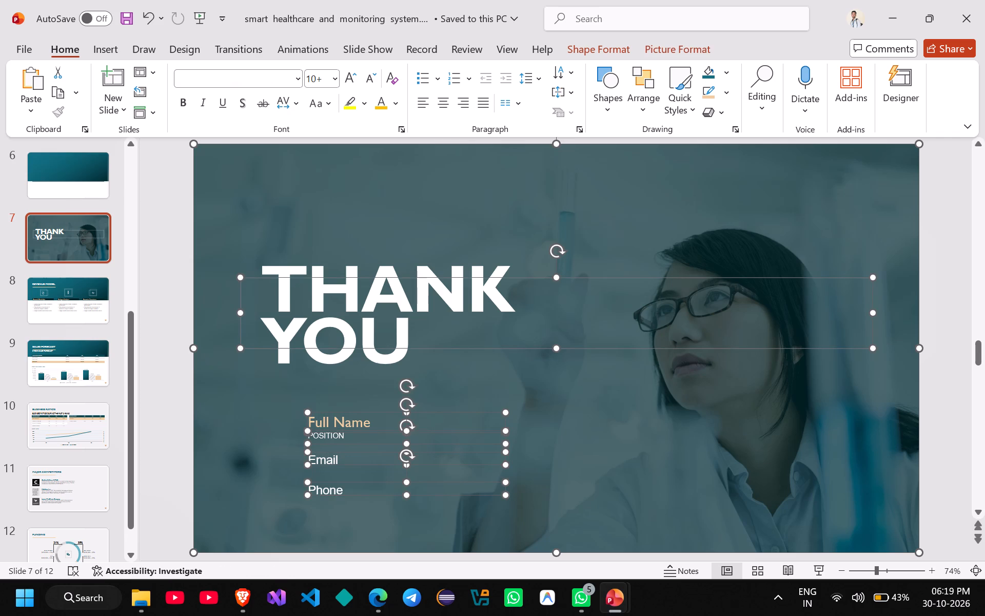
ctrl+click(251, 275)
ctrl+click(251, 275)
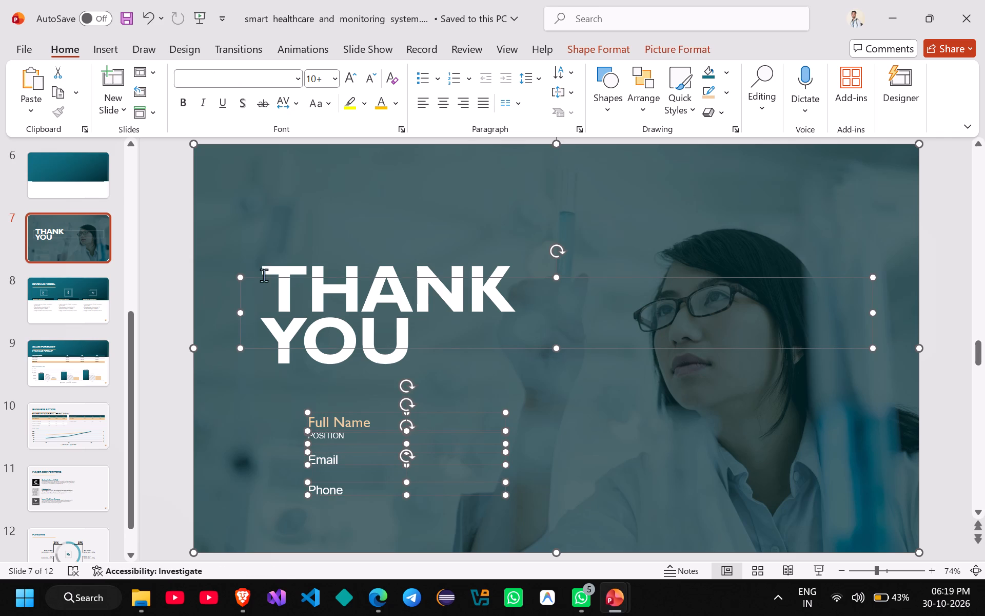
ctrl+click(264, 275)
ctrl+click(240, 282)
ctrl+click(191, 188)
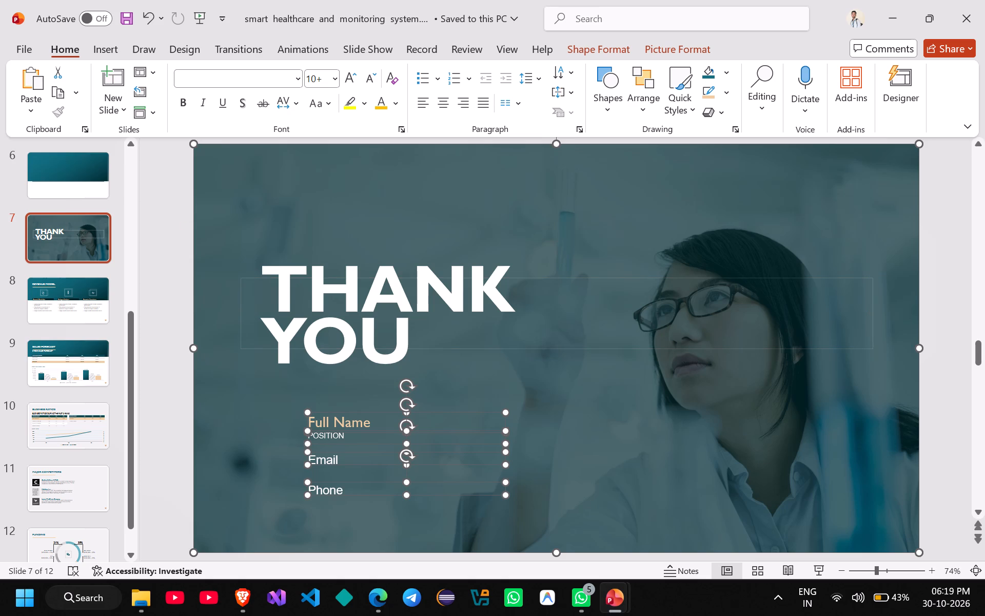
ctrl+triple_click(200, 194)
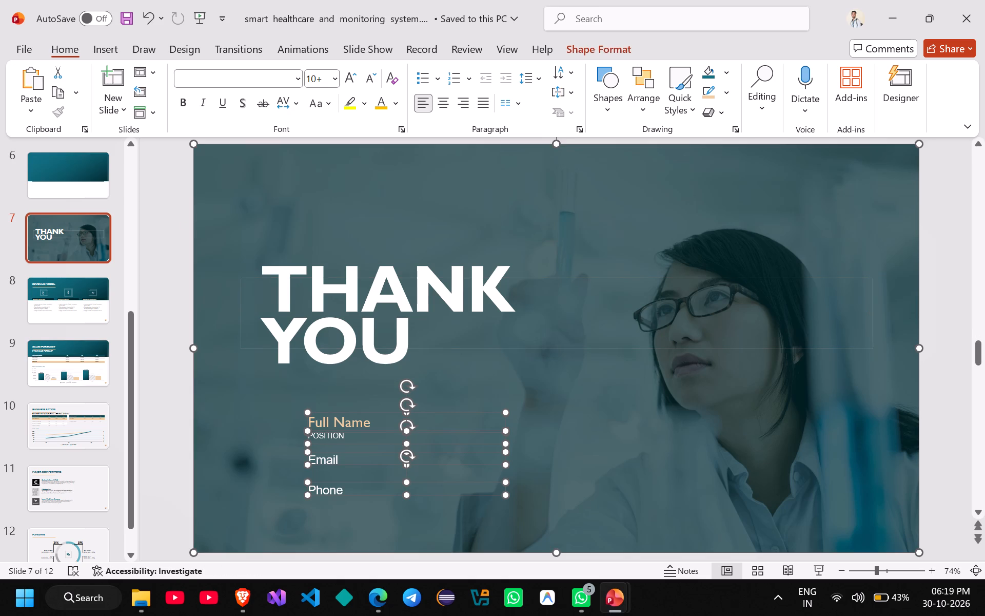
ctrl+click(200, 194)
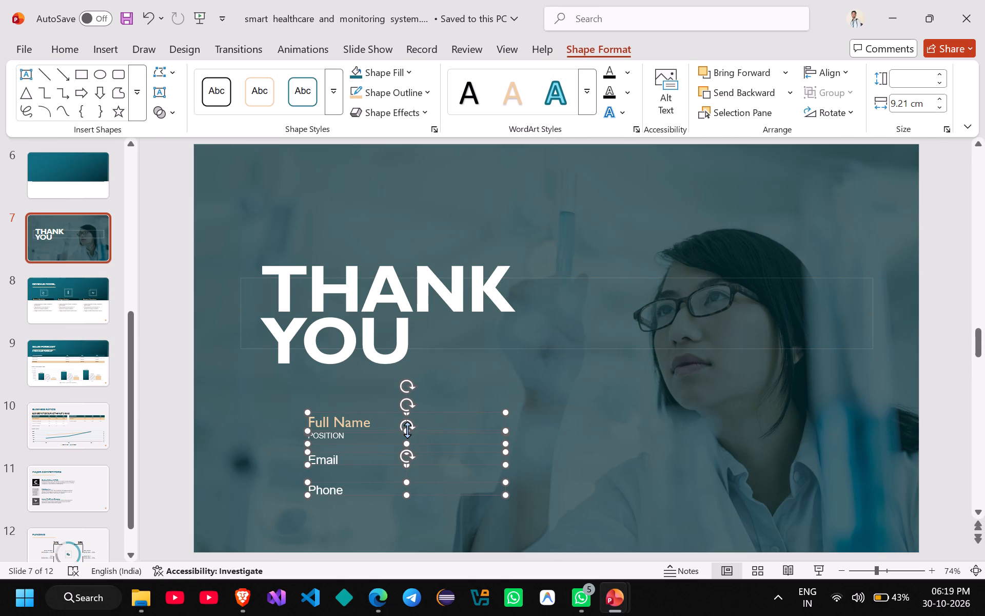
right_click(394, 464)
click(409, 141)
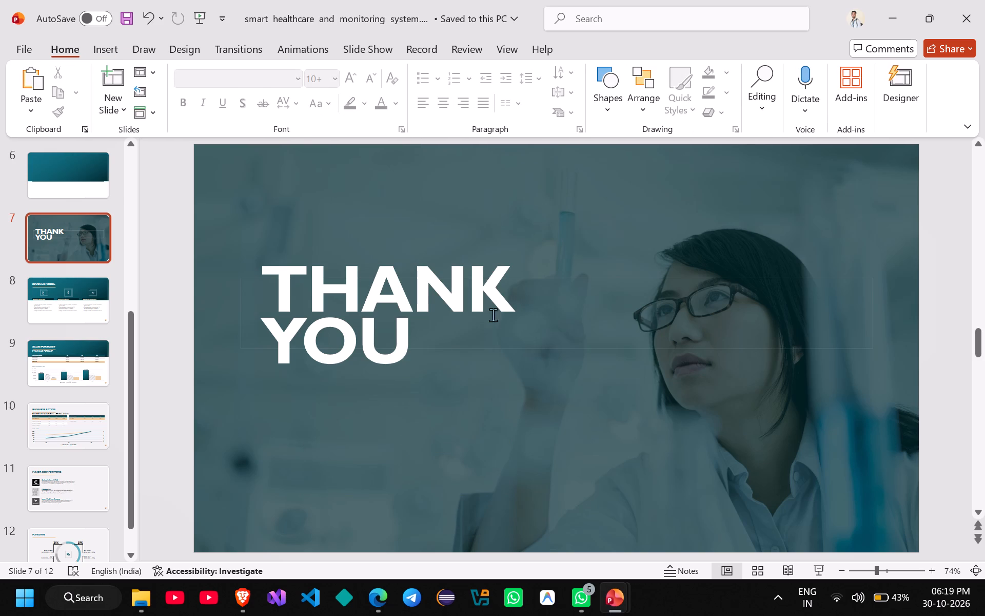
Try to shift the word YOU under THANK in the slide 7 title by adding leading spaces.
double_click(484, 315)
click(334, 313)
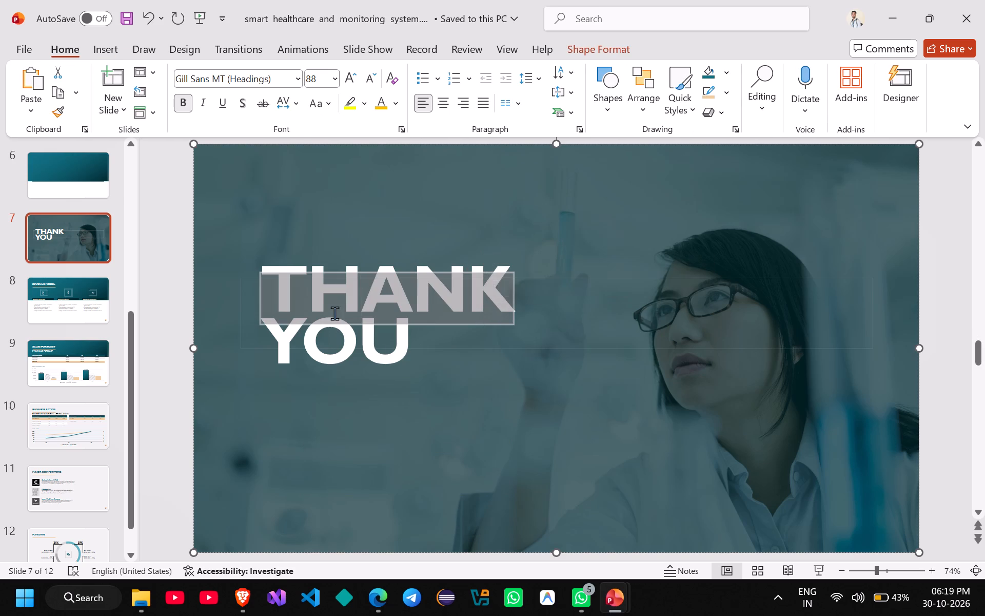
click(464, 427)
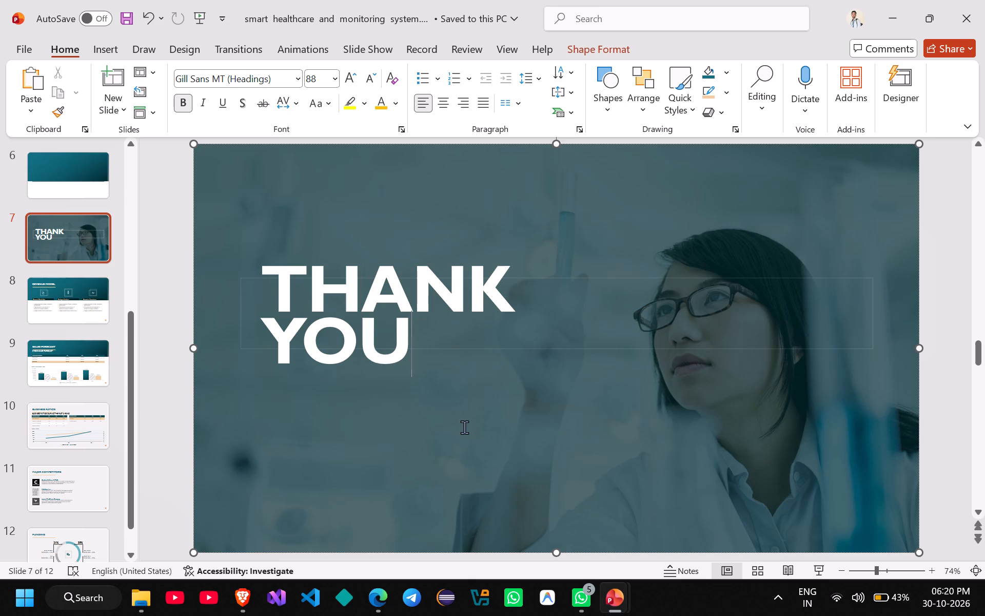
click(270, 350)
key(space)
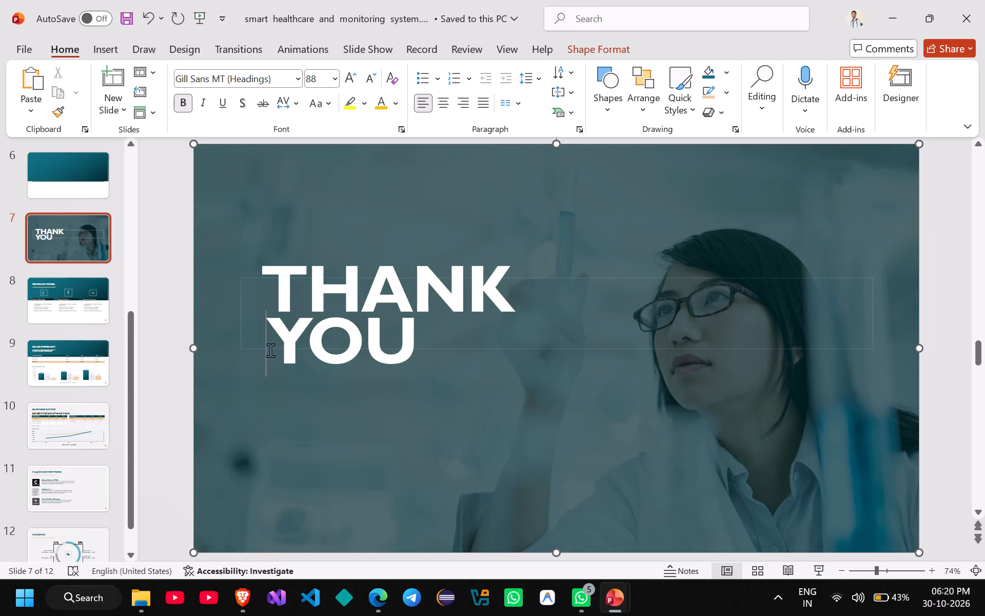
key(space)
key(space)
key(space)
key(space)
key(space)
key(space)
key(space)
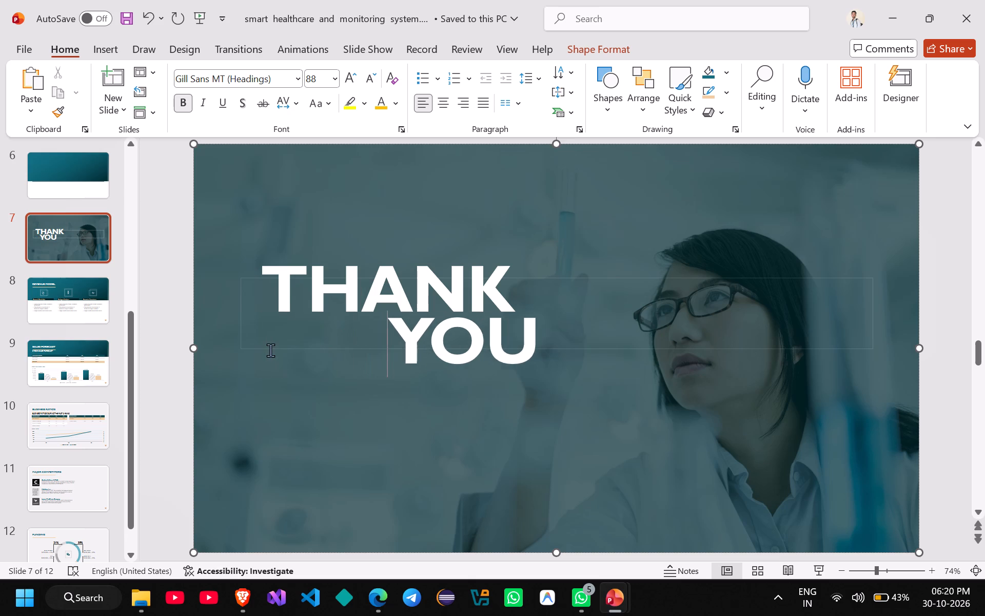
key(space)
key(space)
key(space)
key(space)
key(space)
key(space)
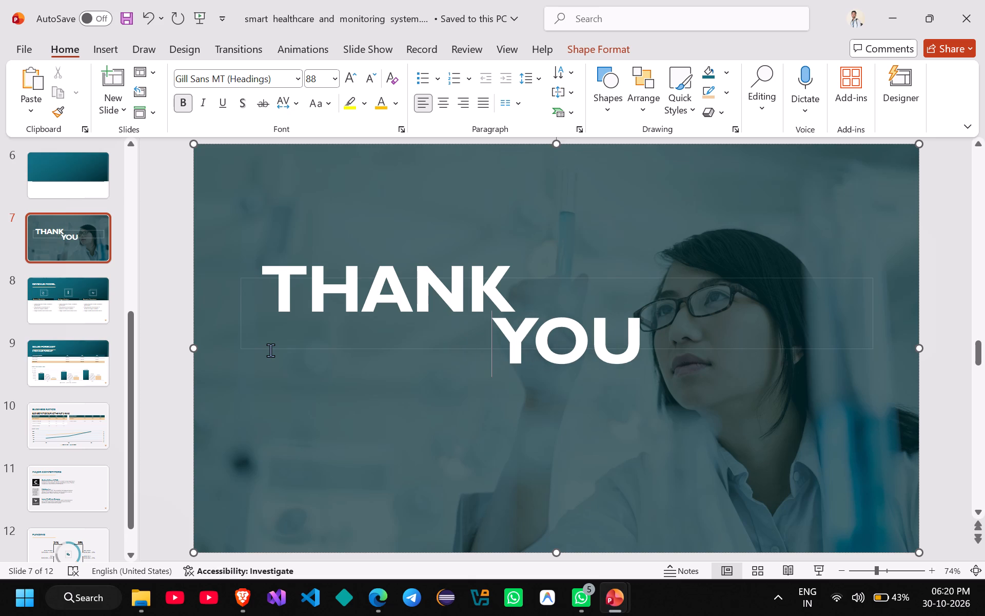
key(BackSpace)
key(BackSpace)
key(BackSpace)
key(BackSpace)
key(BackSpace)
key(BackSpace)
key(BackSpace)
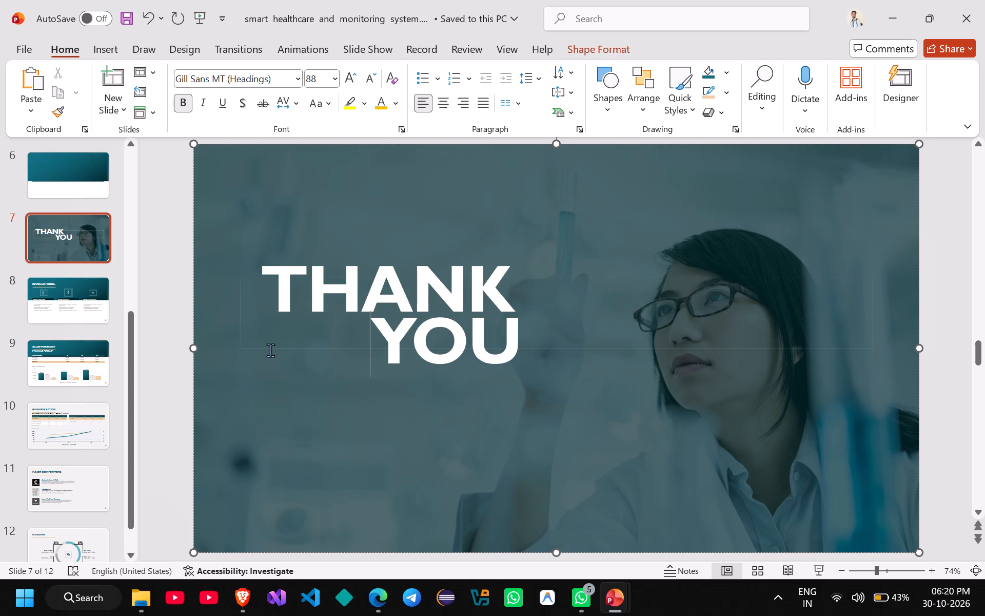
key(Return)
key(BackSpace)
Remove the leading spaces and line break before YOU, making the slide 7 title read THANK YOU on one line with a space.
key(BackSpace)
key(BackSpace)
key(BackSpace)
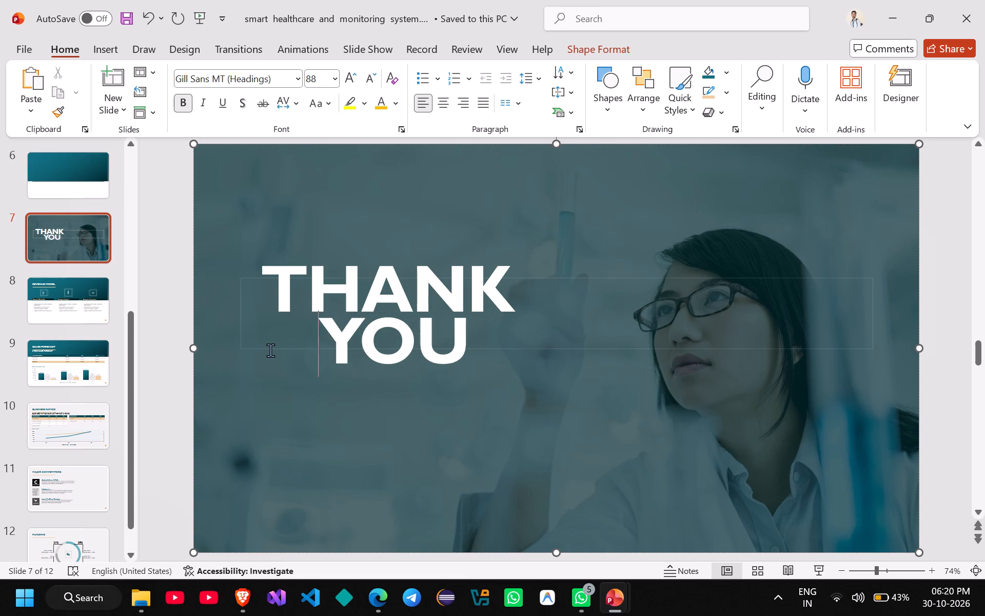
key(BackSpace)
key(BackSpace)
key(BackSpace)
key(BackSpace)
key(BackSpace)
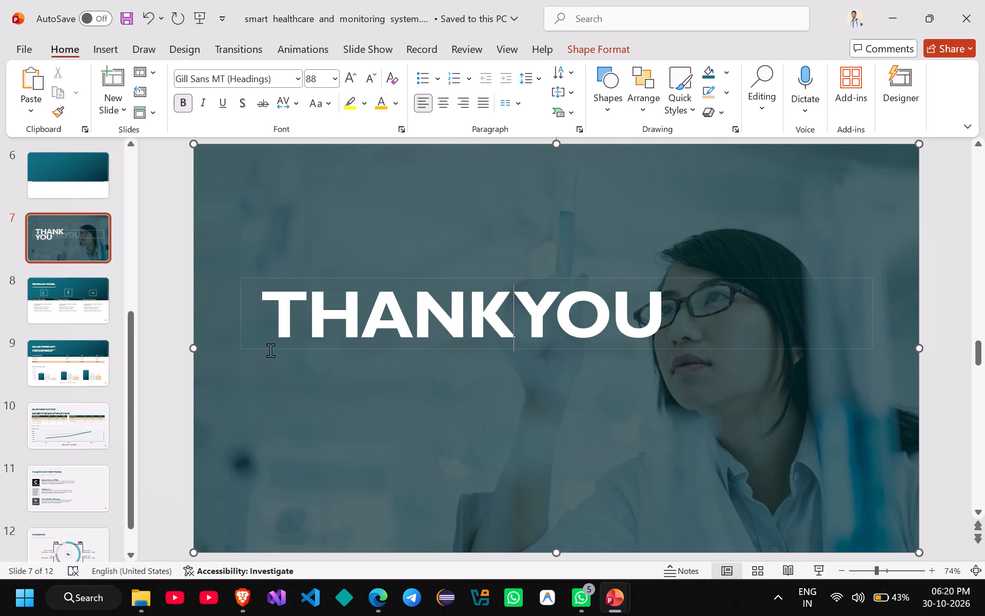
key(space)
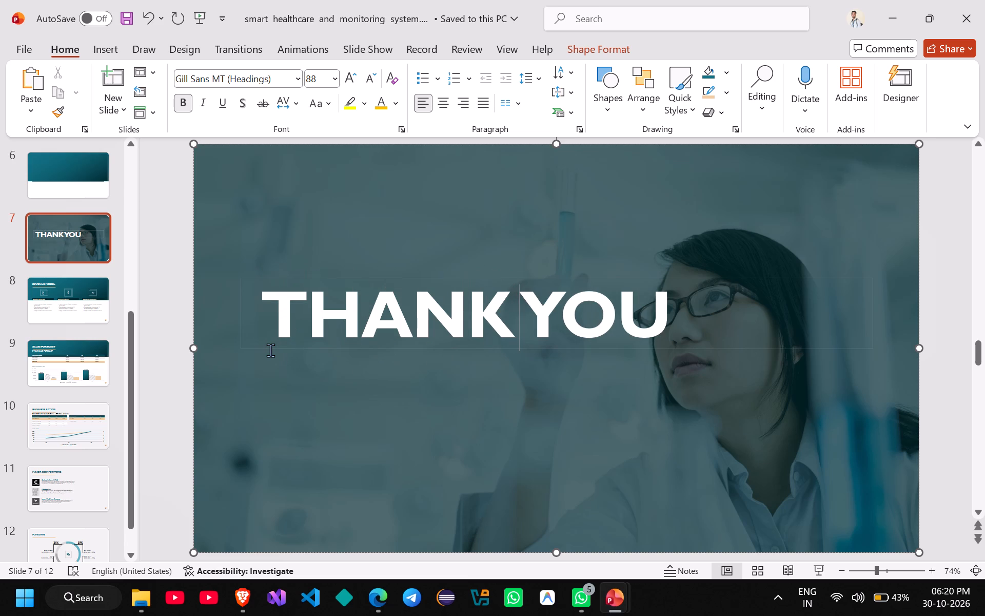
Set the whole THANK YOU title on slide 7 to font size 72.
click(692, 317)
key(ctrl+a)
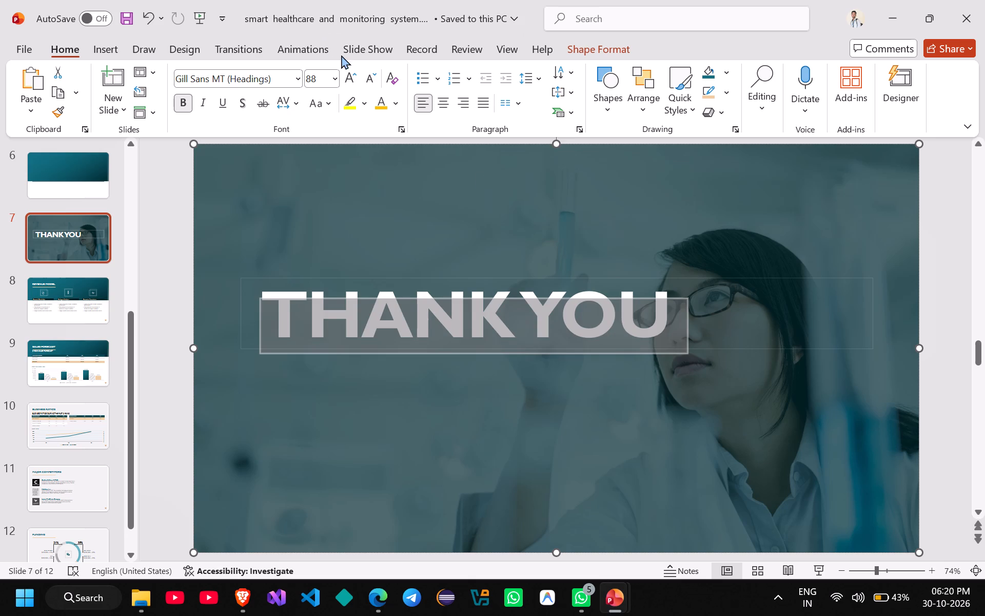
click(340, 75)
click(333, 75)
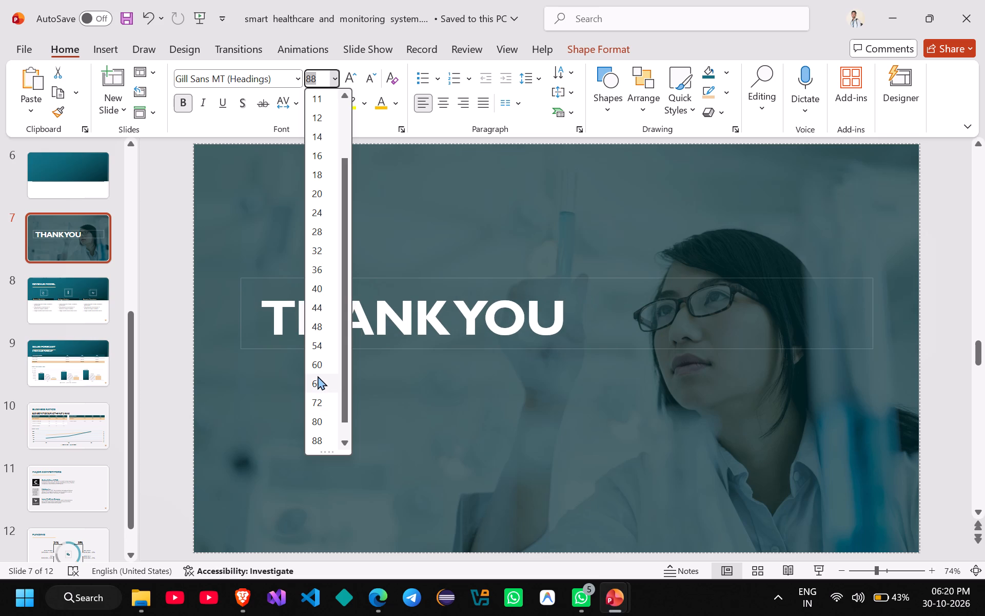
click(318, 403)
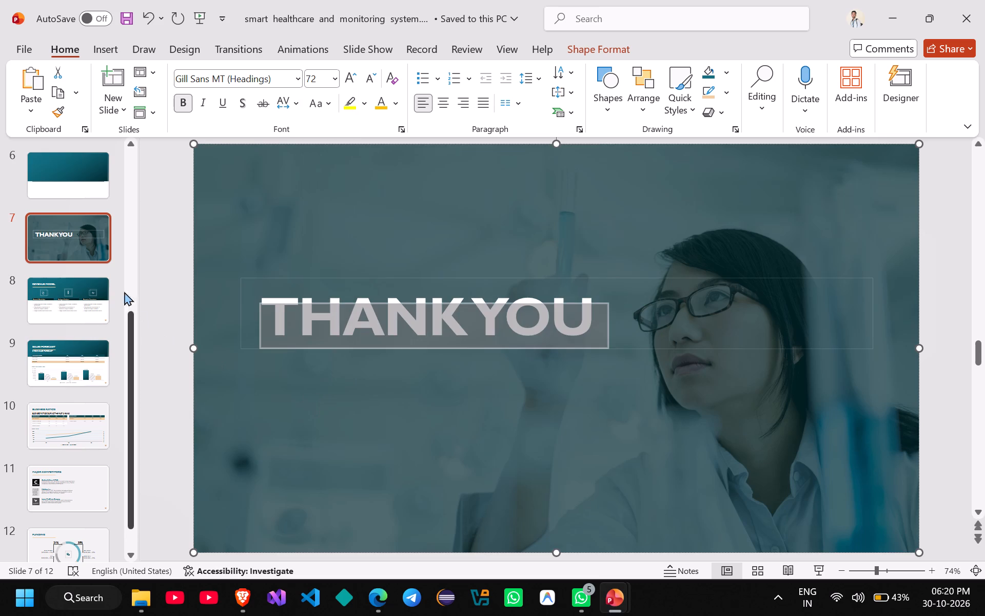
click(159, 280)
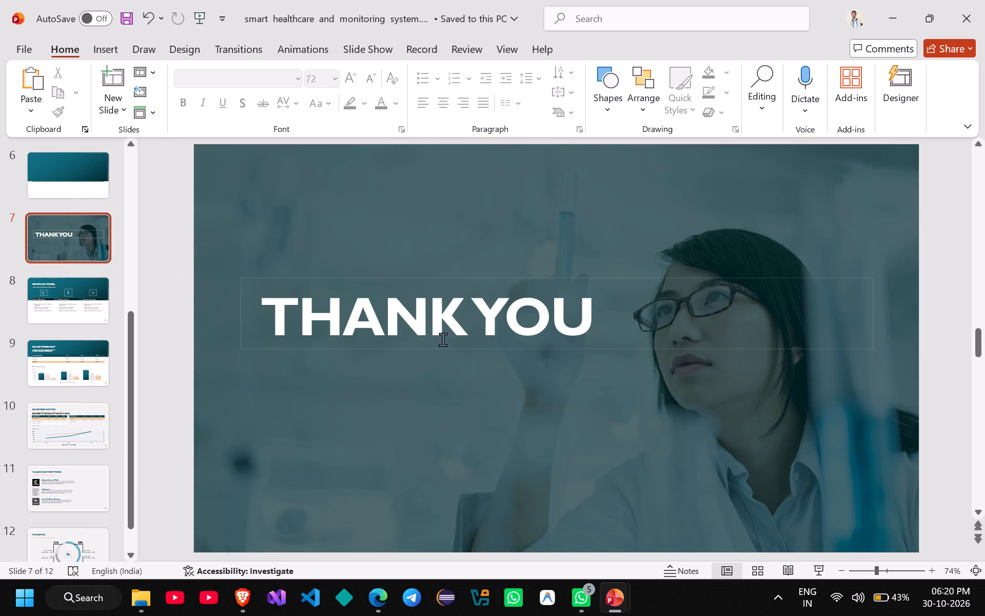
Review the opening slides, checking the title slide 1 and the Our Services heading on slide 2.
scroll(443, 296, up, 6)
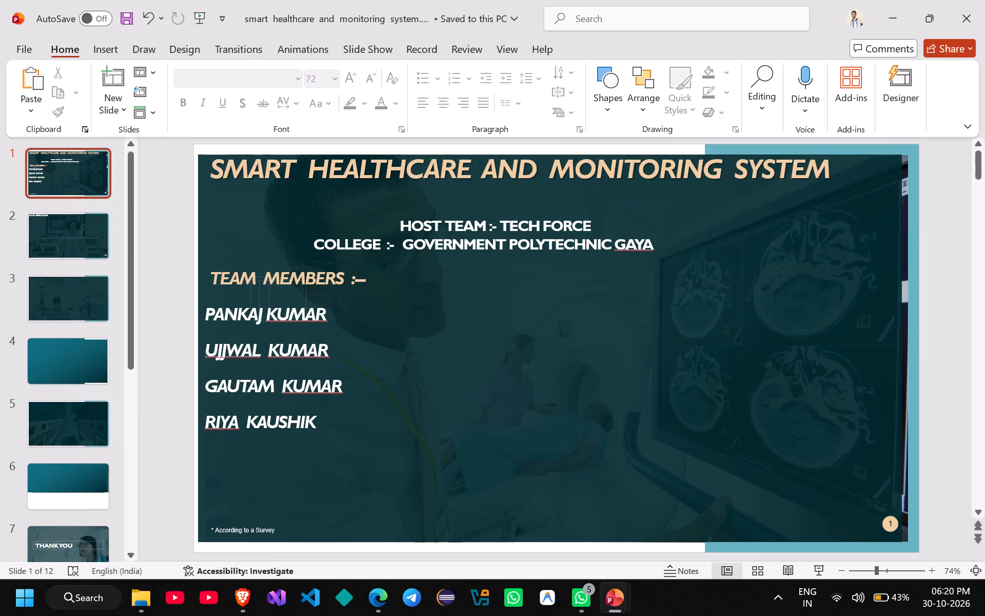
scroll(443, 296, up, 3)
scroll(357, 424, down, 1)
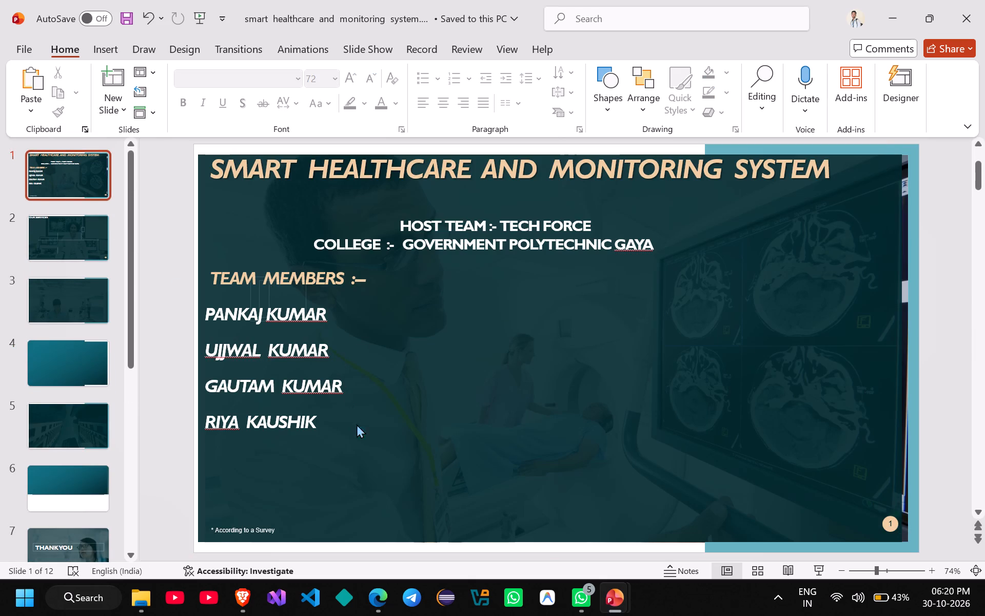
scroll(357, 424, down, 1)
scroll(357, 424, up, 1)
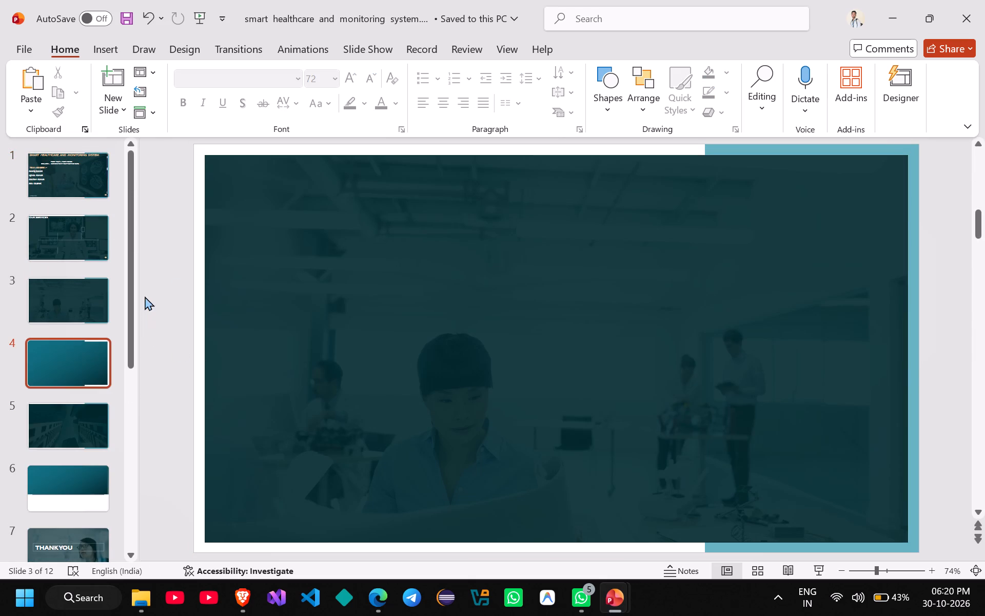
click(82, 243)
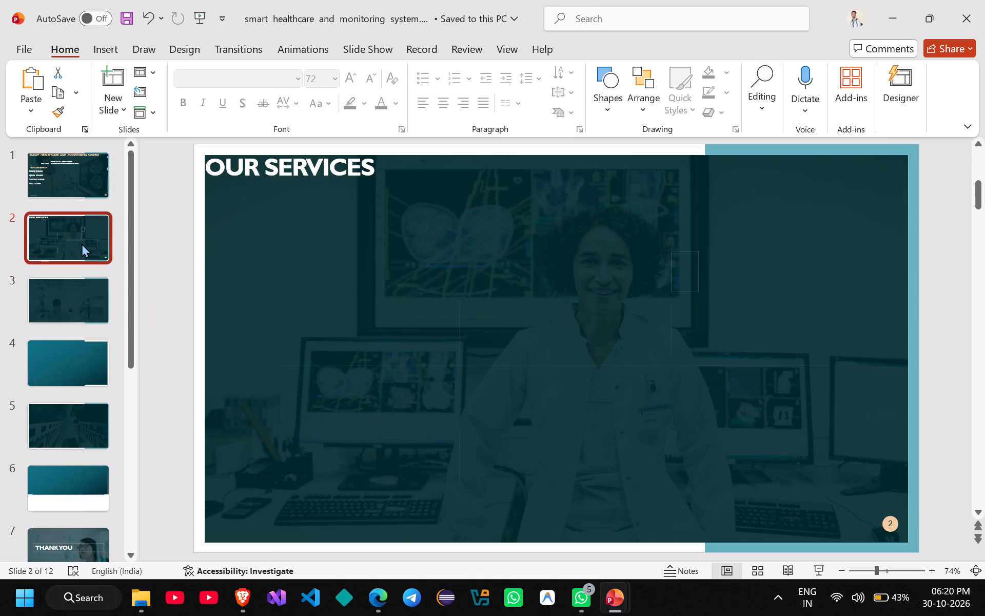
click(68, 170)
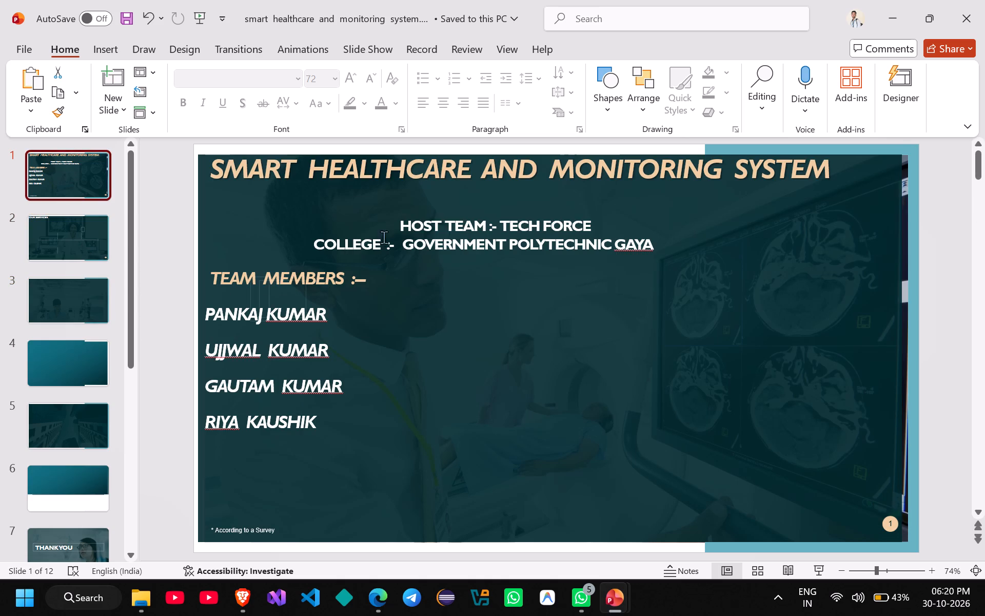
click(65, 242)
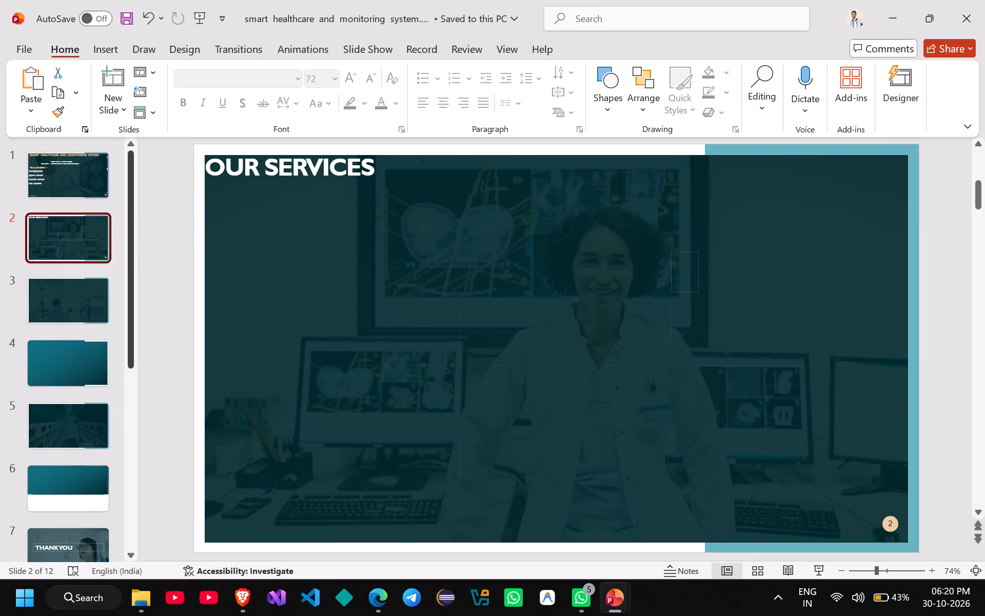
click(374, 167)
right_click(361, 169)
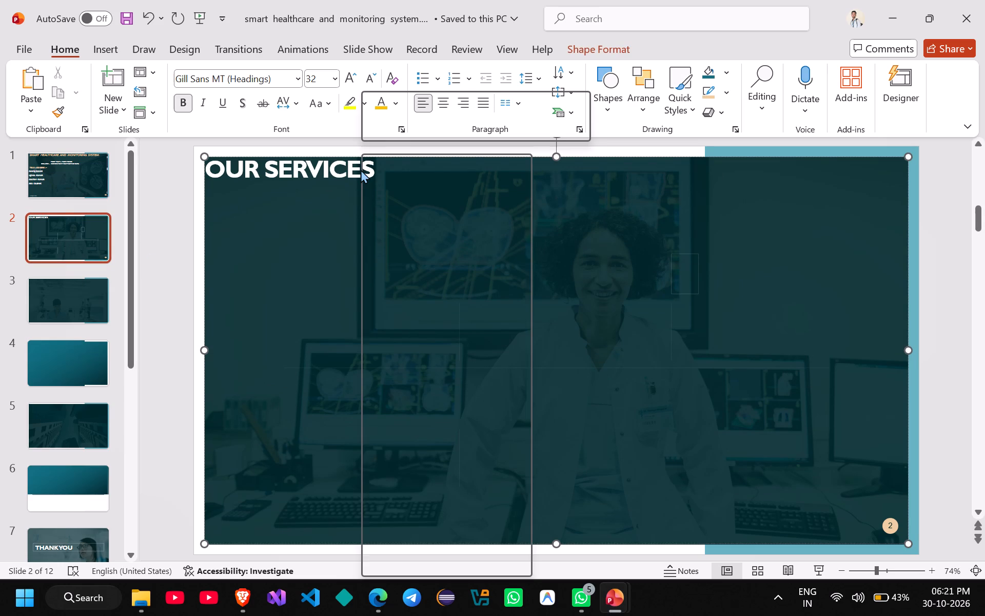
click(330, 189)
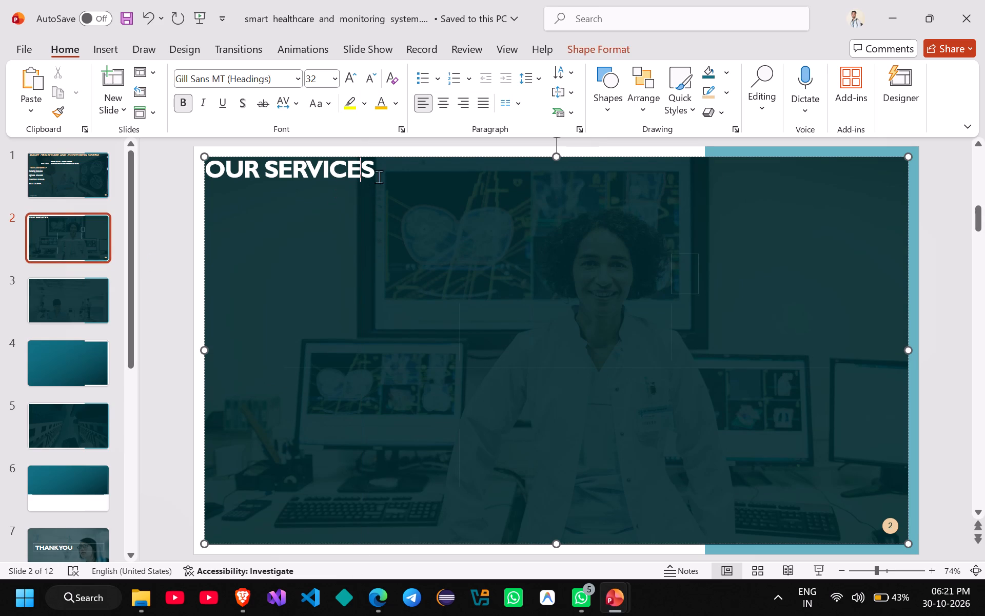
click(379, 174)
On title slide 1, remove leading spaces before HOST TEAM :- TECH FORCE so it starts roughly level with the COLLEGE line.
click(87, 185)
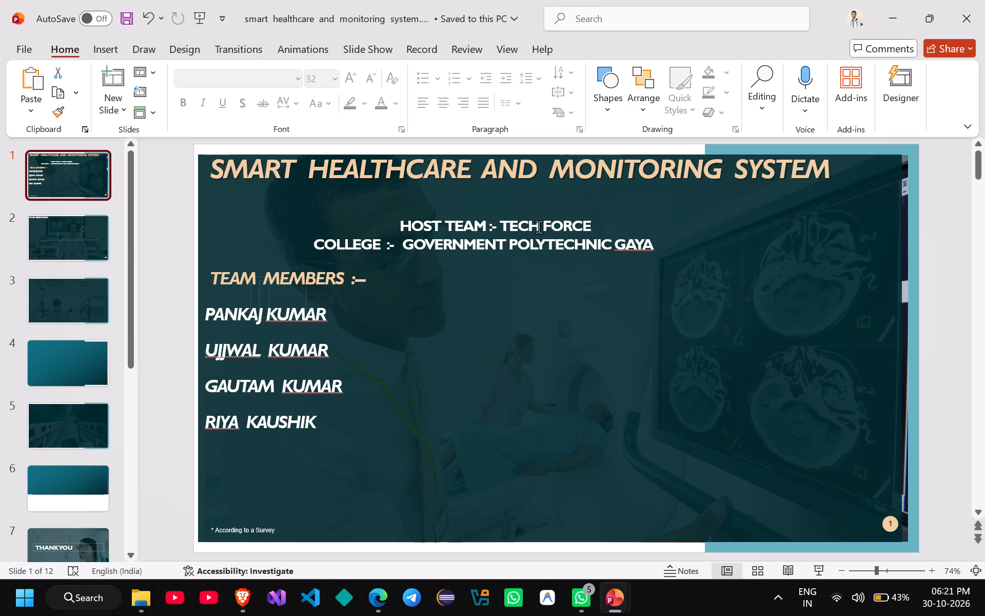
click(399, 227)
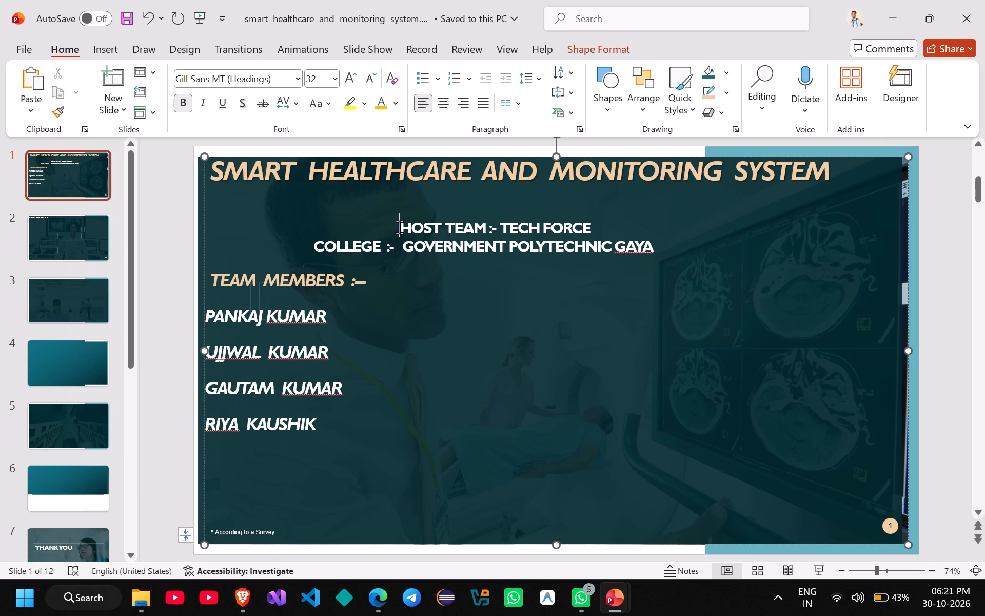
key(BackSpace)
key(BackSpace)
key(BackSpace)
key(BackSpace)
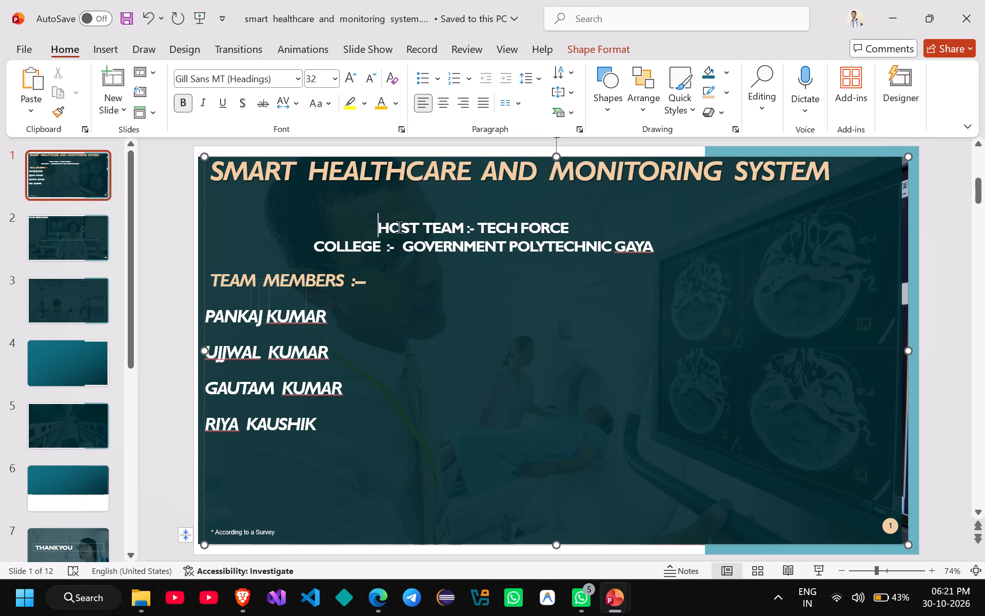
key(BackSpace)
key(BackSpace)
key(BackSpace)
key(BackSpace)
key(BackSpace)
key(BackSpace)
key(BackSpace)
key(BackSpace)
key(BackSpace)
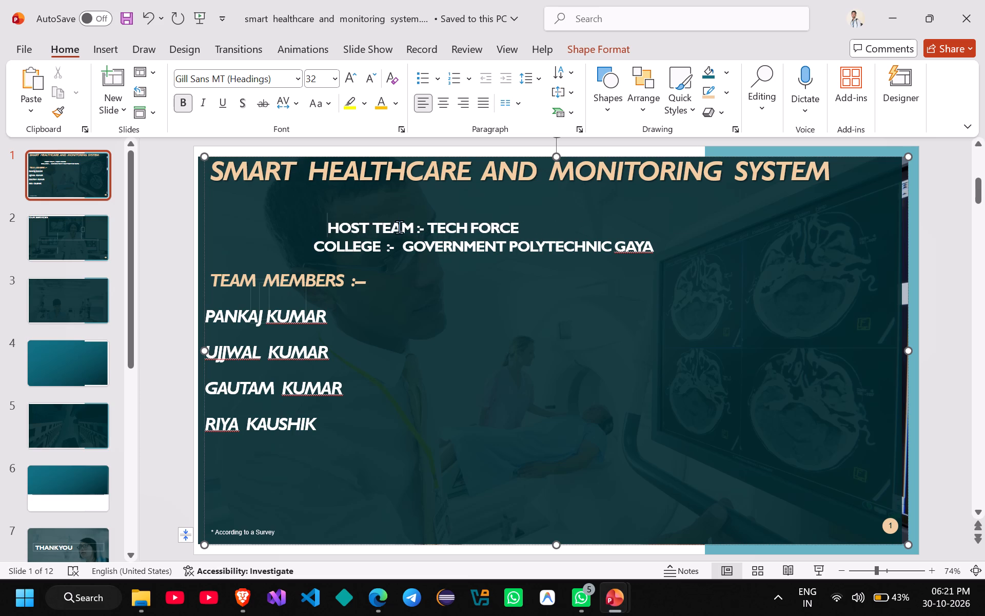
key(BackSpace)
key(BackSpace)
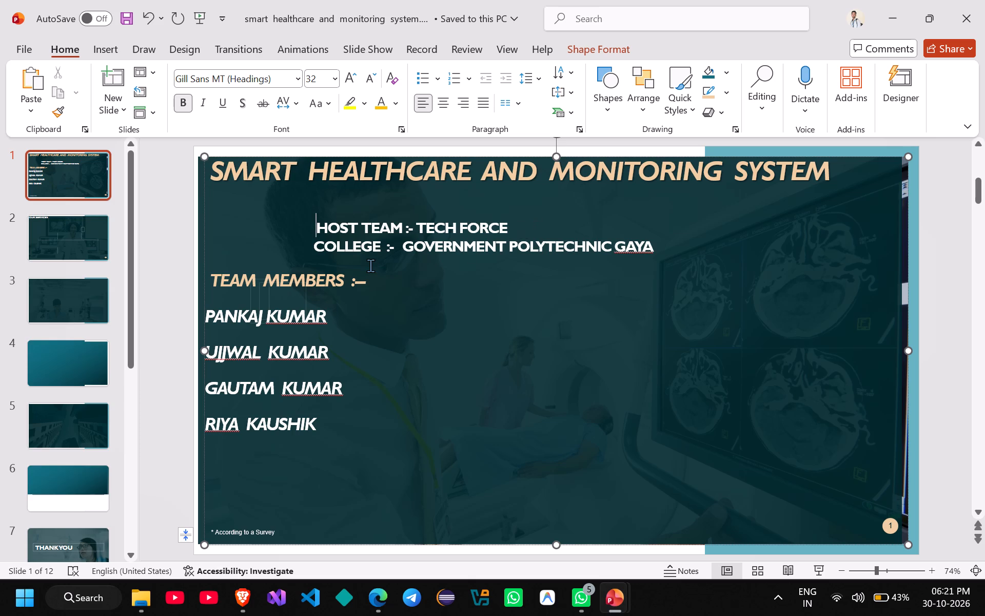
key(BackSpace)
key(space)
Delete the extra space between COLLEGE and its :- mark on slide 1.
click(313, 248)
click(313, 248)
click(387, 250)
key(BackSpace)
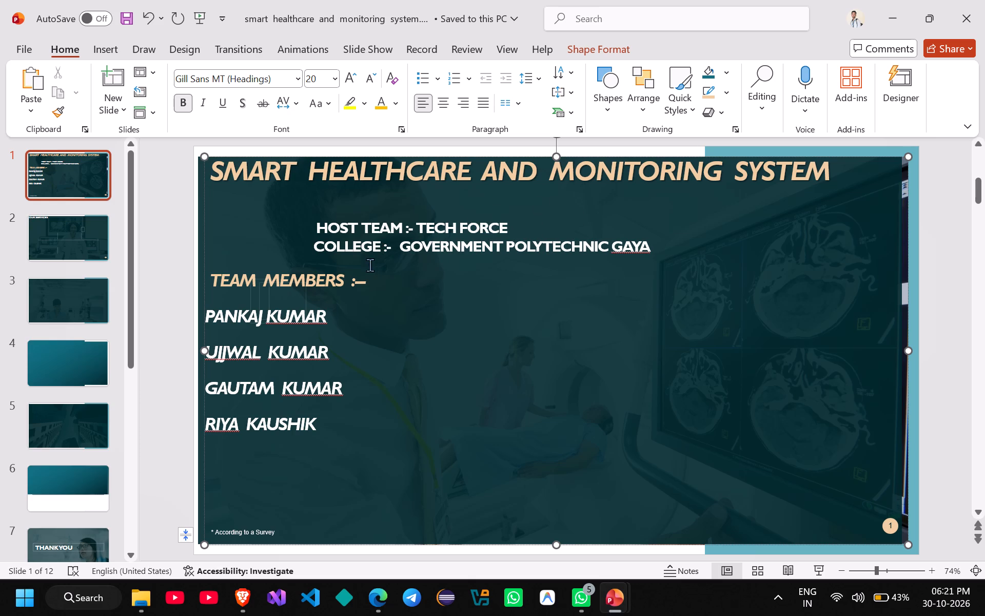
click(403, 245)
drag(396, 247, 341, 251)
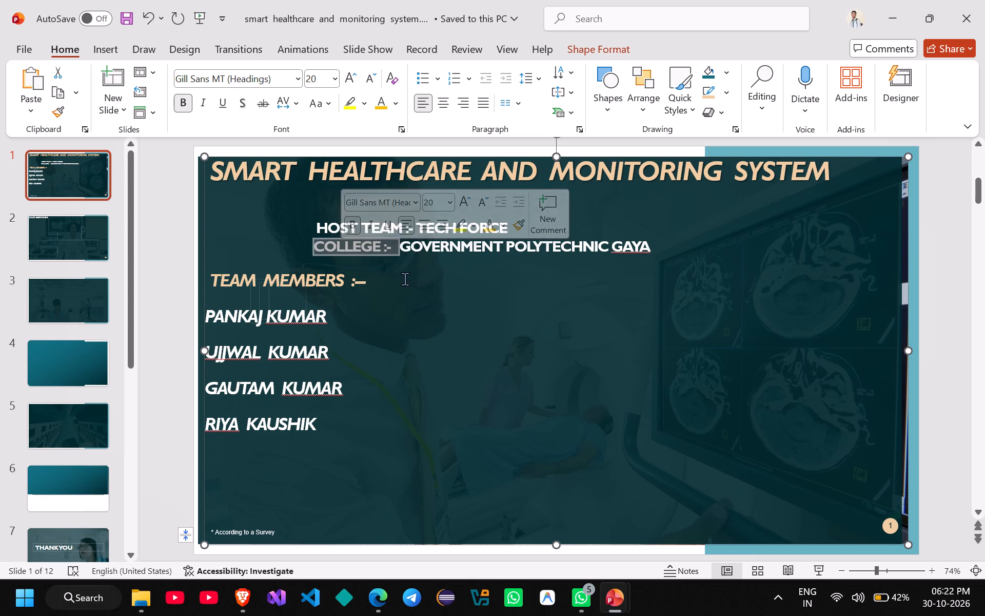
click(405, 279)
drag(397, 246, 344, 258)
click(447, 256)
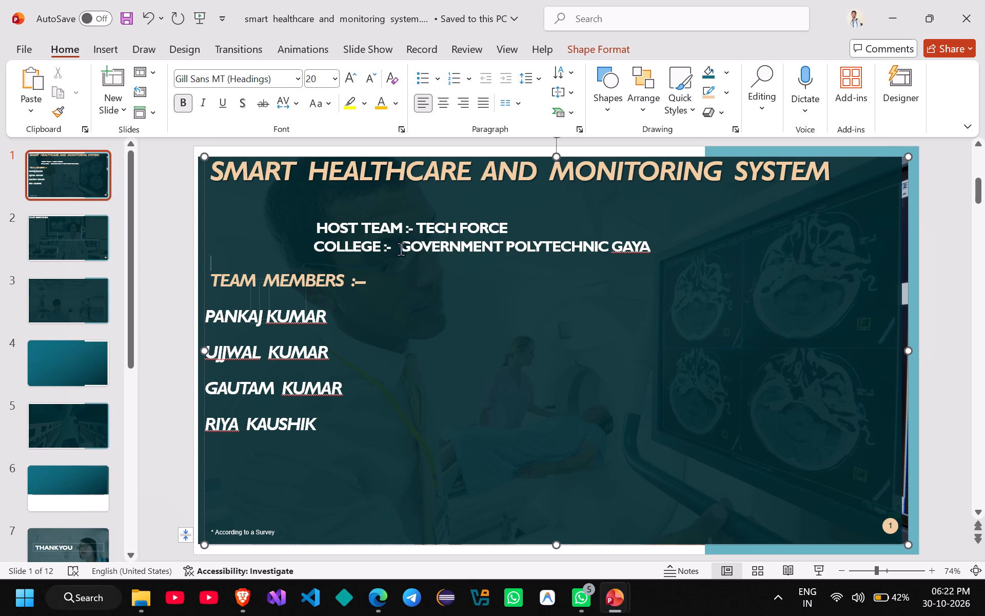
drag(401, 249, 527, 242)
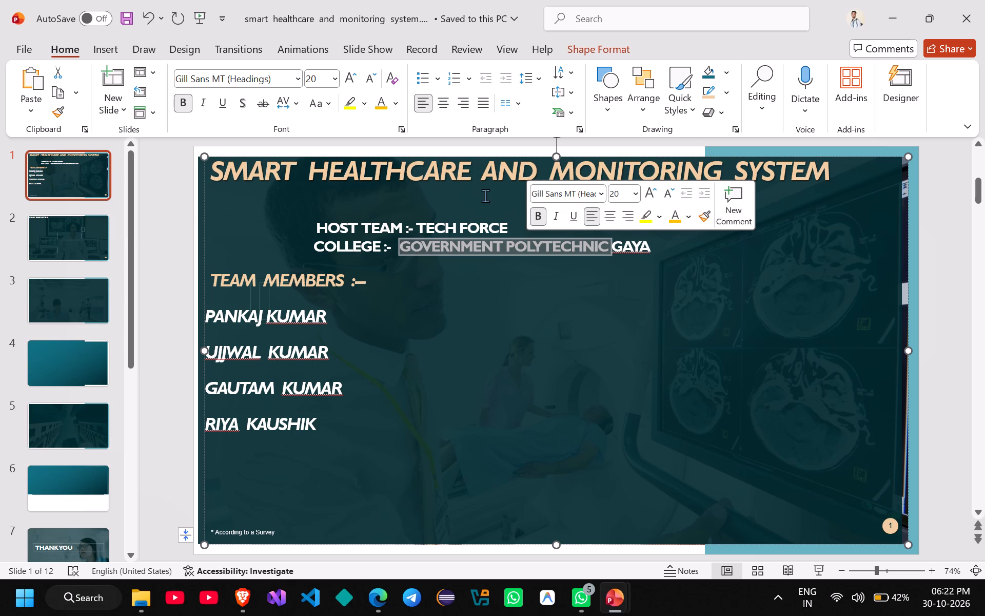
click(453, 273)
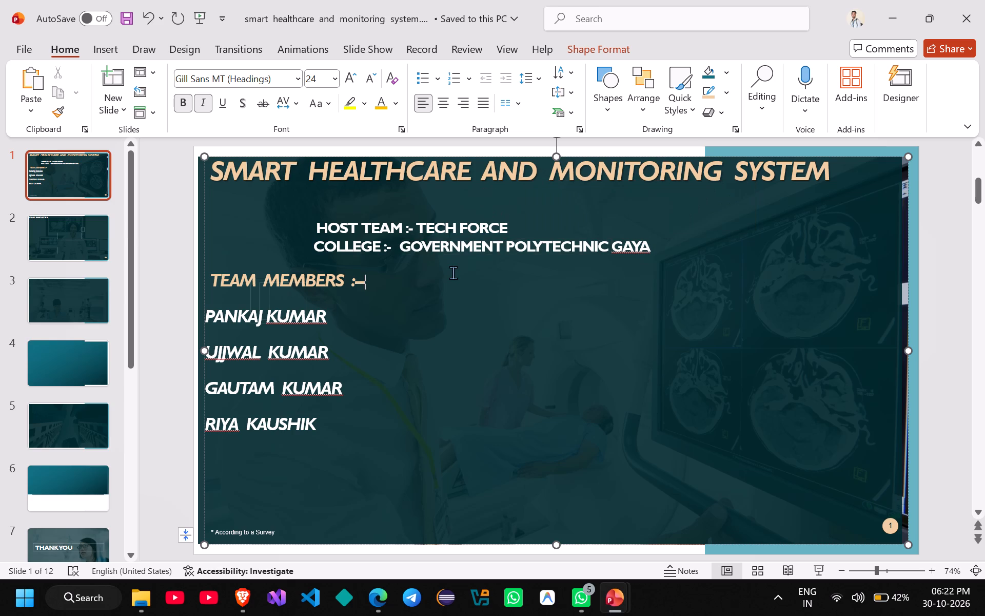
Move the HOST TEAM :- TECH FORCE text to a new line below the college line, directly above TEAM MEMBERS.
drag(509, 224, 446, 225)
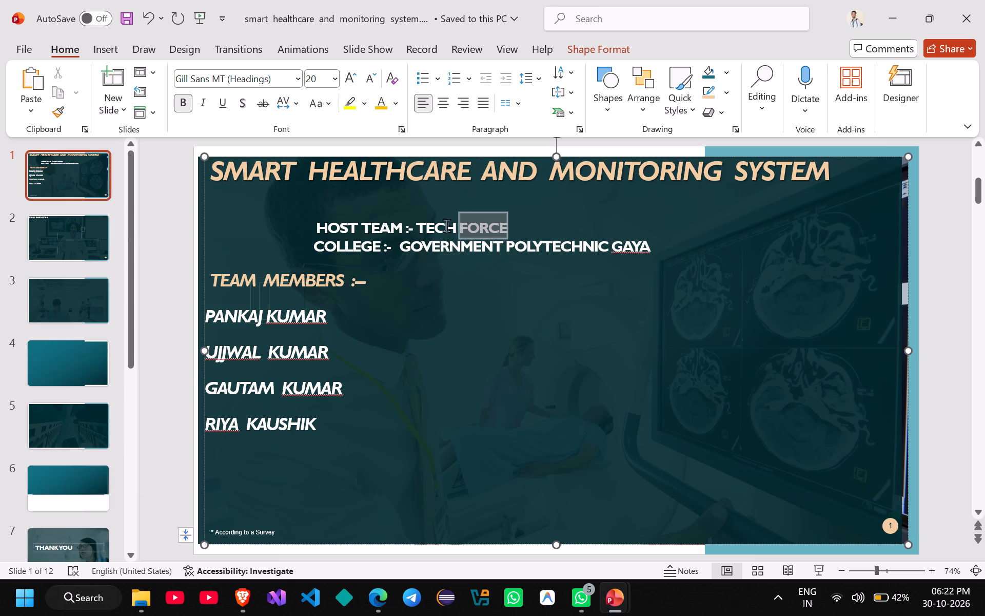
drag(446, 225, 332, 230)
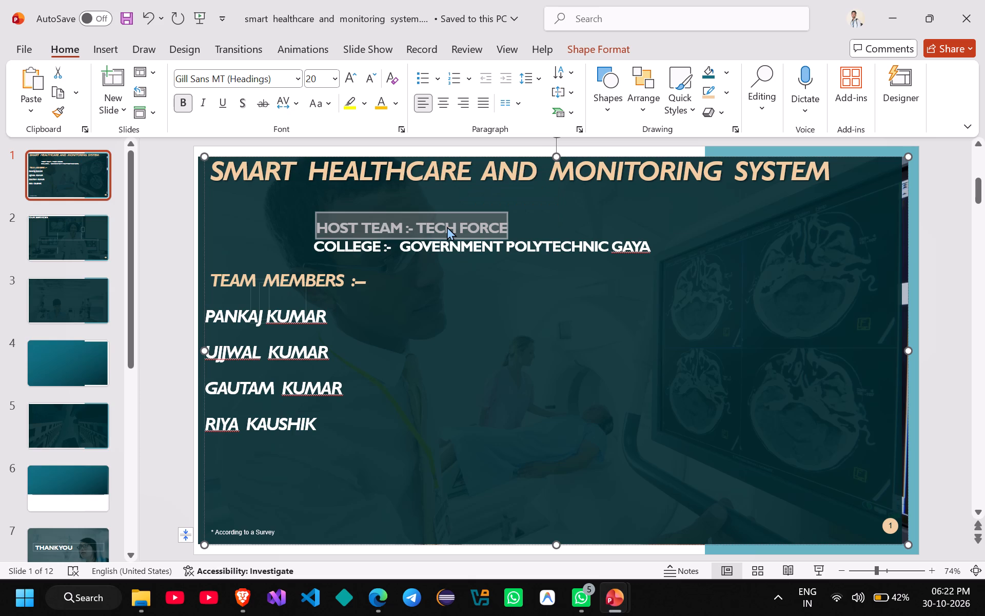
key(ctrl+x)
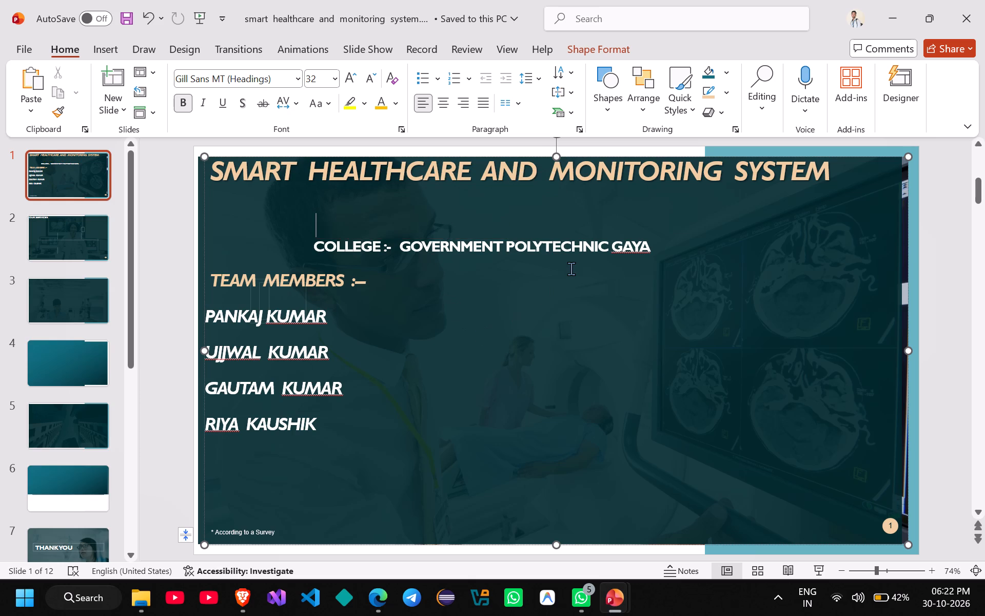
click(571, 268)
key(Return)
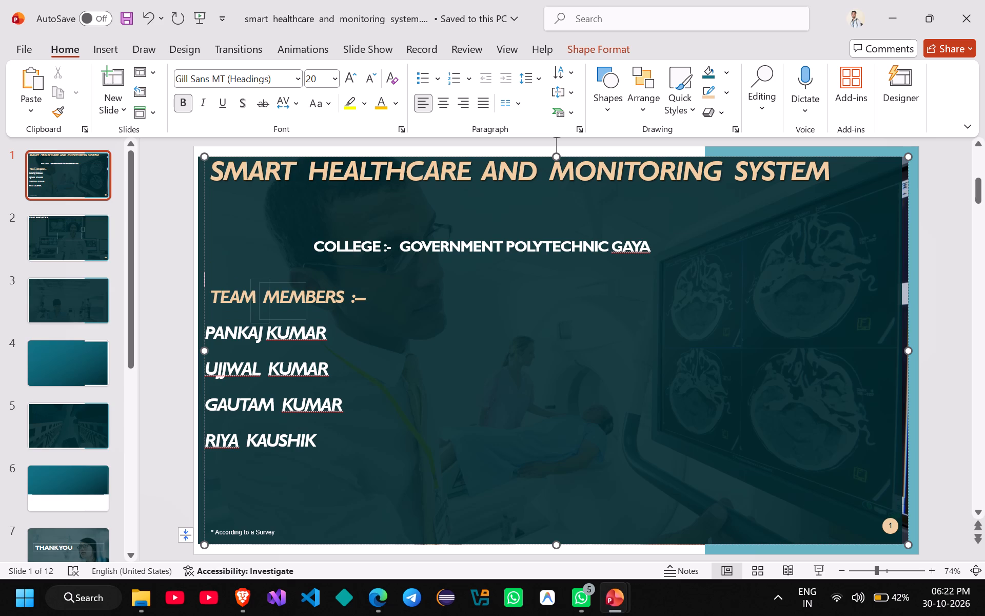
key(ctrl+v)
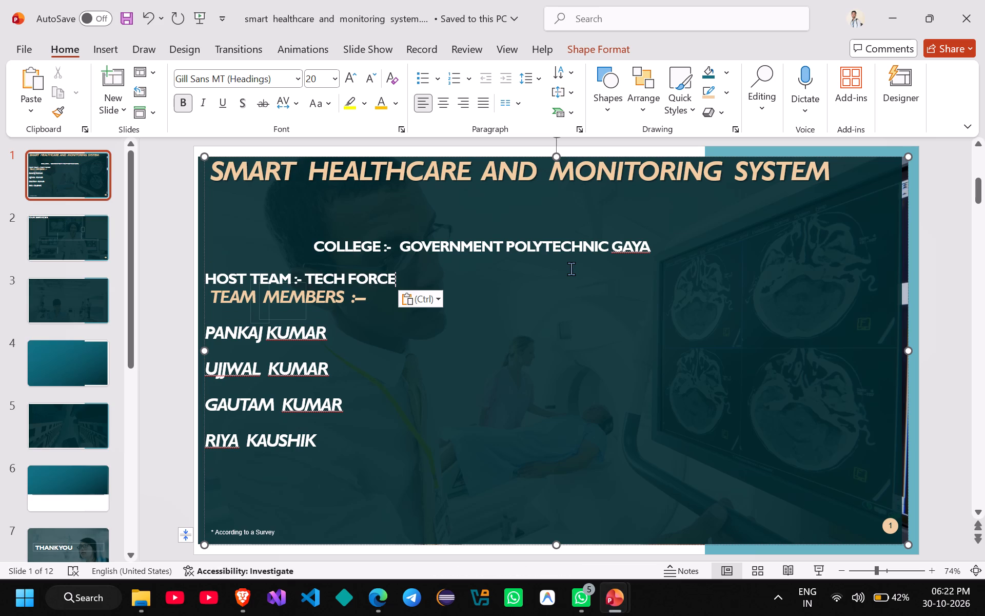
Cut the SMART HEALTHCARE AND MONITORING SYSTEM title from the top of slide 1.
click(465, 178)
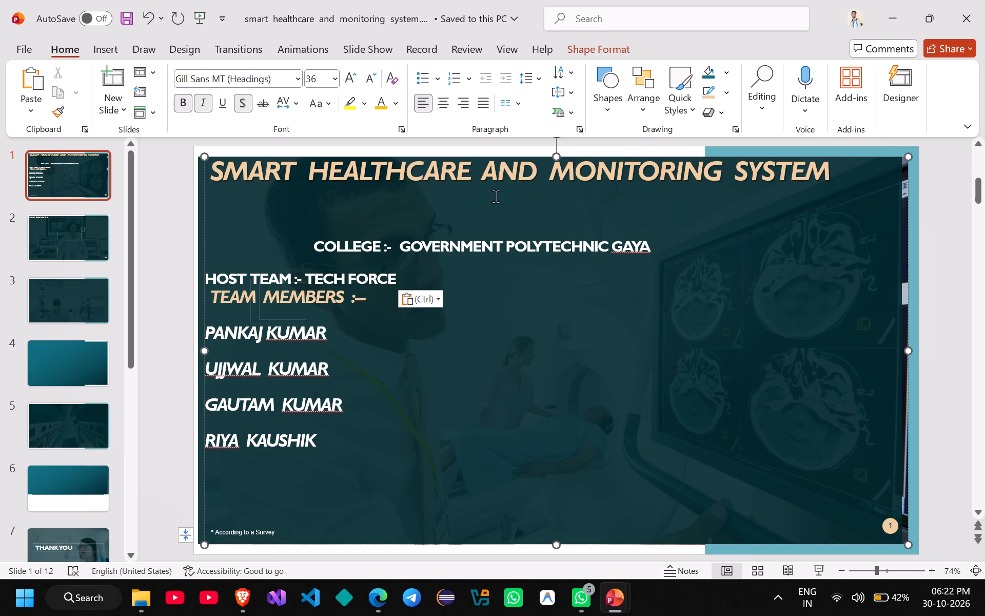
key(ctrl+a)
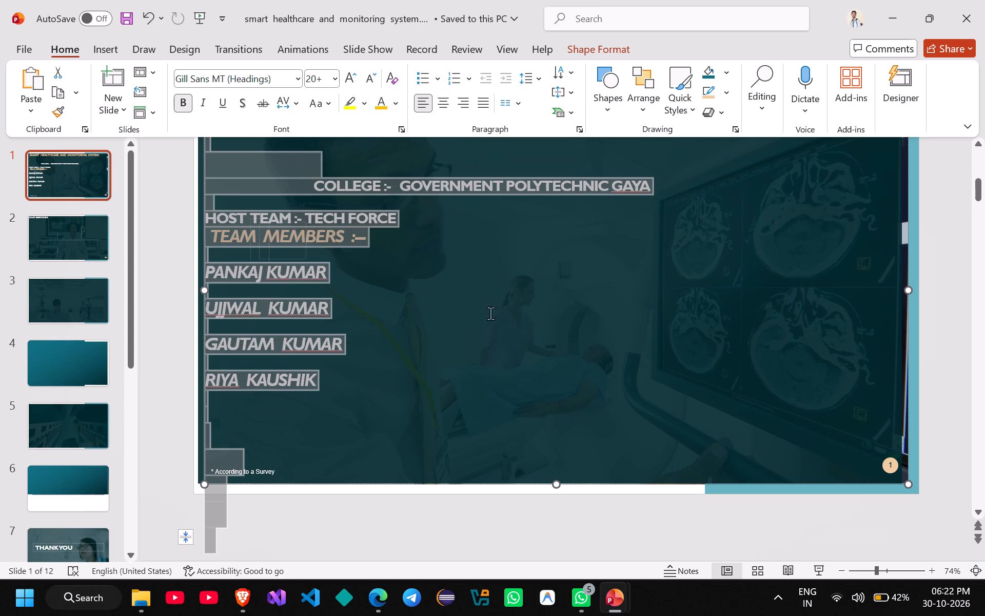
click(508, 322)
click(510, 178)
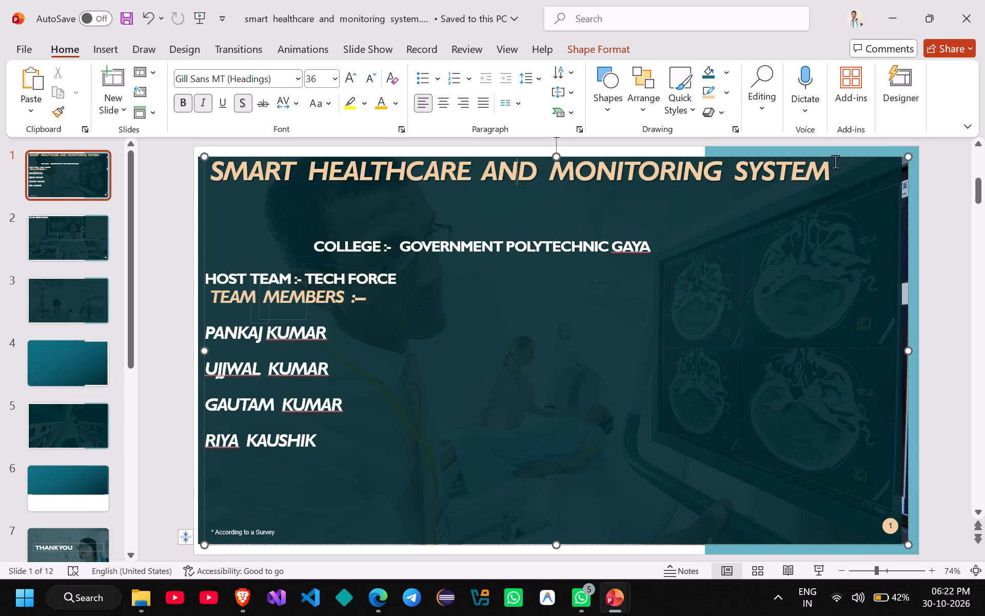
drag(835, 162, 236, 187)
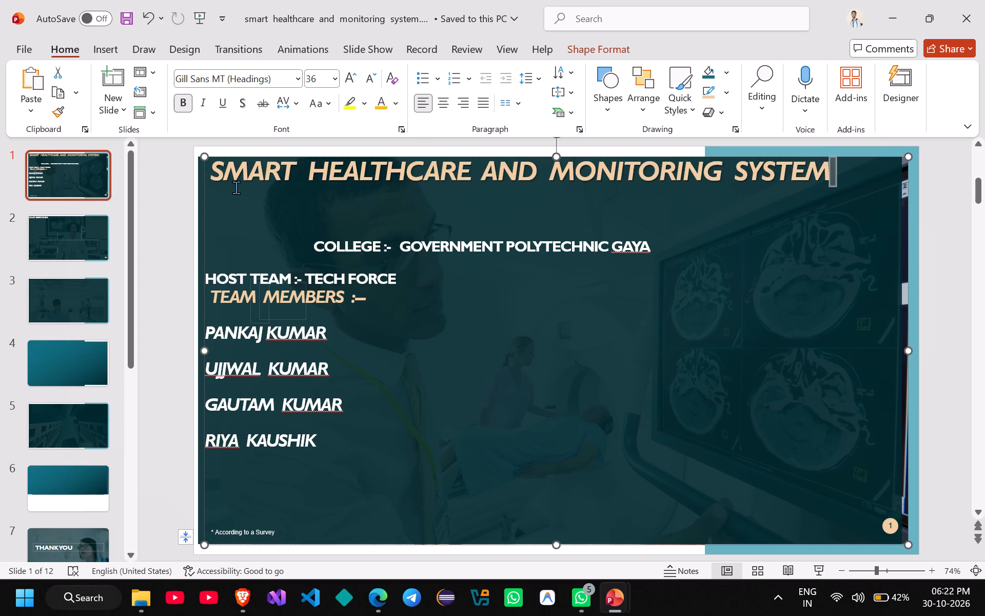
drag(236, 187, 193, 175)
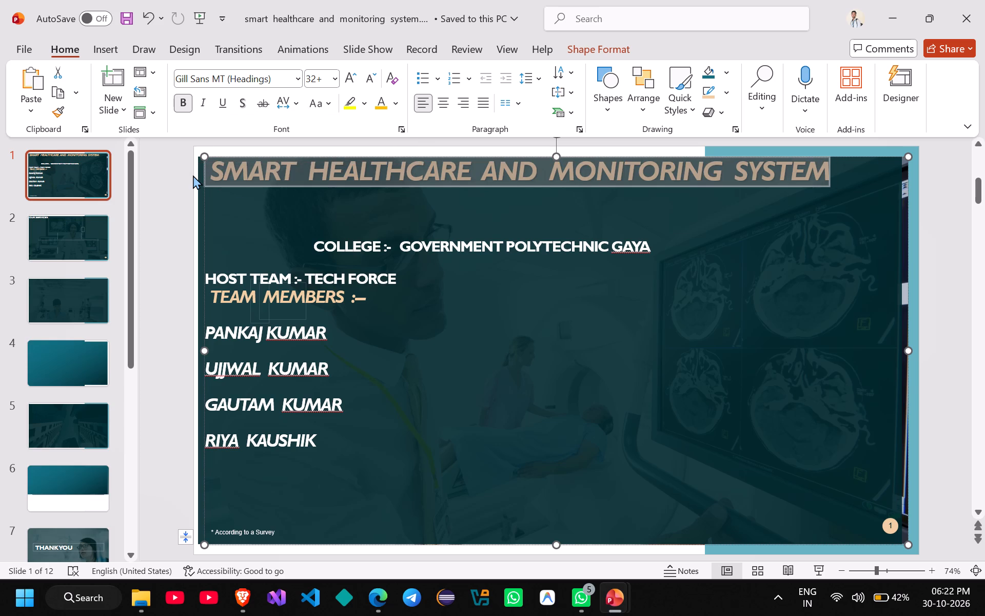
key(ctrl+x)
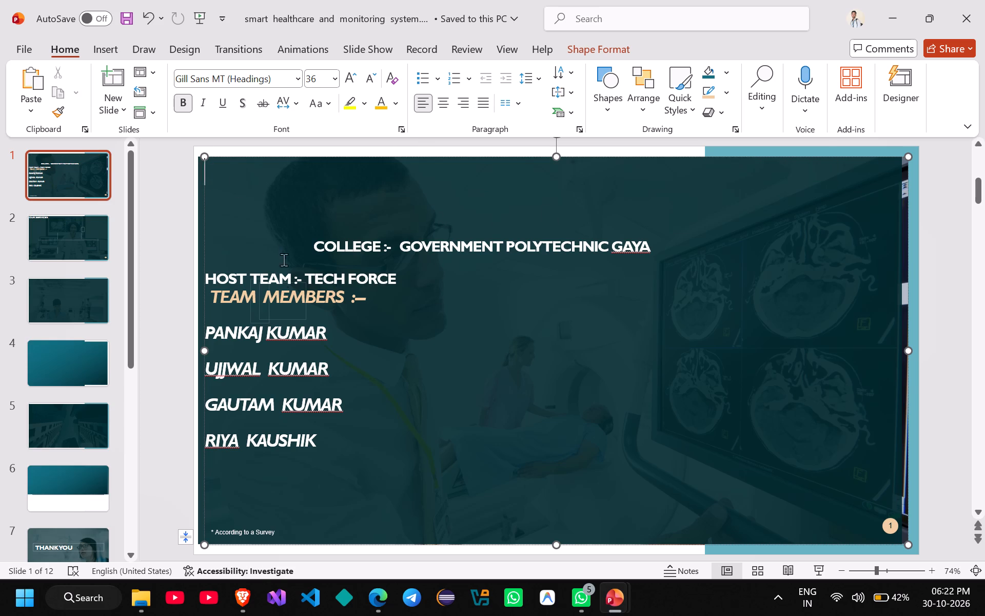
Remove the leading spaces and the COLLEGE :- label so the line reads only GOVERNMENT POLYTECHNIC GAYA, flush with the text's left edge.
click(313, 245)
key(BackSpace)
key(BackSpace)
key(BackSpace)
key(BackSpace)
key(BackSpace)
key(BackSpace)
key(BackSpace)
key(BackSpace)
key(BackSpace)
key(BackSpace)
key(BackSpace)
key(BackSpace)
key(BackSpace)
key(BackSpace)
key(BackSpace)
key(BackSpace)
key(BackSpace)
key(BackSpace)
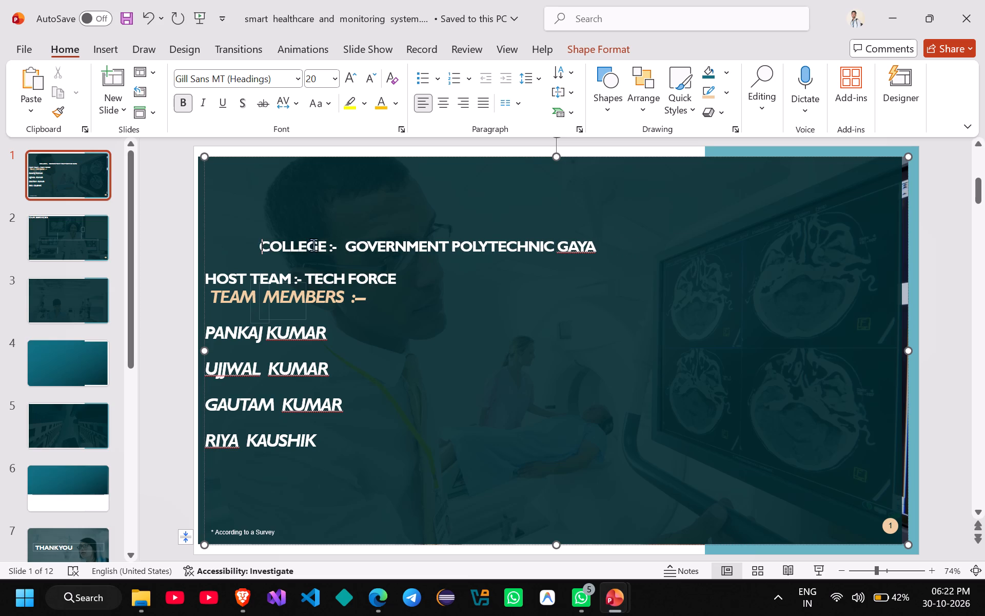
key(BackSpace)
key(BackSpace)
key(BackSpace)
key(BackSpace)
key(BackSpace)
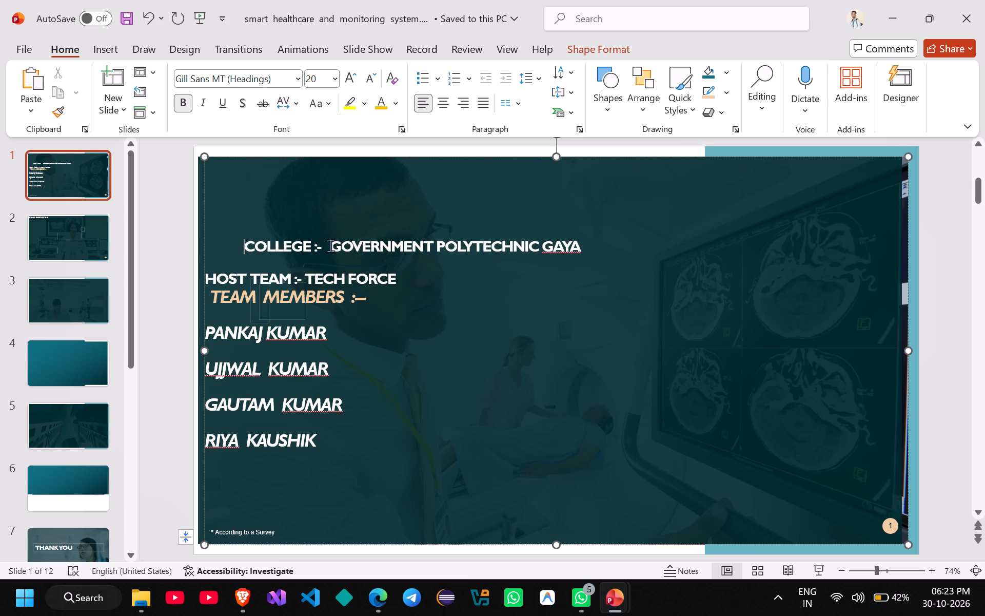
drag(330, 245, 243, 245)
key(BackSpace)
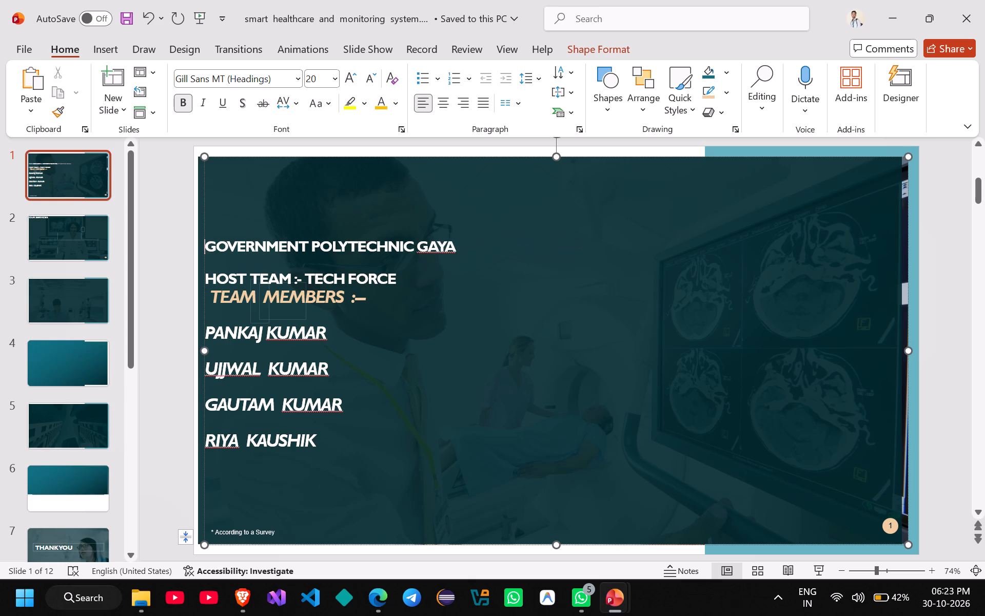
Delete the blank lines and leftover spaces above GOVERNMENT POLYTECHNIC GAYA so it becomes the first line of slide 1.
key(BackSpace)
key(BackSpace)
key(BackSpace)
key(BackSpace)
key(BackSpace)
key(BackSpace)
key(BackSpace)
key(BackSpace)
key(BackSpace)
key(BackSpace)
key(BackSpace)
key(BackSpace)
key(BackSpace)
key(BackSpace)
key(BackSpace)
key(BackSpace)
key(BackSpace)
key(BackSpace)
key(BackSpace)
key(BackSpace)
key(BackSpace)
key(BackSpace)
key(BackSpace)
key(BackSpace)
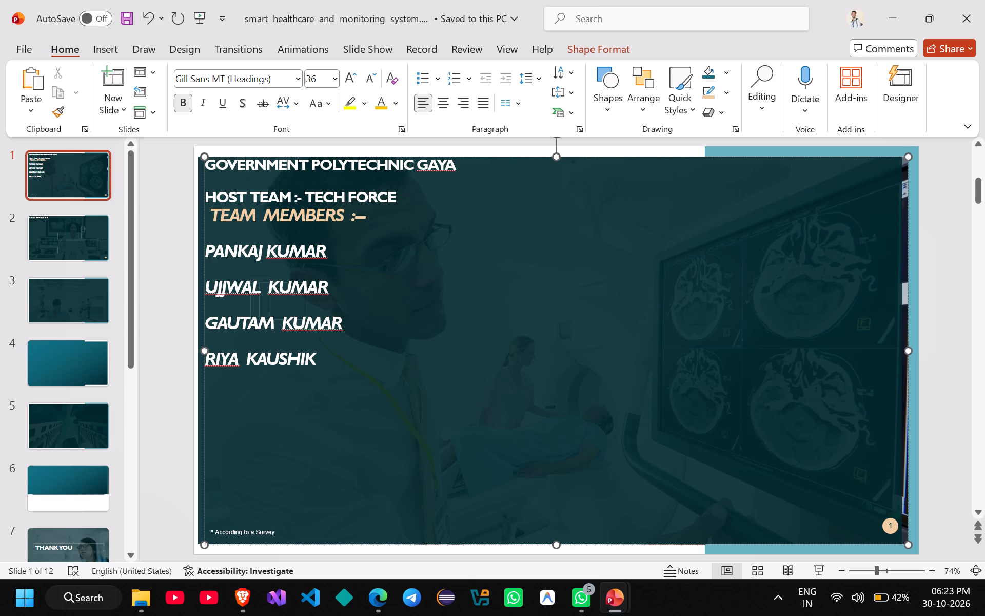
Paste the SMART HEALTHCARE AND MONITORING SYSTEM title on a new line between GOVERNMENT POLYTECHNIC GAYA and HOST TEAM.
click(484, 163)
key(Return)
key(Return)
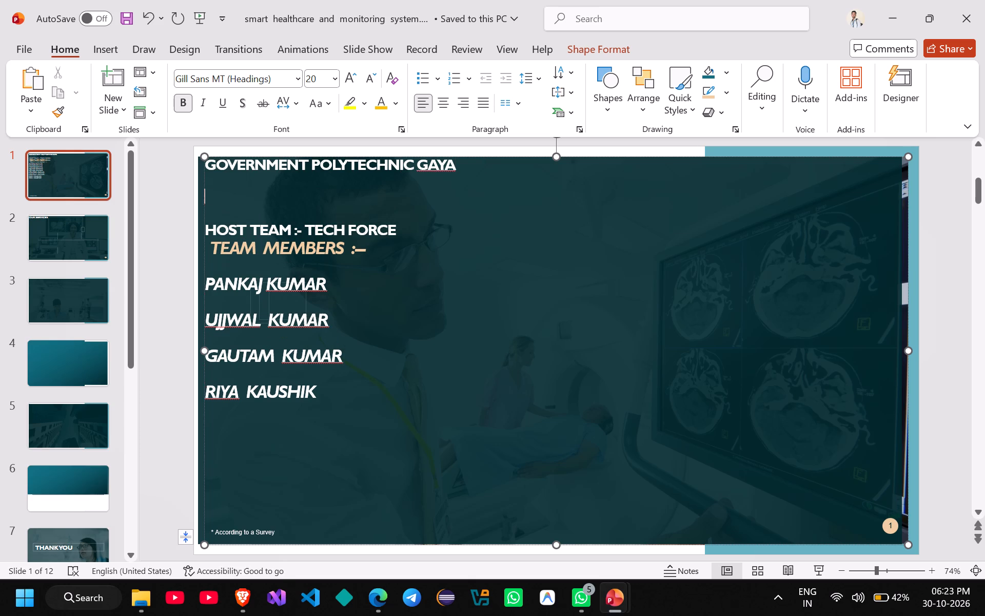
key(ctrl+v)
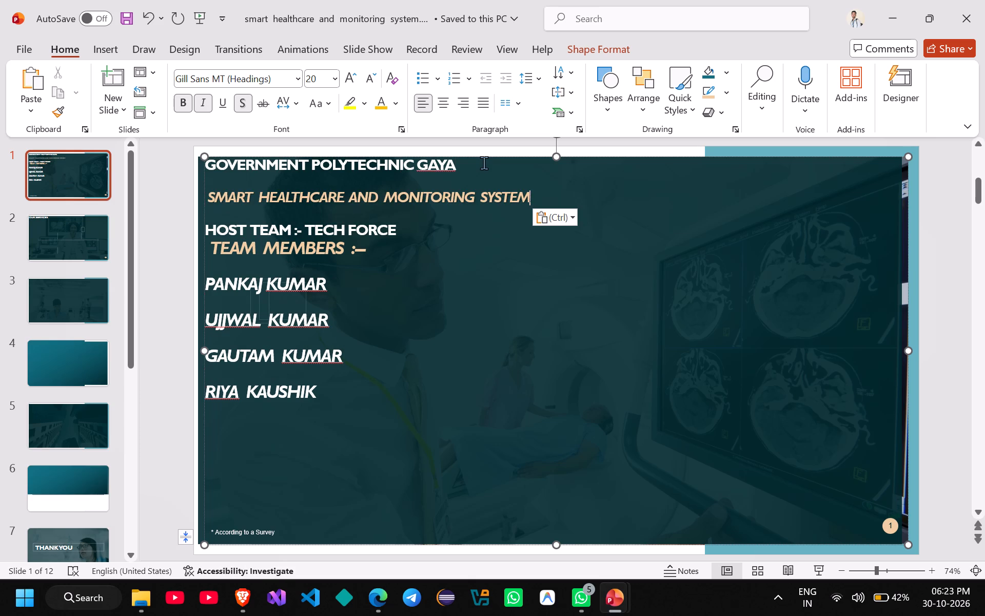
Set the GOVERNMENT POLYTECHNIC GAYA line on slide 1 to font size 40.
drag(469, 171, 247, 163)
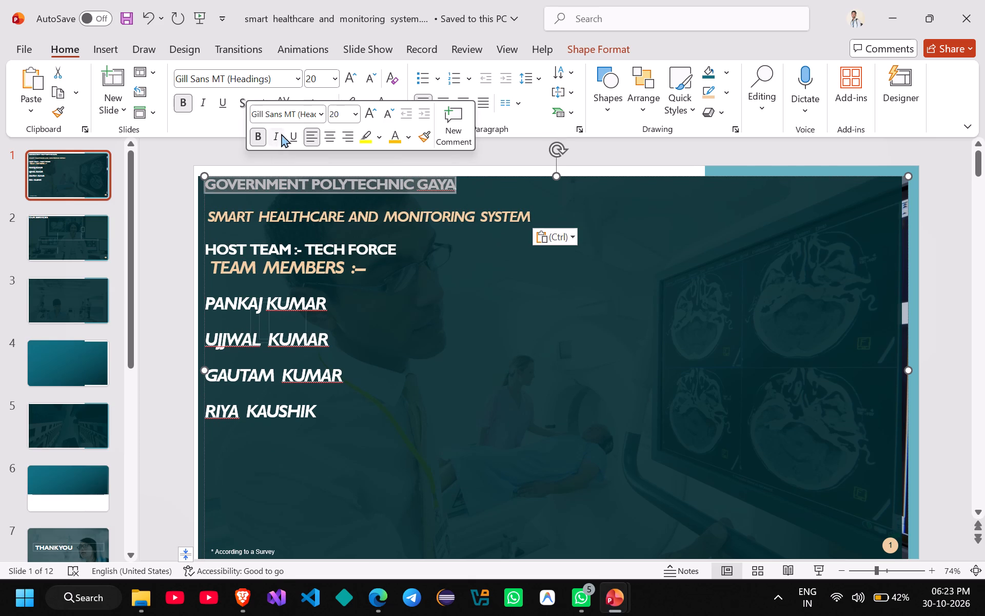
click(351, 114)
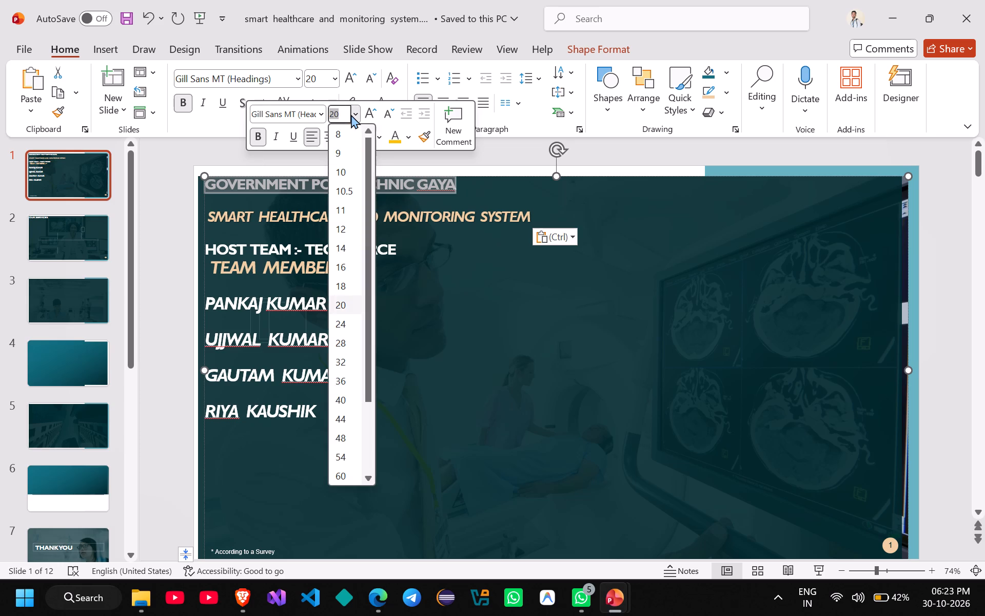
click(336, 407)
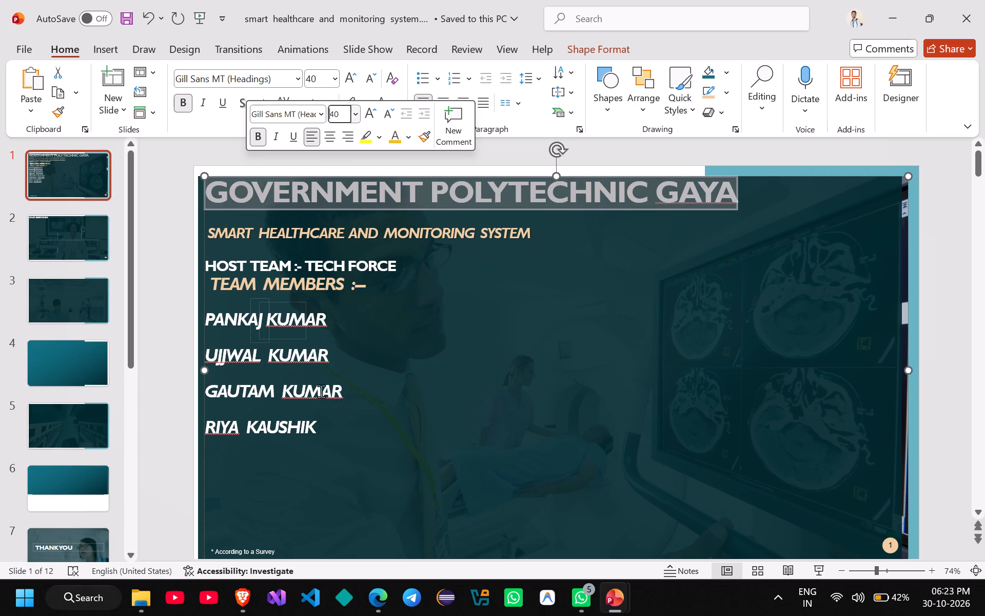
Move slide 1's text box so its left edge is flush with the left edge of the dark overlay.
drag(260, 175, 321, 175)
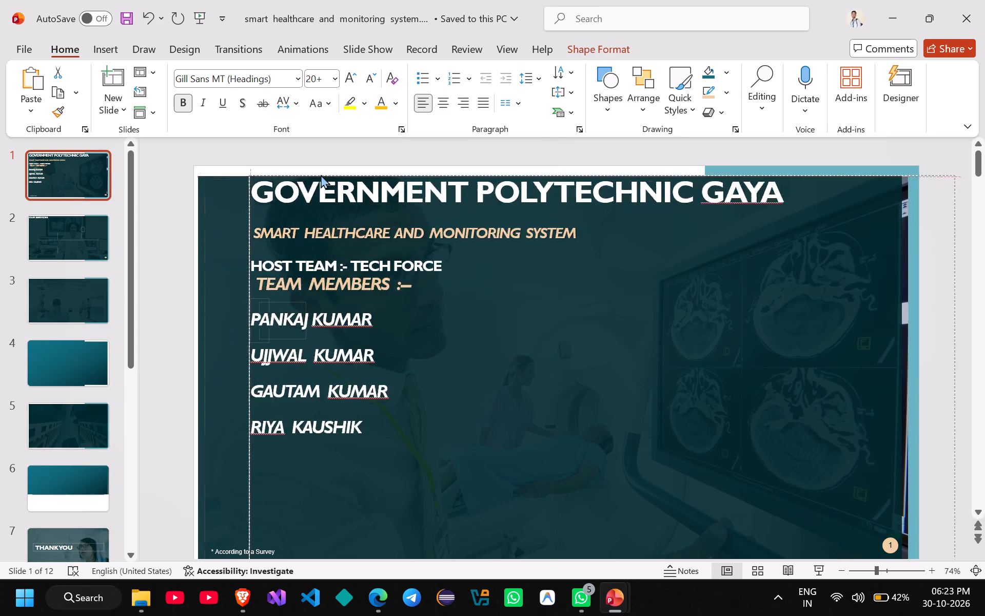
drag(321, 175, 283, 184)
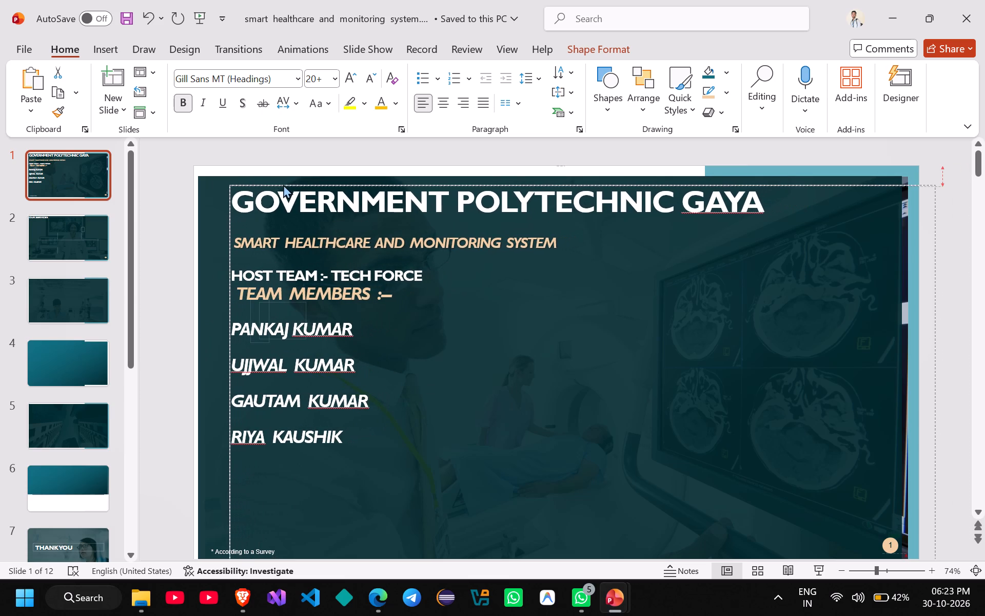
drag(283, 184, 255, 176)
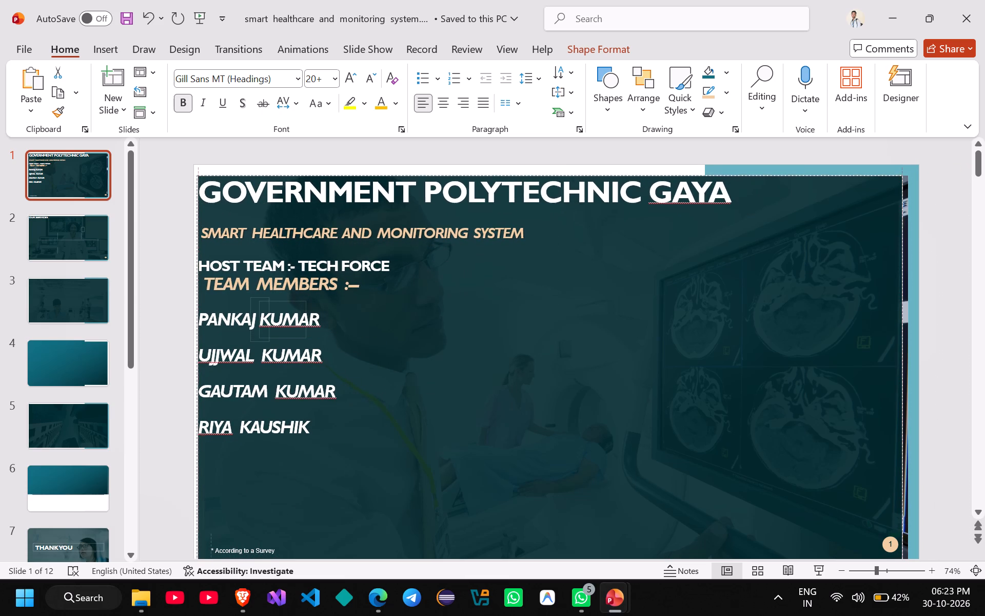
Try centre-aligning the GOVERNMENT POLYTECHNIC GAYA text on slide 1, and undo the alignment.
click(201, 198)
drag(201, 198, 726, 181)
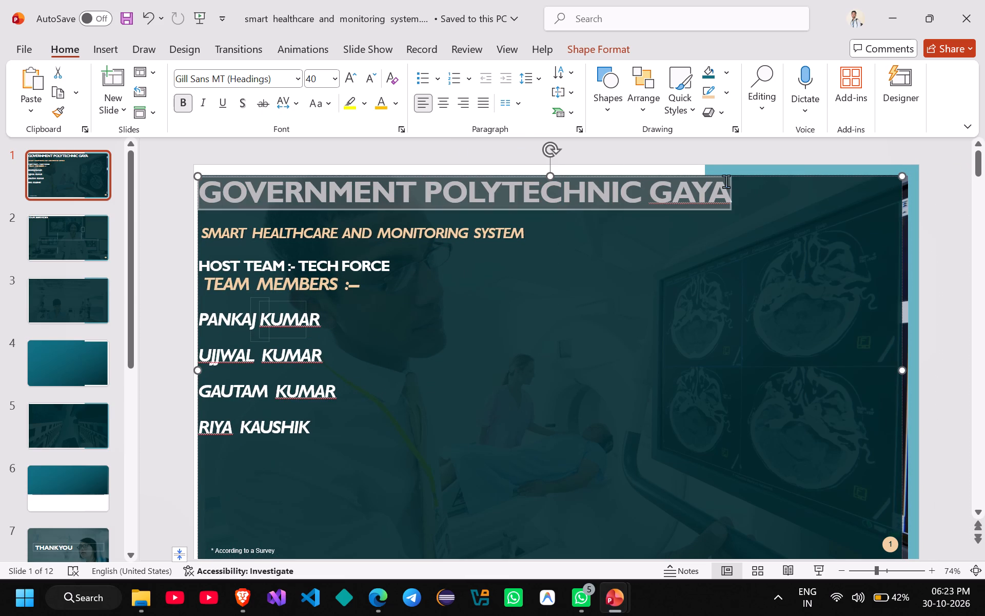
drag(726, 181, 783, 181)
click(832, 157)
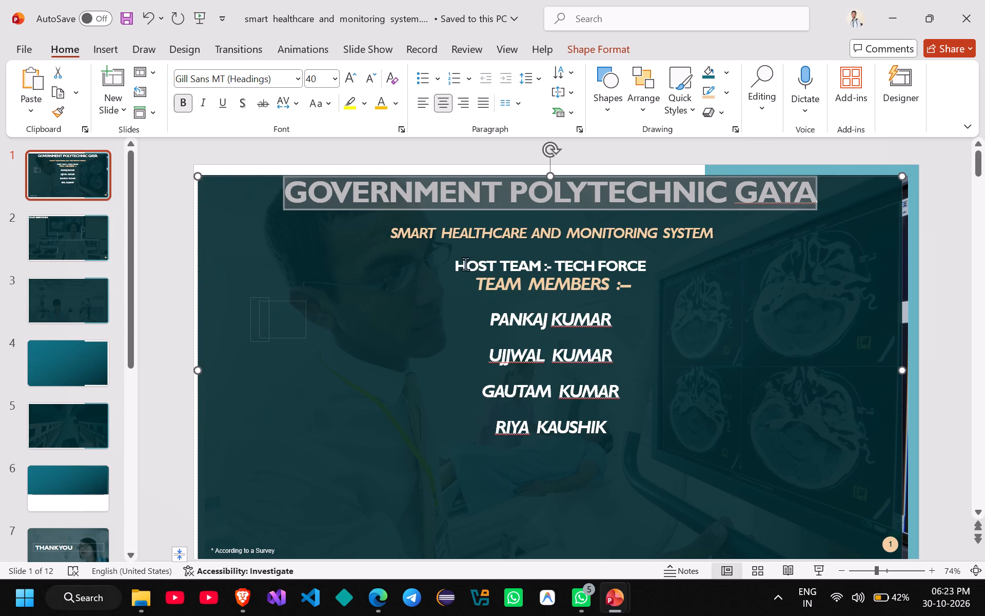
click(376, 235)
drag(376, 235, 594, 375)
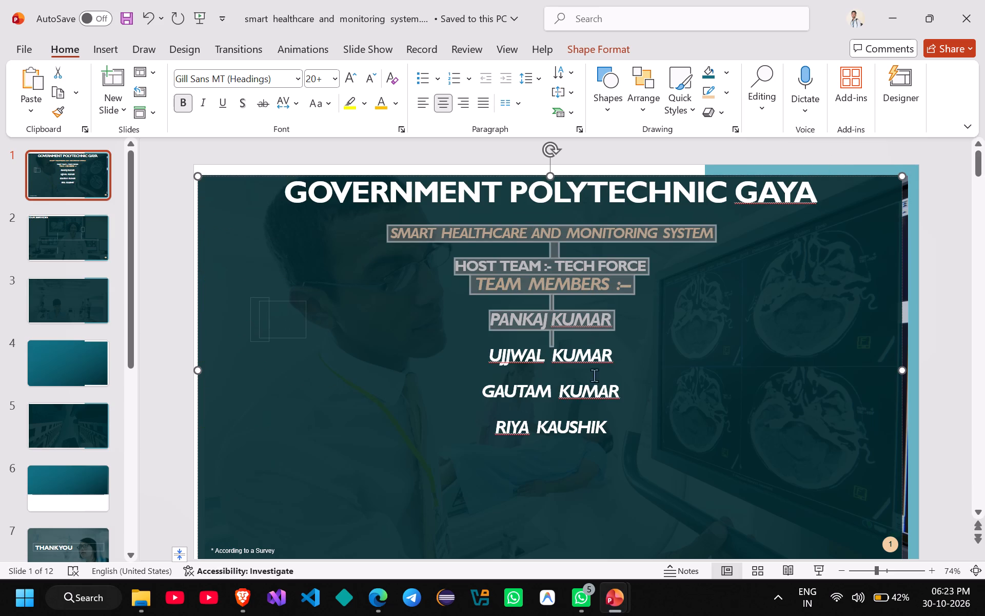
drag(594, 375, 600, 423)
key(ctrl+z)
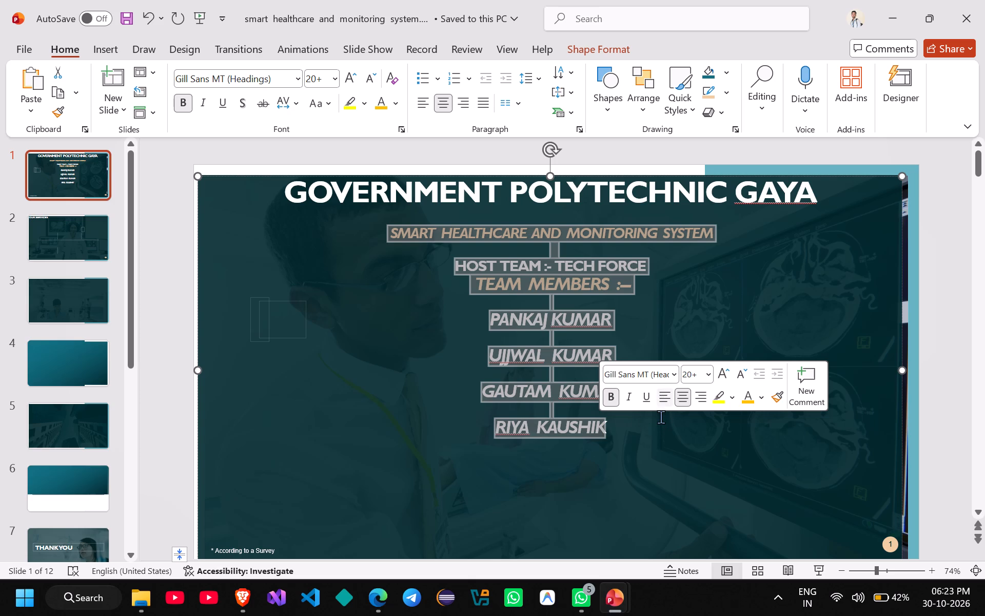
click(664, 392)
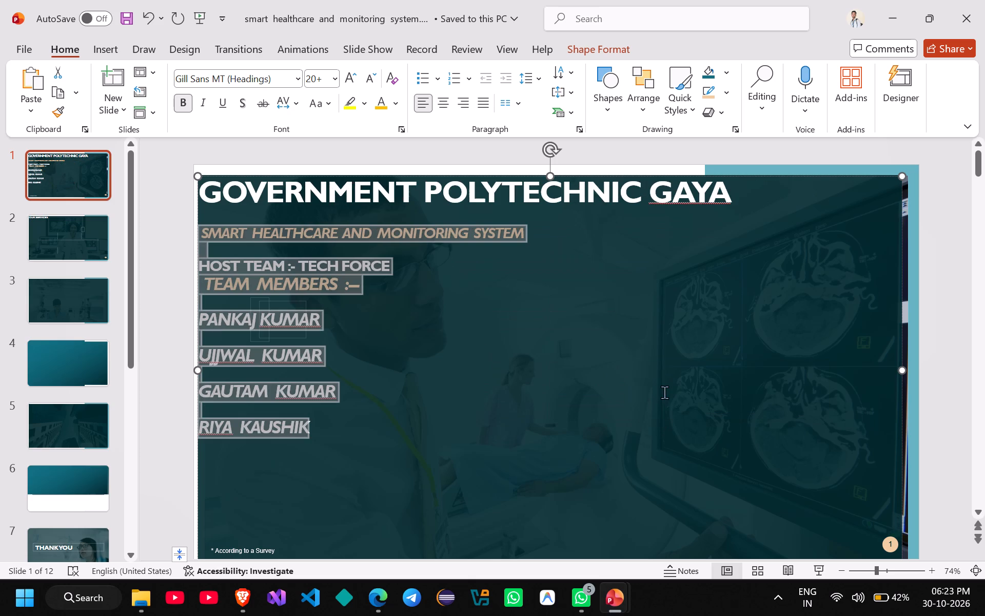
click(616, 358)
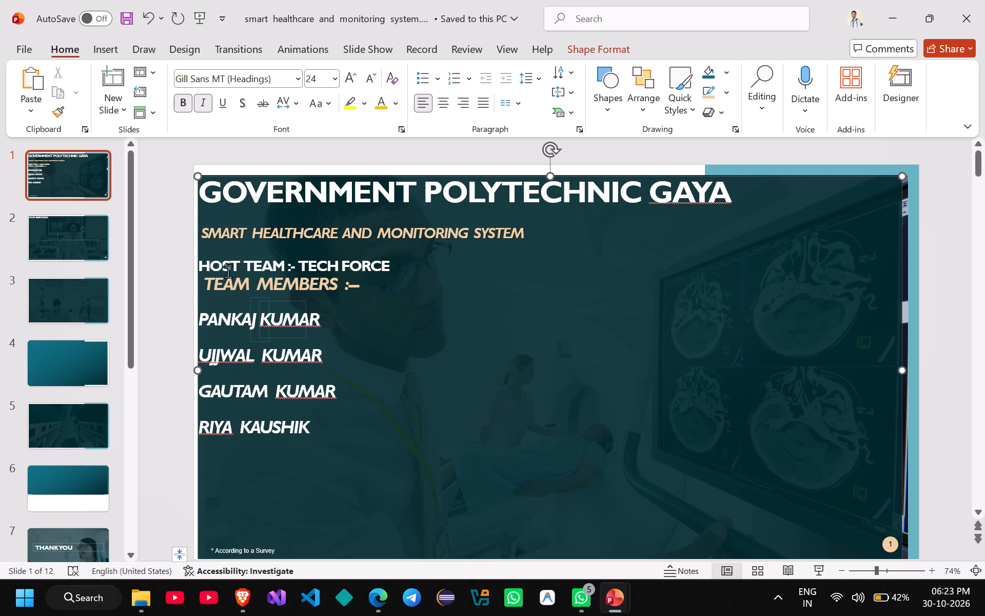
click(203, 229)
Switch to Microsoft Edge and search the web for "gp gaya logo" in a new tab.
click(379, 594)
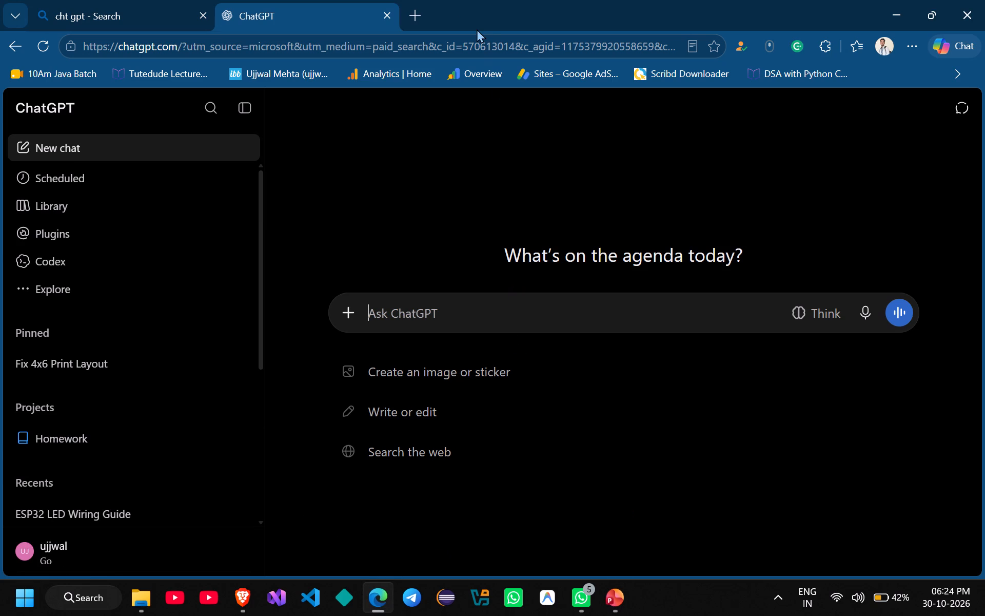
click(412, 10)
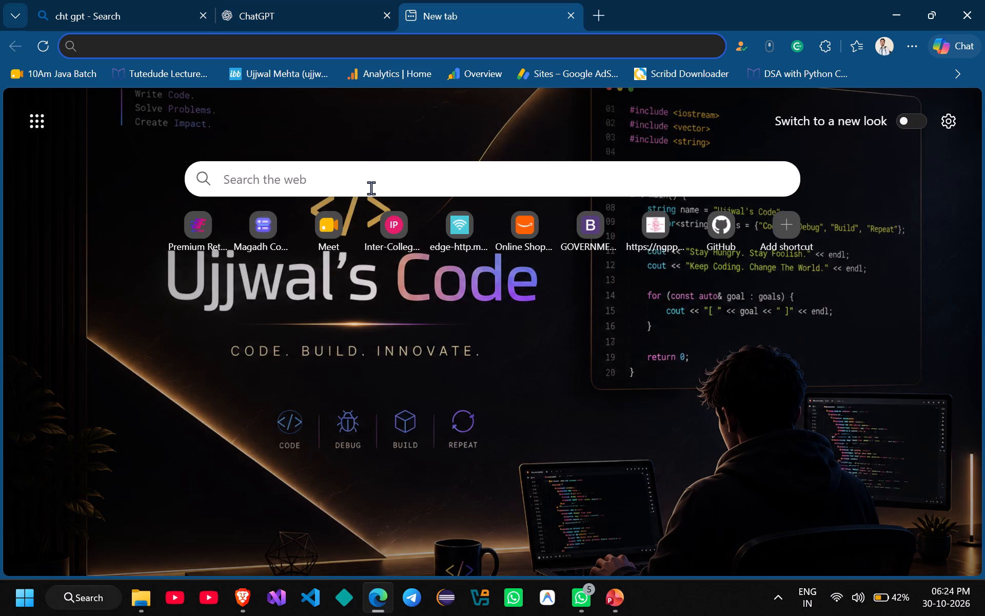
click(370, 186)
text(gp gat)
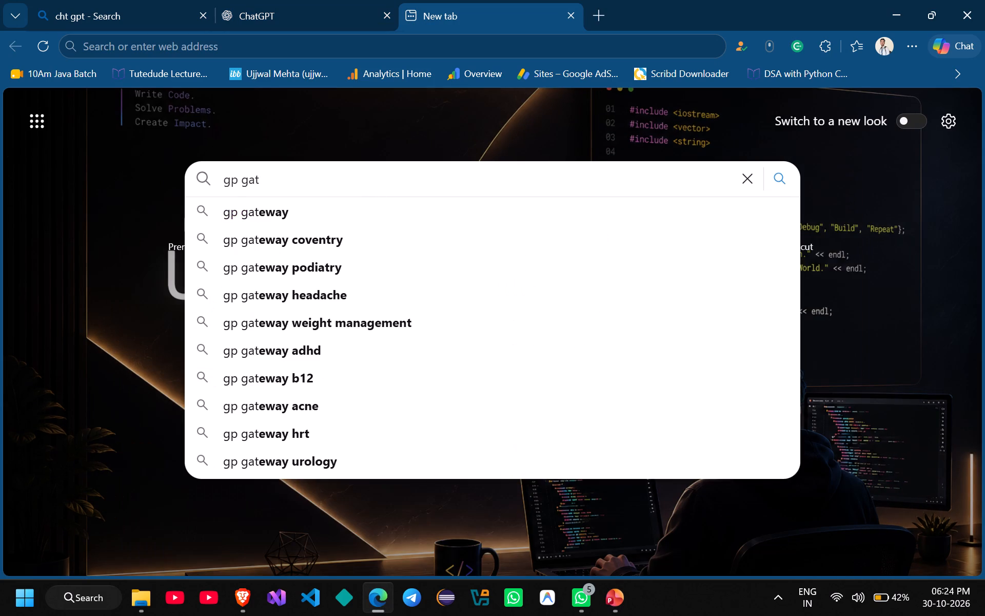
key(BackSpace)
text(ya log)
key(o)
key(Return)
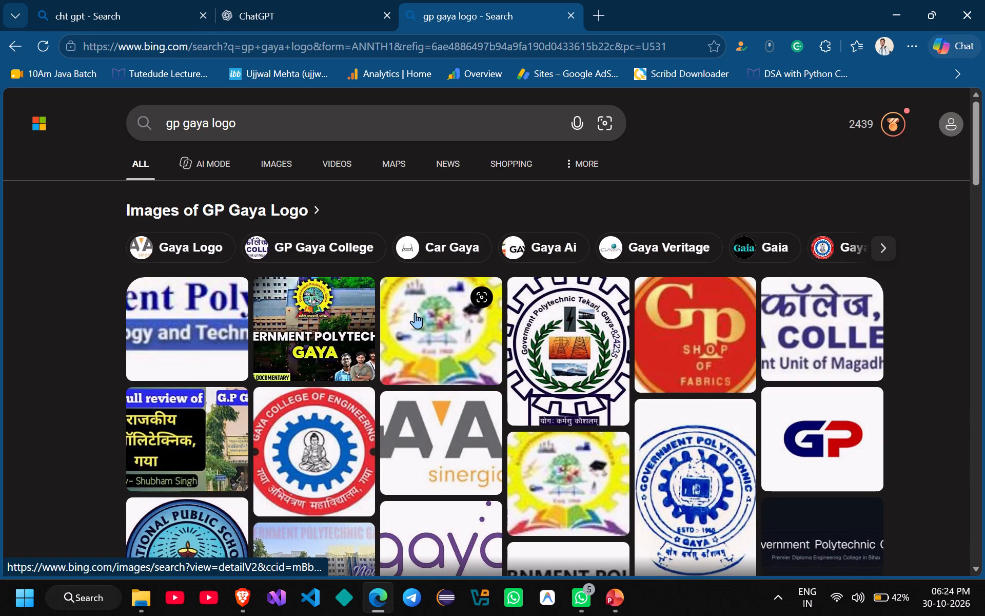
Open the yellow gear-shaped Government Polytechnic Gaya logo from the search results and copy the image.
click(415, 313)
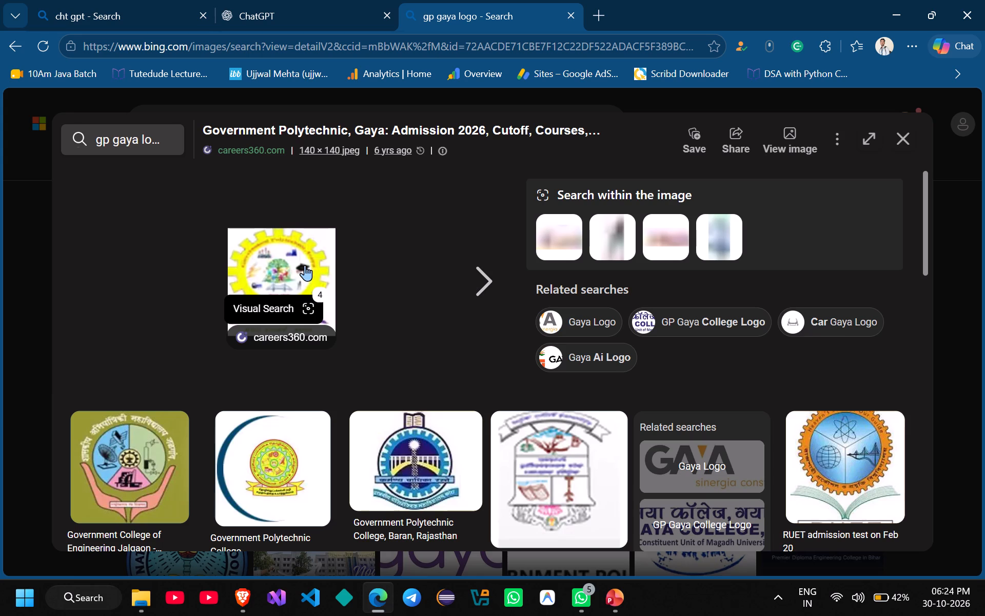
right_click(305, 265)
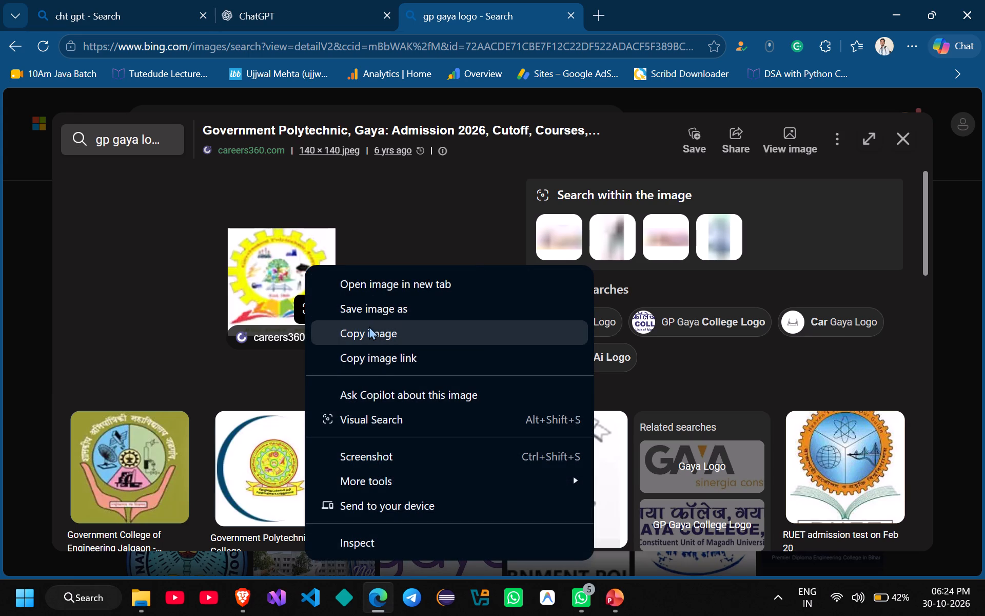
click(368, 326)
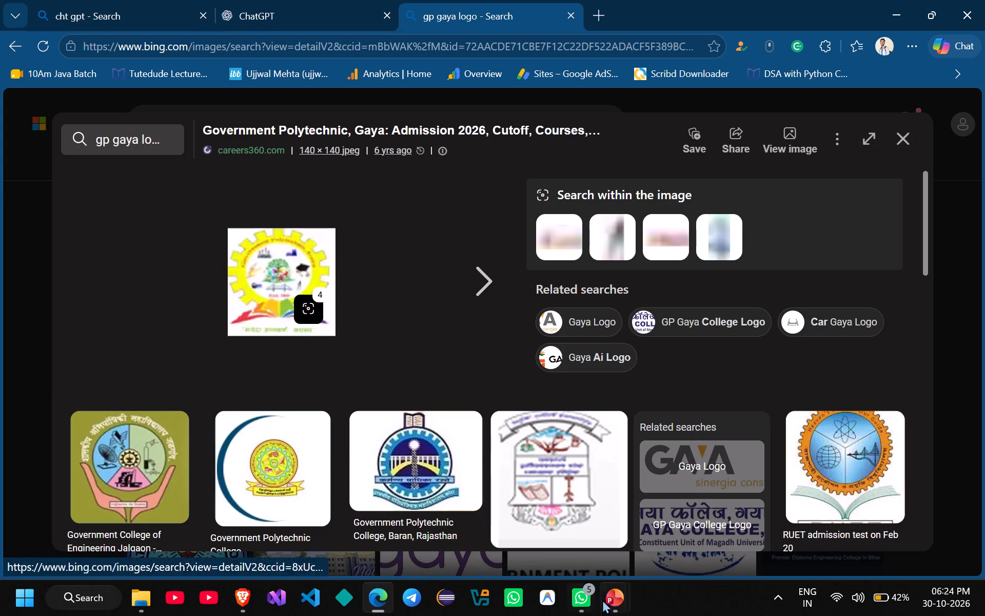
Switch to Presentation 3 in PowerPoint and examine the logo and text layout of its title slide.
click(608, 599)
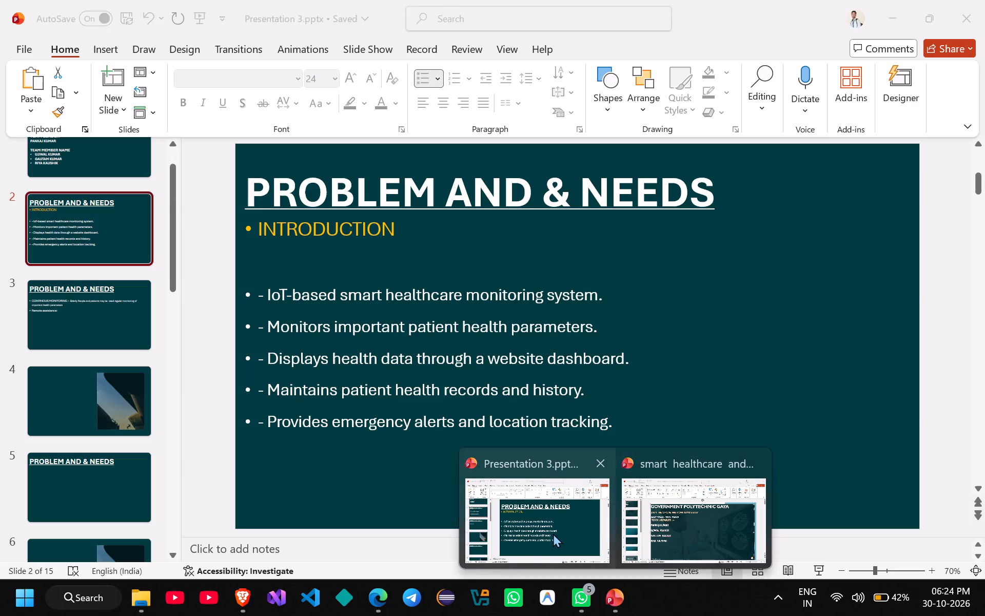
click(553, 533)
scroll(288, 287, up, 1)
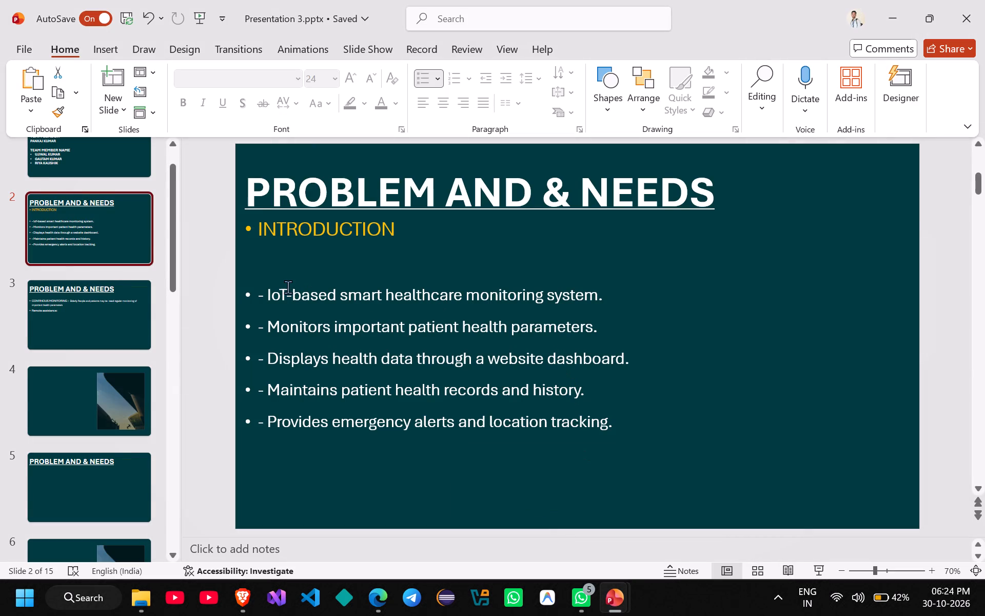
scroll(288, 287, up, 3)
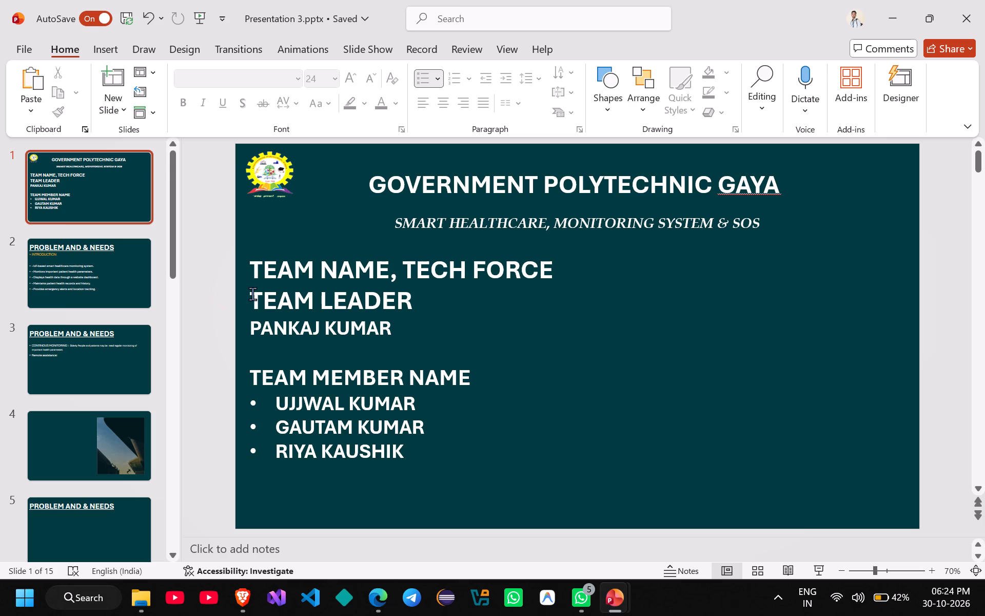
click(239, 296)
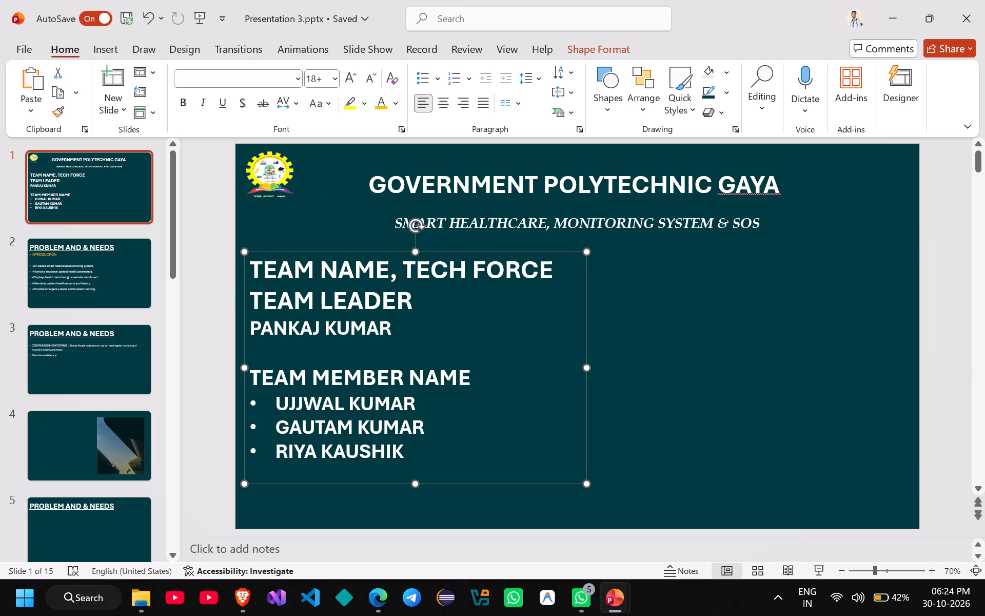
scroll(257, 183, right, 3)
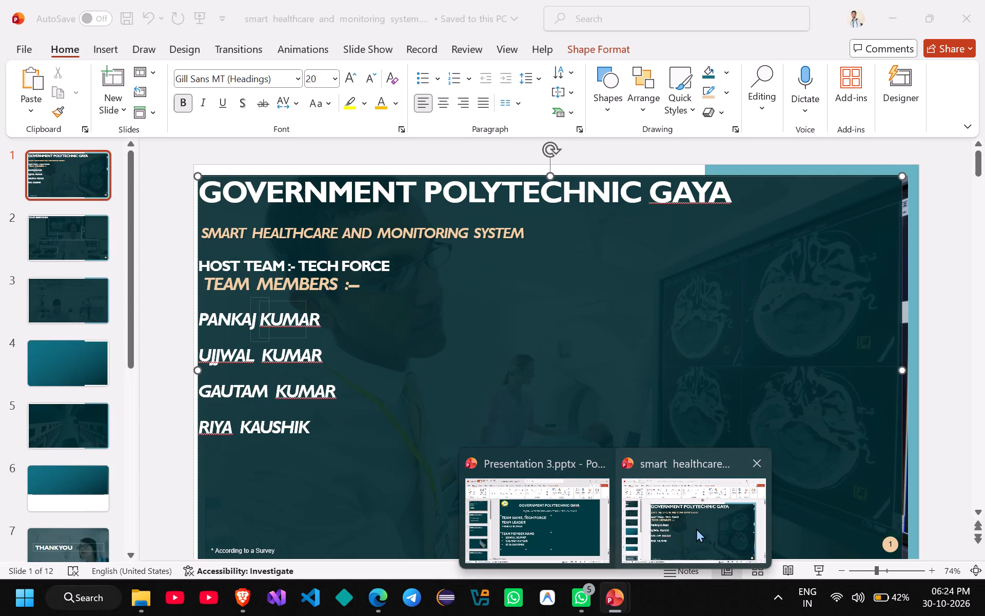
click(541, 311)
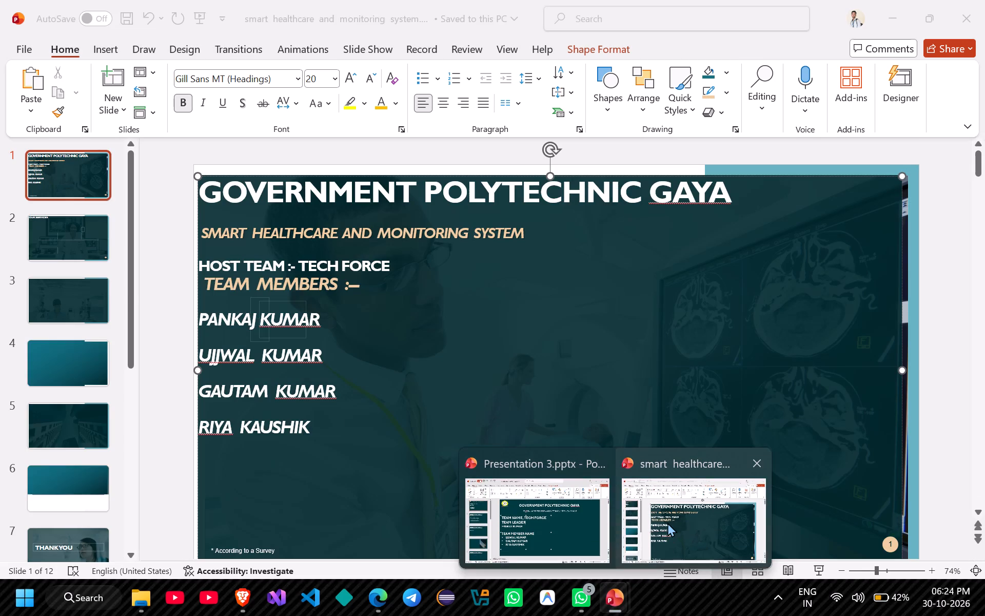
Paste the copied college logo onto slide 1 of the smart healthcare presentation and shrink it to about half its size.
click(667, 523)
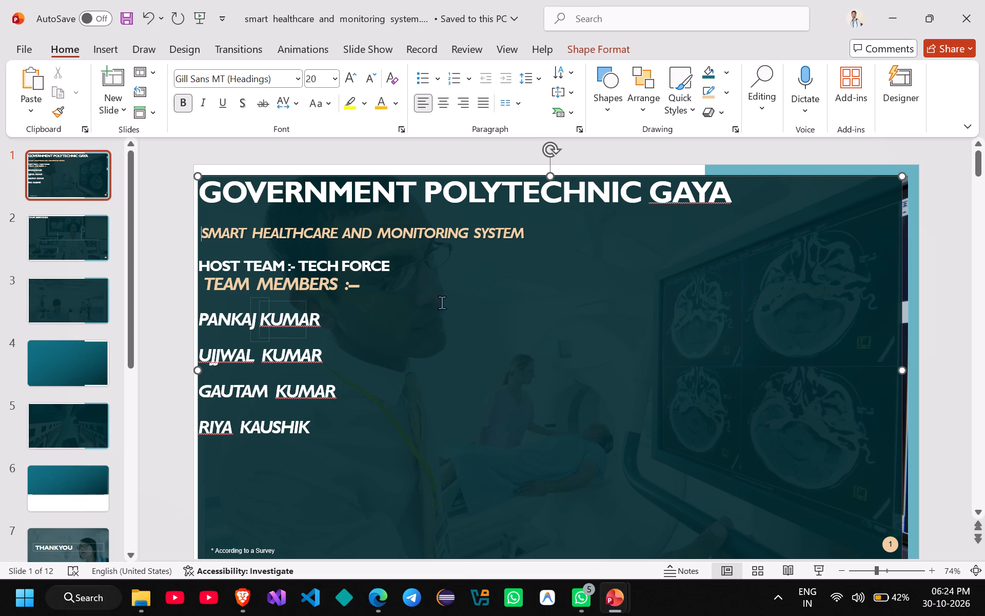
click(207, 197)
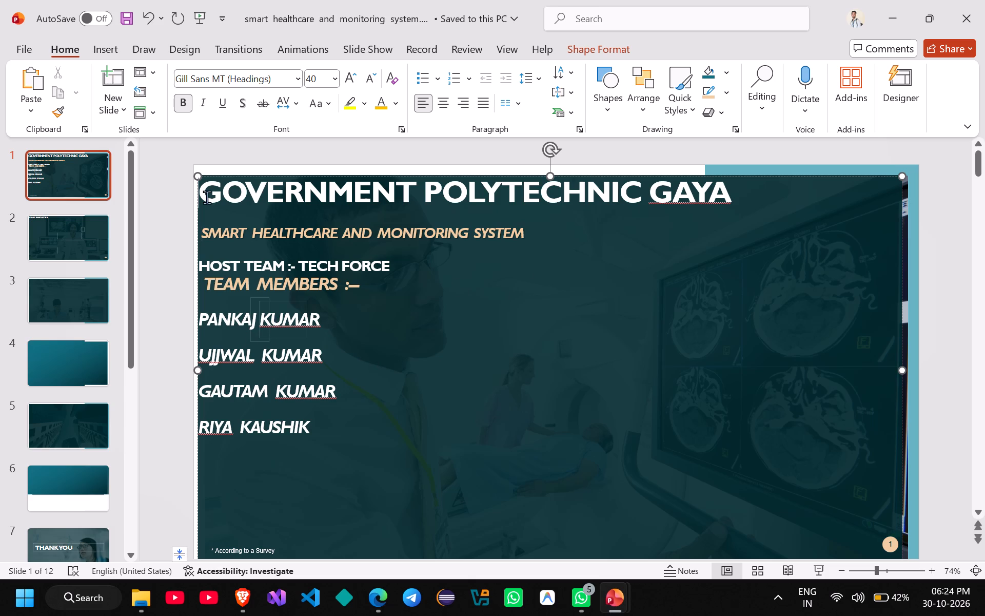
key(ctrl+v)
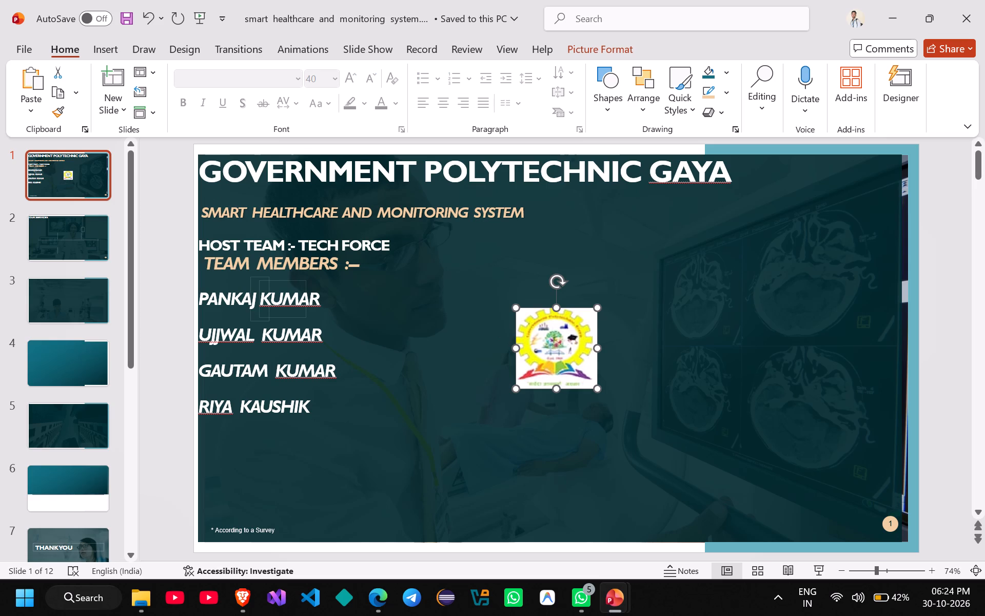
click(545, 358)
drag(545, 358, 287, 291)
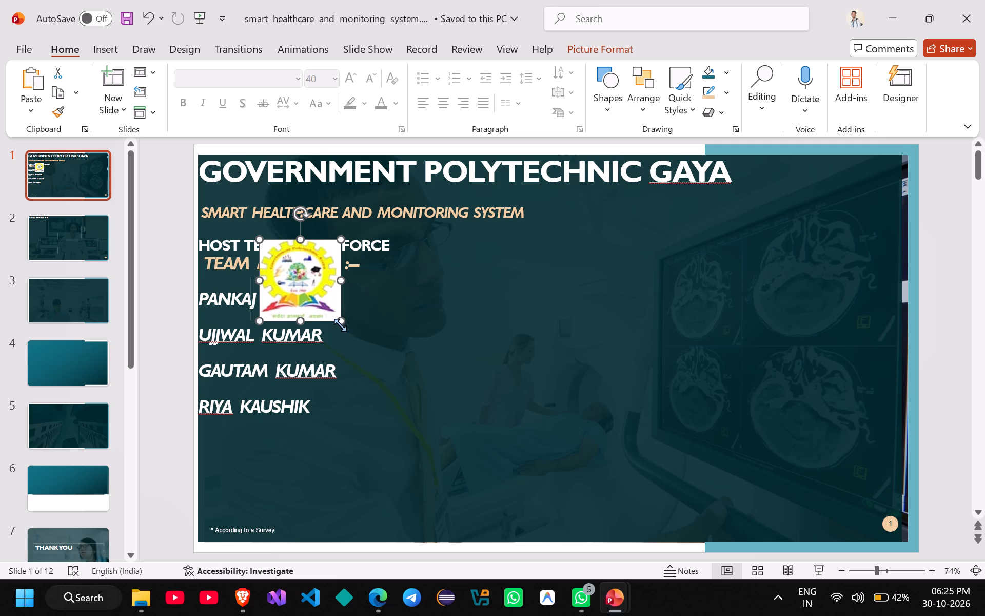
drag(340, 325, 285, 281)
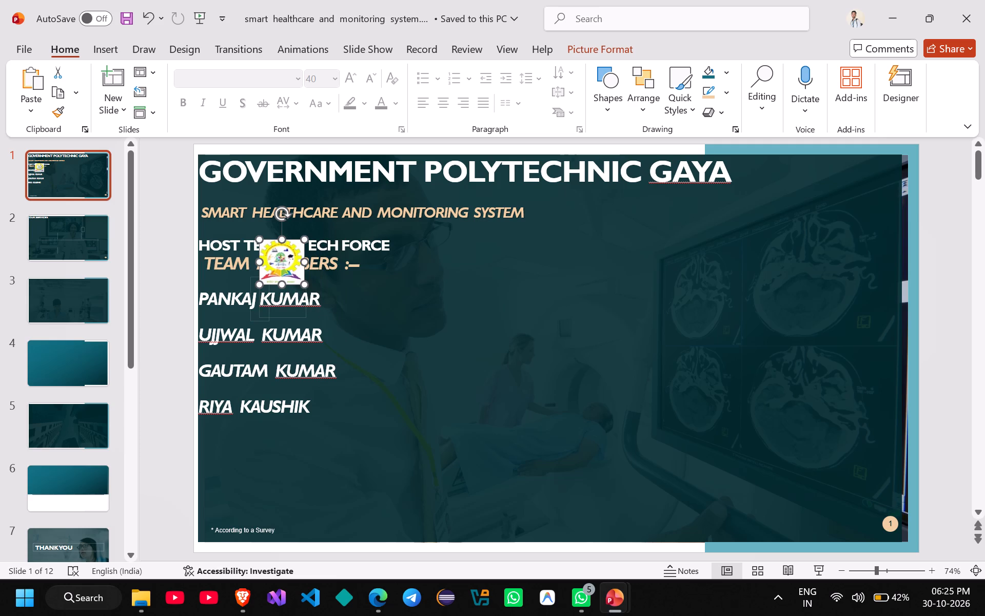
Insert leading spaces before GOVERNMENT POLYTECHNIC GAYA on slide 1 to make room for the logo.
click(206, 165)
key(space)
key(space)
key(space)
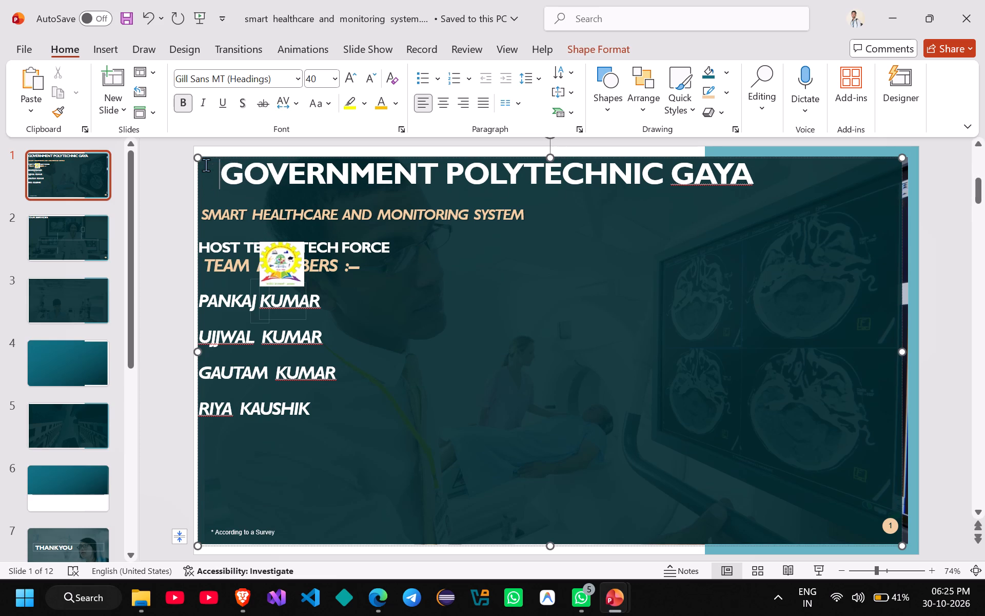
key(space)
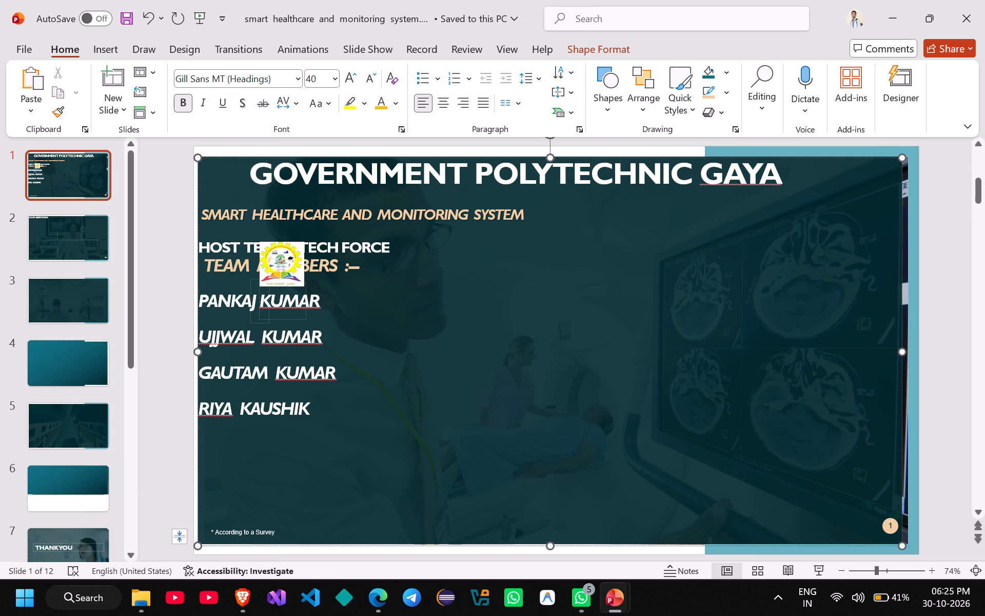
Move the college logo to slide 1's top-left corner, just before the GOVERNMENT POLYTECHNIC GAYA heading.
drag(295, 262, 238, 174)
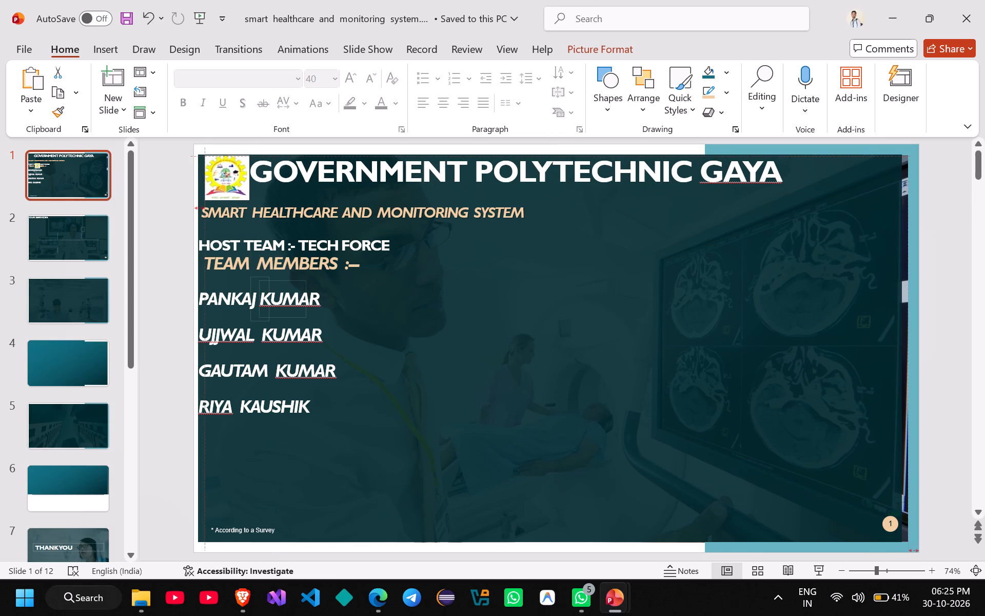
drag(238, 174, 234, 173)
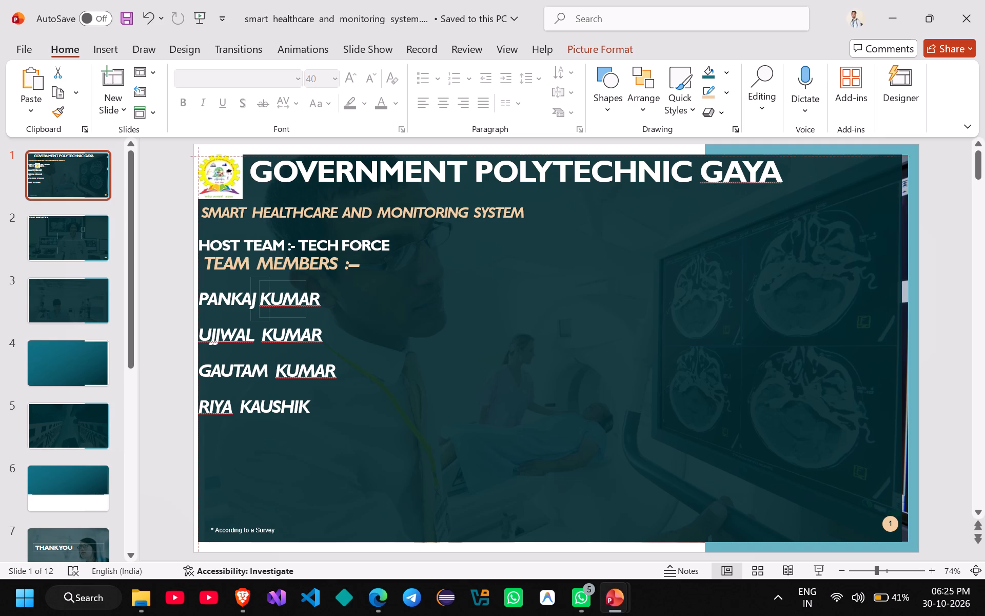
drag(234, 173, 236, 173)
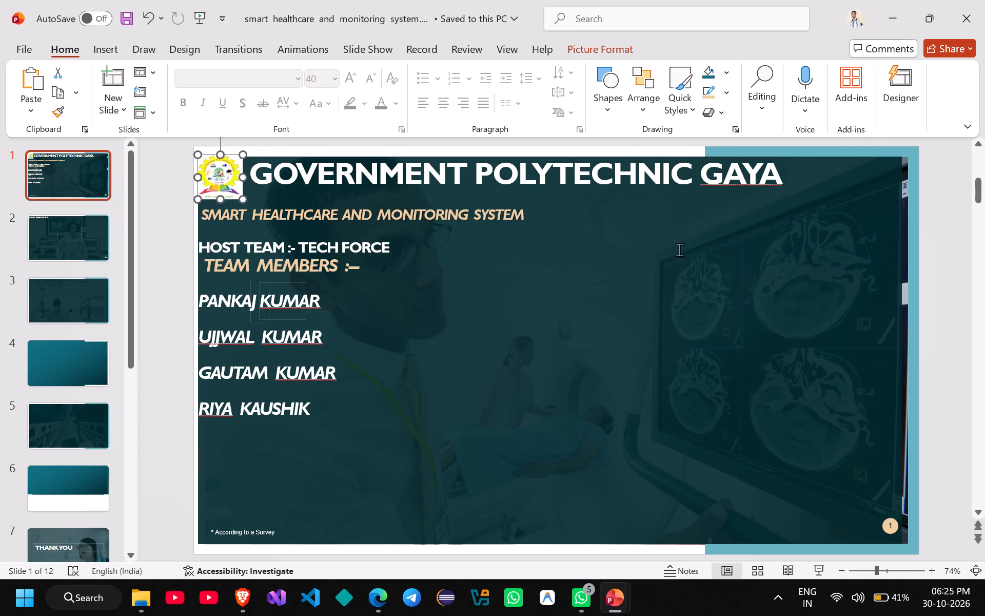
Enlarge the dark overlay rectangle on slide 1 so it covers the whole slide from edge to edge.
click(865, 299)
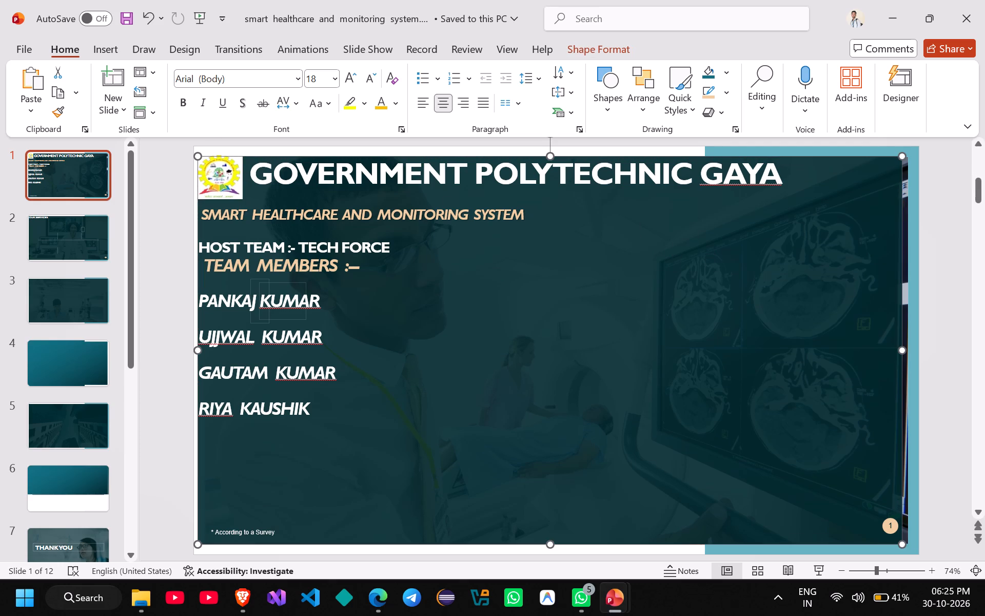
drag(899, 543, 940, 560)
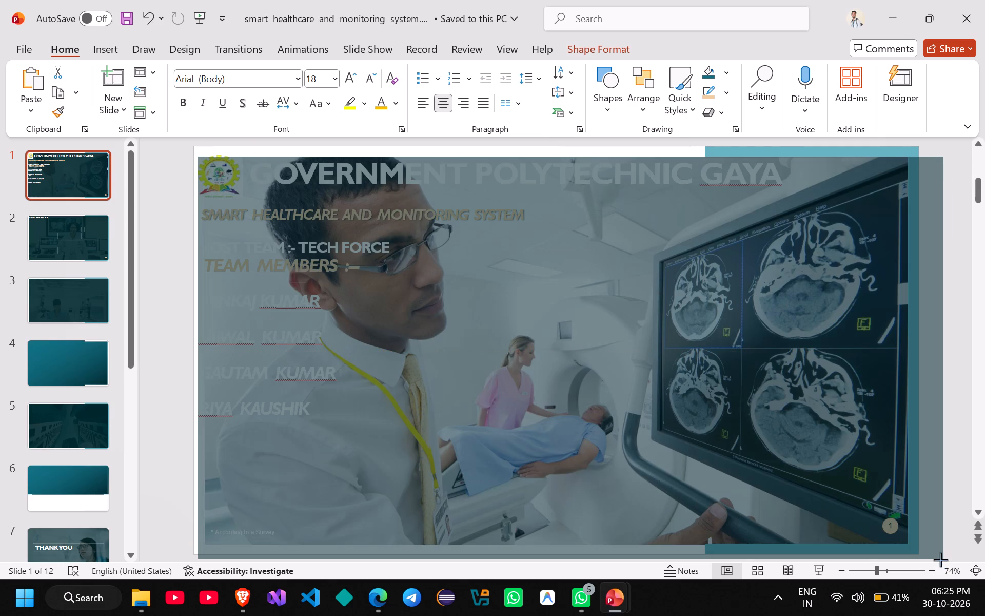
drag(940, 560, 930, 556)
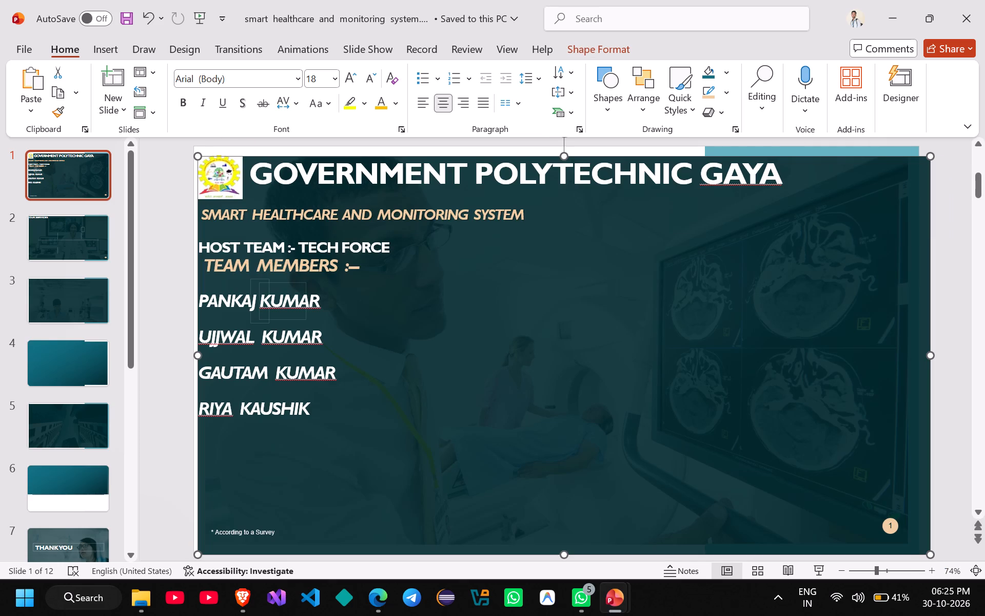
drag(930, 353, 917, 354)
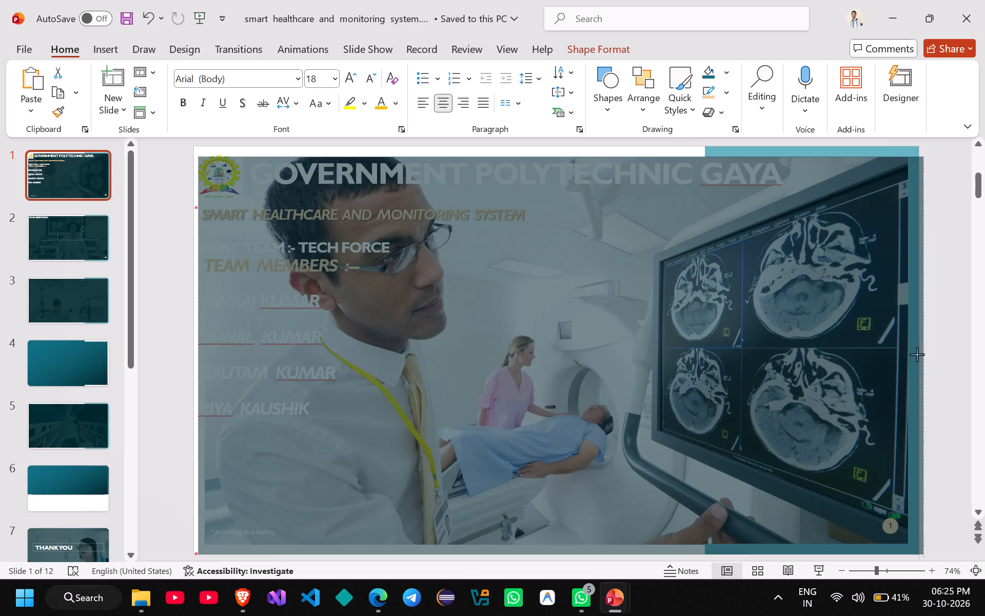
drag(917, 354, 922, 353)
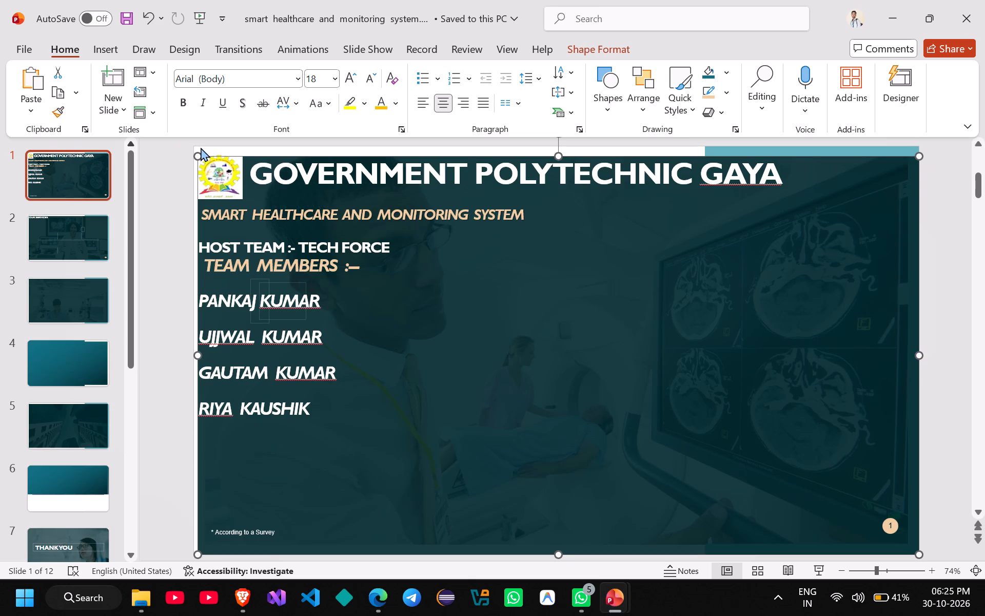
drag(199, 158, 195, 137)
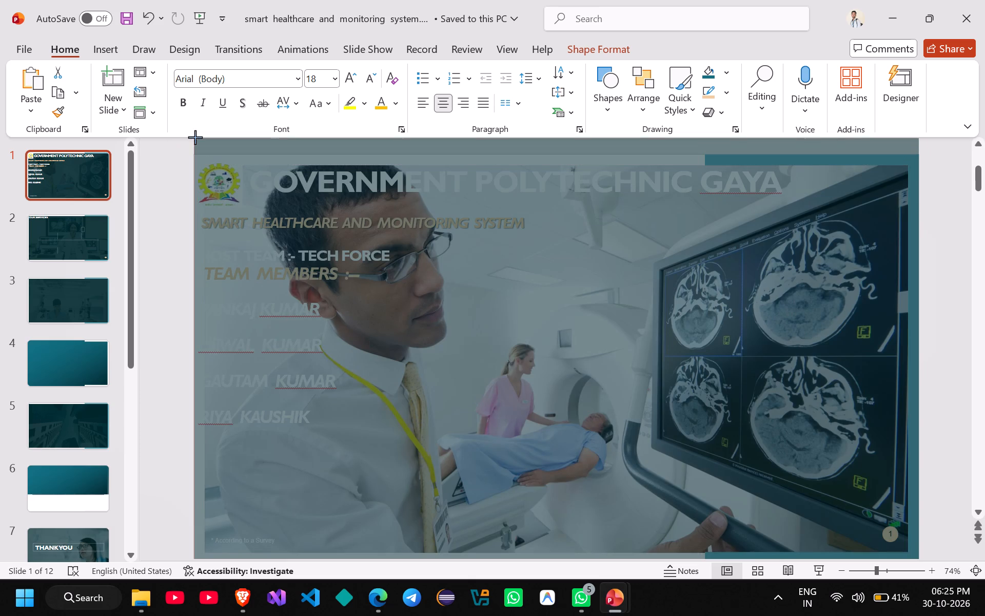
drag(195, 137, 196, 162)
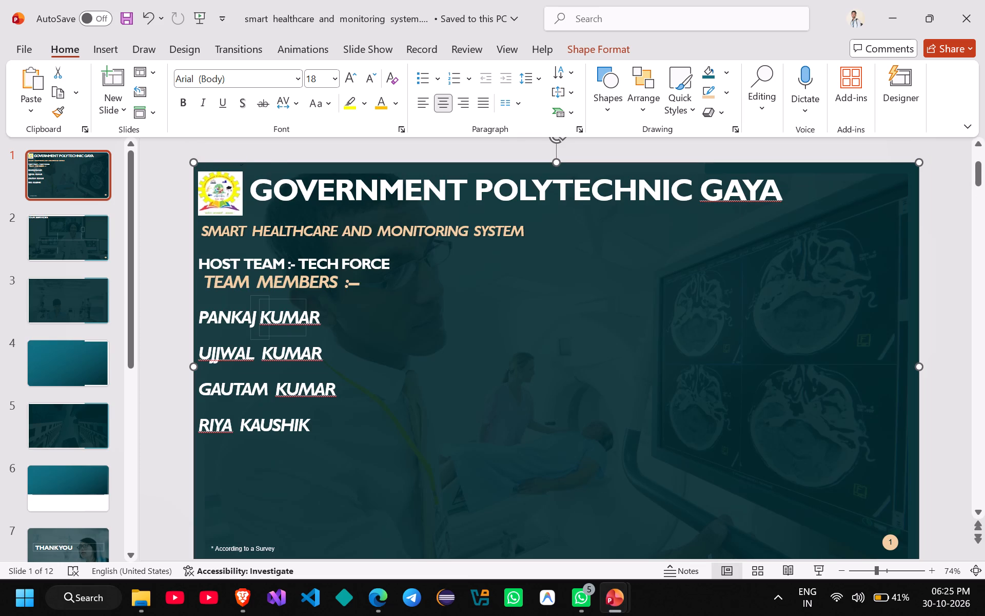
Move the college logo on slide 1 flush into the slide's top-left corner.
scroll(514, 247, down, 1)
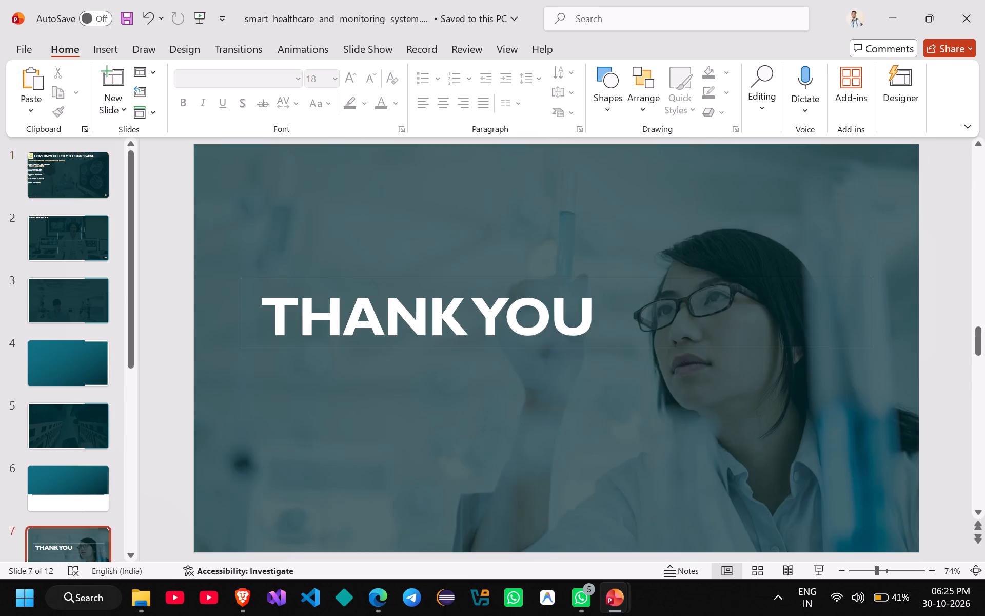
scroll(514, 247, down, 1)
scroll(56, 227, up, 2)
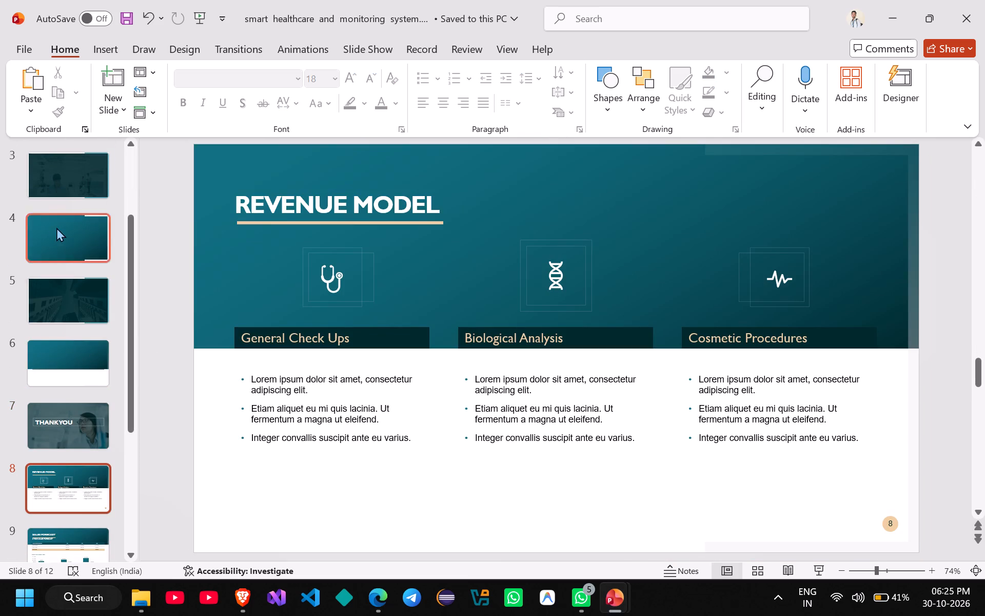
scroll(56, 227, up, 1)
click(57, 179)
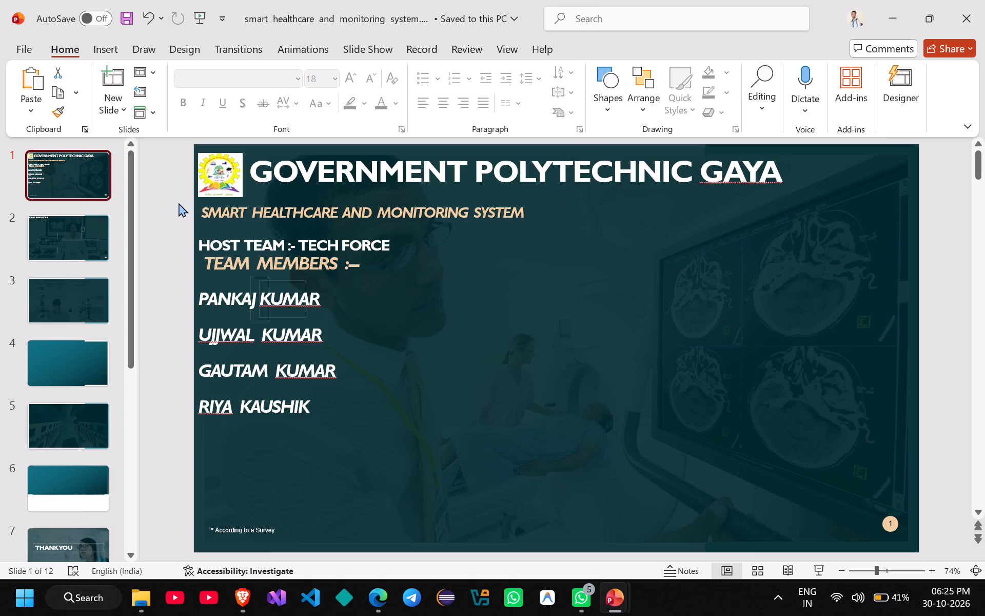
click(218, 187)
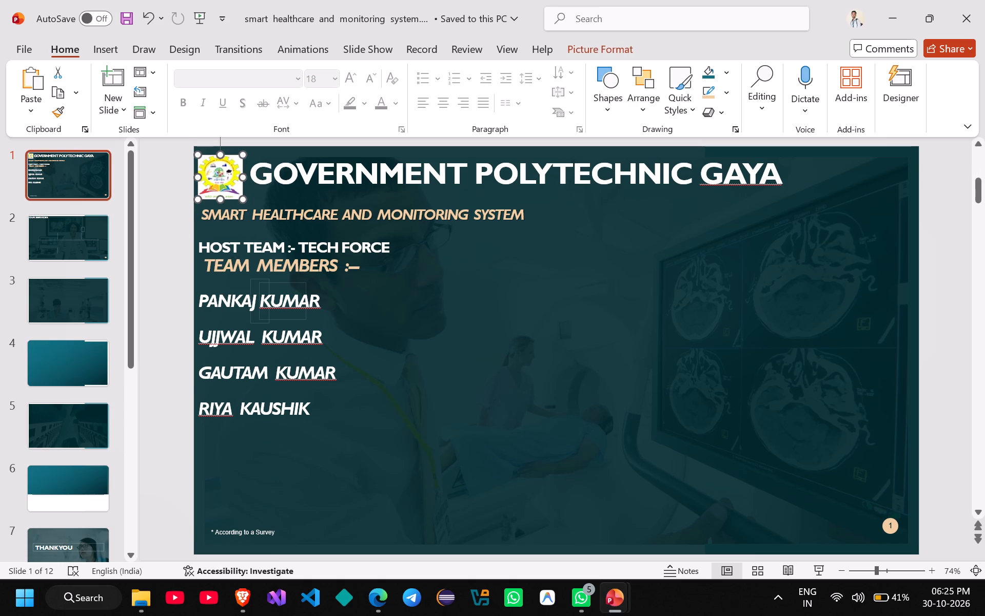
drag(218, 183, 227, 165)
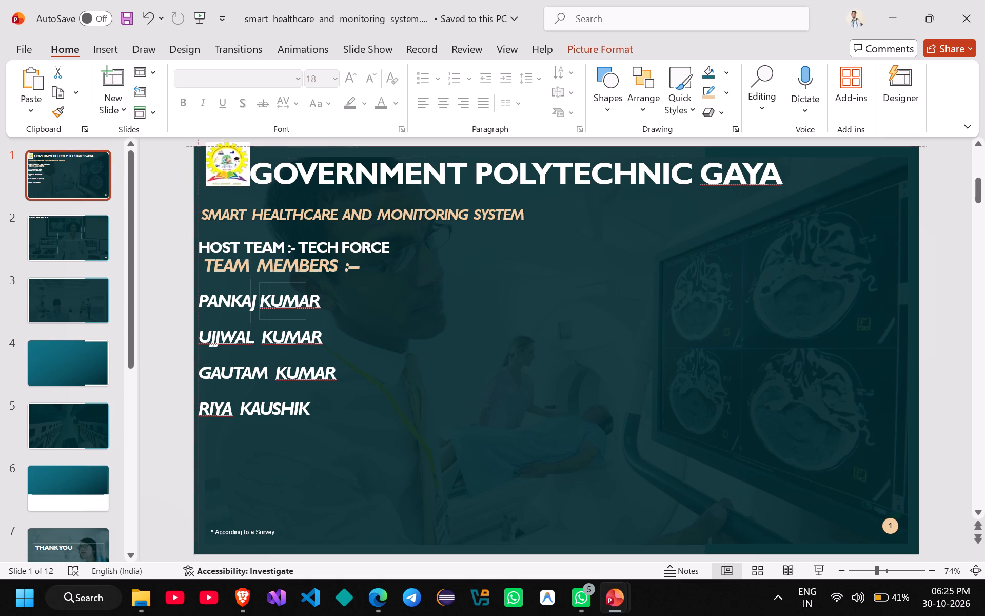
drag(227, 165, 214, 172)
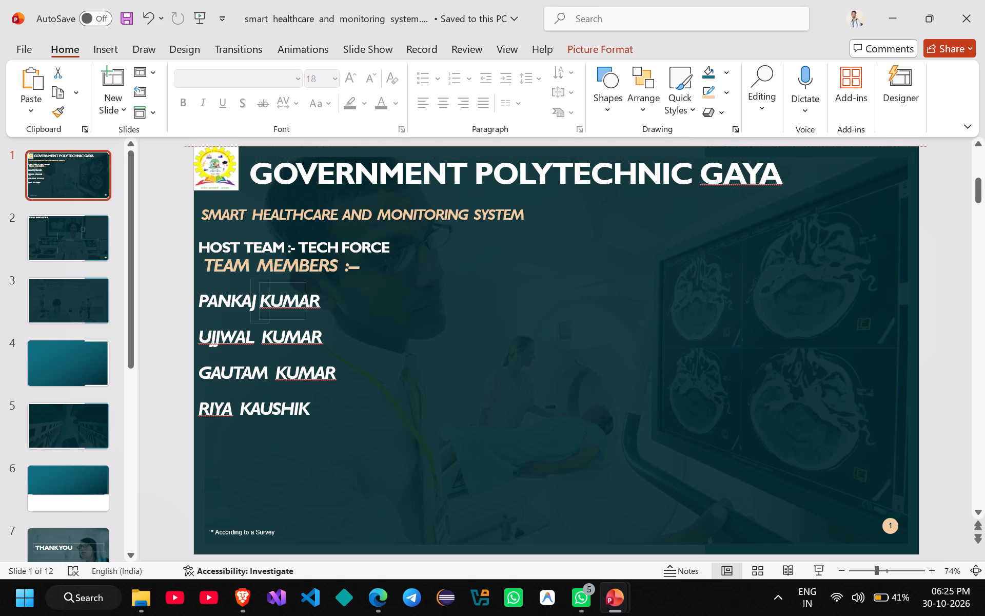
drag(214, 172, 215, 172)
click(159, 177)
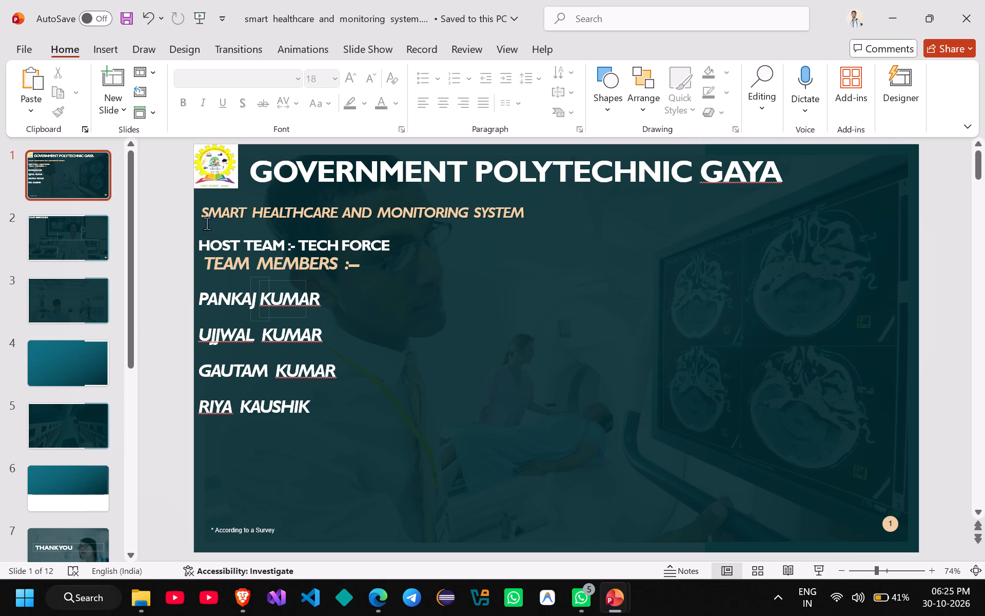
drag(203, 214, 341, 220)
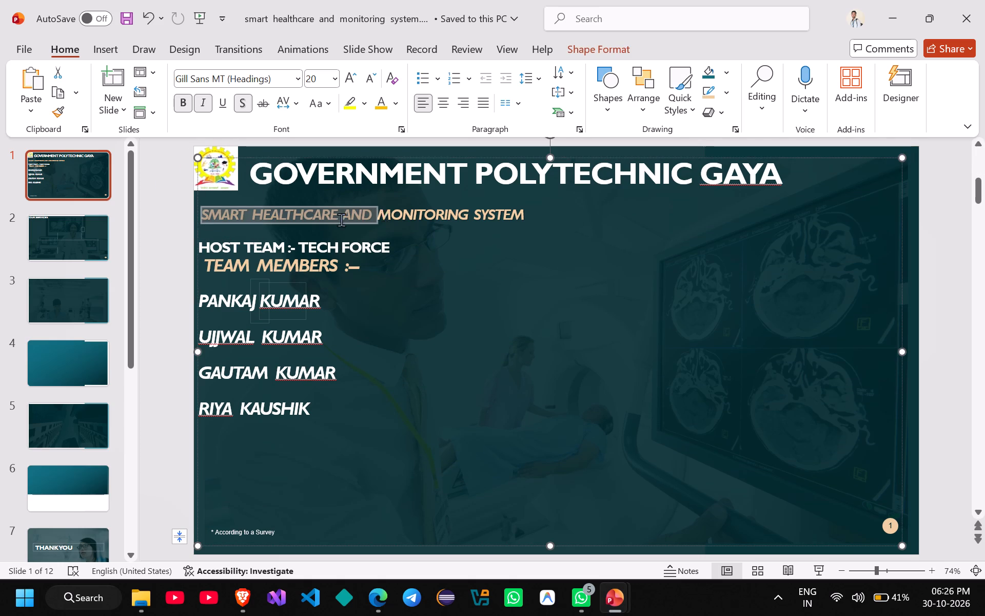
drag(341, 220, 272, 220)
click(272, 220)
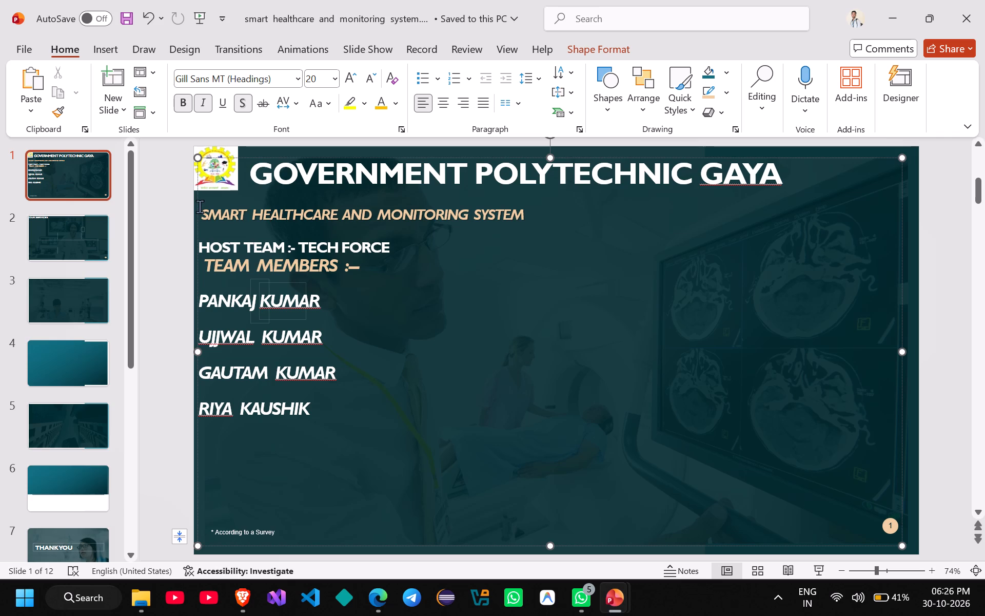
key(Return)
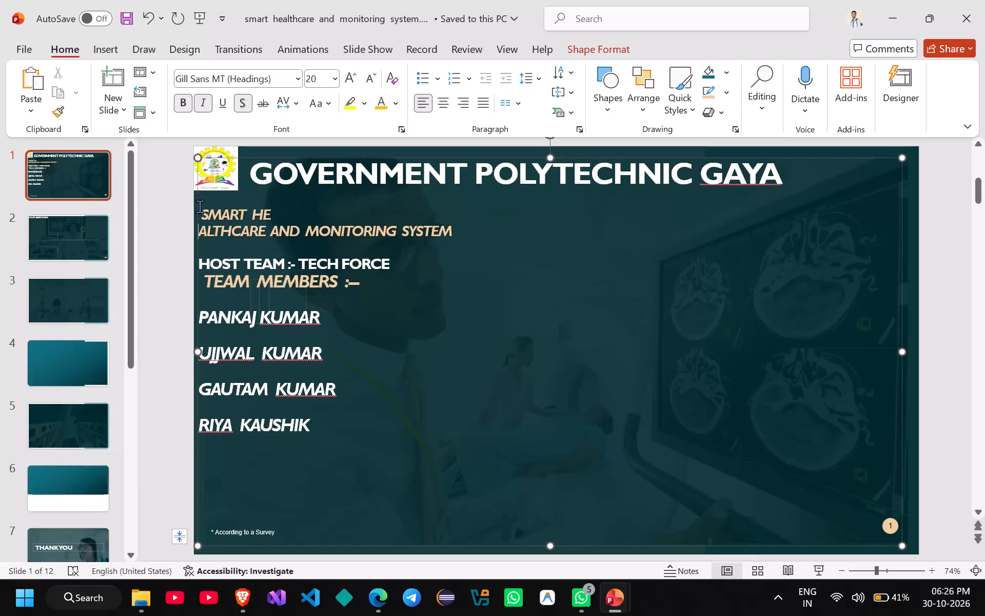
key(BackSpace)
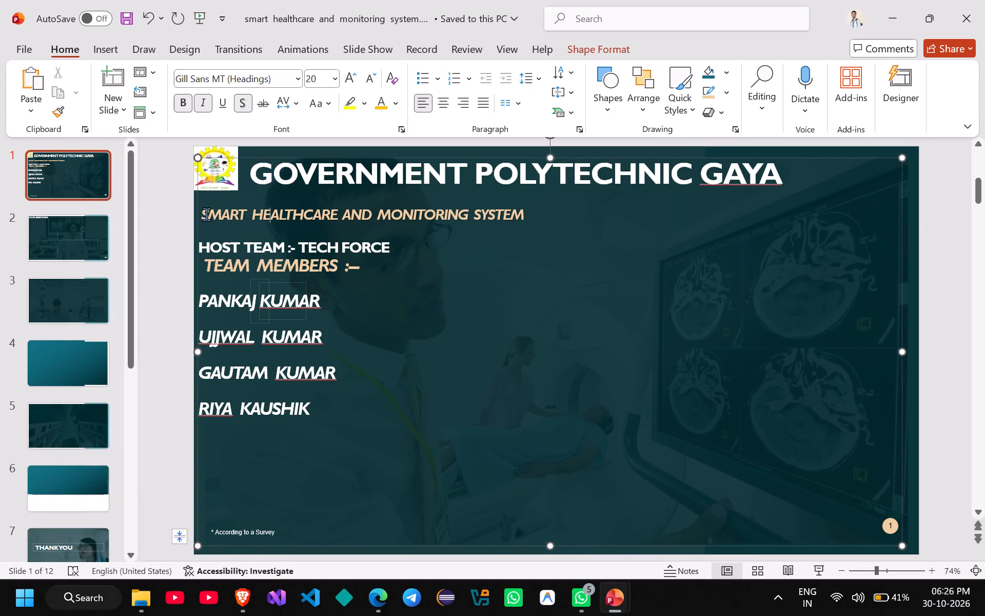
Insert two line breaks before SMART HEALTHCARE AND MONITORING SYSTEM on slide 1 to lower it below the college heading.
key(Left)
key(Left)
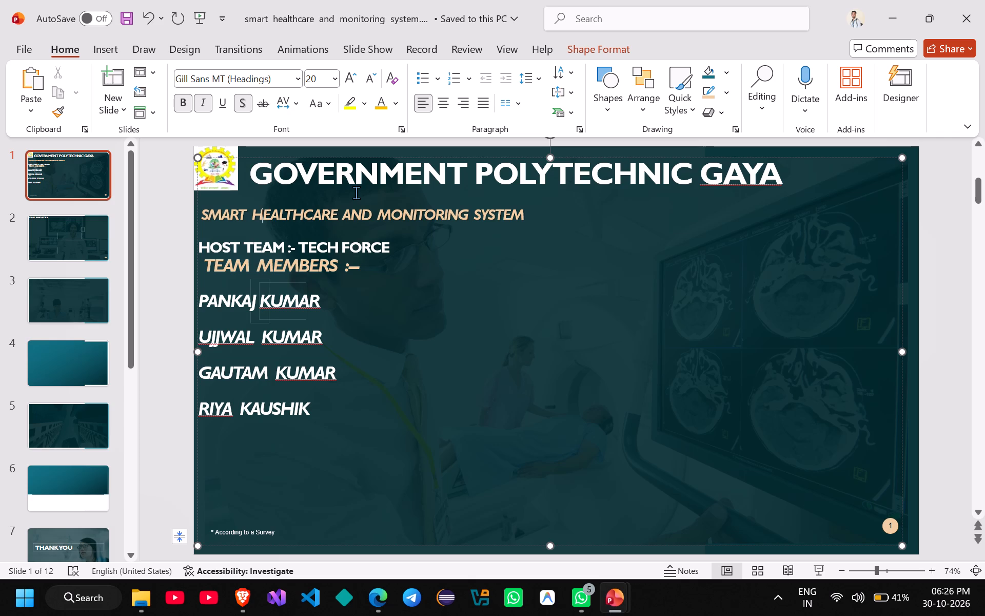
key(Left)
key(Left)
key(Left)
key(Left)
key(Left)
key(Left)
key(Left)
key(Return)
key(Return)
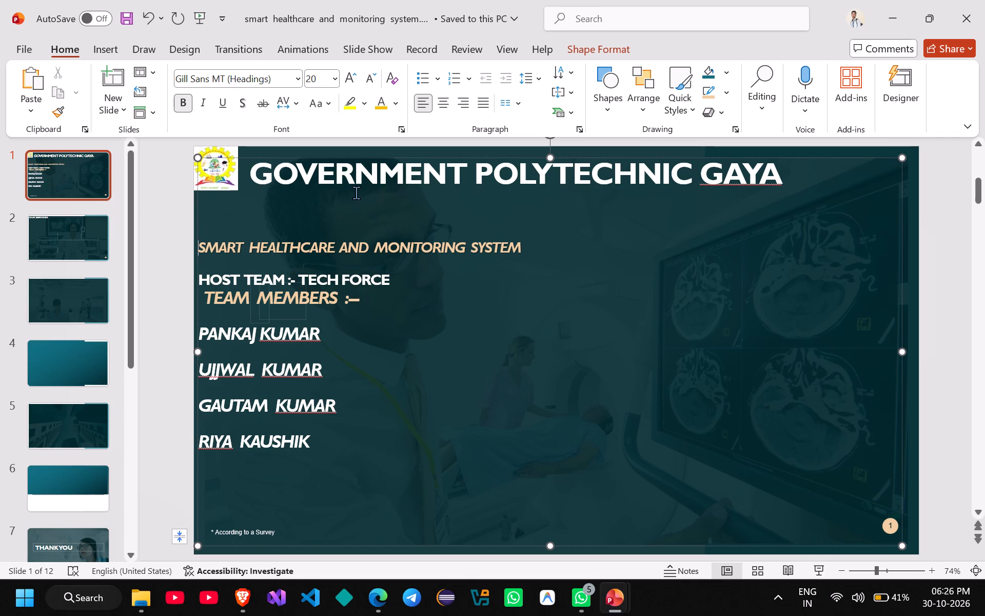
key(BackSpace)
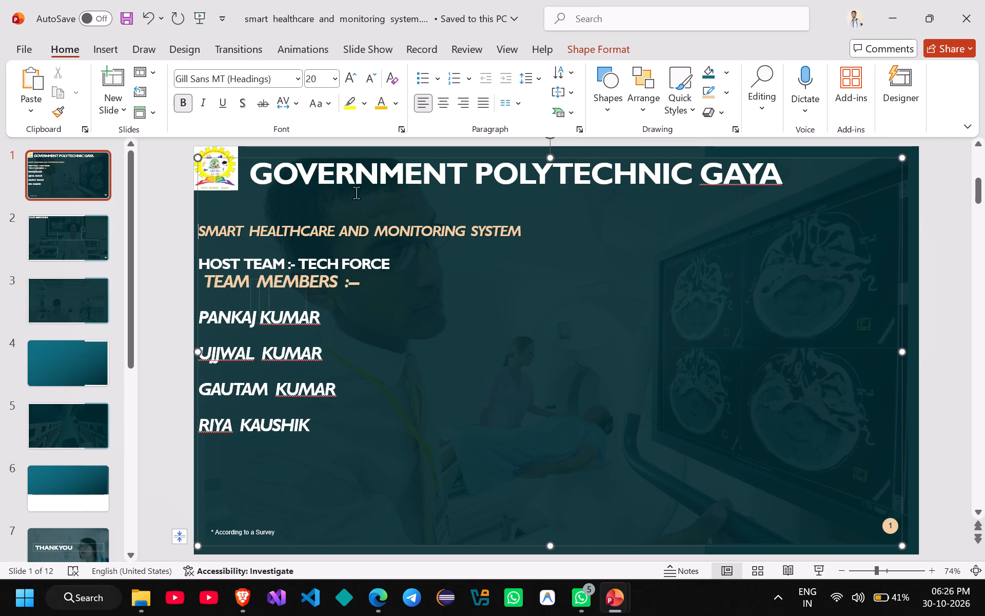
key(Return)
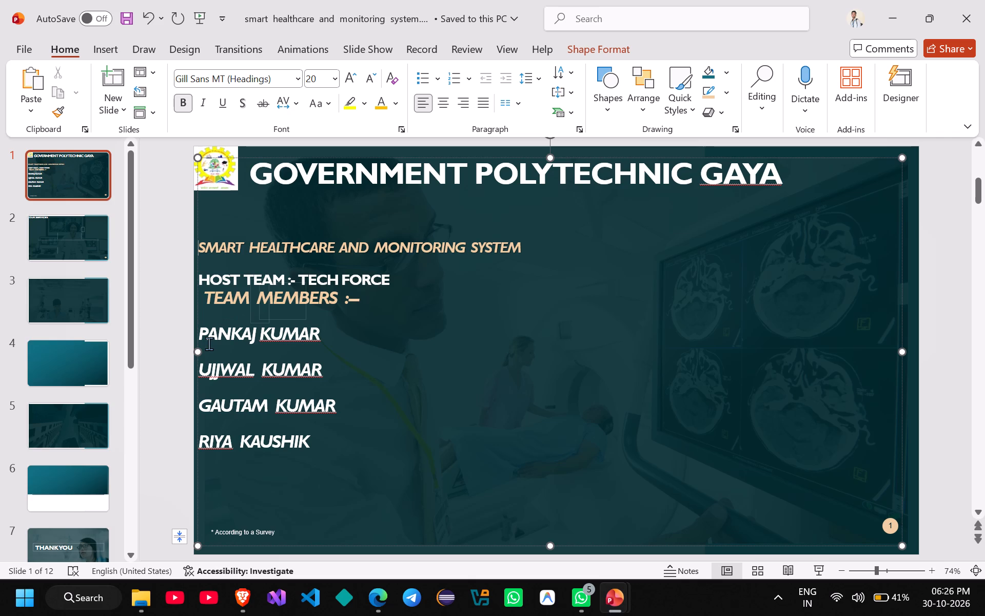
Insert leading spaces before SMART HEALTHCARE AND MONITORING SYSTEM to shift the line toward the middle of slide 1.
key(space)
key(space)
key(space)
key(space)
key(space)
key(space)
key(space)
key(space)
key(space)
key(space)
key(space)
key(space)
key(space)
key(space)
key(space)
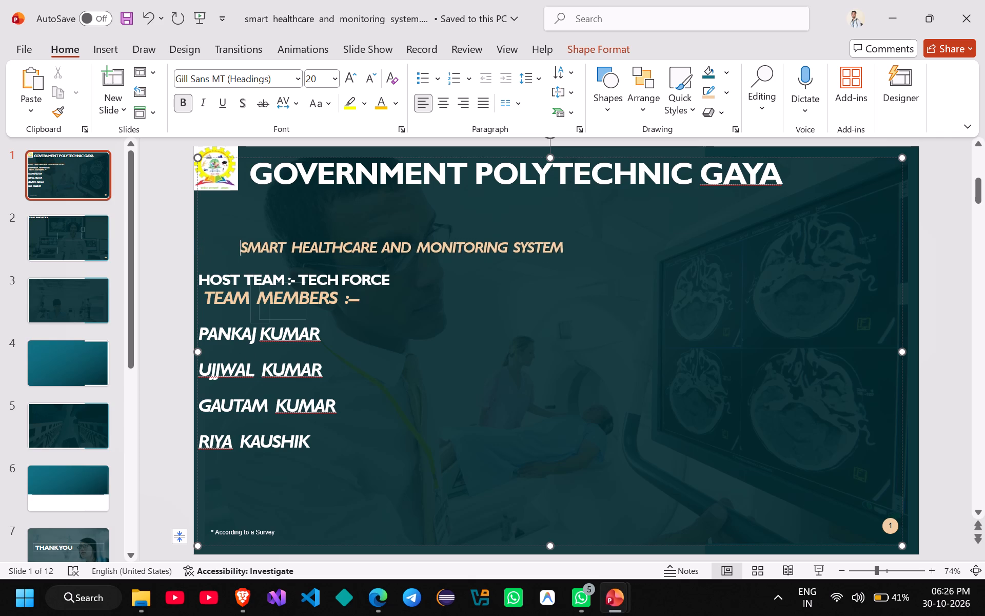
key(space)
key(space)
key(space)
key(space)
key(space)
key(space)
key(space)
key(space)
key(space)
key(space)
key(space)
key(space)
key(space)
key(space)
key(space)
key(space)
key(space)
key(space)
key(space)
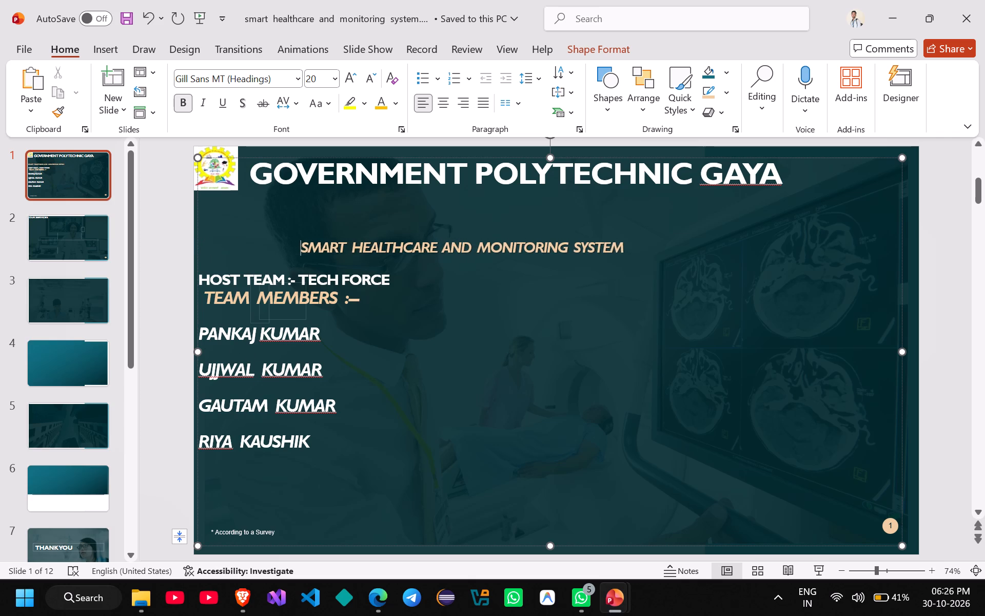
key(space)
key(space)
key(space)
key(space)
key(space)
key(space)
key(space)
key(space)
key(space)
key(space)
key(space)
key(space)
key(space)
key(space)
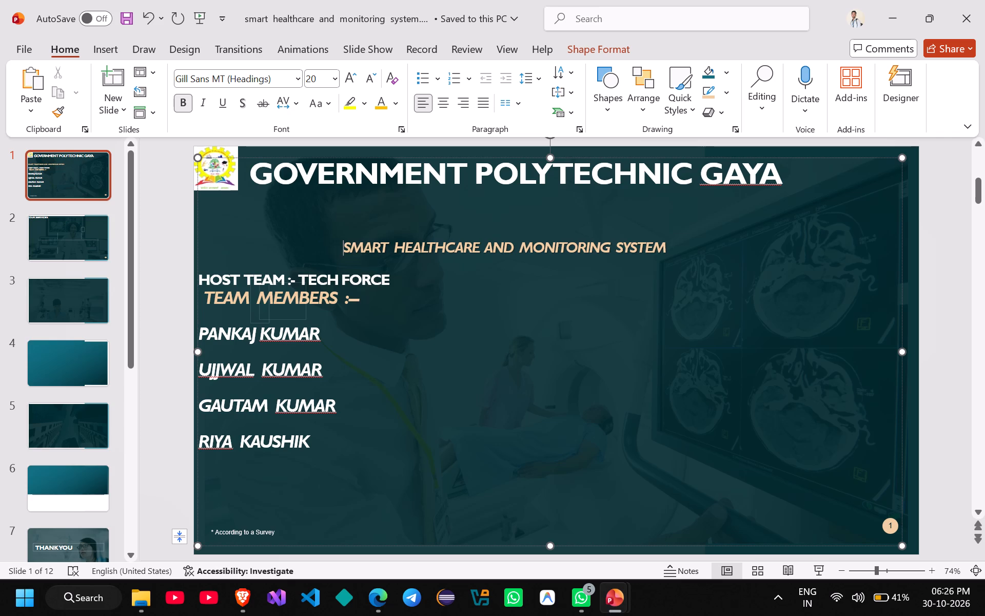
key(space)
key(space)
key(space)
key(space)
key(space)
key(space)
key(space)
key(space)
key(space)
key(space)
key(space)
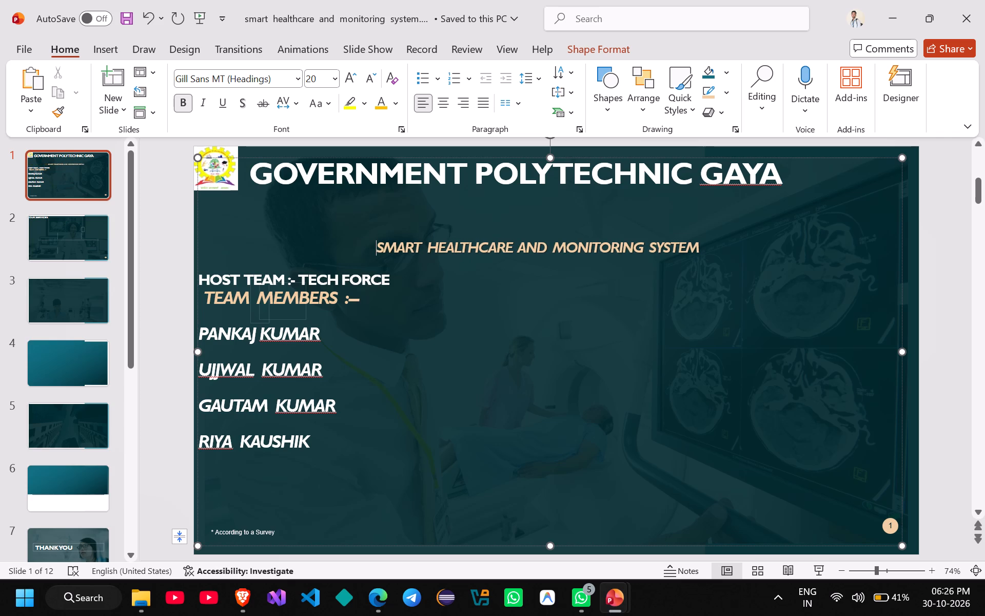
Set the font size of SMART HEALTHCARE AND MONITORING SYSTEM on slide 1 to 28.
drag(378, 243, 702, 244)
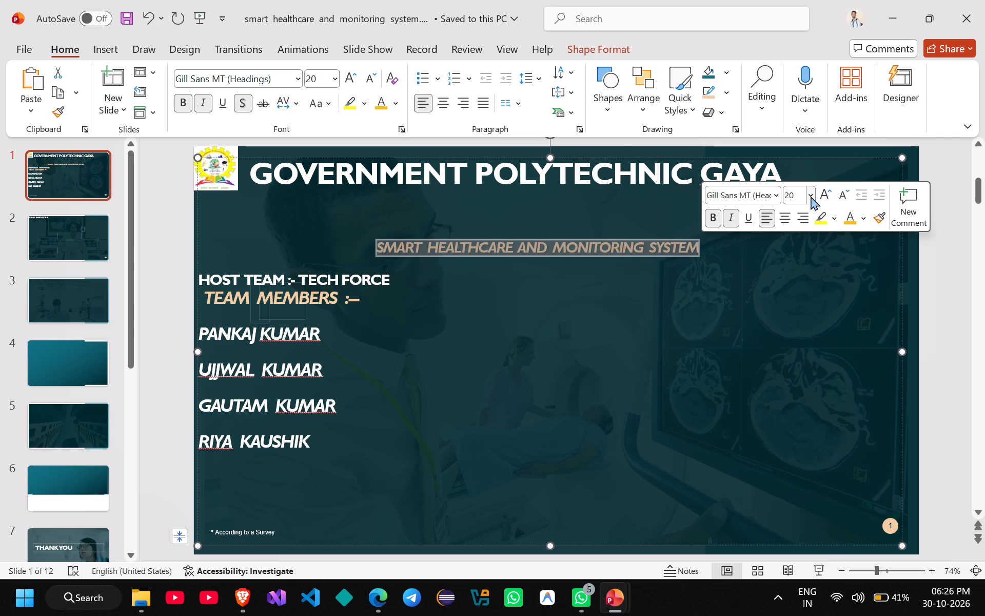
click(811, 196)
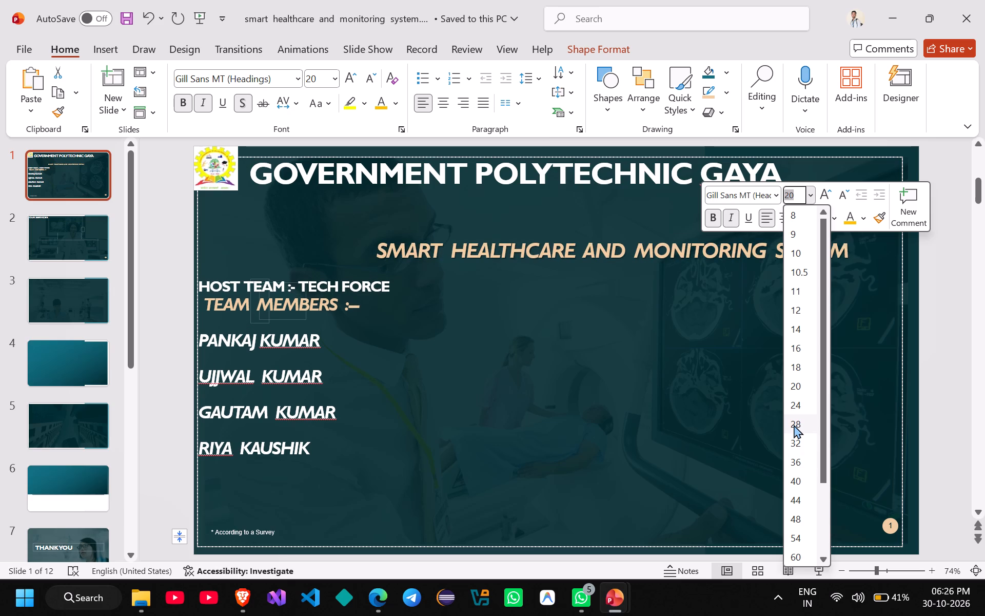
click(794, 425)
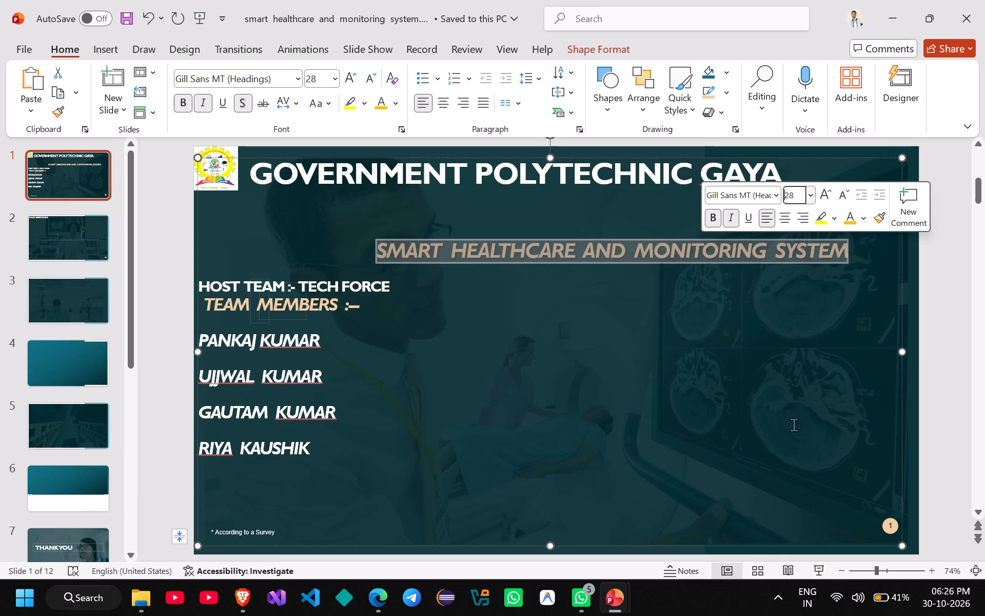
click(677, 360)
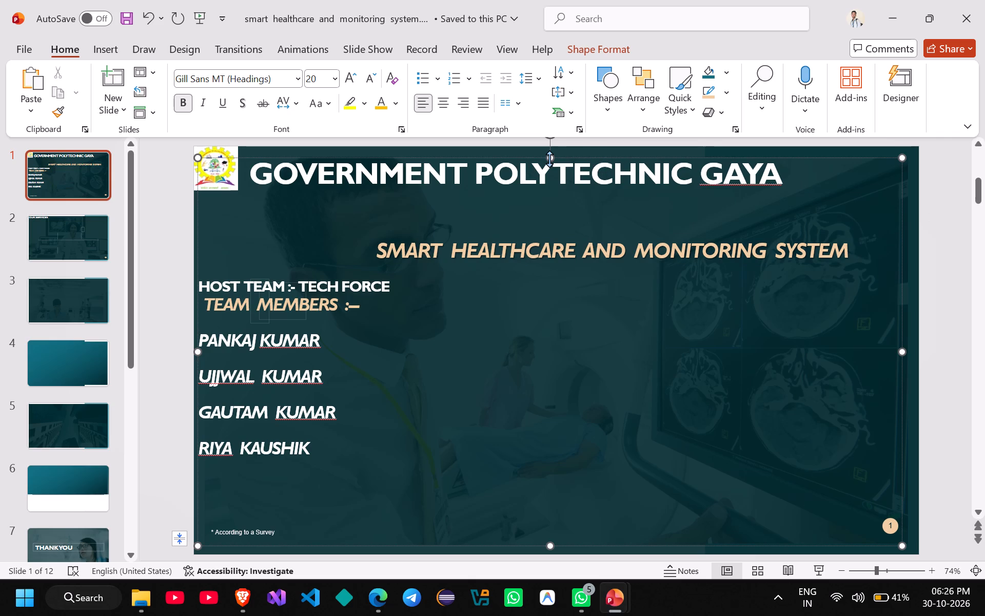
Extend the upper edge of slide 1's main text box to the top of the slide, raising its text.
drag(549, 159, 545, 149)
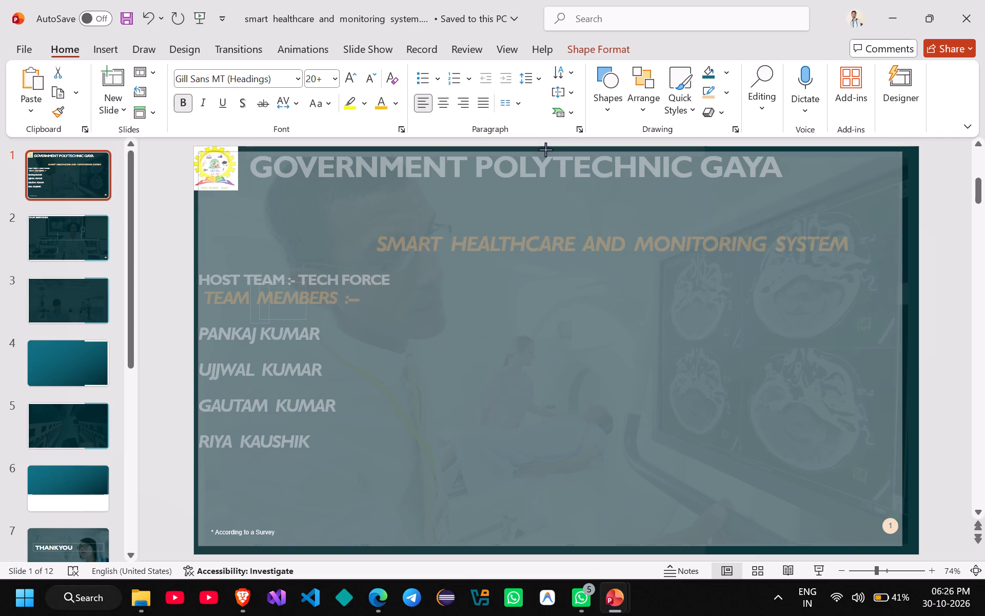
drag(545, 149, 545, 146)
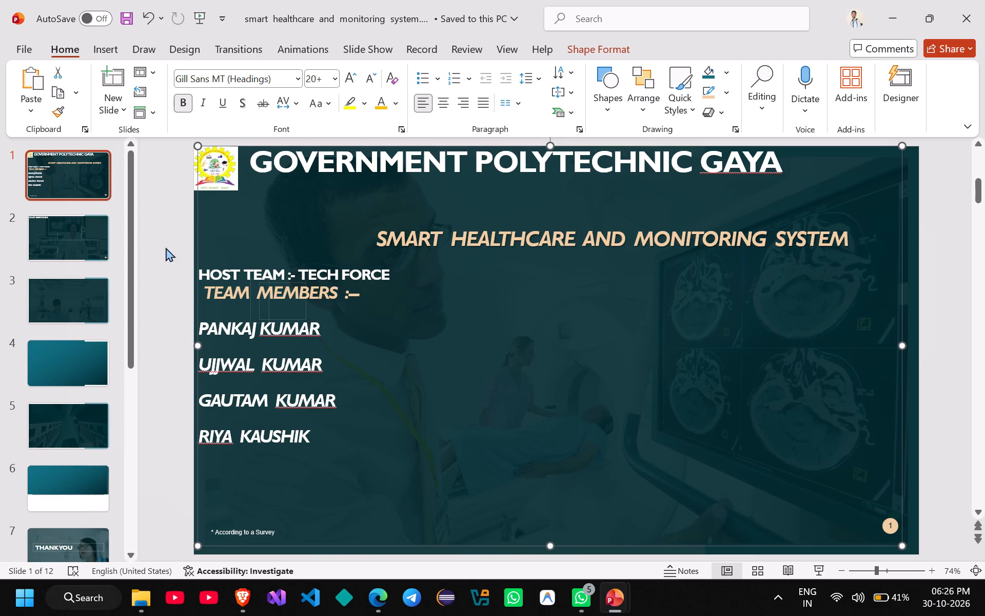
click(156, 253)
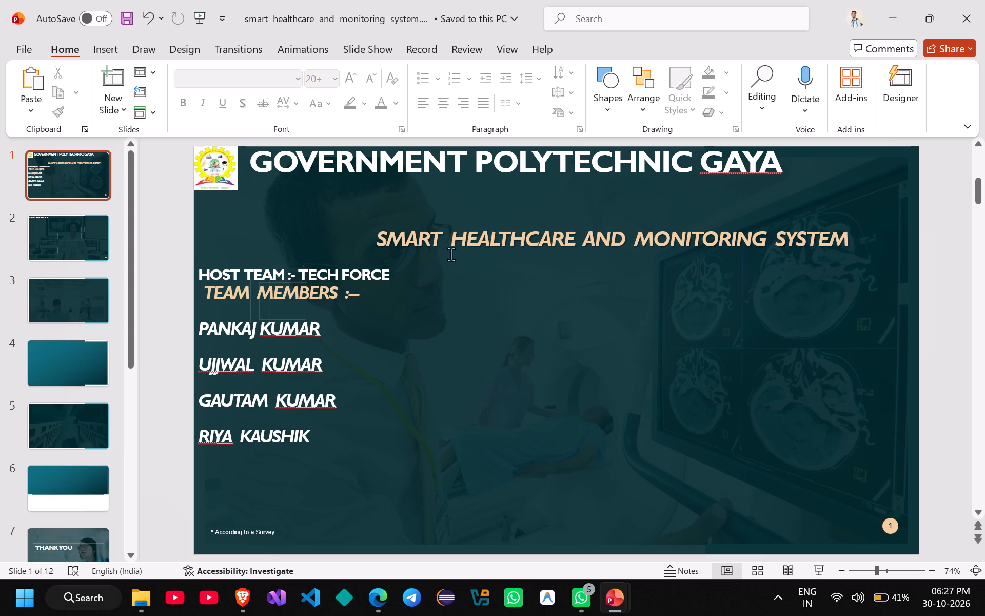
Remove part of the leading spaces before SMART HEALTHCARE AND MONITORING SYSTEM on slide 1 to center it beneath the college heading.
click(379, 238)
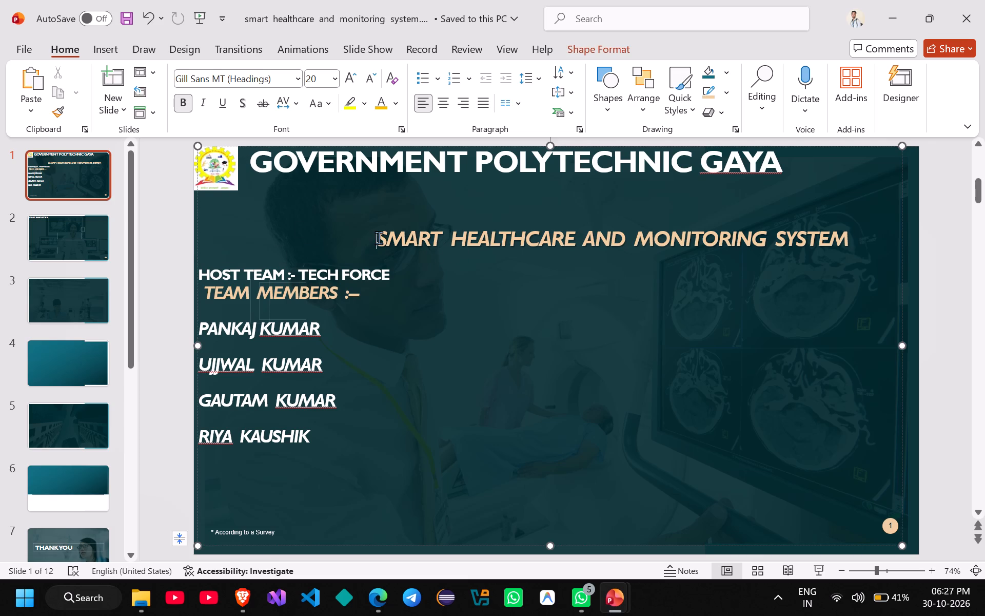
key(BackSpace)
key(BackSpace)
key(BackSpace)
key(BackSpace)
key(BackSpace)
key(BackSpace)
key(BackSpace)
key(BackSpace)
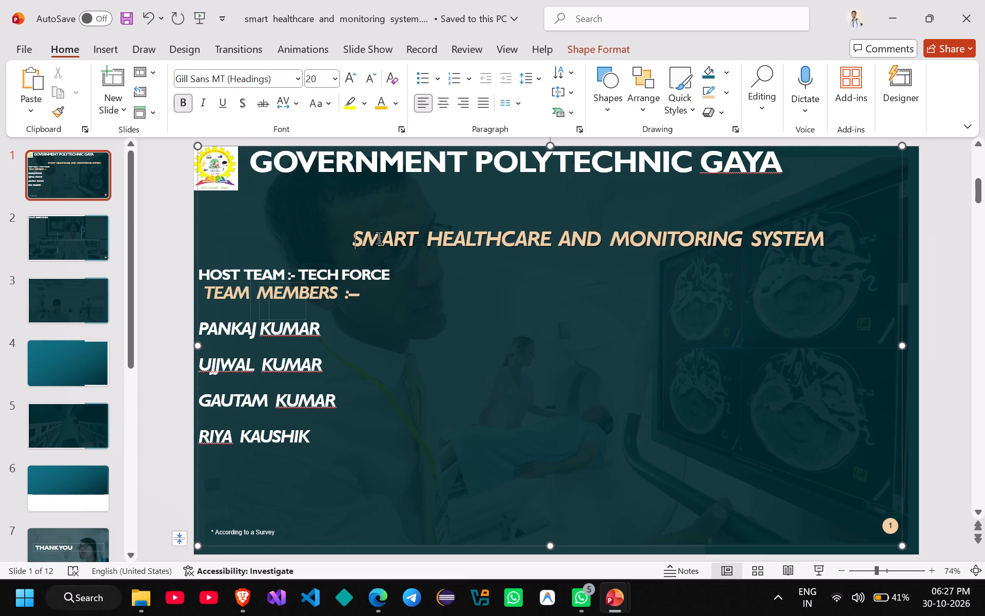
key(BackSpace)
key(BackSpace)
key(BackSpace)
key(BackSpace)
key(BackSpace)
key(BackSpace)
key(BackSpace)
key(BackSpace)
key(BackSpace)
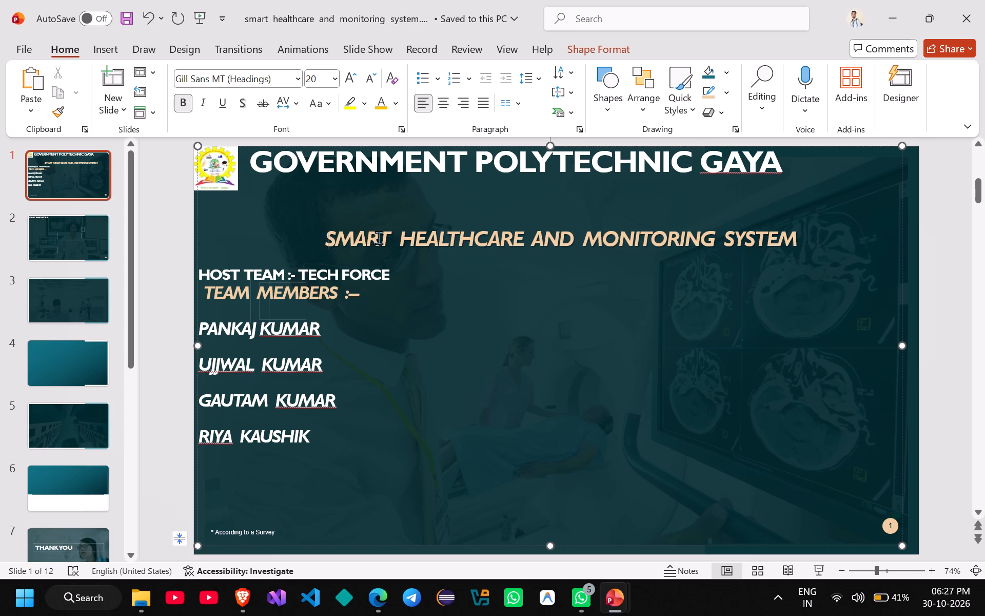
key(BackSpace)
key(BackSpace)
key(BackSpace)
key(BackSpace)
key(BackSpace)
key(BackSpace)
key(BackSpace)
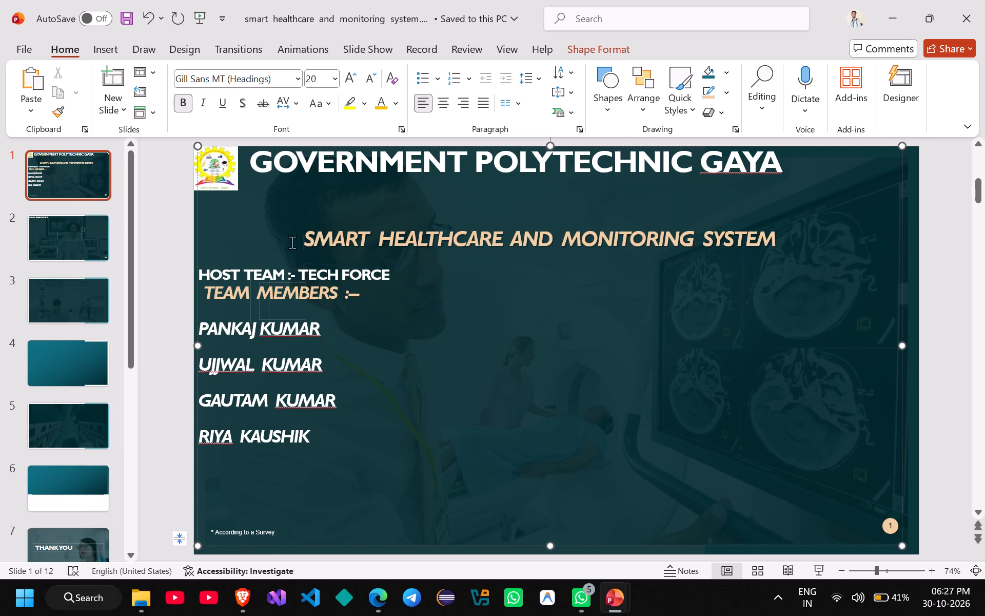
Browse the available fonts for the whole SMART HEALTHCARE AND MONITORING SYSTEM line on slide 1.
drag(303, 242, 662, 238)
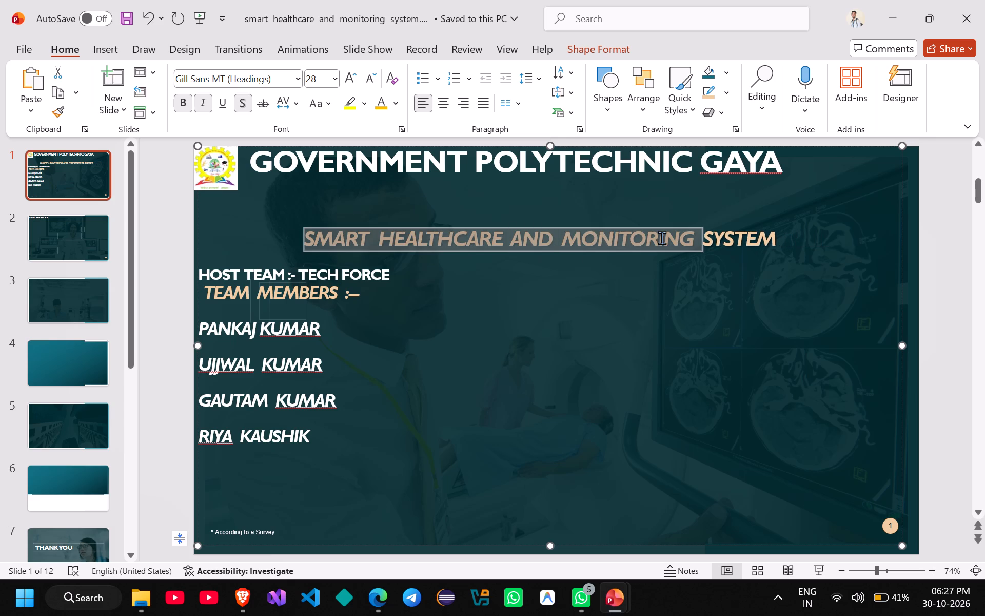
drag(662, 238, 734, 237)
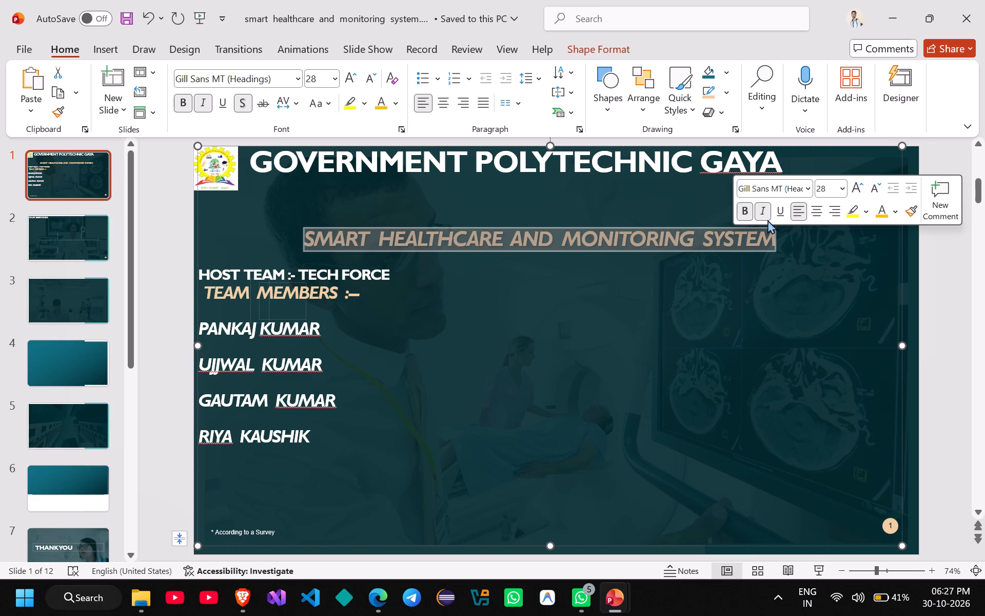
click(807, 194)
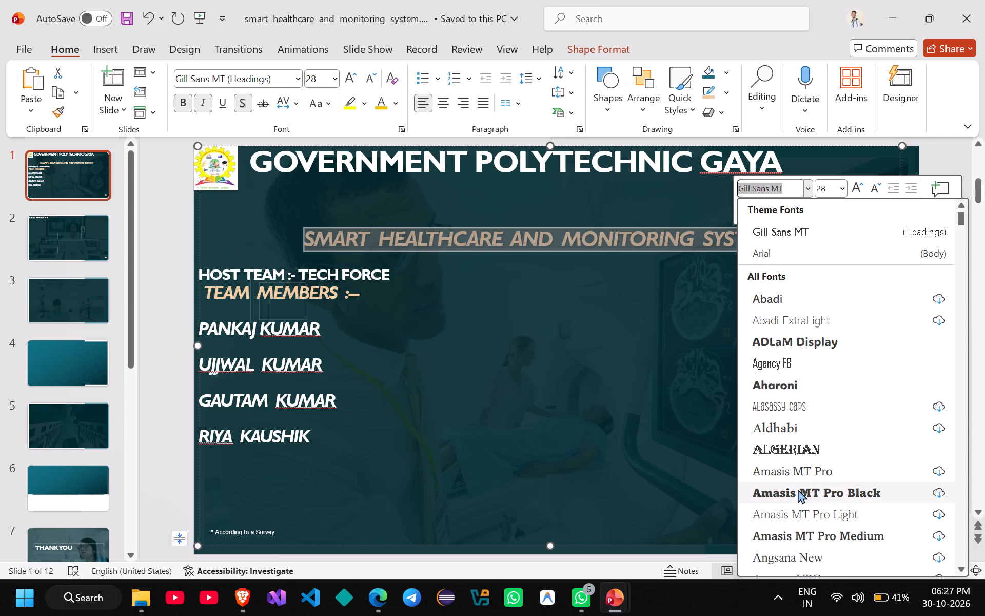
scroll(798, 489, down, 1)
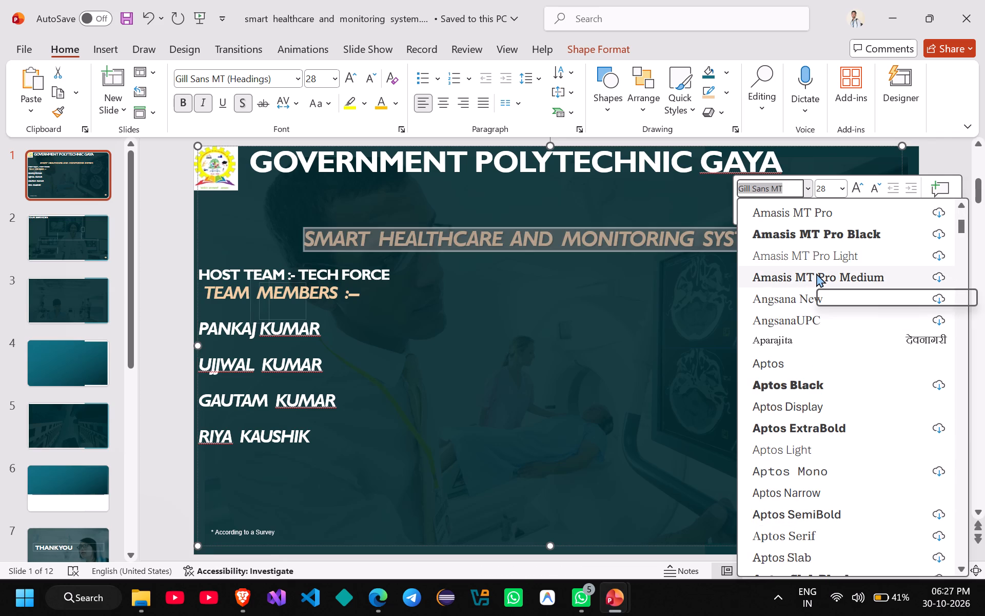
Set the font of the SMART HEALTHCARE AND MONITORING SYSTEM line on slide 1 to Aptos.
click(798, 371)
click(525, 320)
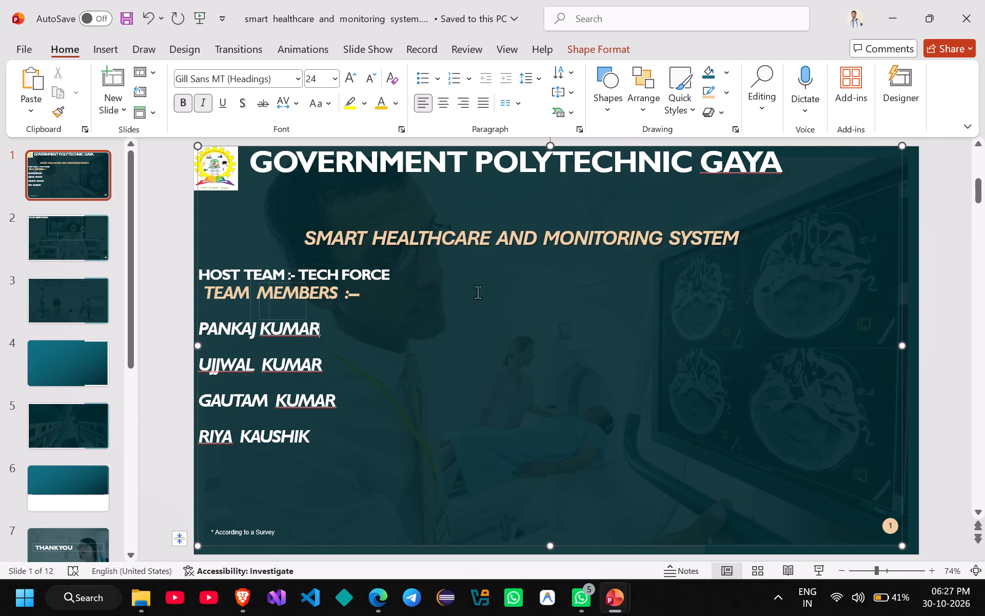
click(307, 244)
Delete the entire OUR SERVICES heading text from the large text box on slide 2.
click(50, 249)
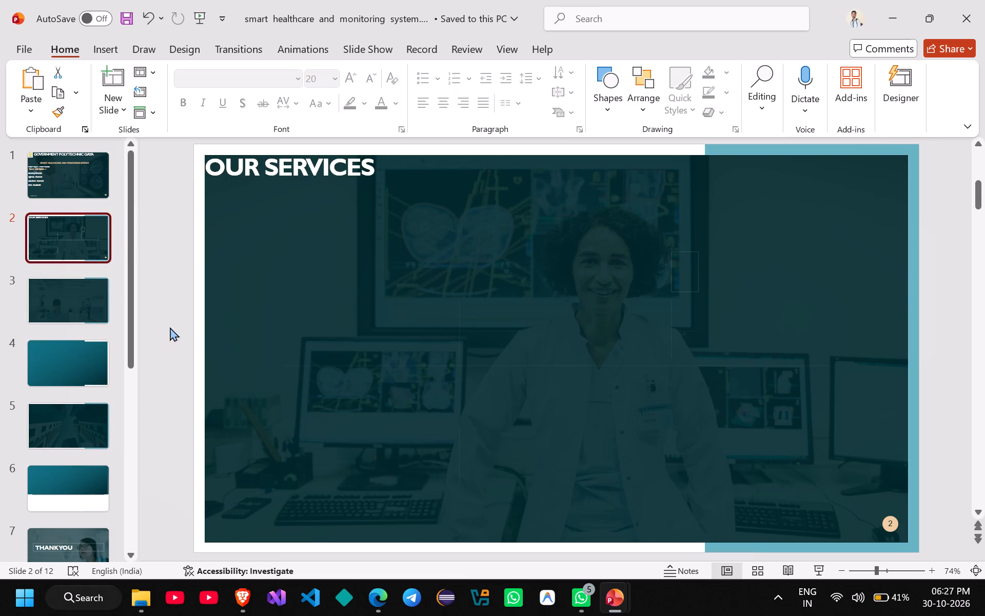
click(375, 167)
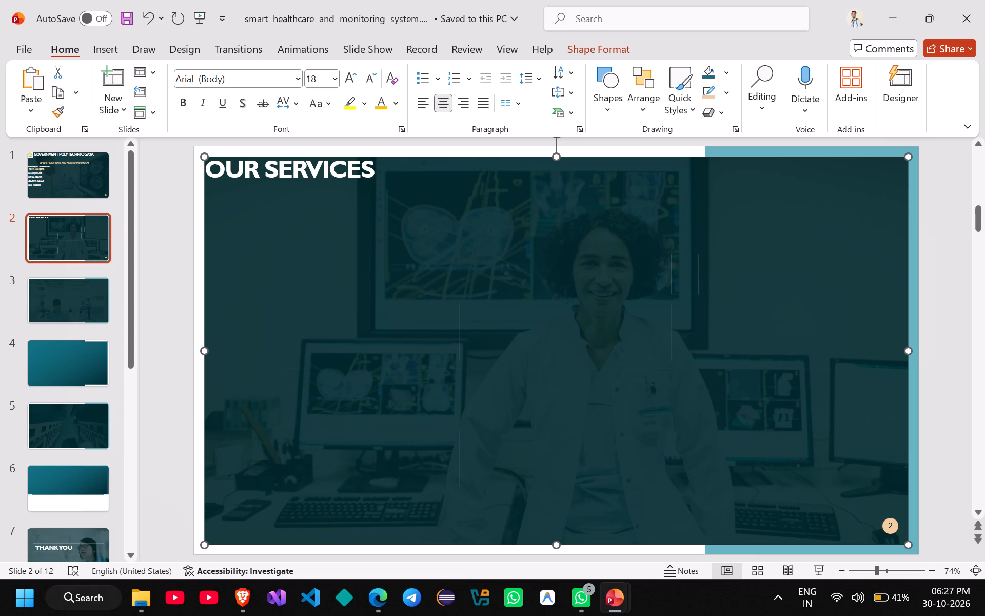
click(370, 163)
key(BackSpace)
key(BackSpace)
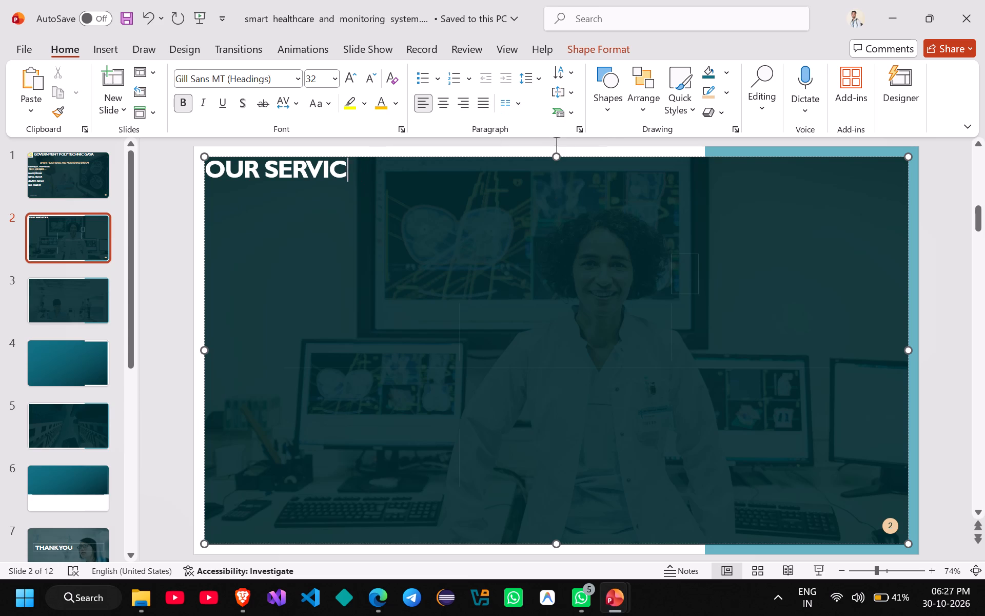
key(BackSpace)
key(BackSpace)
key(BackSpace)
key(BackSpace)
key(BackSpace)
key(BackSpace)
key(BackSpace)
key(BackSpace)
key(BackSpace)
key(BackSpace)
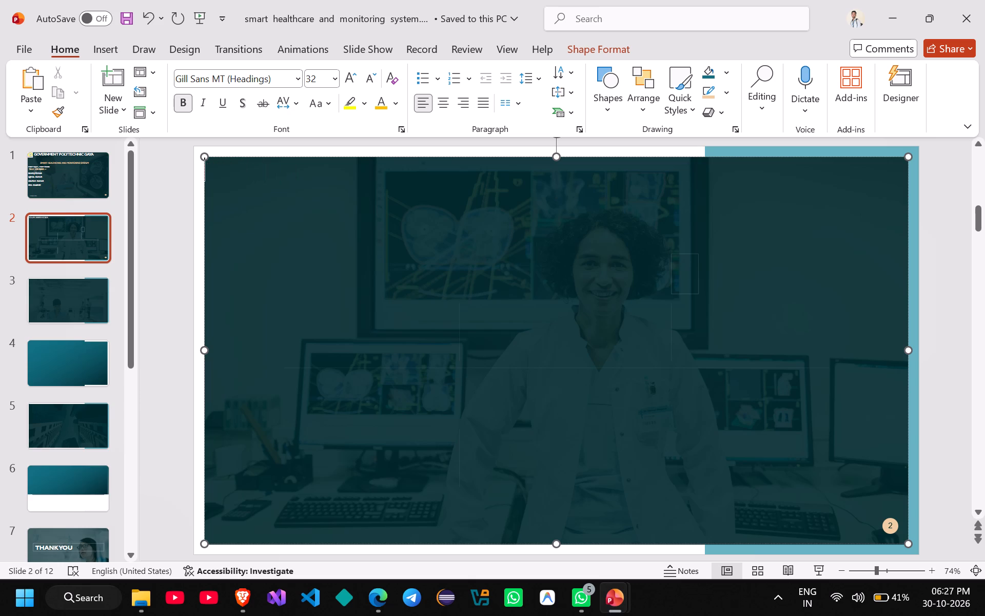
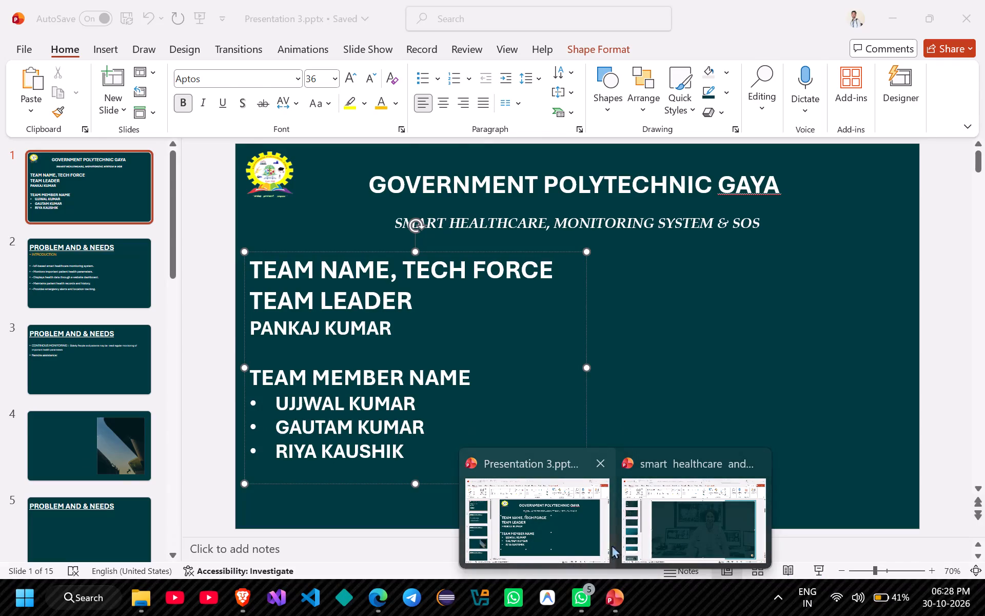
Switch to the smart healthcare and monitoring system presentation and paste the copied INTRODUCTION text at the top of slide 2's large text box.
click(661, 533)
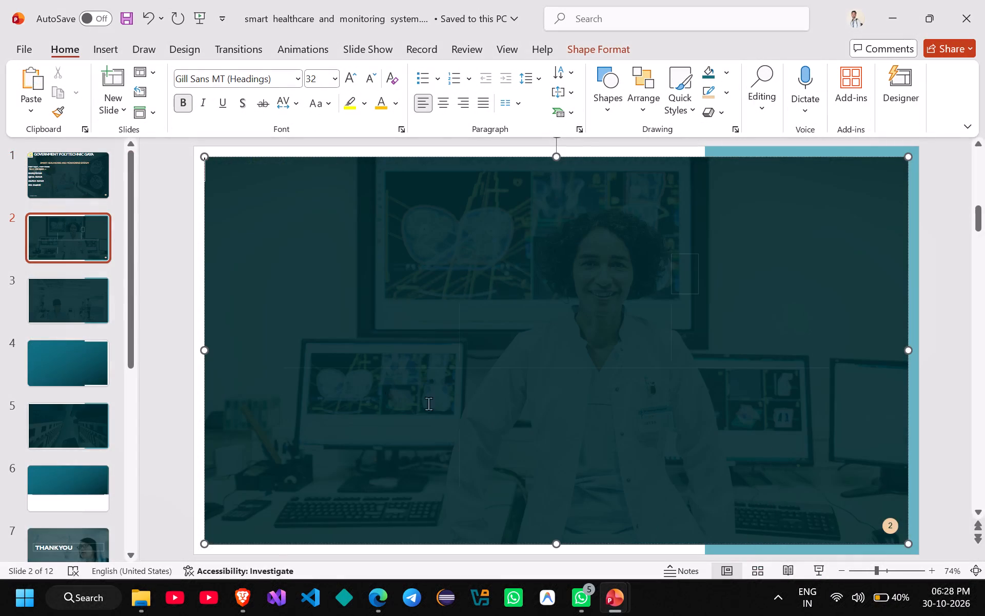
click(246, 232)
click(245, 168)
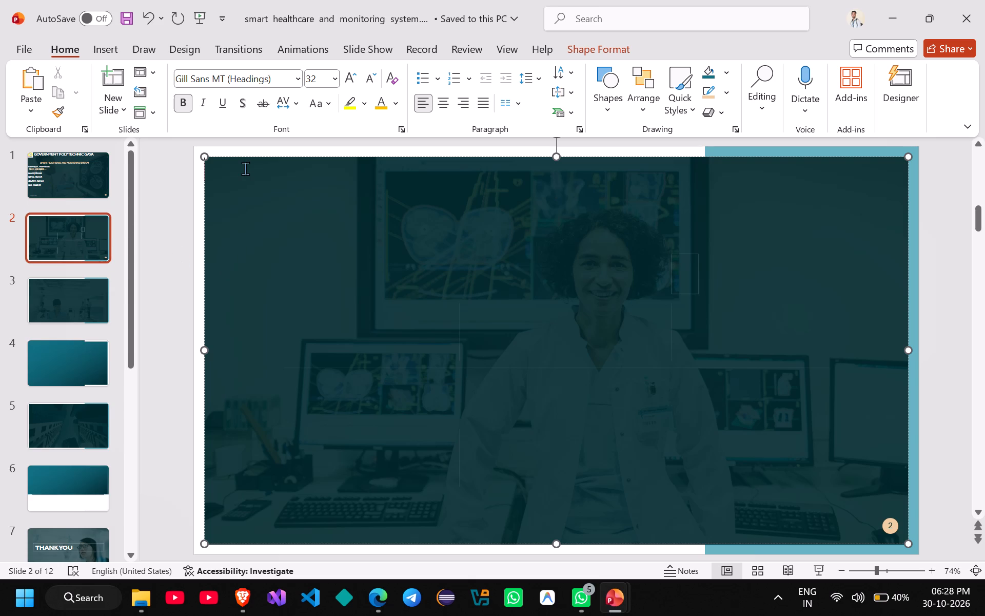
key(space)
key(ctrl+v)
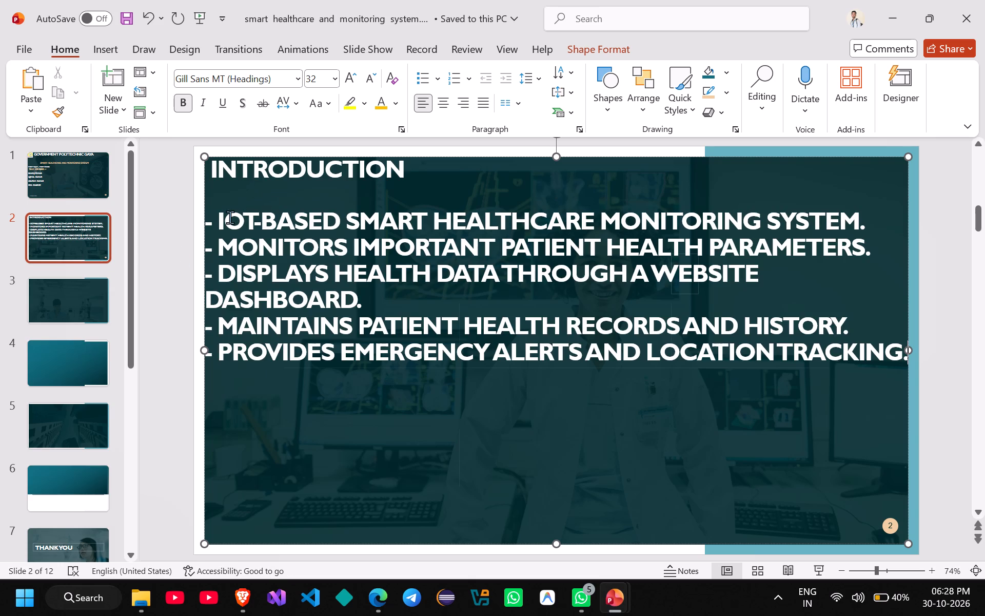
Cut the whole pasted INTRODUCTION text from slide 2's large text box.
key(ctrl+x)
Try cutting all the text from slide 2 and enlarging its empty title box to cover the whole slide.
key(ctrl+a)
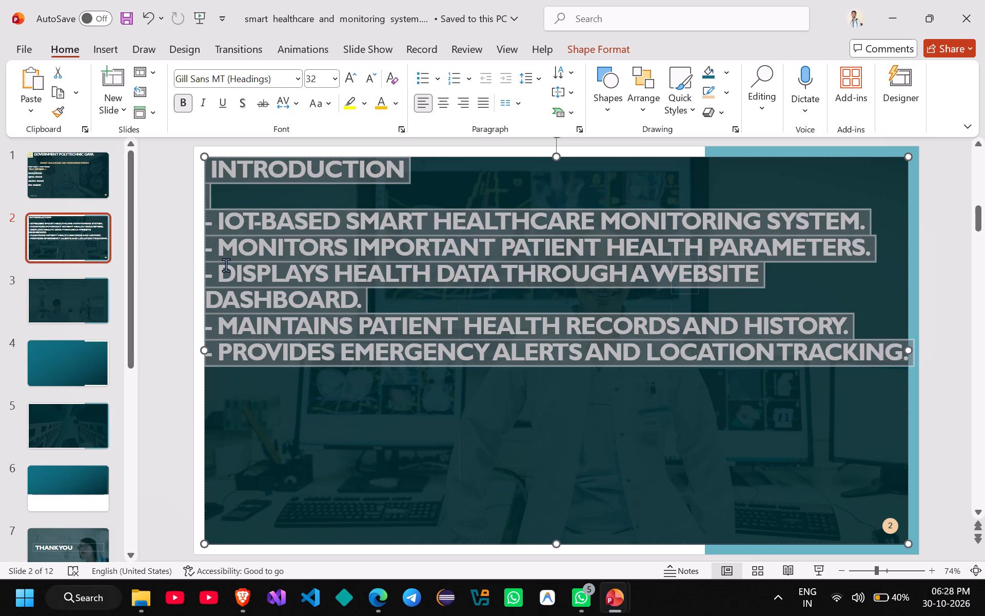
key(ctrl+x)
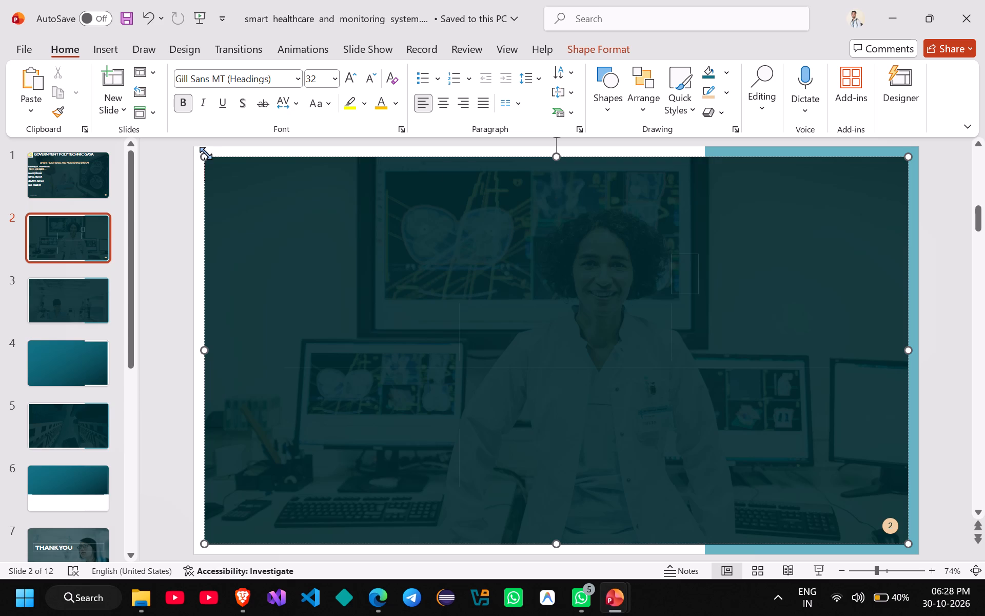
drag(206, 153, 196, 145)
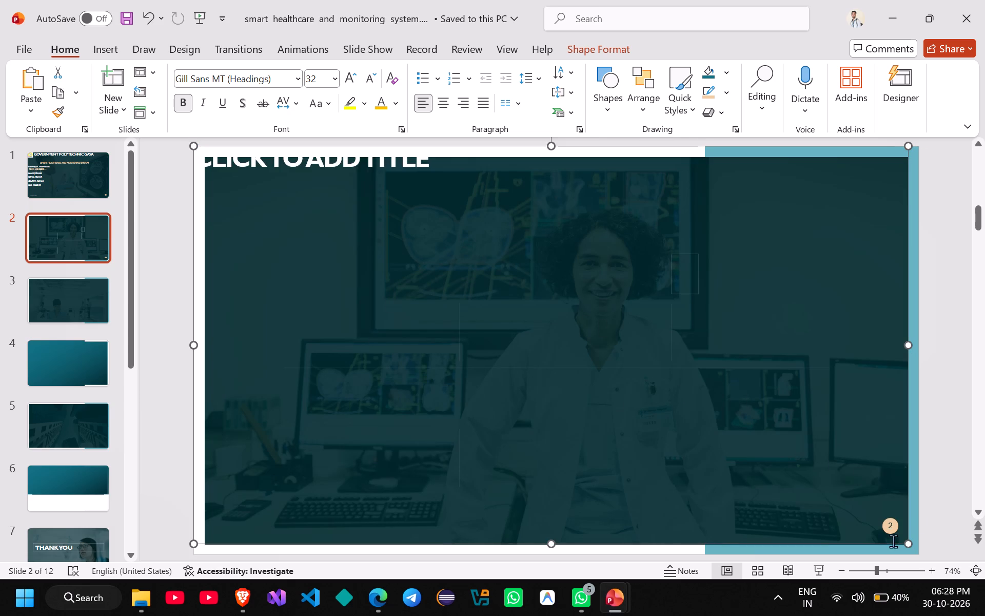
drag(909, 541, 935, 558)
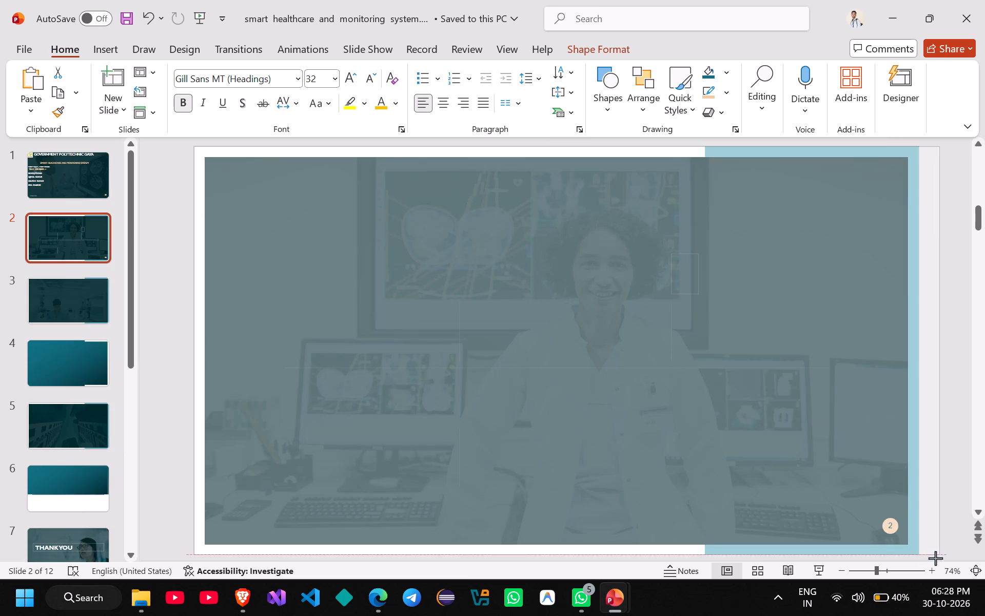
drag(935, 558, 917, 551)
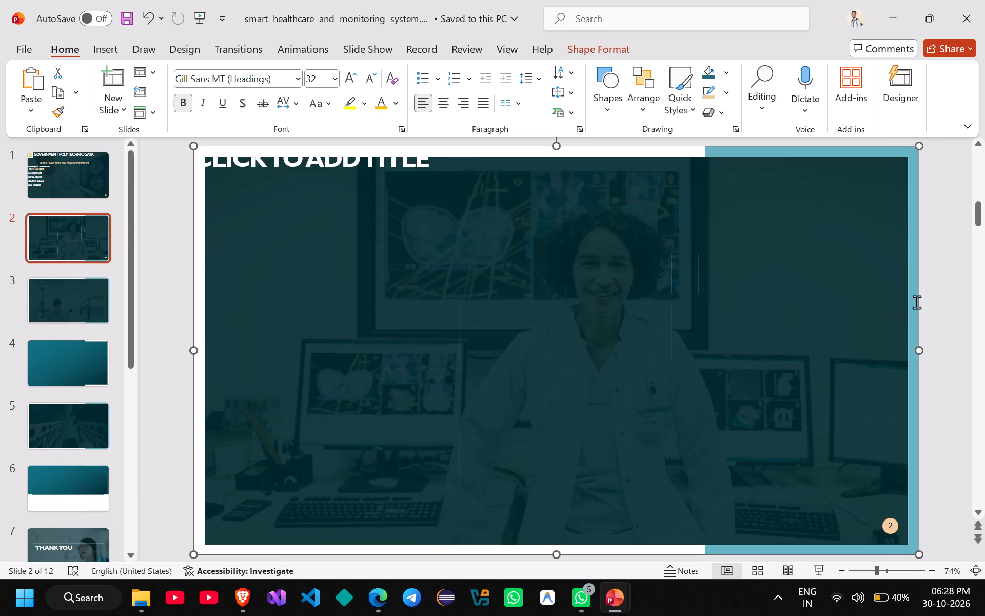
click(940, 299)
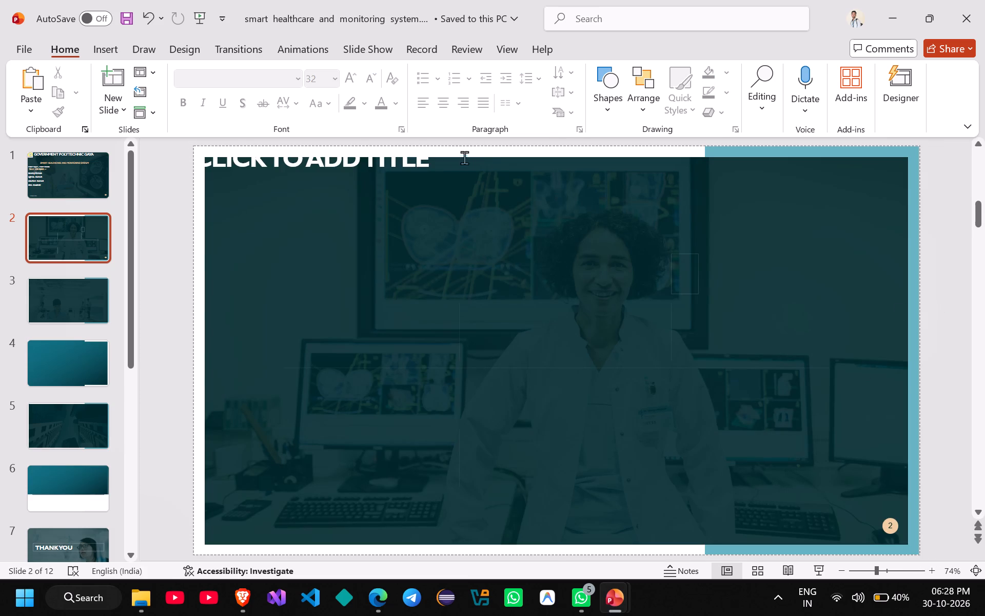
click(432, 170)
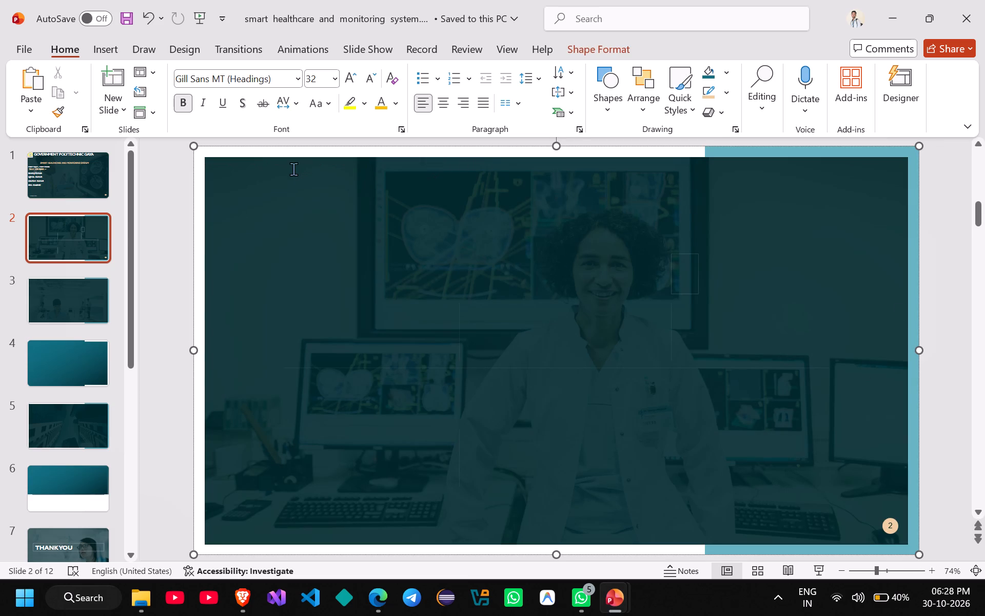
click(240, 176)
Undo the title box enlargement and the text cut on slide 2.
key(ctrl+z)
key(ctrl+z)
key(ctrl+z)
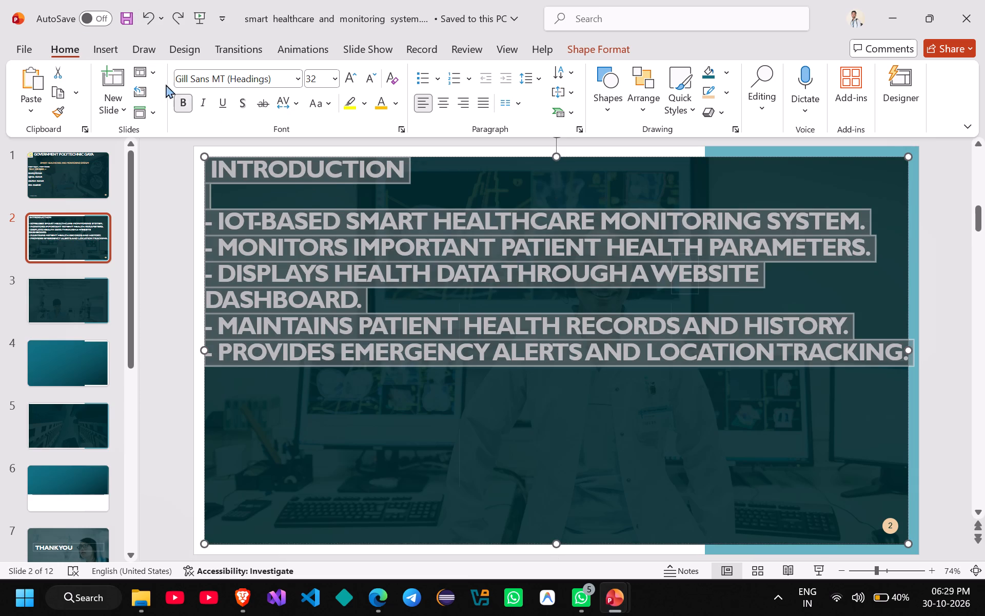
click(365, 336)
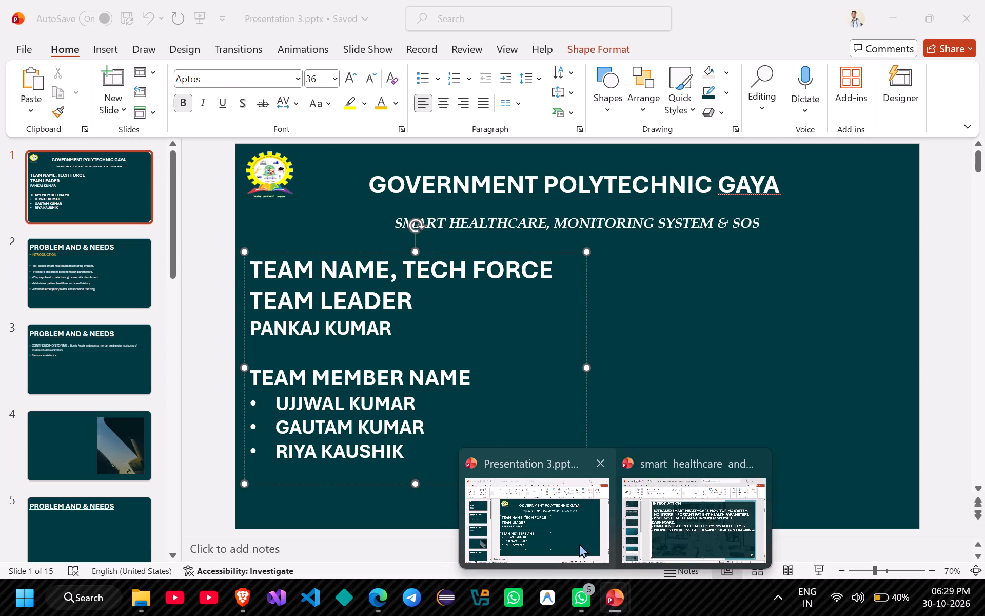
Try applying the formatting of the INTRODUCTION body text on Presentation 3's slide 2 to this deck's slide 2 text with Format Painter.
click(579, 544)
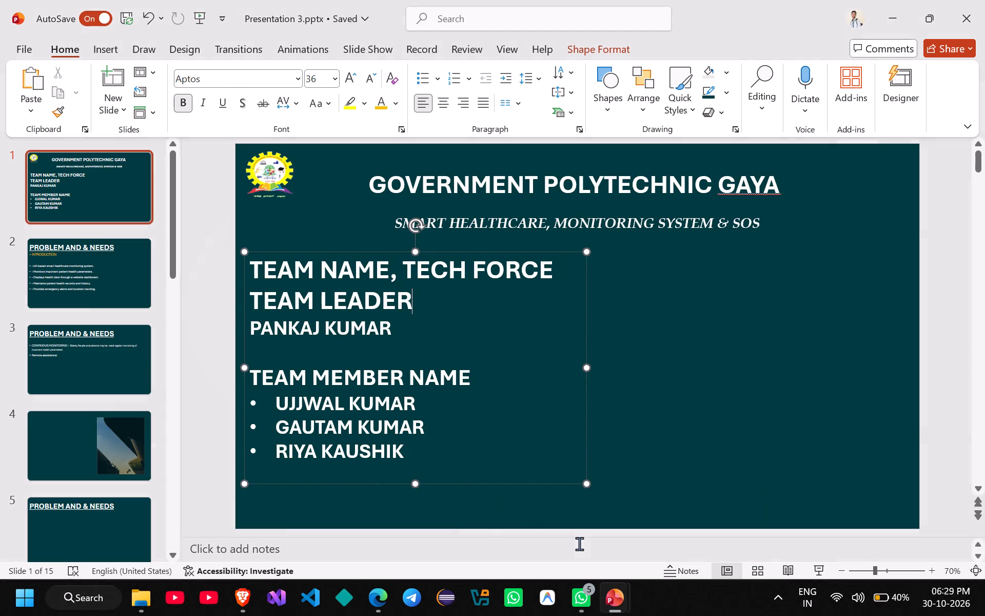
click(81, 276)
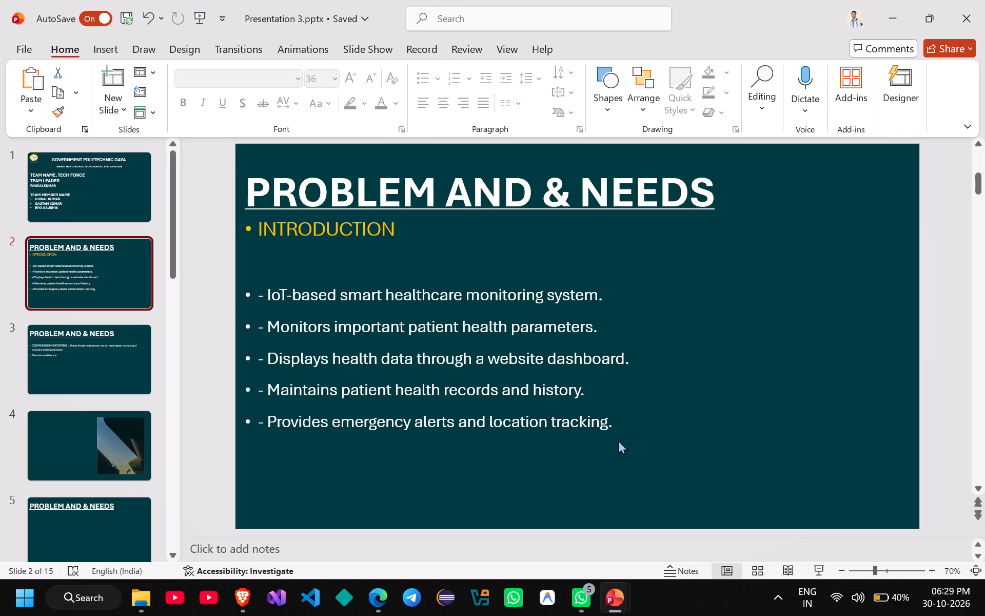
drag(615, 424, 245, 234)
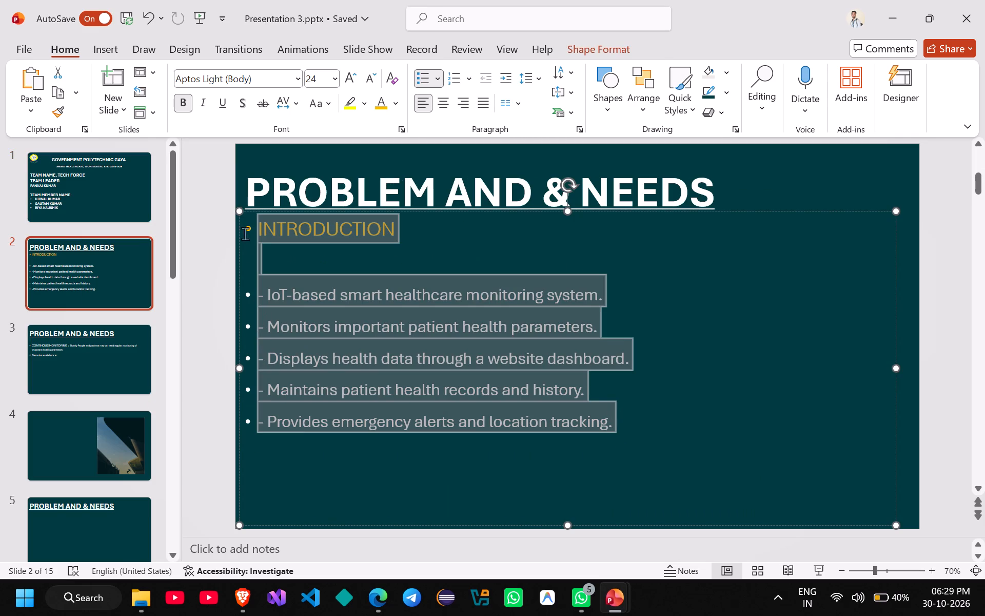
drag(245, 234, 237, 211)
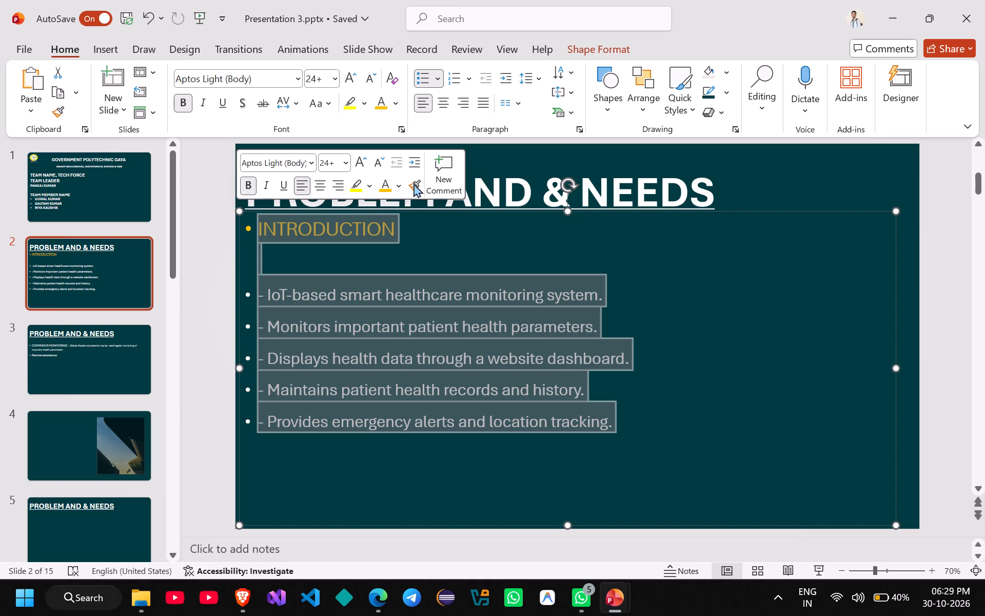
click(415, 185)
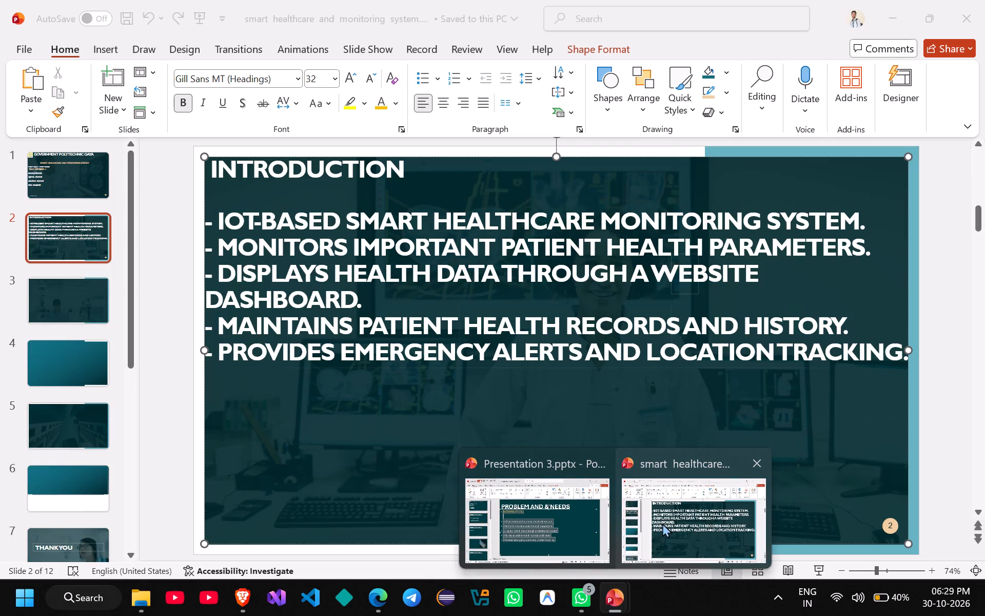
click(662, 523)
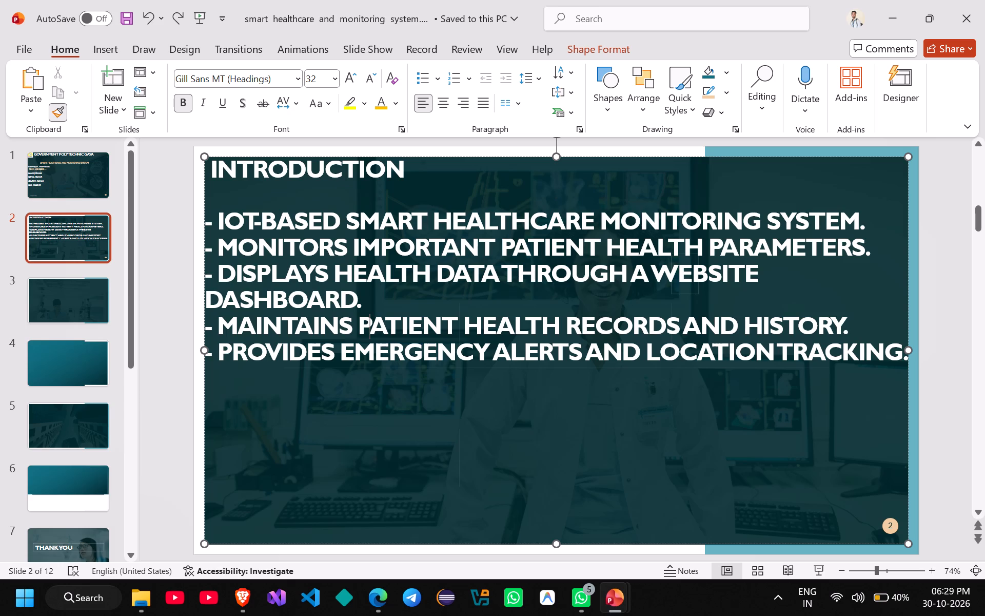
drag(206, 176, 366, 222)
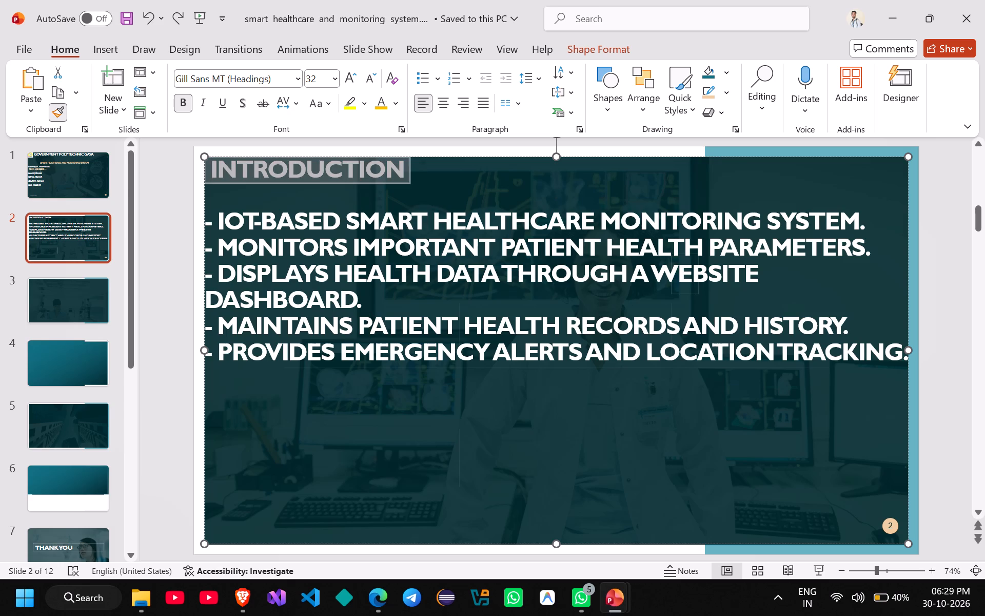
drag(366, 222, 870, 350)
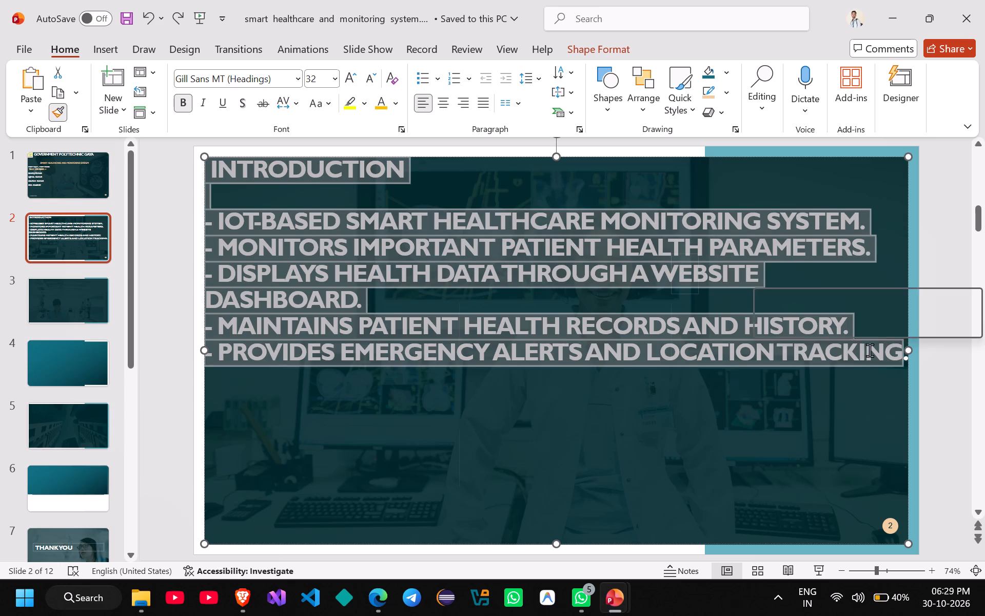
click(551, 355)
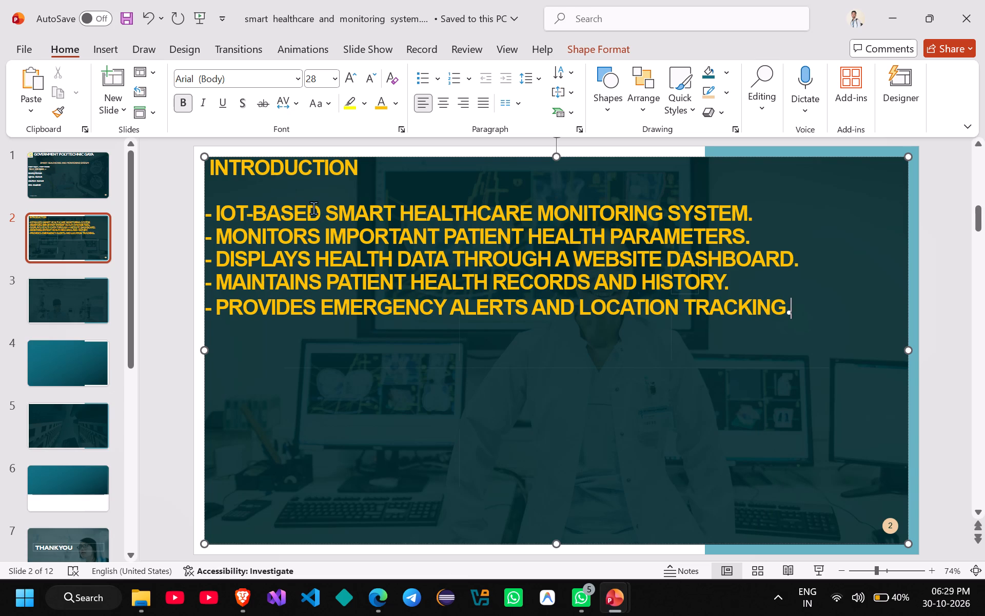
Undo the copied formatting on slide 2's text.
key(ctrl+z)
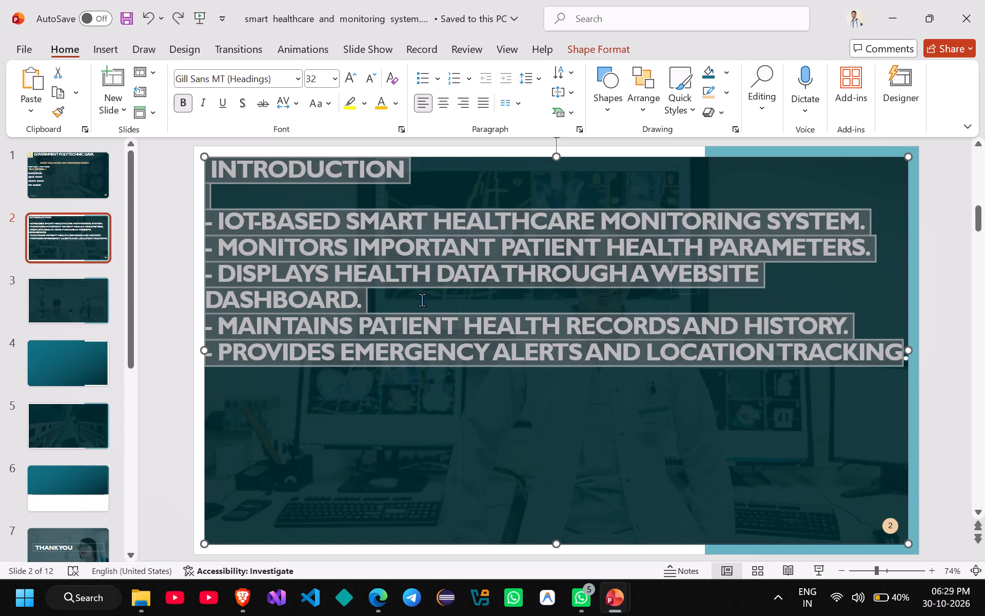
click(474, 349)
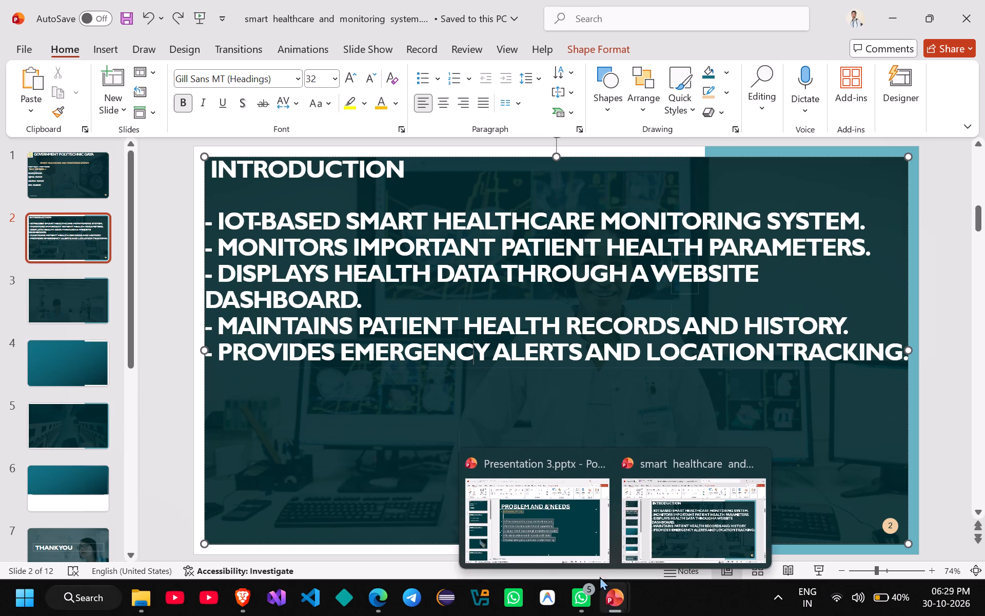
Set the five points below INTRODUCTION on slide 2 to font size 24, matching the bullet text on Presentation 3's slide 2.
click(575, 533)
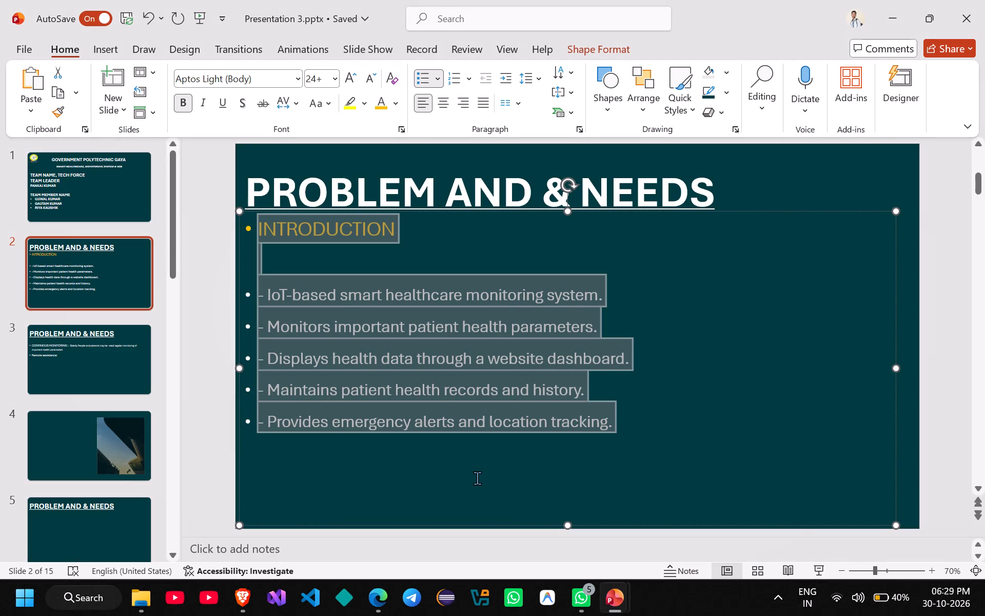
click(687, 416)
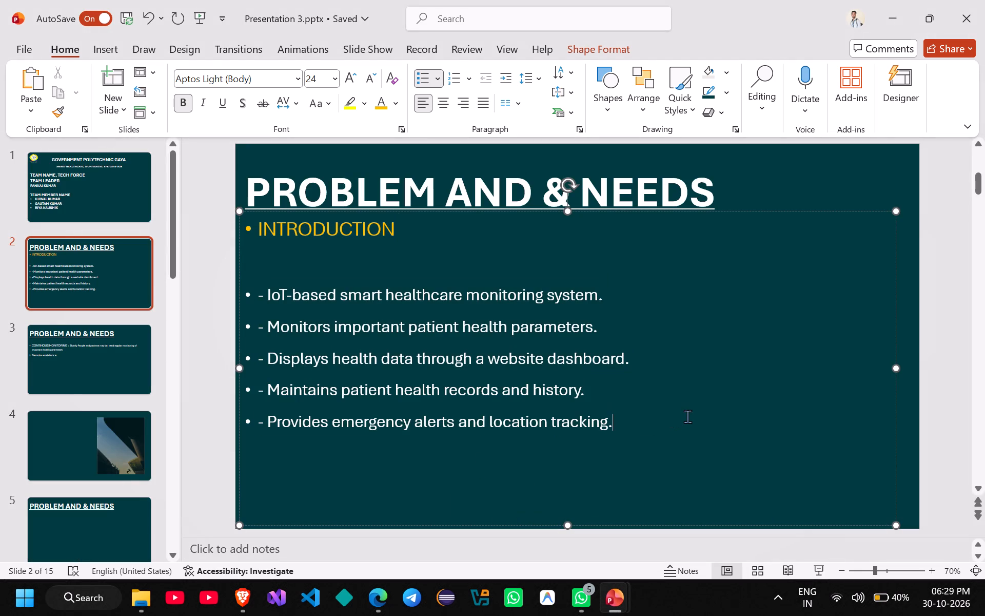
double_click(271, 297)
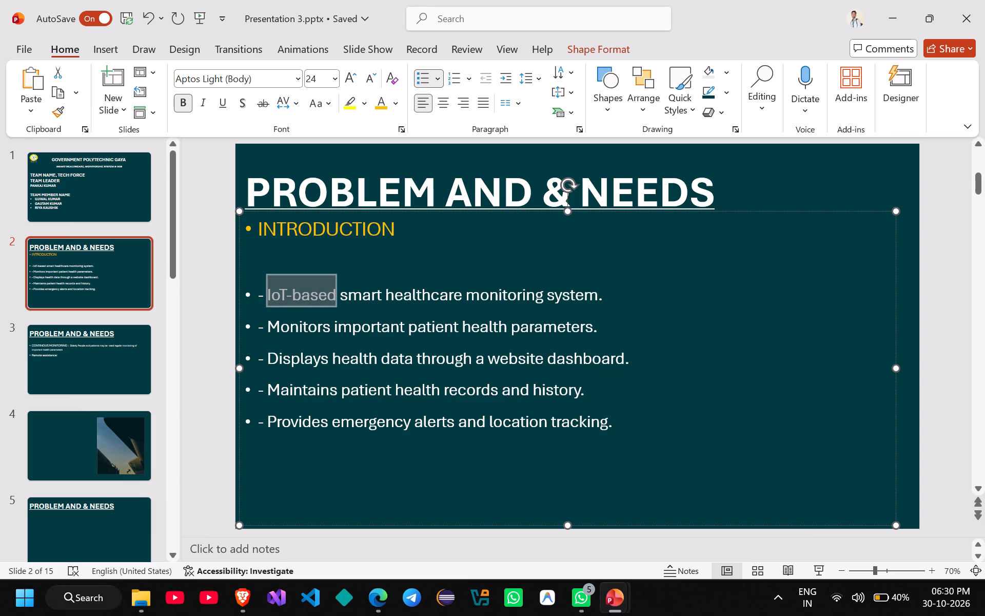
click(659, 538)
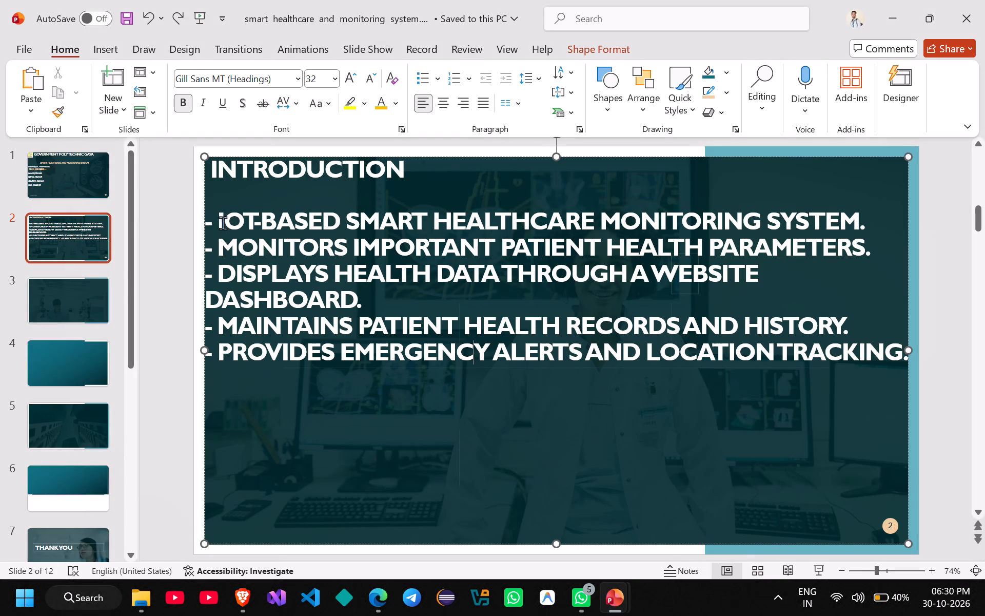
drag(220, 221, 665, 337)
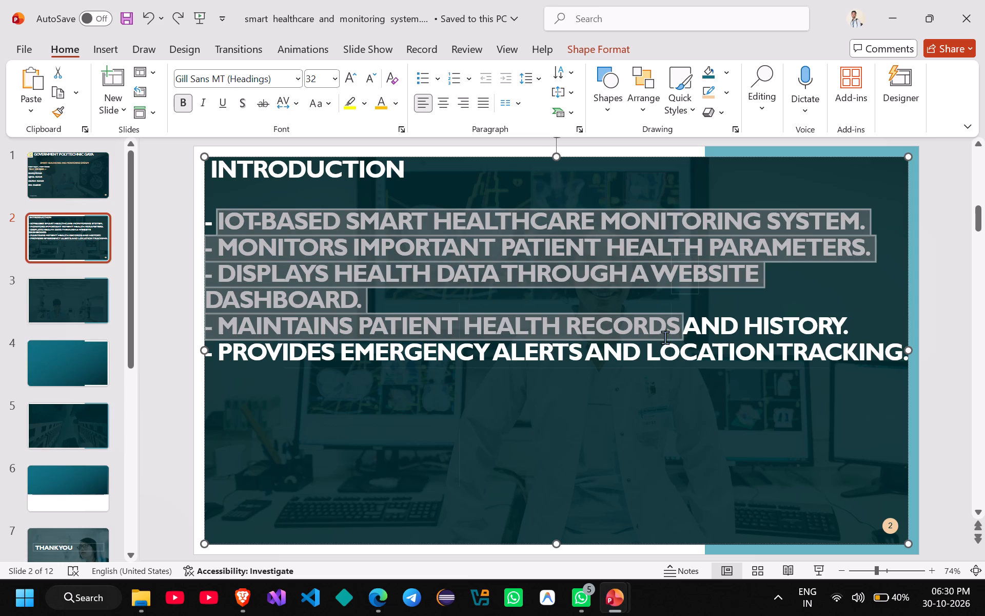
drag(665, 337, 875, 340)
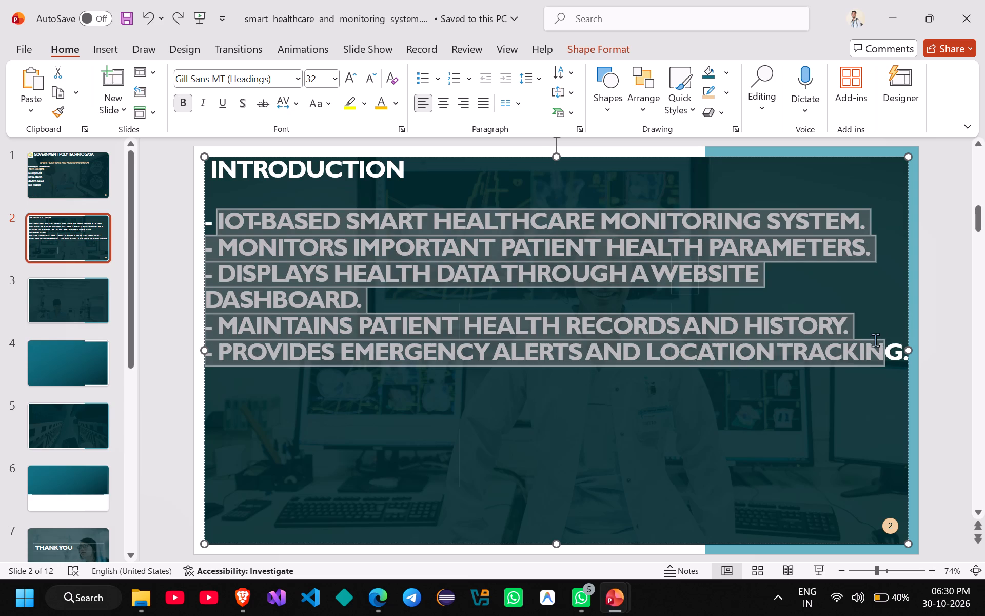
drag(875, 340, 905, 341)
drag(905, 341, 903, 341)
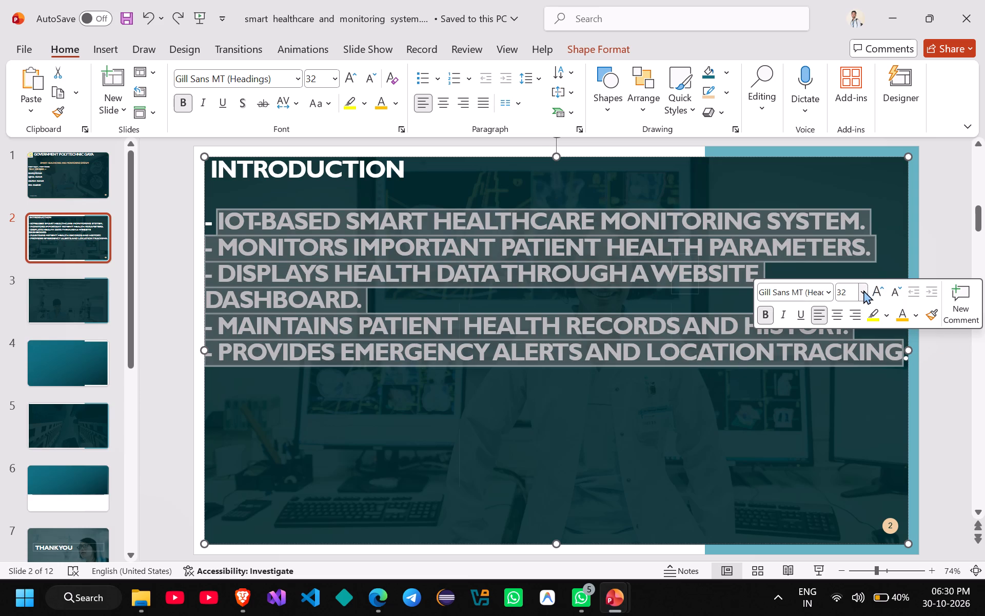
click(863, 290)
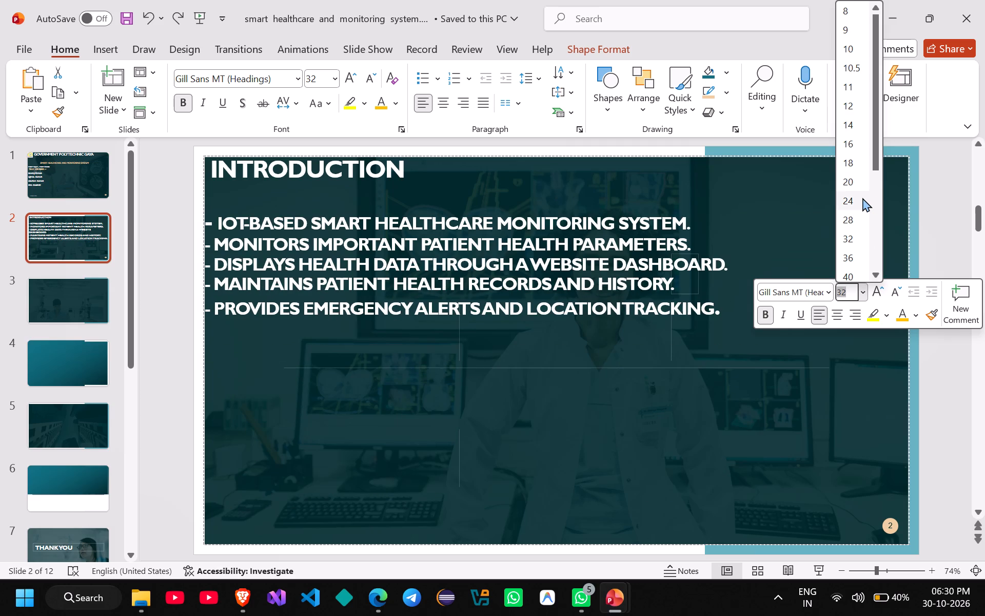
click(862, 198)
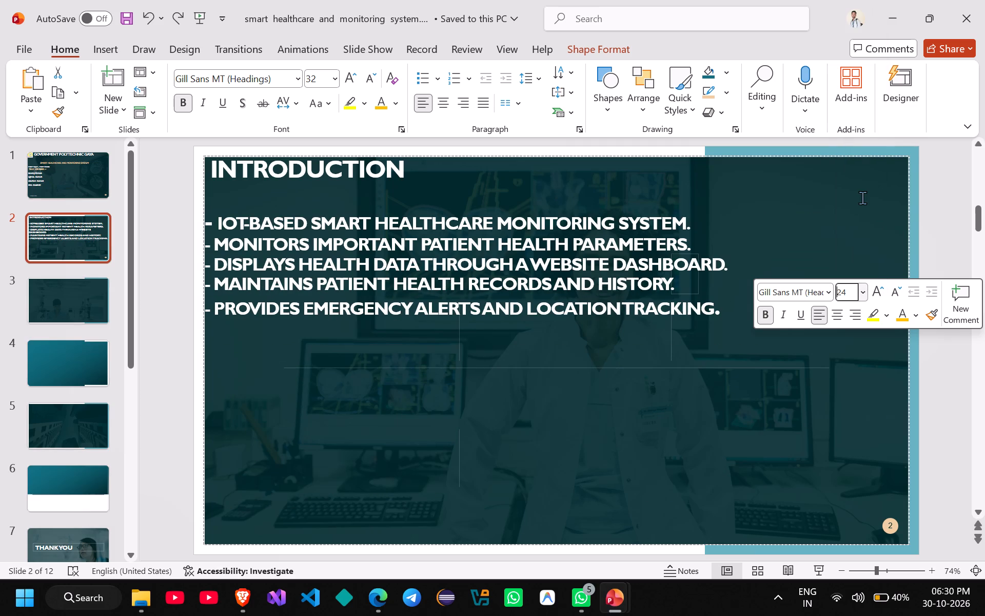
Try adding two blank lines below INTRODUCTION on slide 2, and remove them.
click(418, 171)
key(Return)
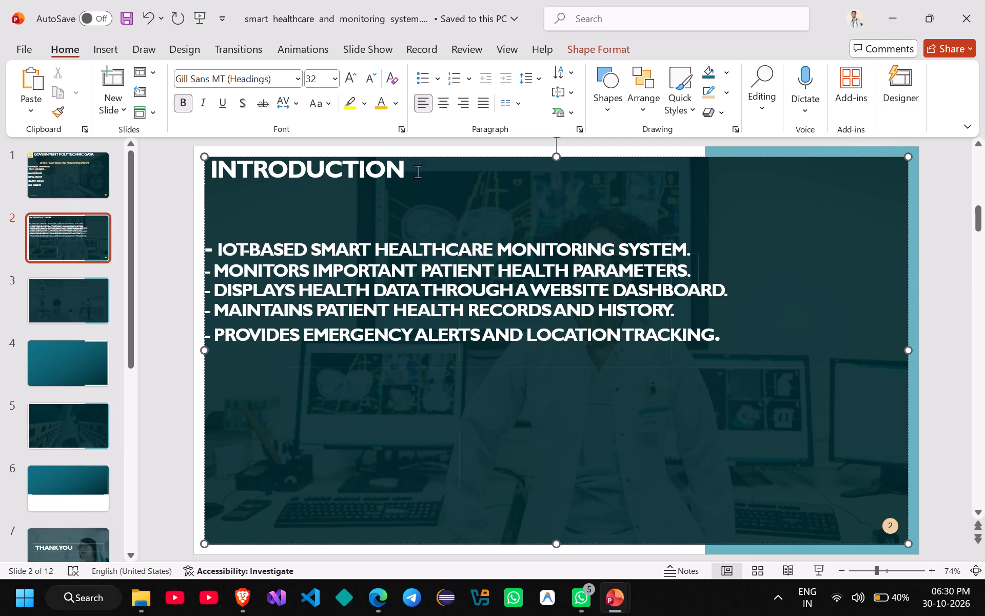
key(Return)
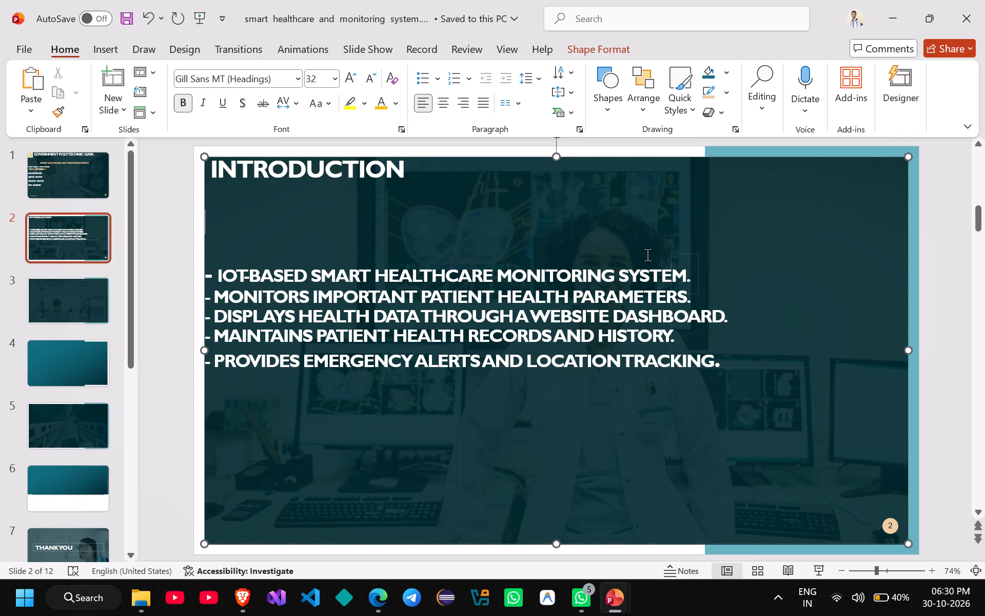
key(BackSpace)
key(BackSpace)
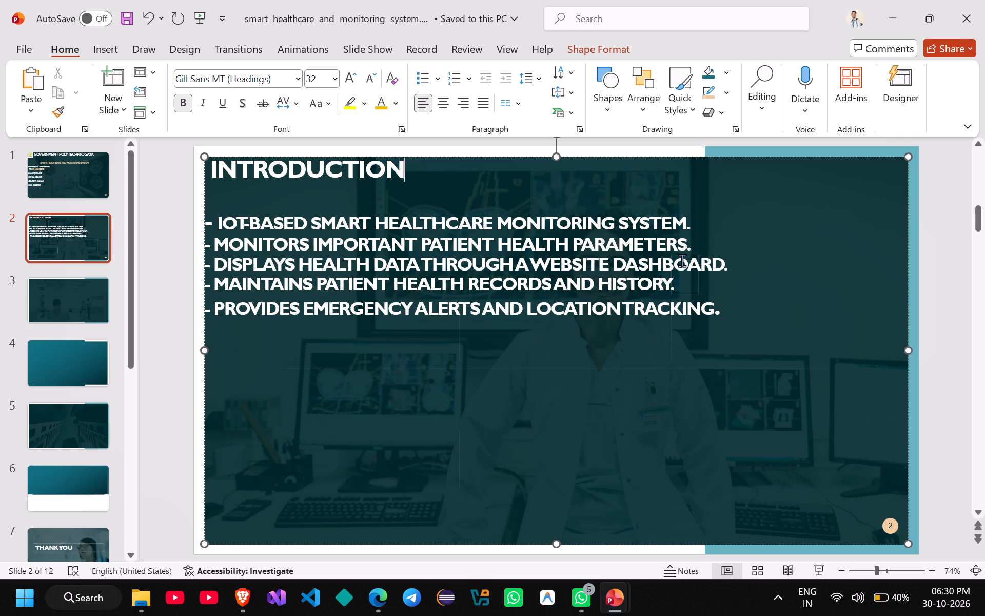
Insert a blank line after the IOT-BASED SMART HEALTHCARE MONITORING SYSTEM point on slide 2.
click(692, 225)
key(Return)
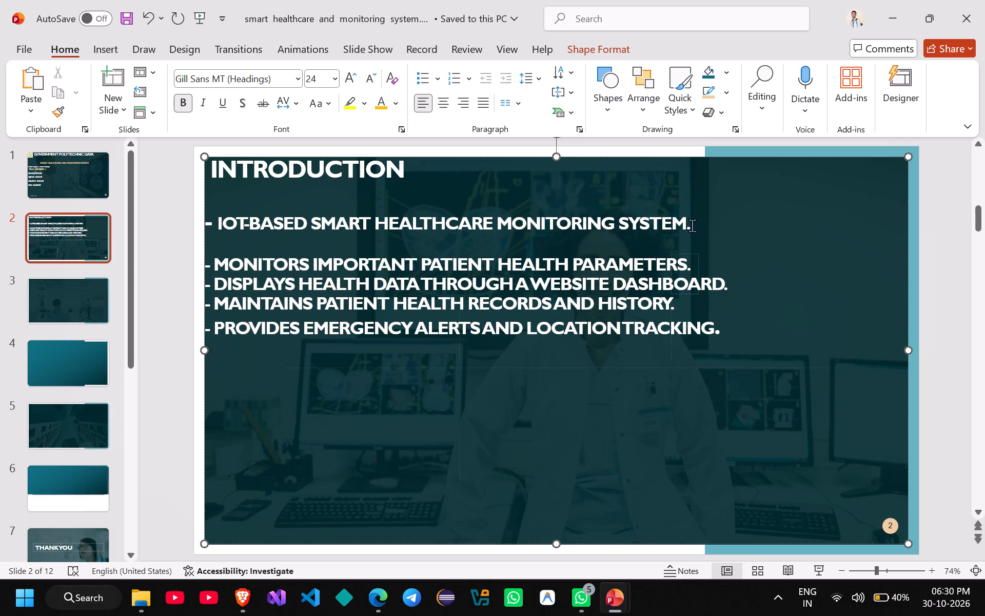
Insert a blank line after each of the MONITORS, DISPLAYS and MAINTAINS points on slide 2.
click(692, 267)
key(Return)
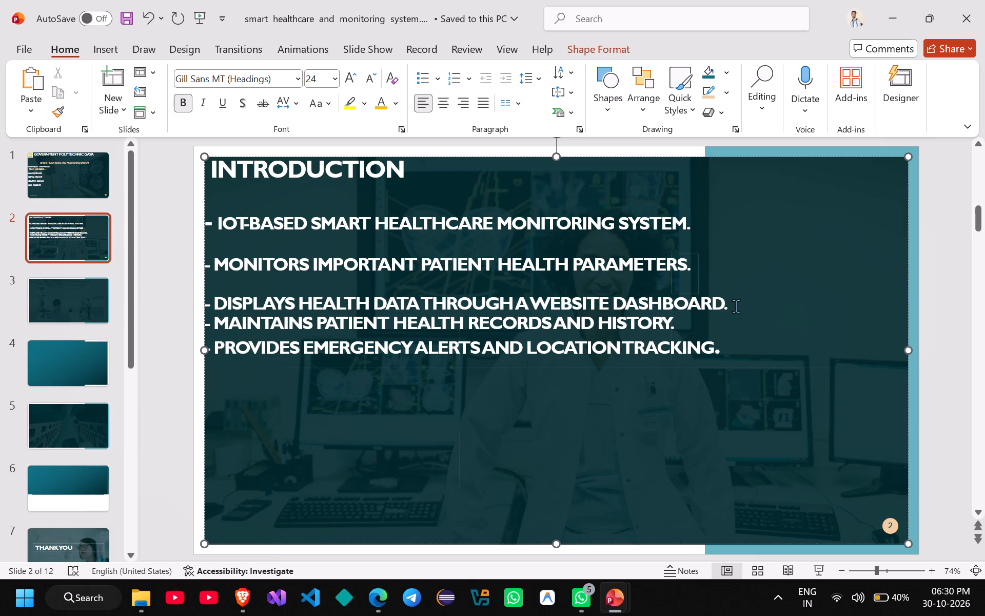
click(736, 306)
key(Return)
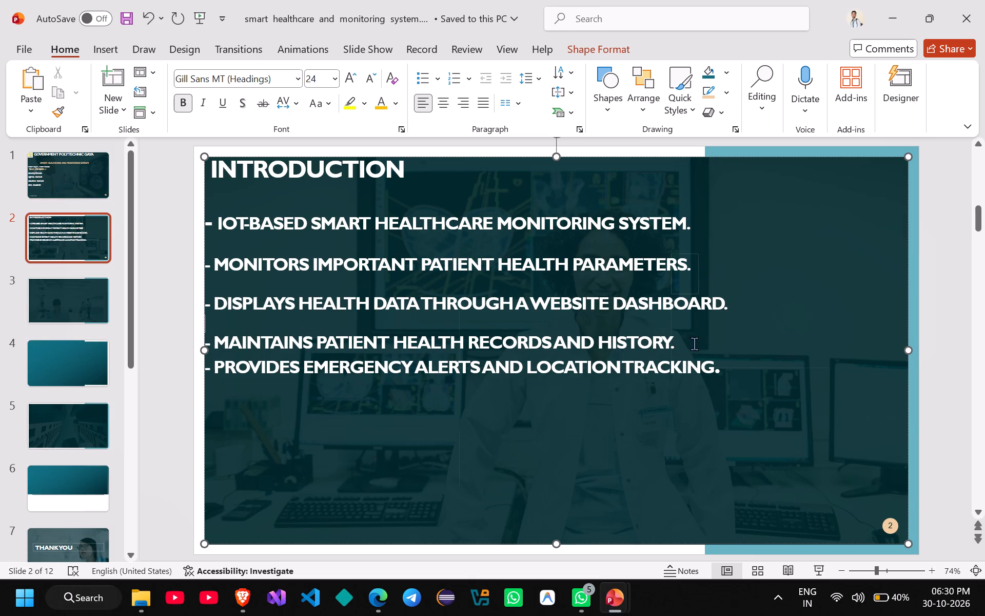
click(692, 343)
key(Return)
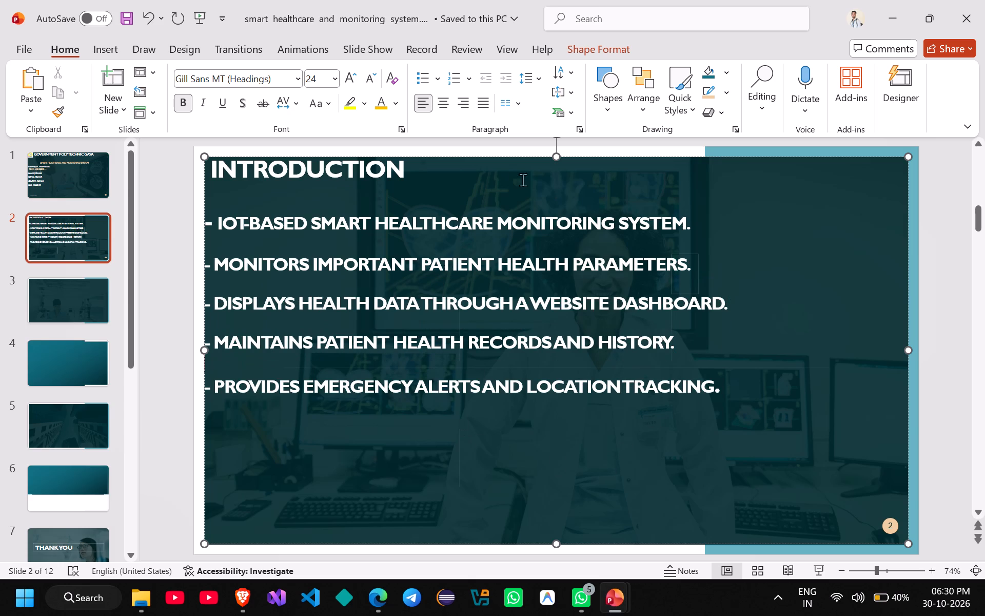
Add one extra blank line between the INTRODUCTION heading and the first point on slide 2.
click(477, 180)
key(Return)
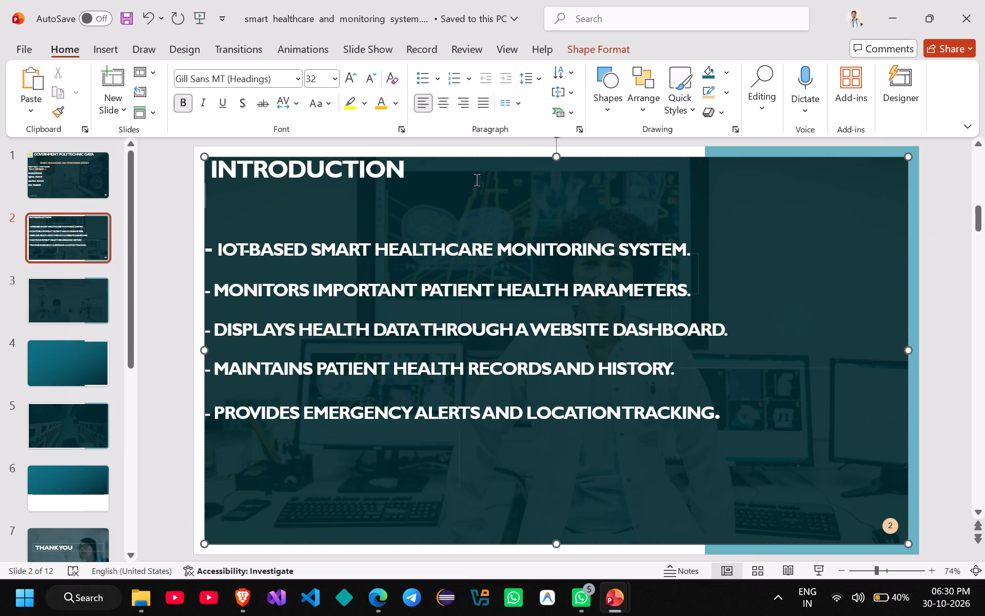
key(Return)
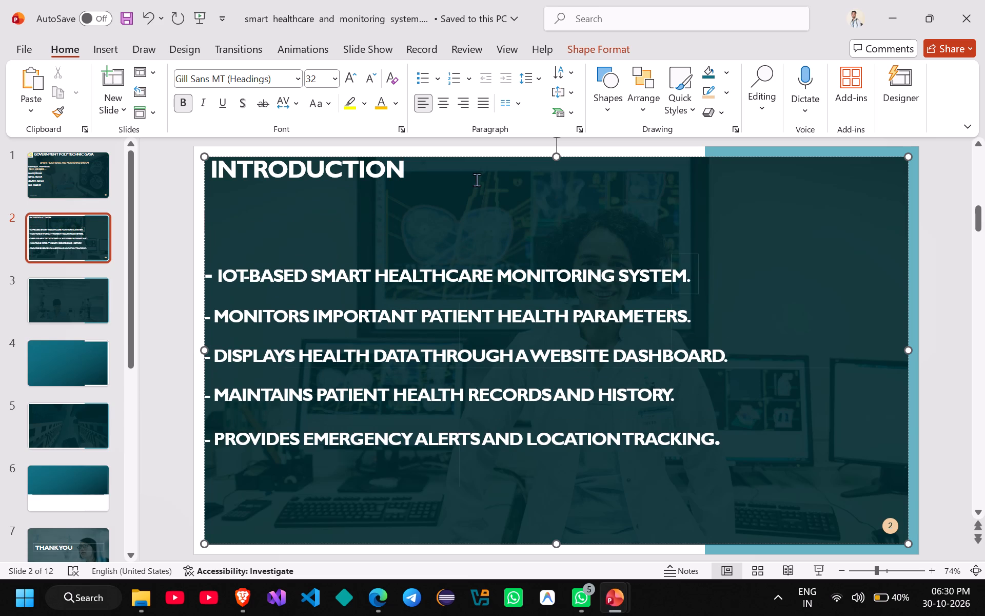
key(BackSpace)
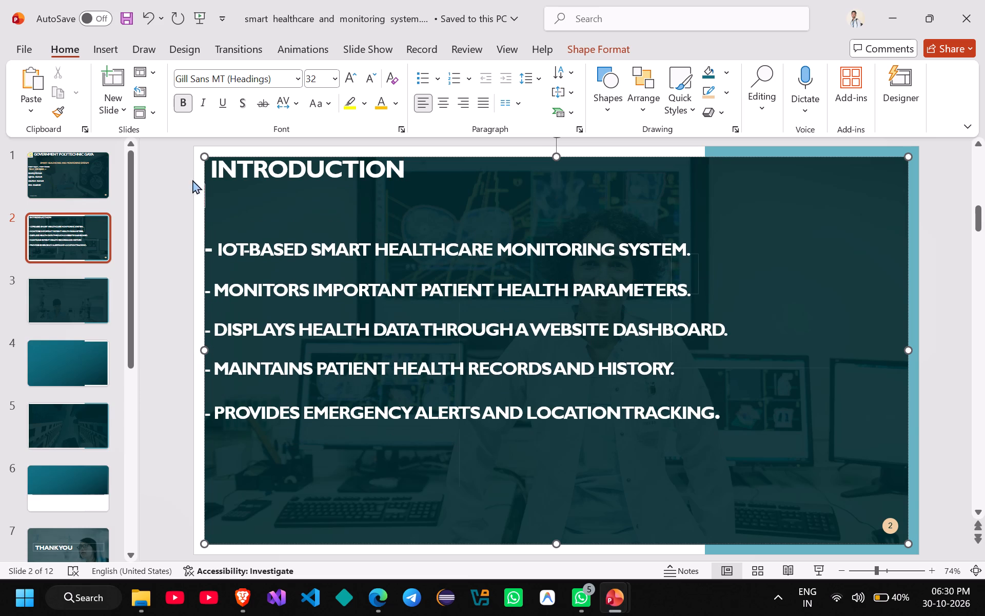
Change the font color of the INTRODUCTION heading on slide 2 to the standard gold.
drag(211, 167, 273, 171)
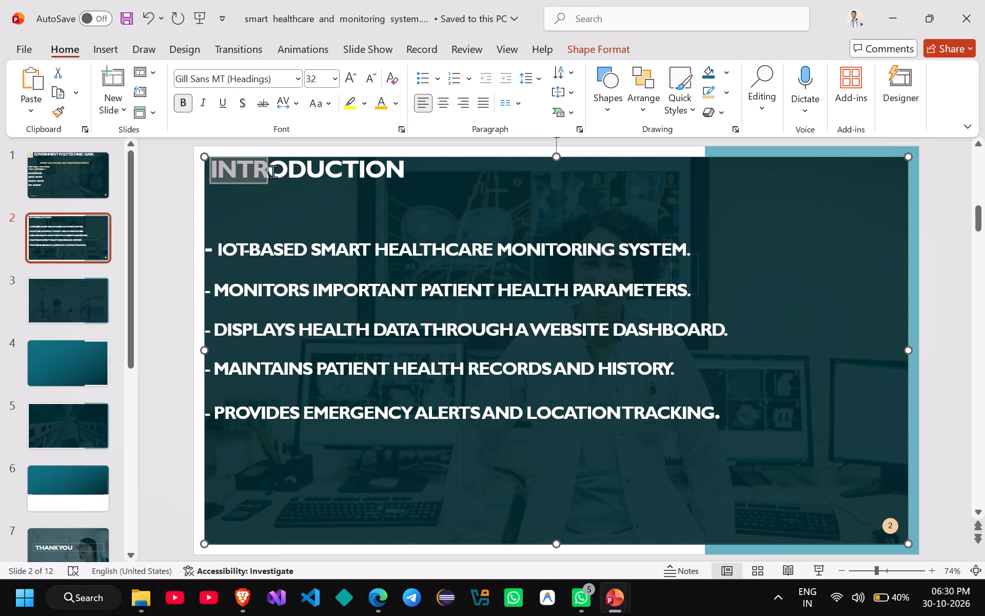
drag(273, 171, 402, 176)
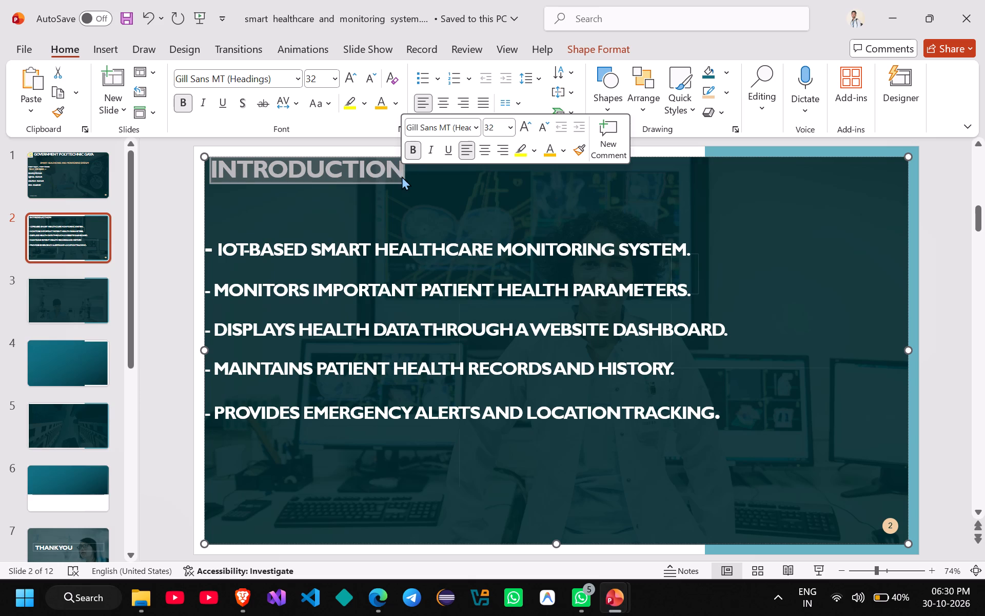
click(566, 151)
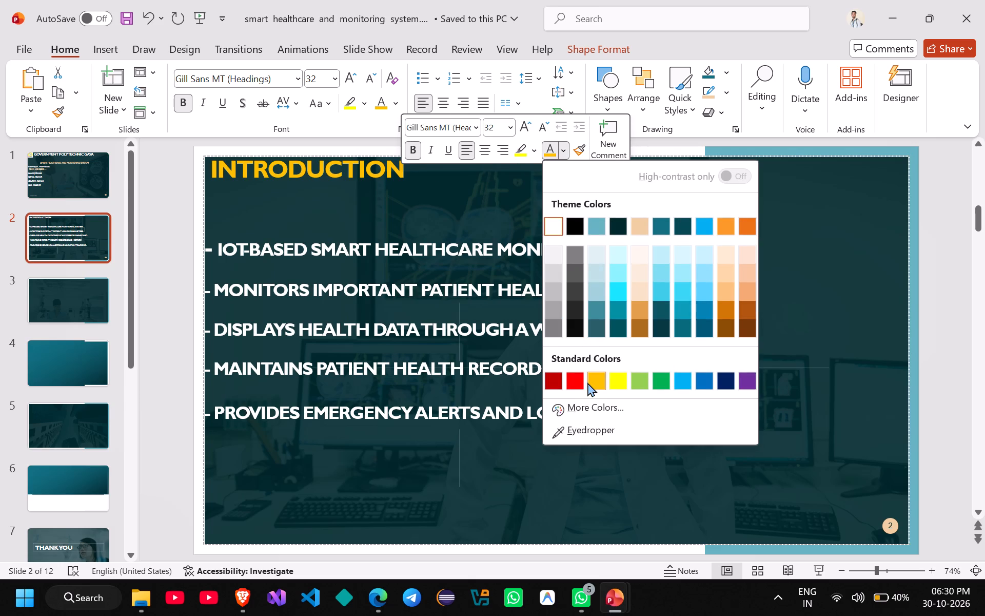
click(596, 387)
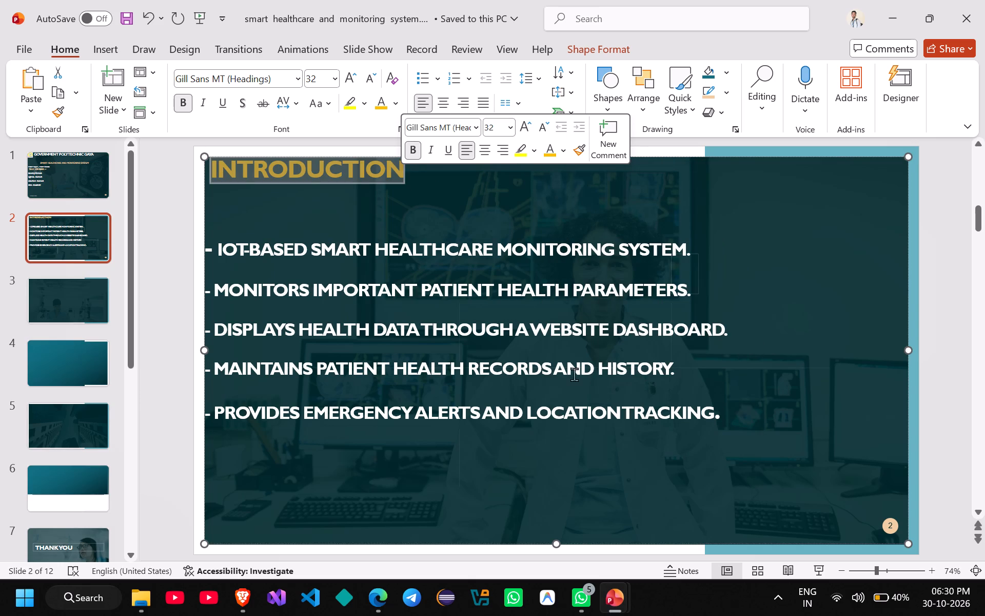
click(402, 156)
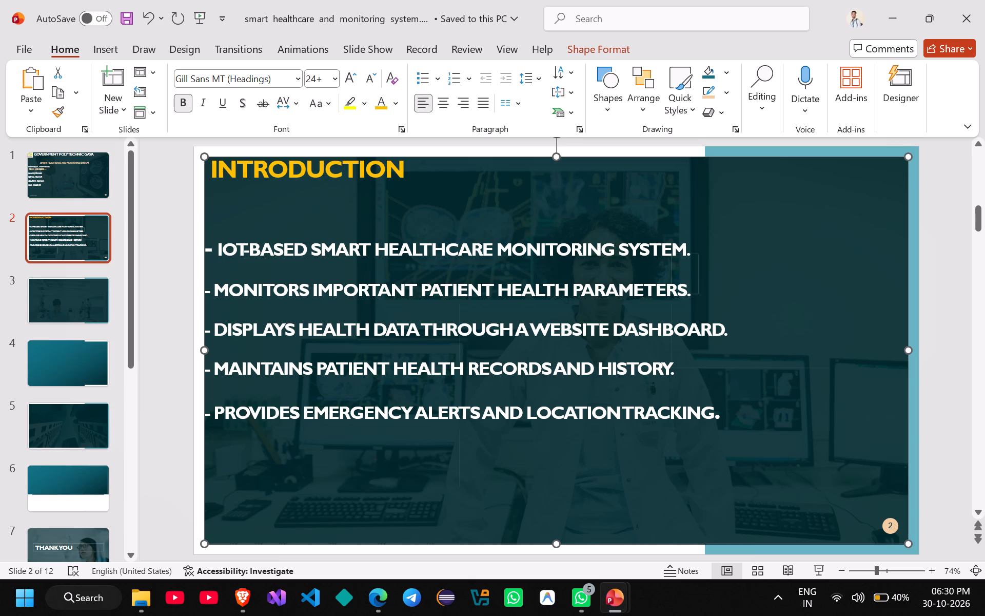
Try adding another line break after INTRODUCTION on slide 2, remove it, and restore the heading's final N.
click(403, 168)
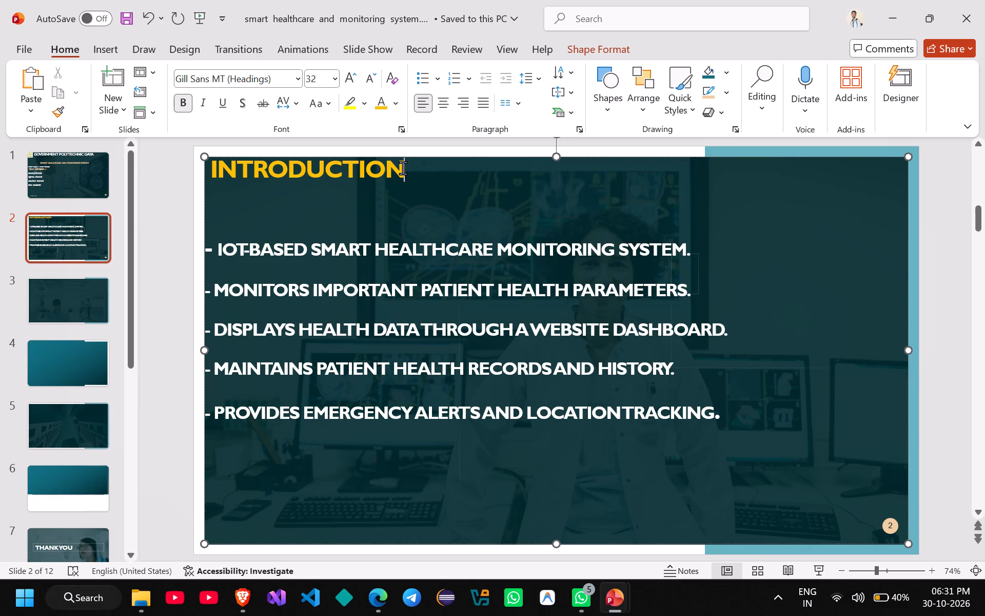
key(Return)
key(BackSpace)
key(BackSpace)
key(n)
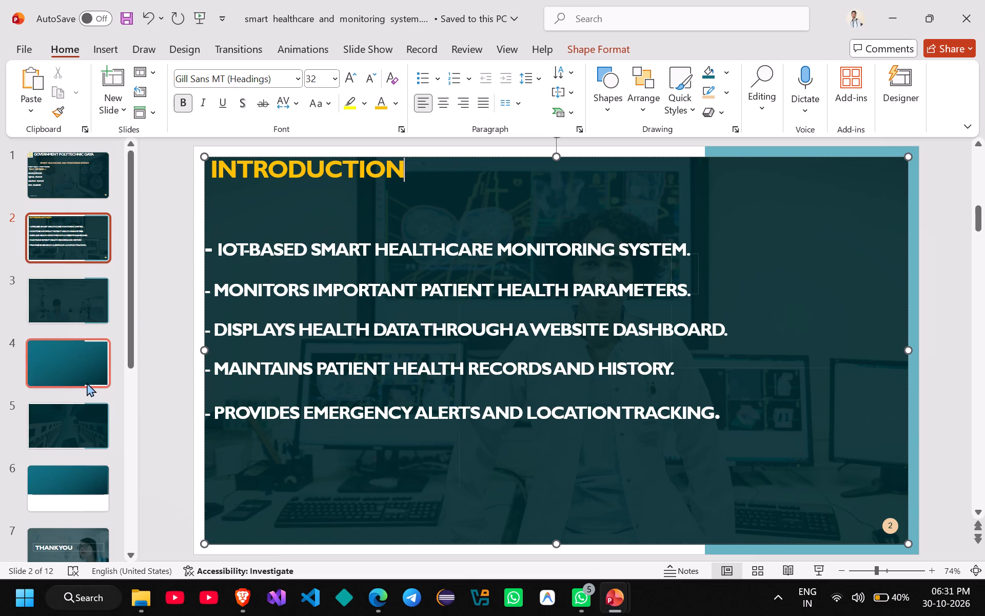
Open the empty slide 3 with the dark teal office photo background for editing.
click(75, 293)
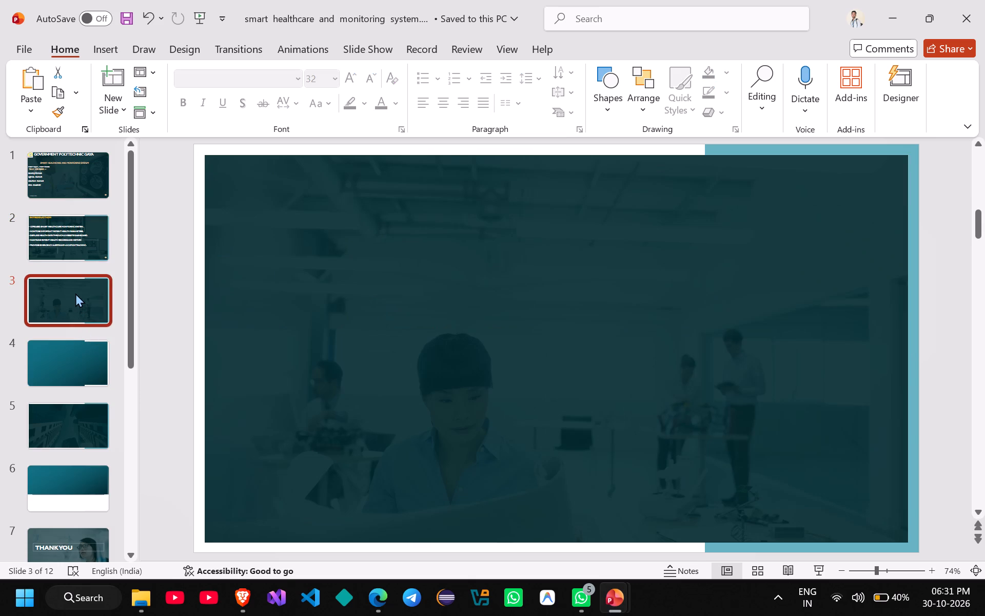
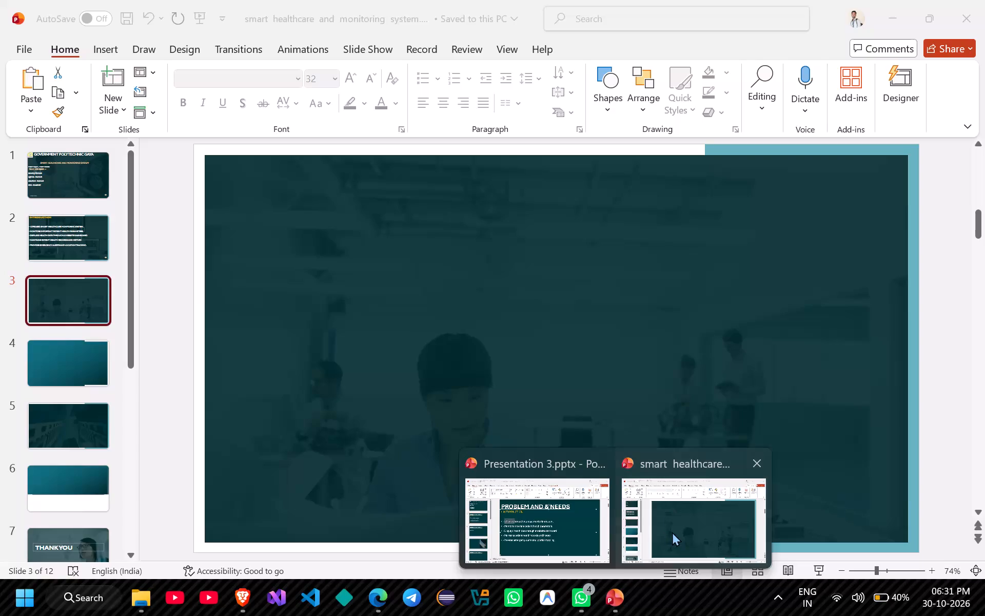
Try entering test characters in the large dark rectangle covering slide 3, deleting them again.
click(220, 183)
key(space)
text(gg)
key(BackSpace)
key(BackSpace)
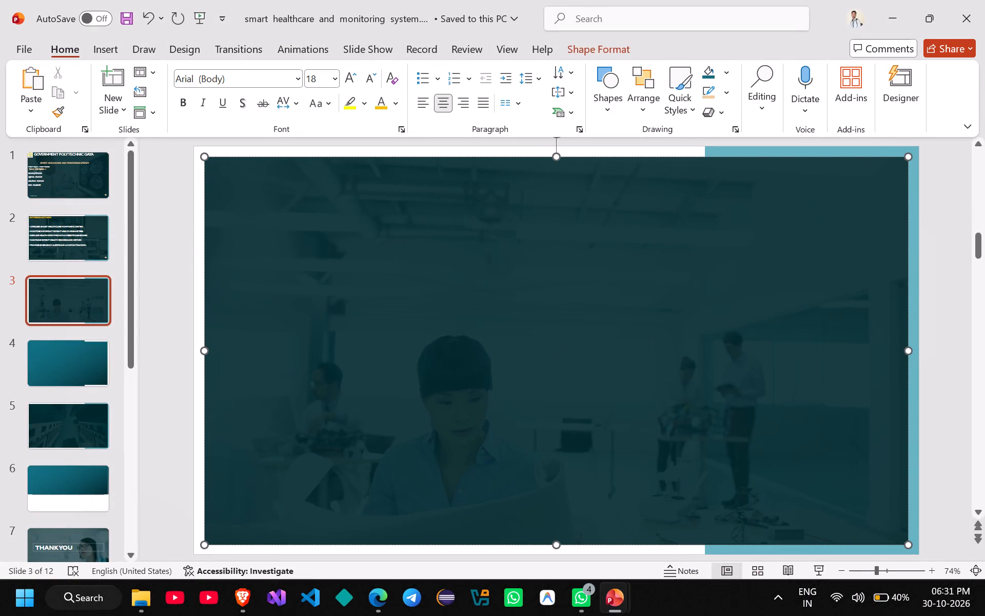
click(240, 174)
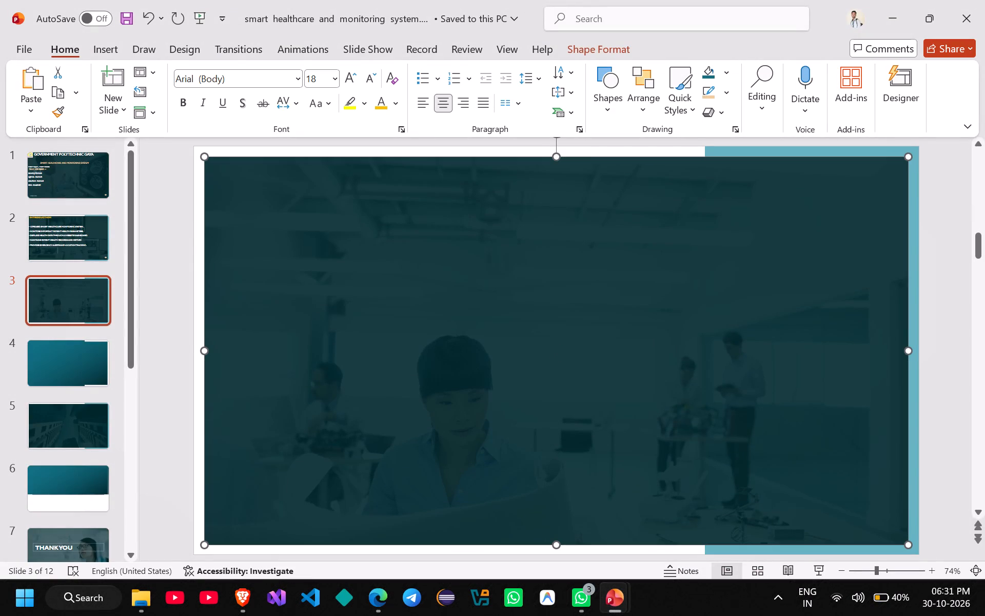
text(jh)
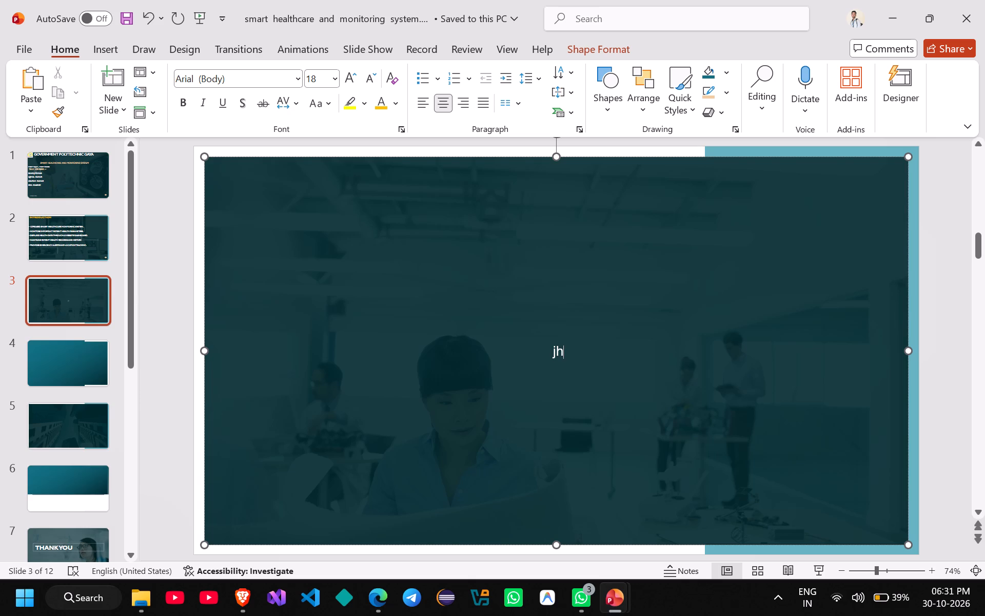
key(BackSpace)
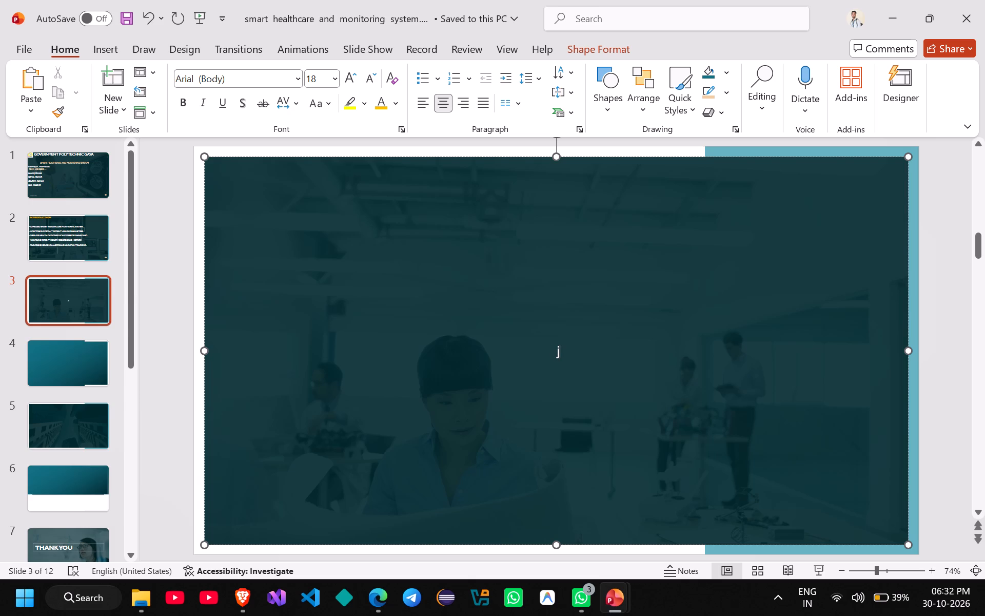
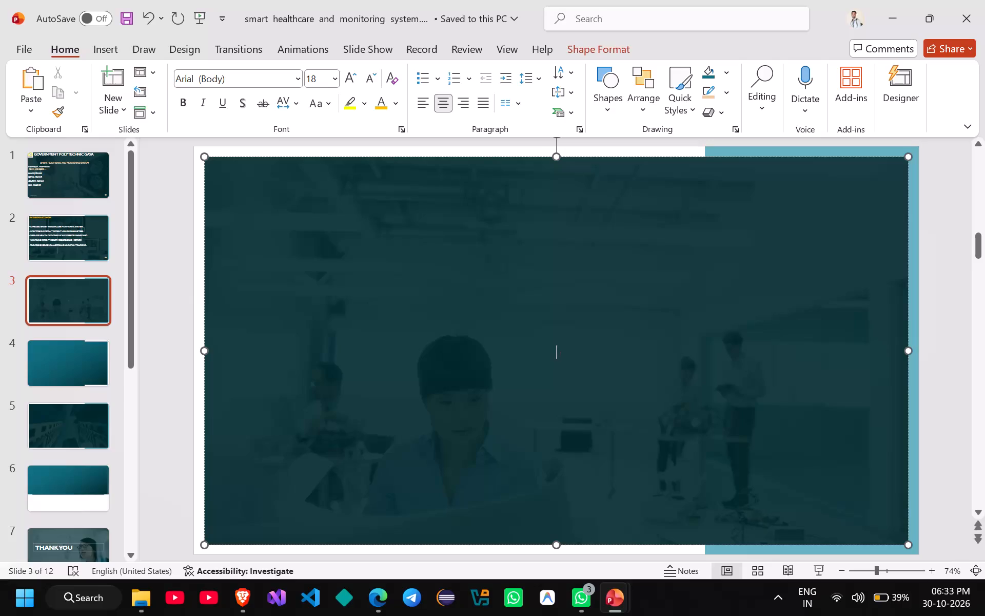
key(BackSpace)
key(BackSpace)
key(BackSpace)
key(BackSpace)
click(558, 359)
Enter a test letter h in slide 3's large dark rectangle and align it left.
click(390, 268)
key(h)
click(419, 108)
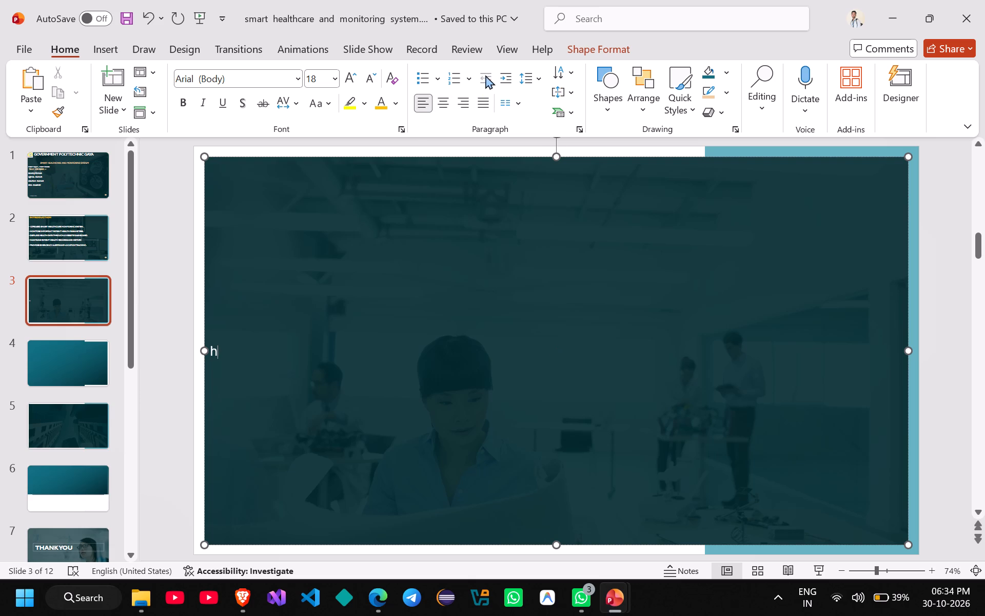
click(521, 104)
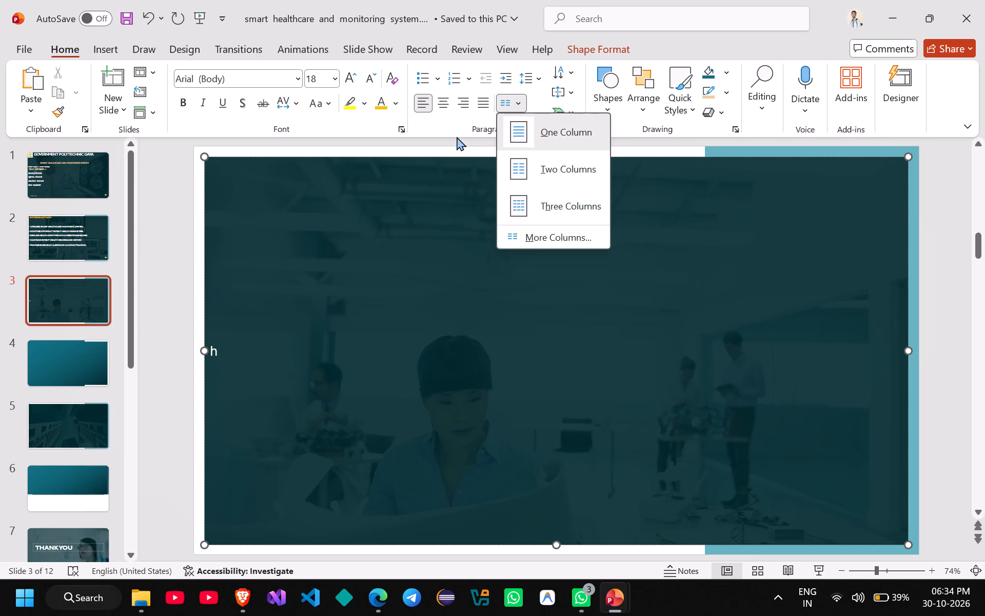
click(457, 137)
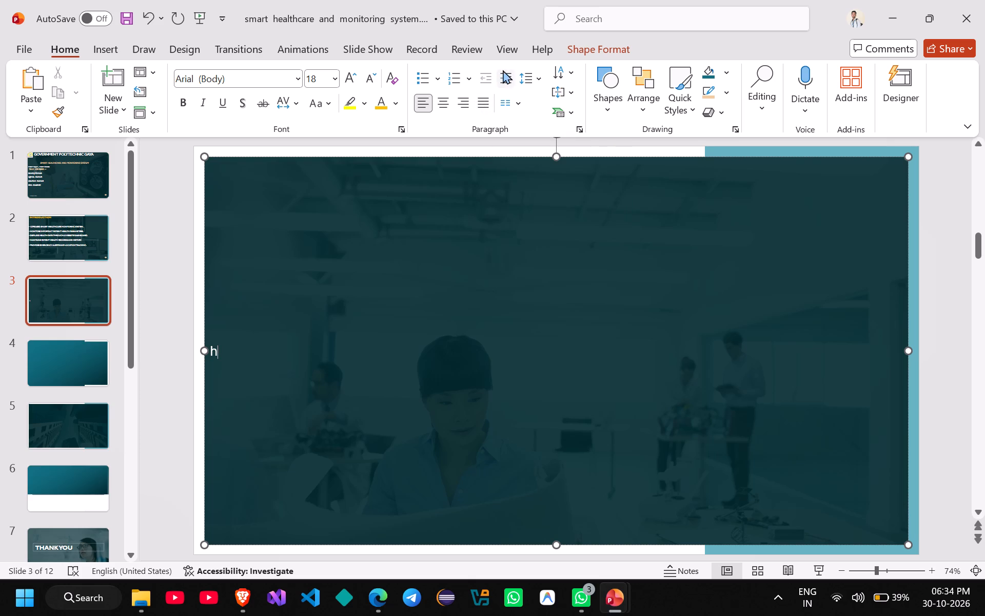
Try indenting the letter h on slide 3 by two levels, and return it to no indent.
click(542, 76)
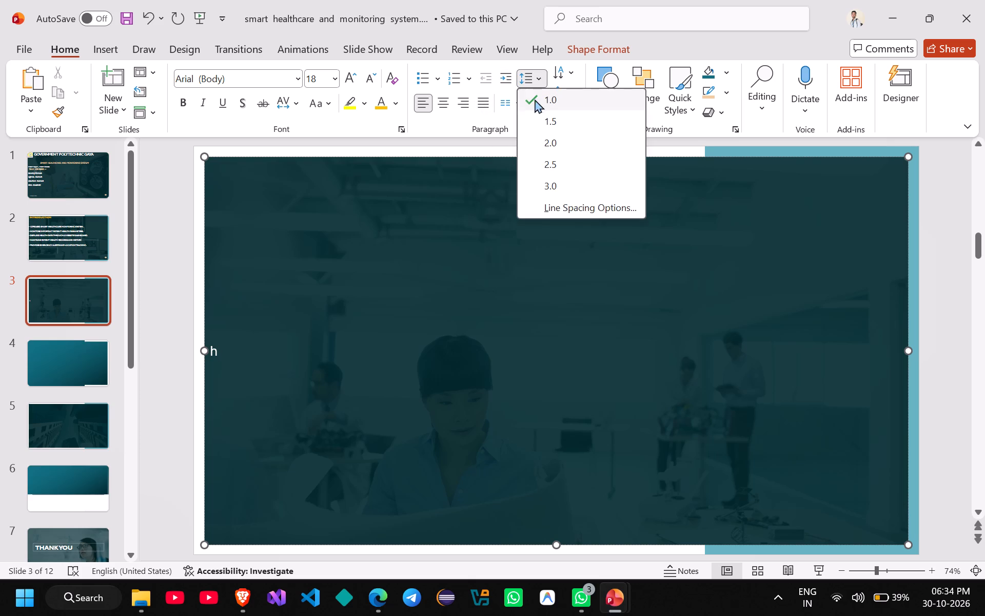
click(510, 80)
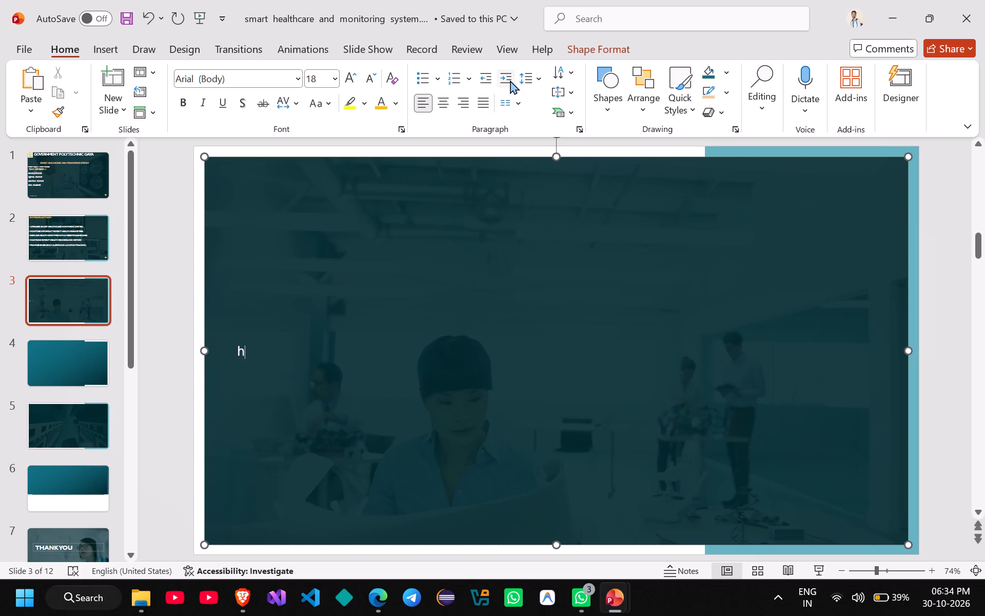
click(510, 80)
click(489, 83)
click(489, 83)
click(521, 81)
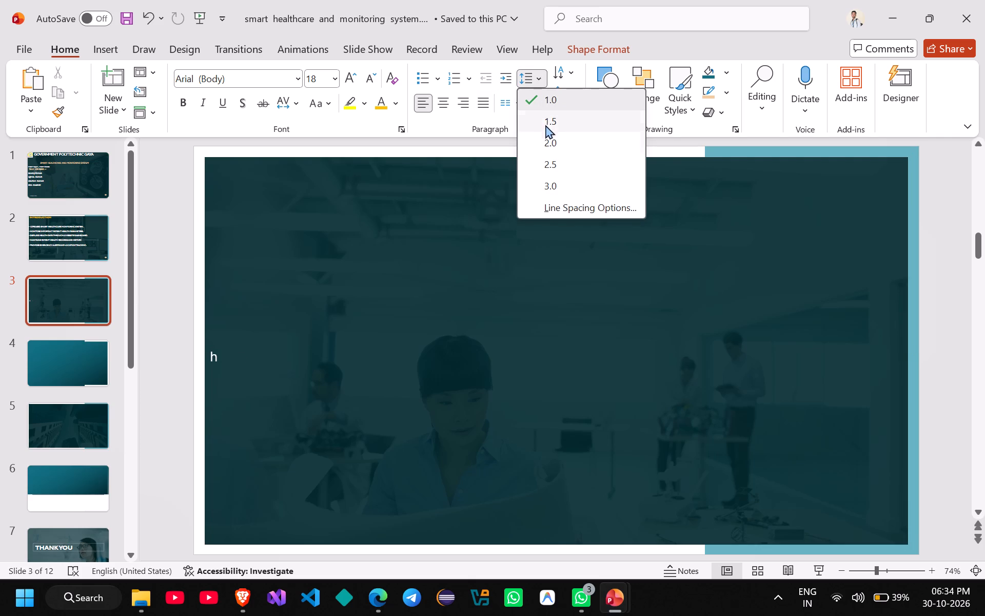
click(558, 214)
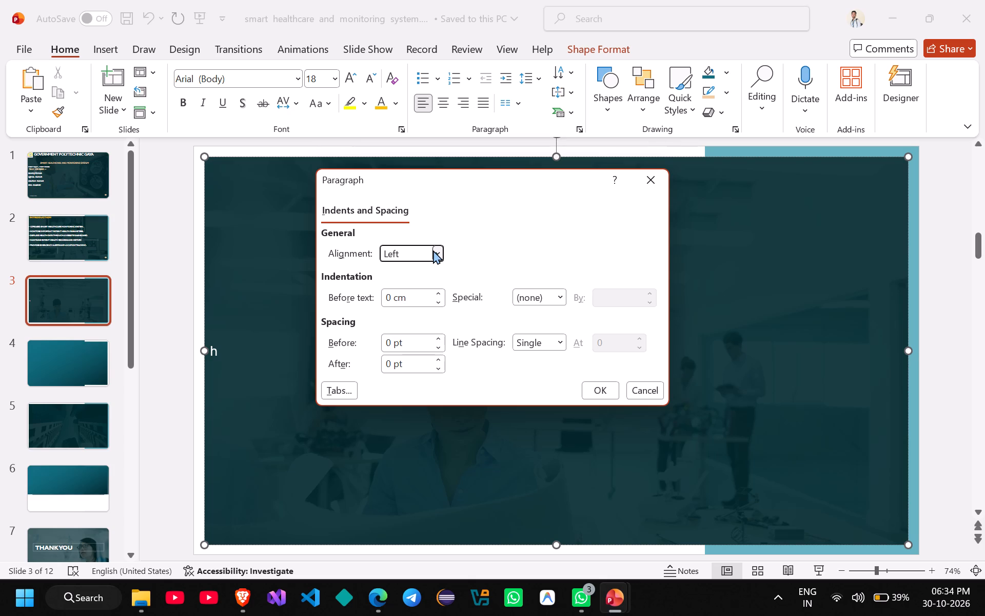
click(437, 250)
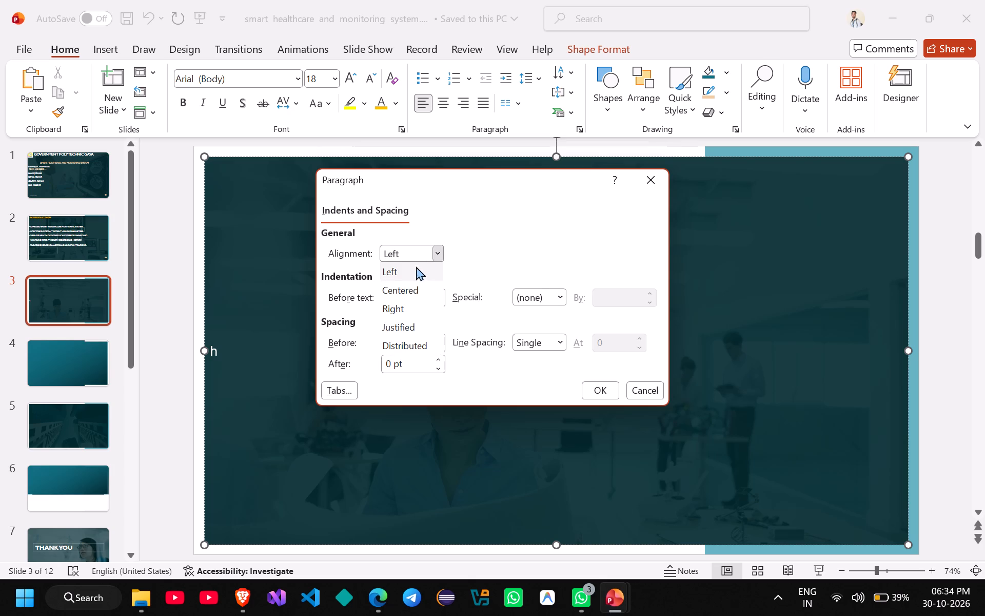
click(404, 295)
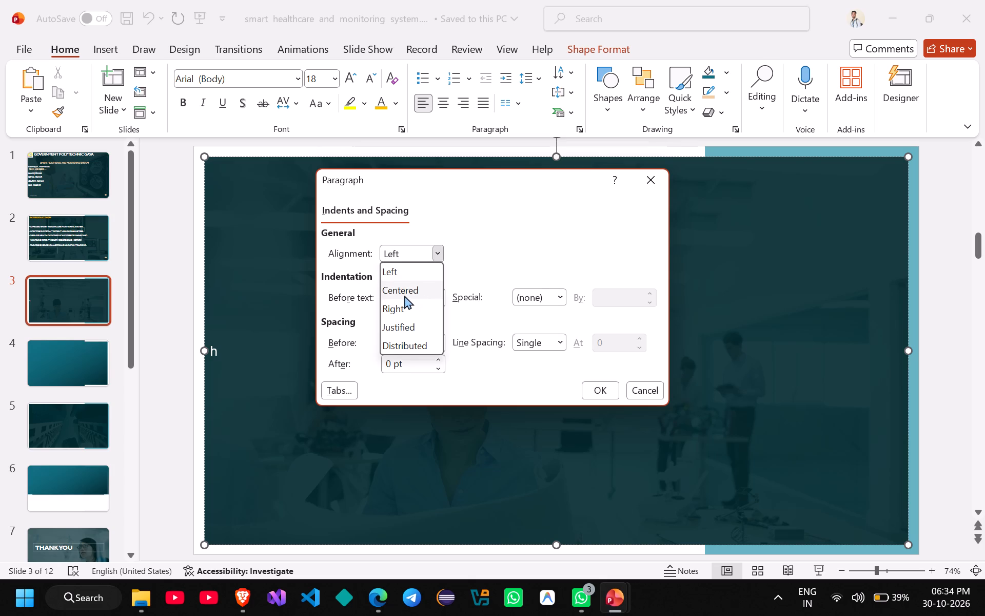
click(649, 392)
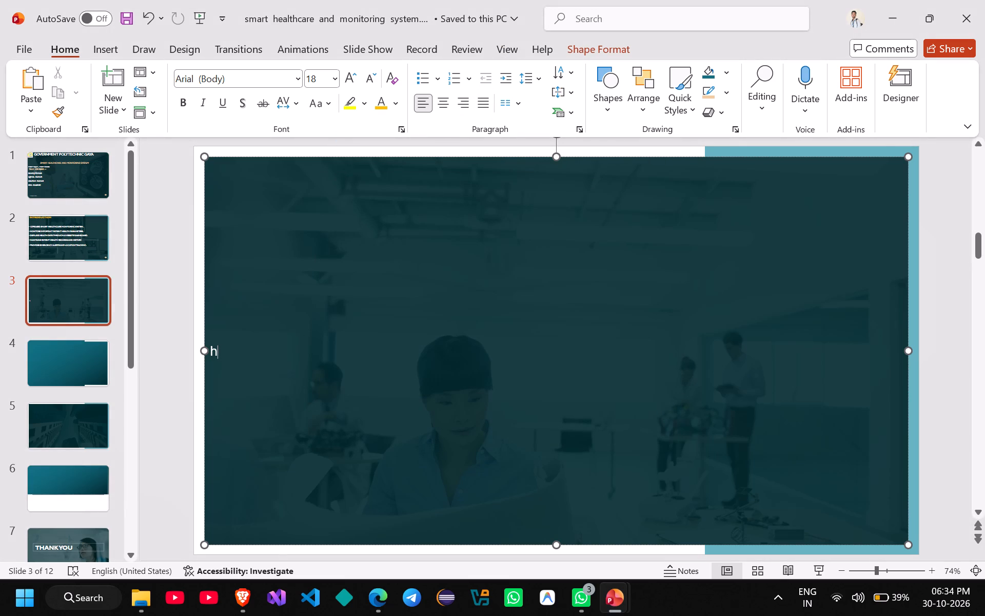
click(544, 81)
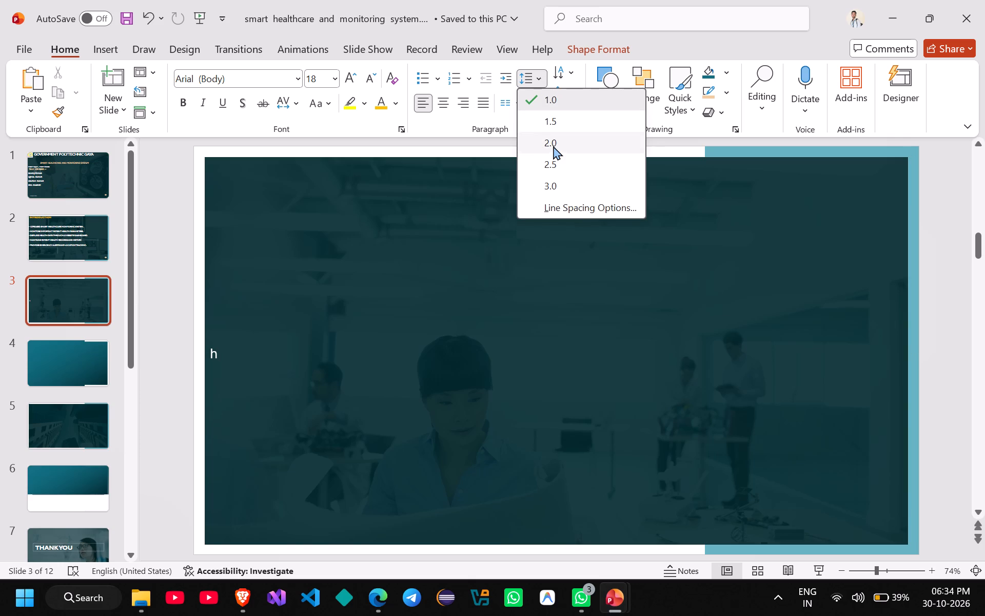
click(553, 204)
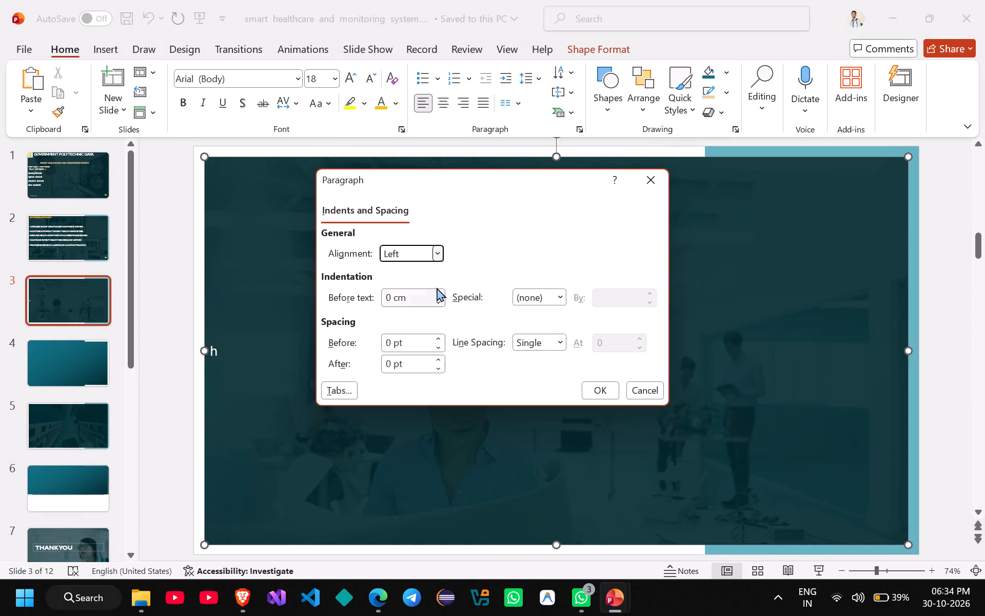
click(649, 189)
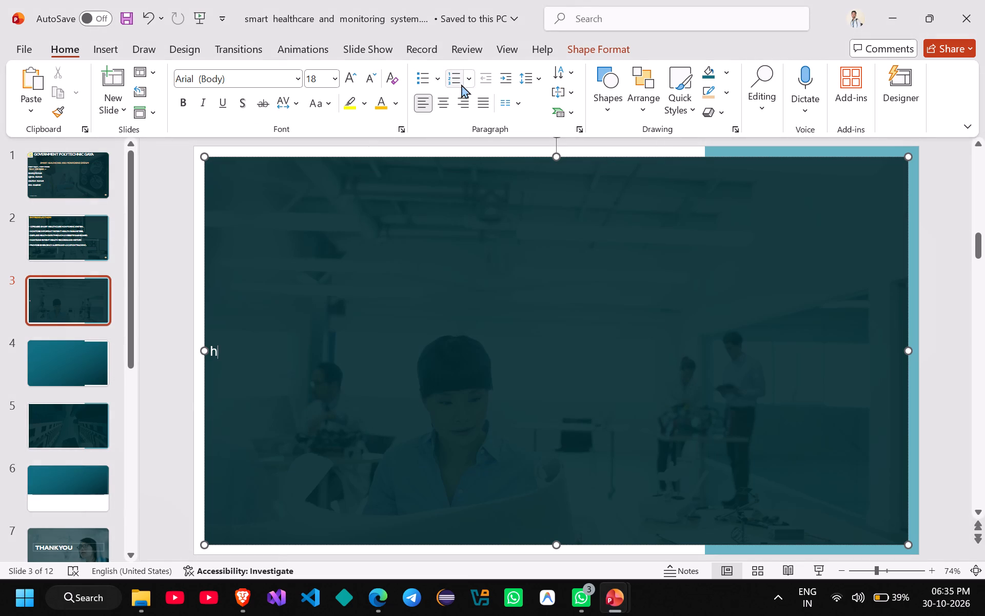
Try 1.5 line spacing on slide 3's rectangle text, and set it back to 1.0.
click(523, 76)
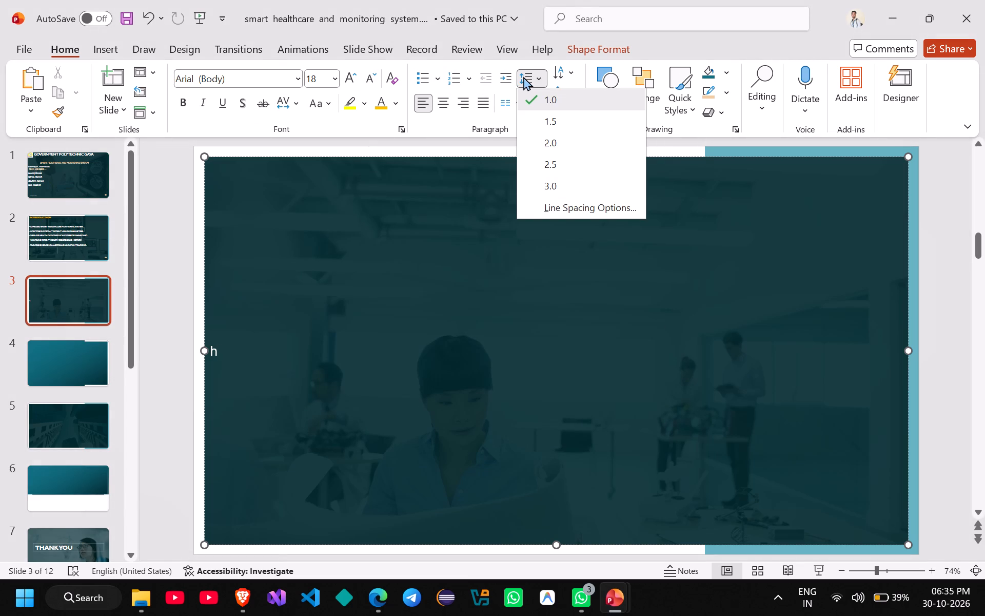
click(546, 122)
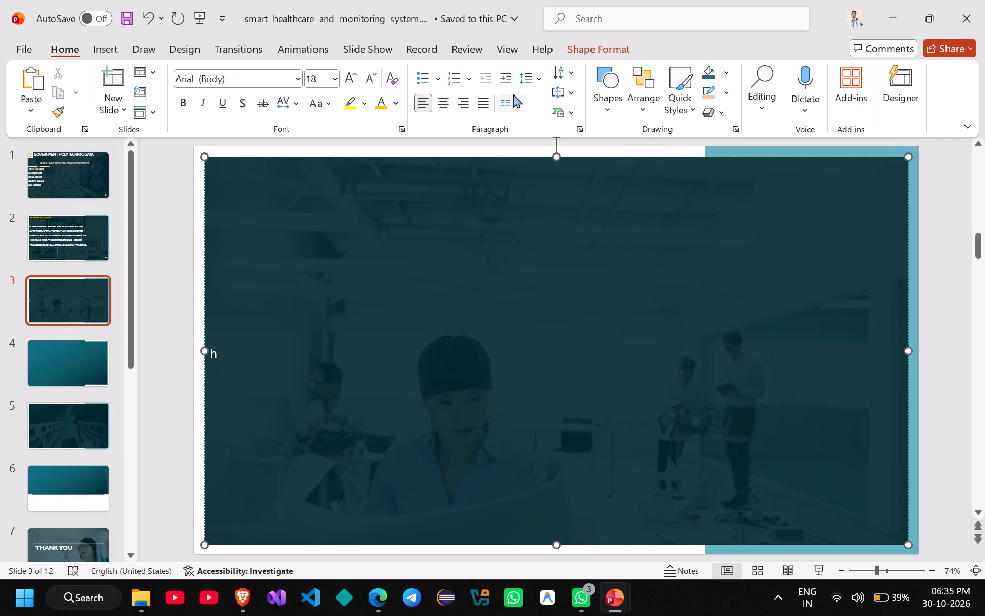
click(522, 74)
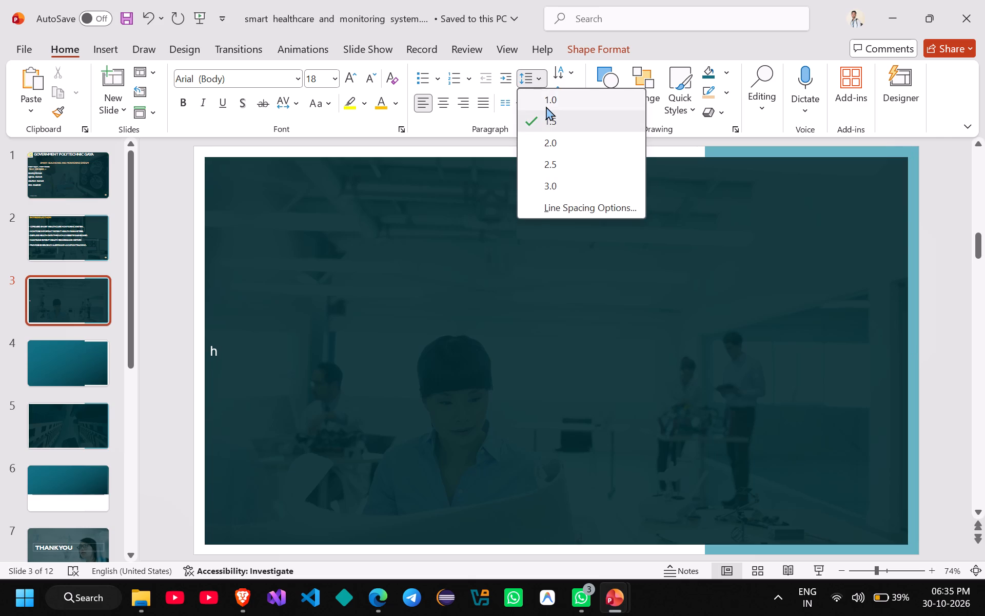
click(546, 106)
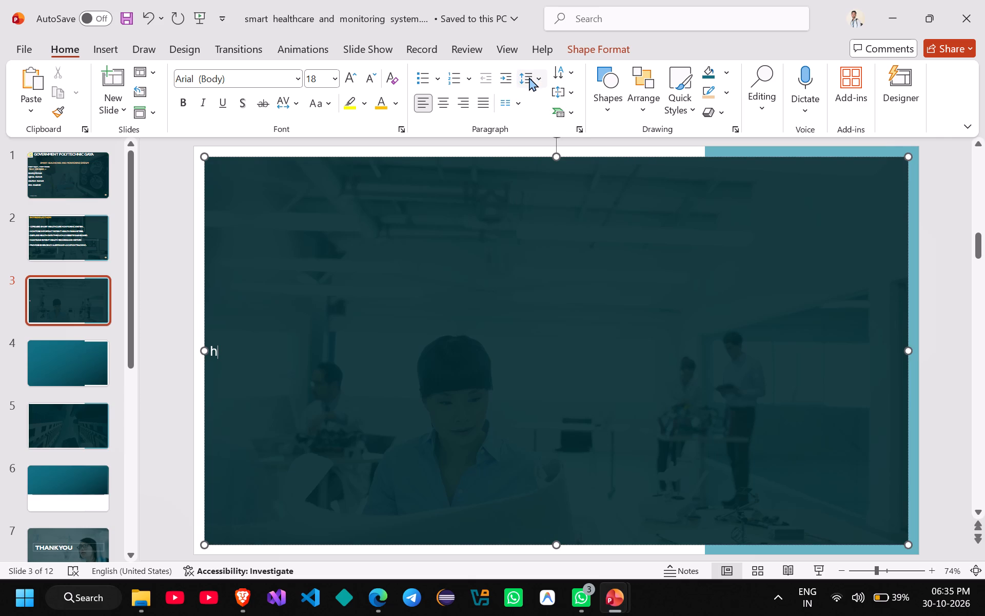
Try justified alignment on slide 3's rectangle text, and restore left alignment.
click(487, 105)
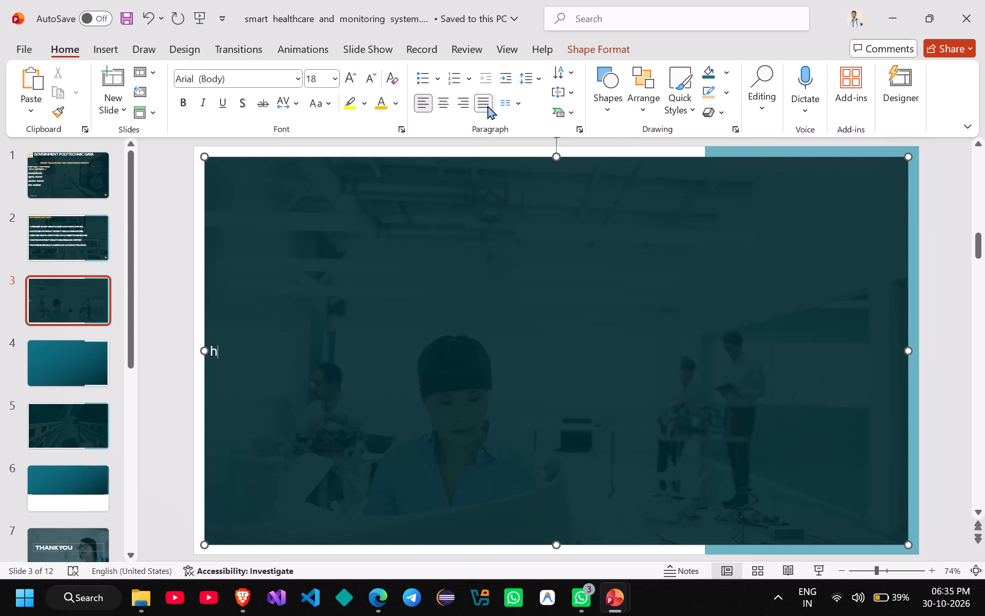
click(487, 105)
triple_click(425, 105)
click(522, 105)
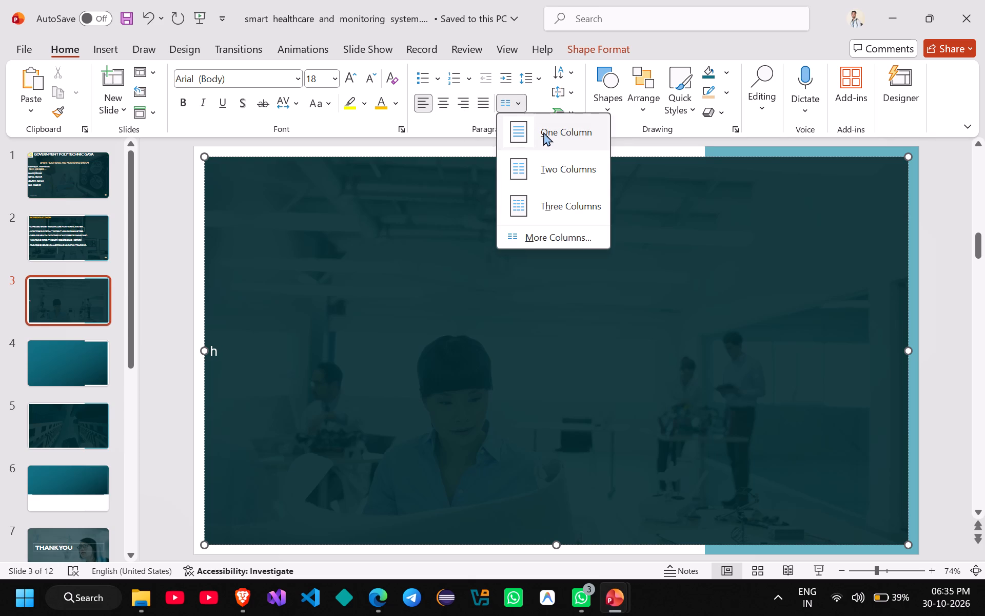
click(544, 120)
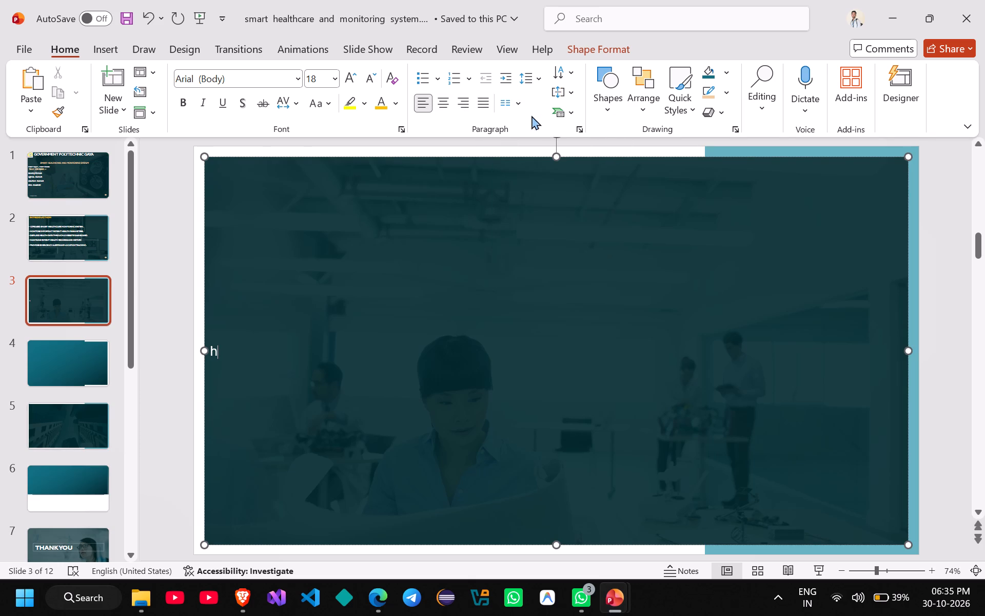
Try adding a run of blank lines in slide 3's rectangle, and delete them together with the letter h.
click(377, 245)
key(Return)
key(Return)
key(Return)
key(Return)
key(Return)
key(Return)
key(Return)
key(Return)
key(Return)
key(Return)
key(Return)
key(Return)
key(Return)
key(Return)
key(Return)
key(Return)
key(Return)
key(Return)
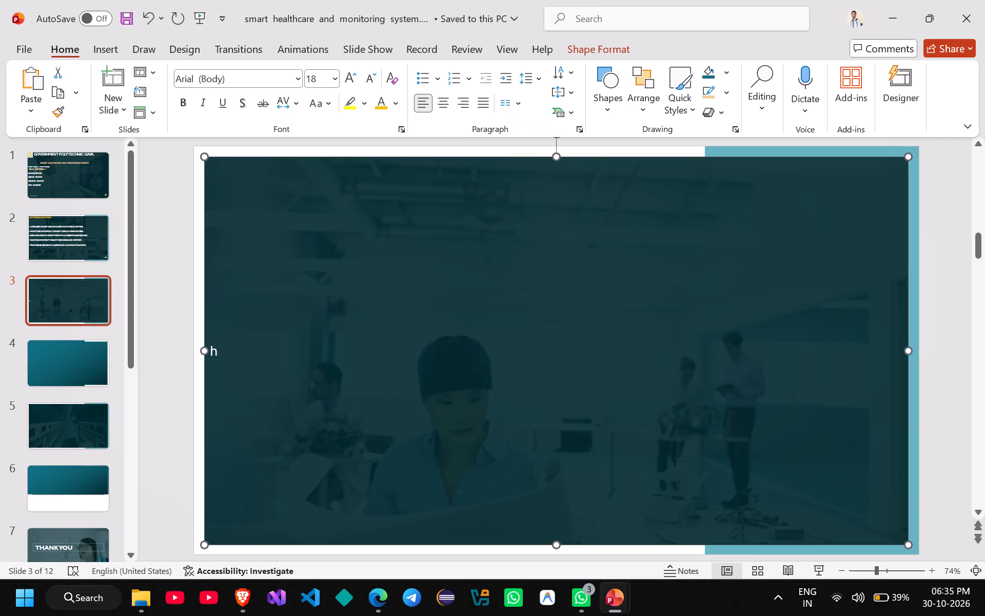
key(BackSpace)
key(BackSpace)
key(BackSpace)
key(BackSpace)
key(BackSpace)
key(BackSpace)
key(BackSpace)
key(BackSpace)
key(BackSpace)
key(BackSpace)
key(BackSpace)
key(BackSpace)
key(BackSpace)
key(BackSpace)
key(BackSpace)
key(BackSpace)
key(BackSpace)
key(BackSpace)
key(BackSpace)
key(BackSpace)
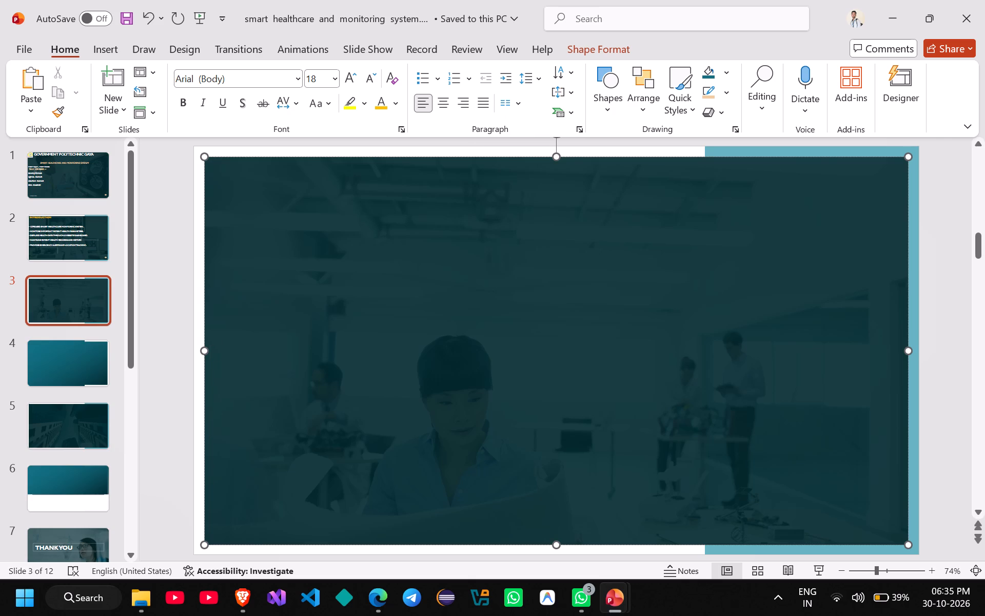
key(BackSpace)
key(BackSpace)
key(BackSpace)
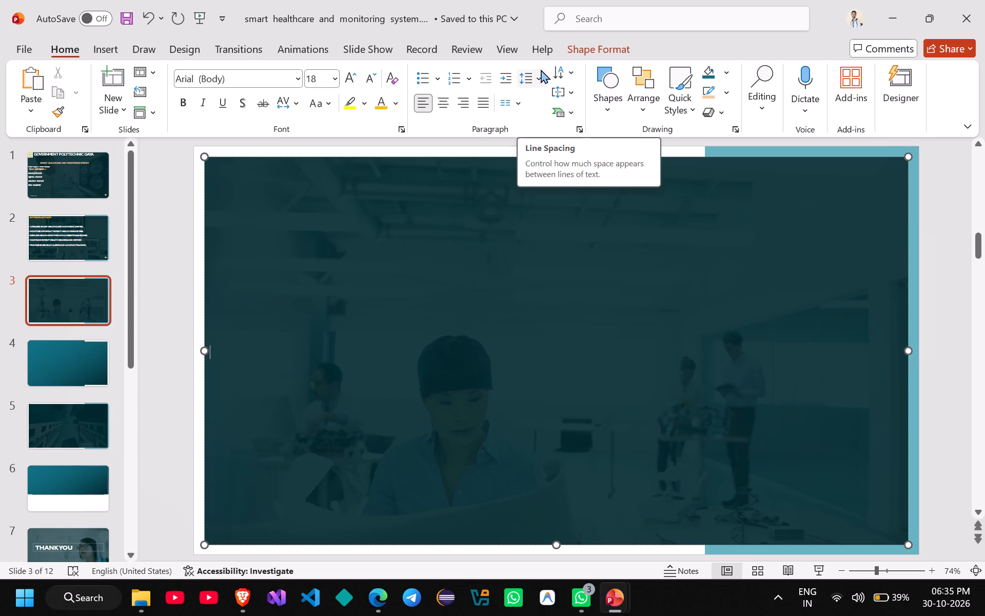
Set the vertical text alignment of slide 3's rectangle to Top, testing it with a letter g that is removed again.
click(573, 77)
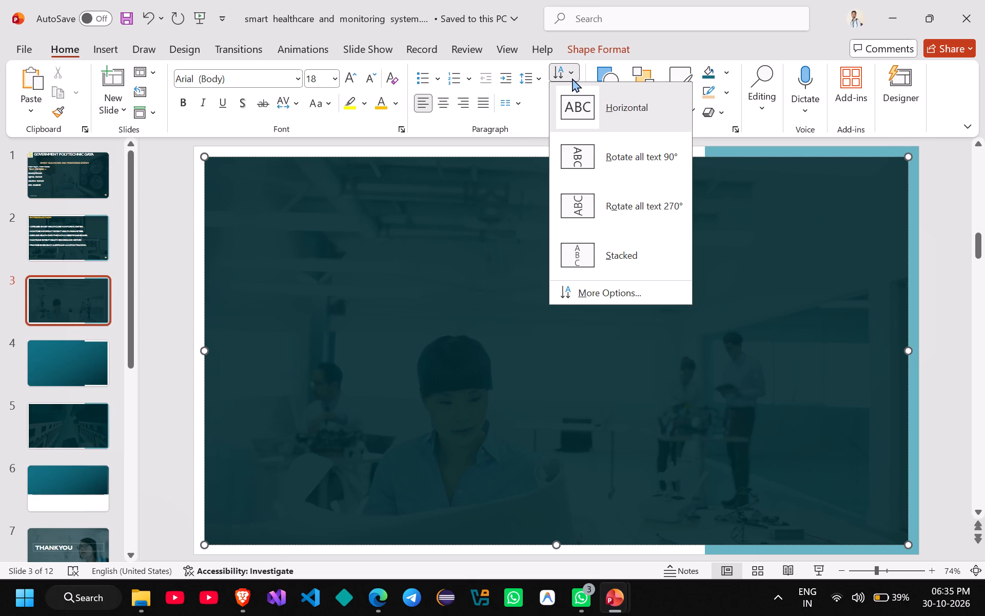
click(524, 173)
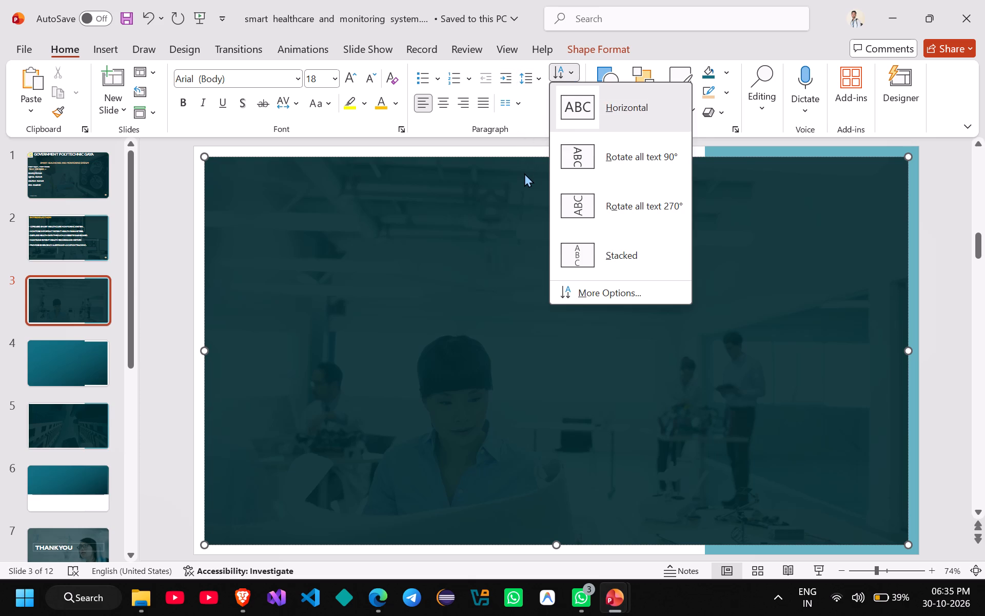
click(577, 93)
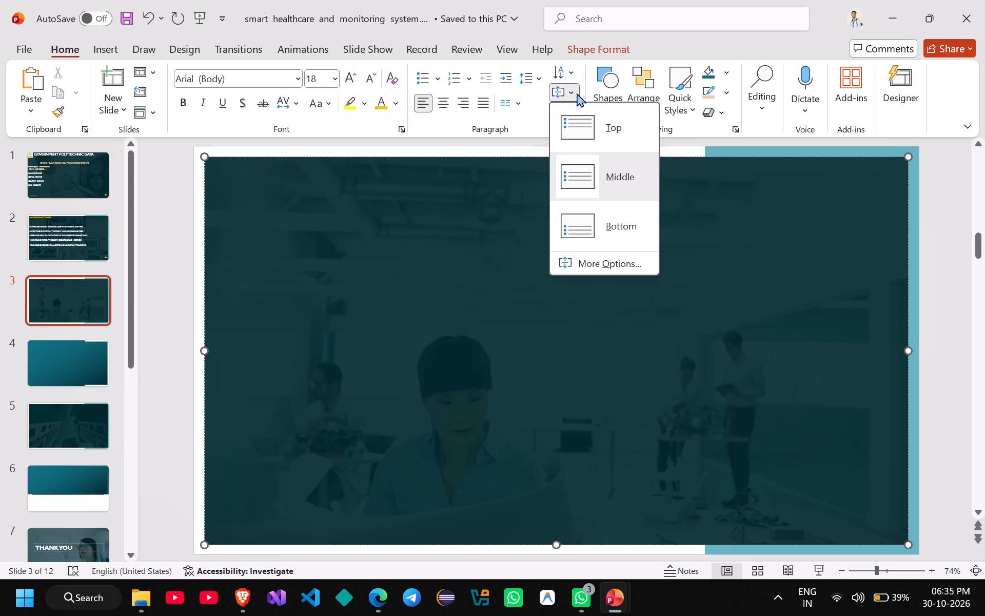
click(596, 120)
click(428, 212)
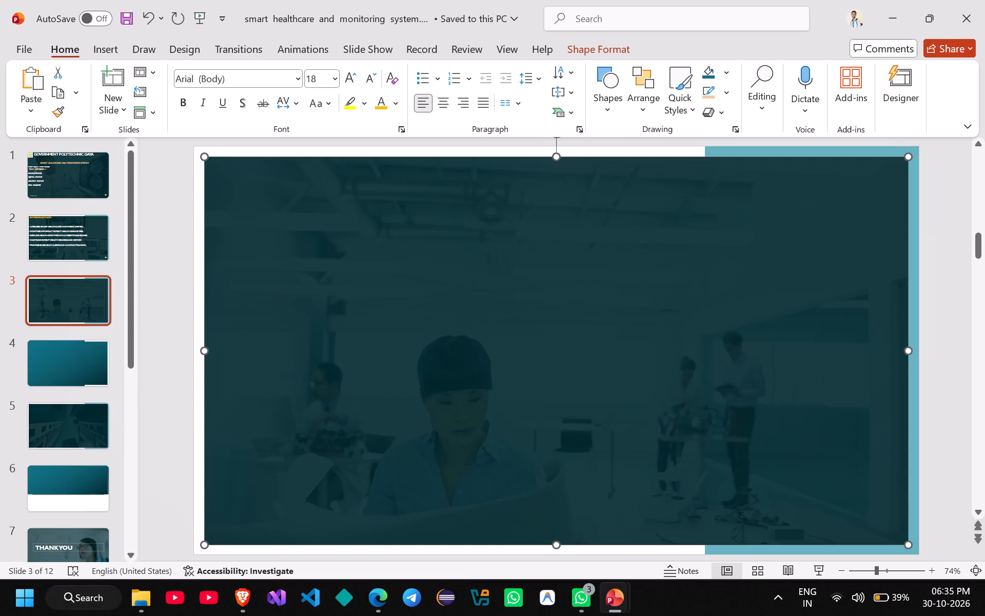
key(g)
key(BackSpace)
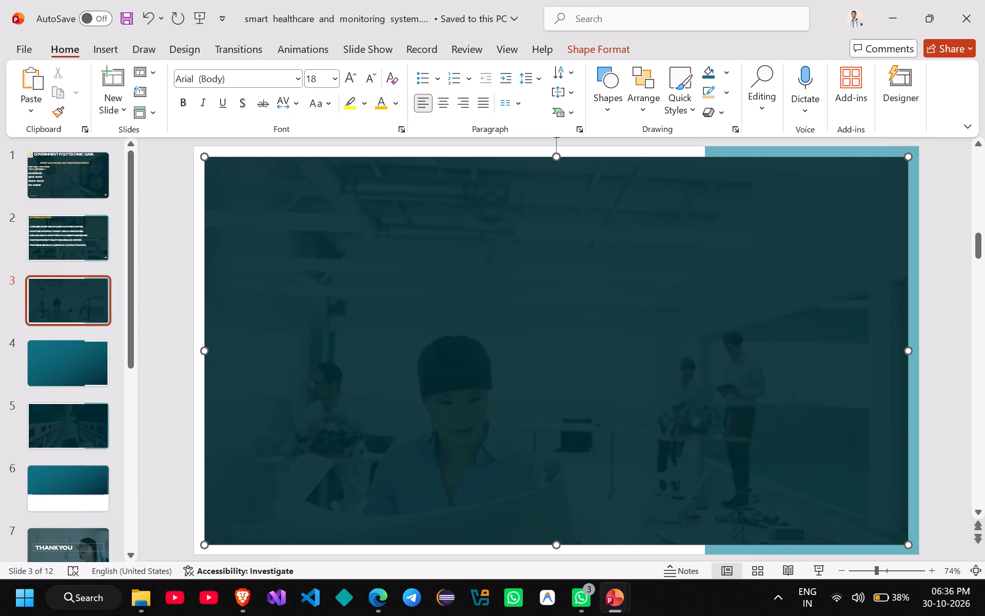
Paste the copied PROBLEM STATEMENT heading and its five numbered points into slide 3's rectangle.
key(ctrl+v)
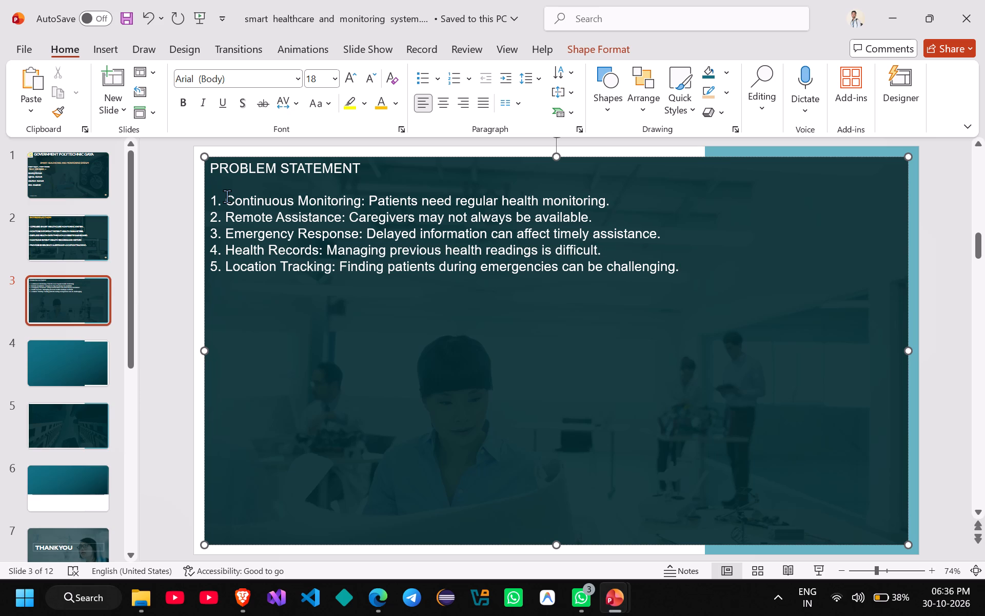
Set the font size of the five numbered problem statement points on slide 3 to 28.
drag(227, 196, 595, 339)
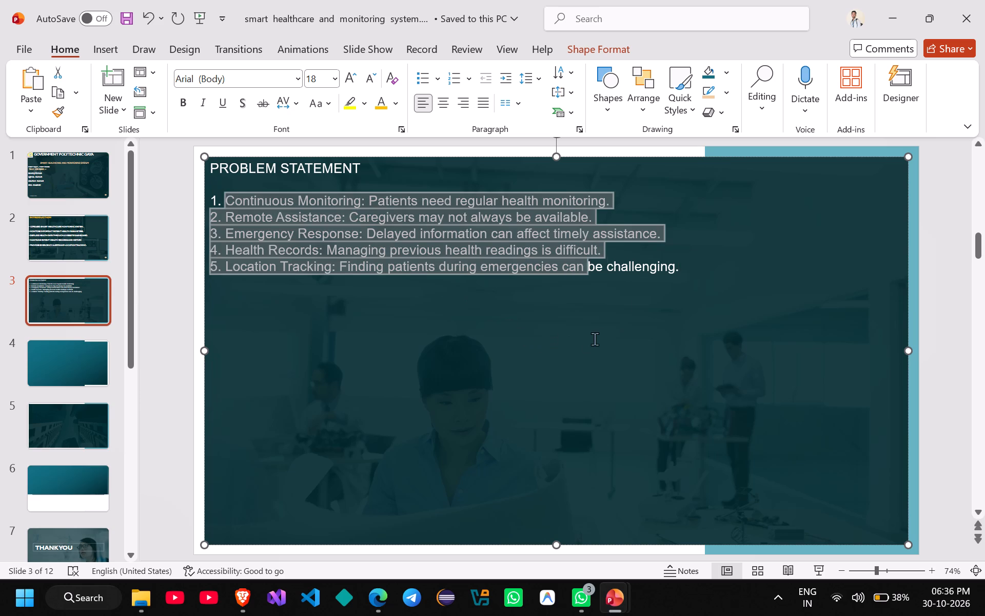
drag(595, 339, 682, 281)
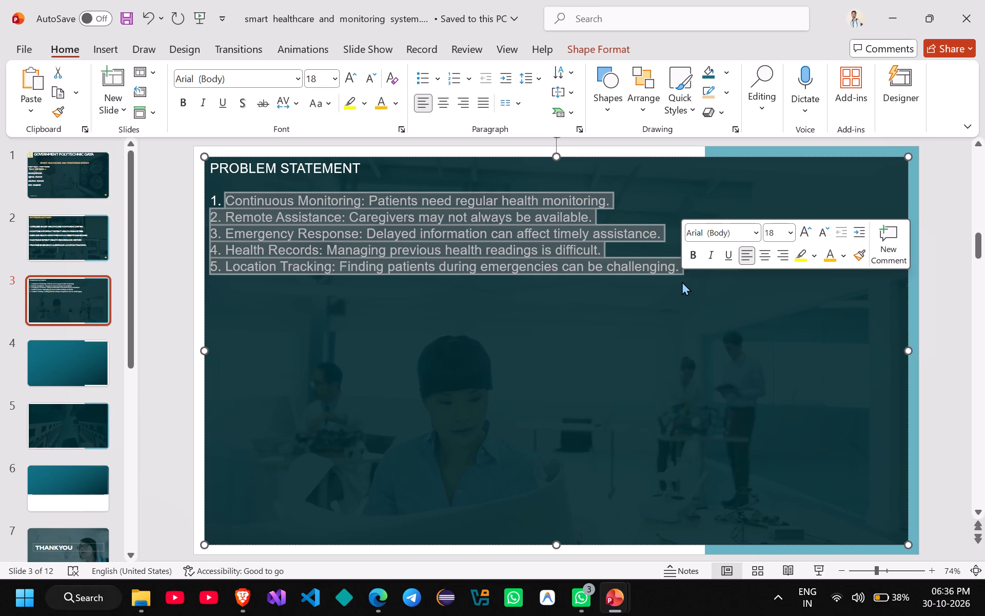
click(793, 230)
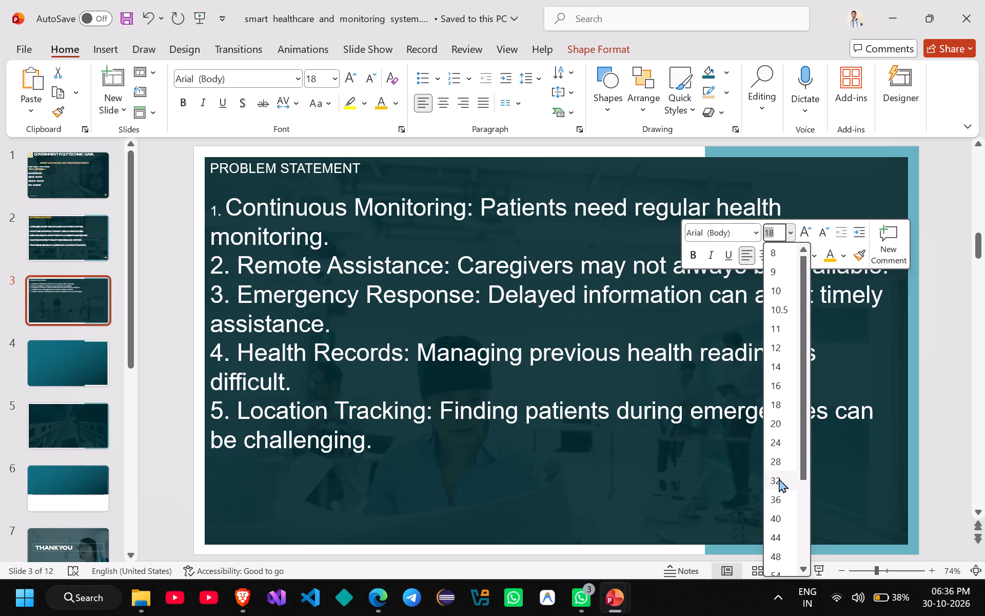
click(779, 468)
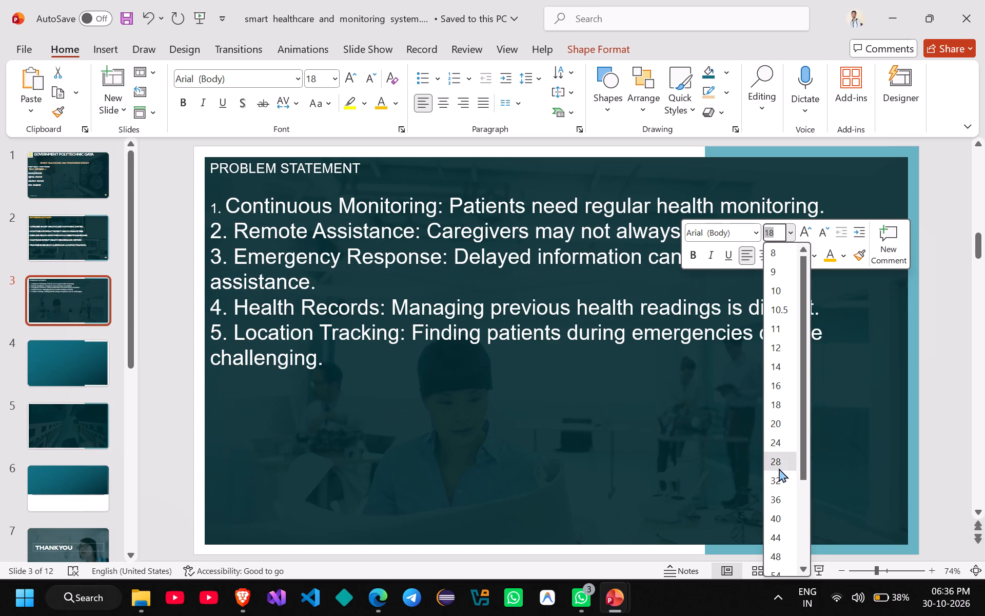
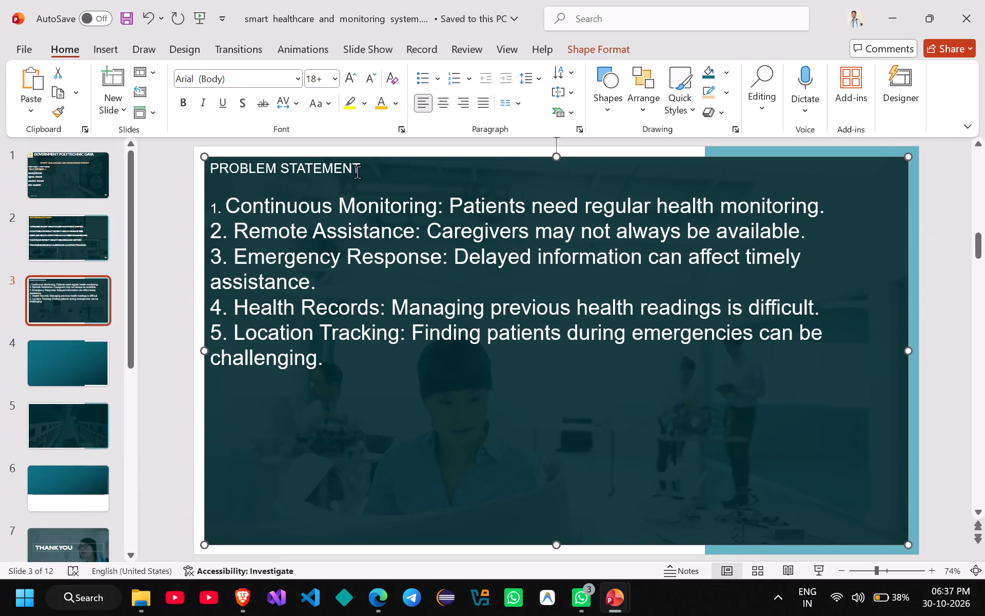
Add two blank lines beneath the PROBLEM STATEMENT heading on slide 3 to separate it from the numbered points.
click(374, 169)
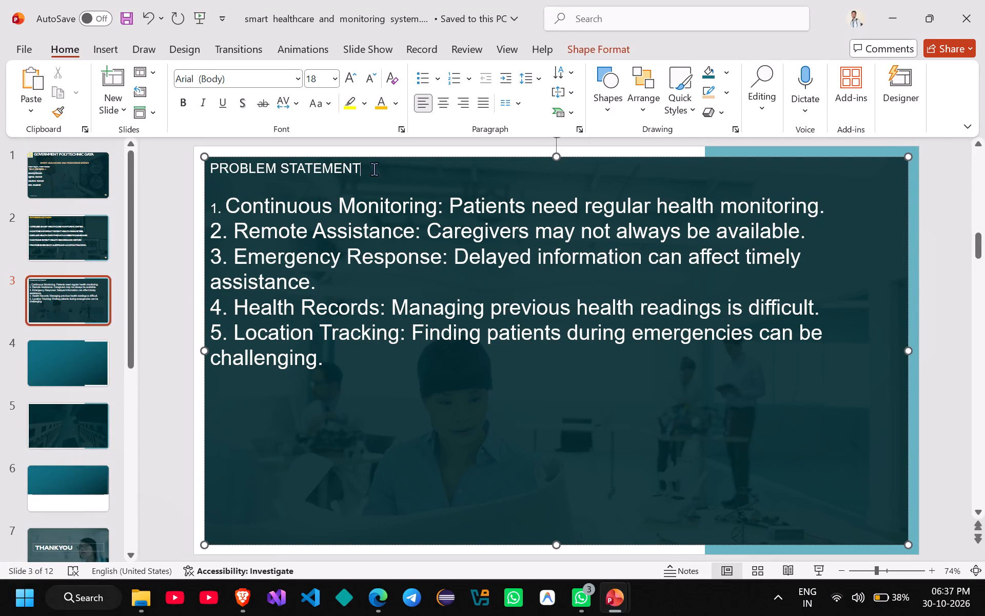
key(Return)
key(Return)
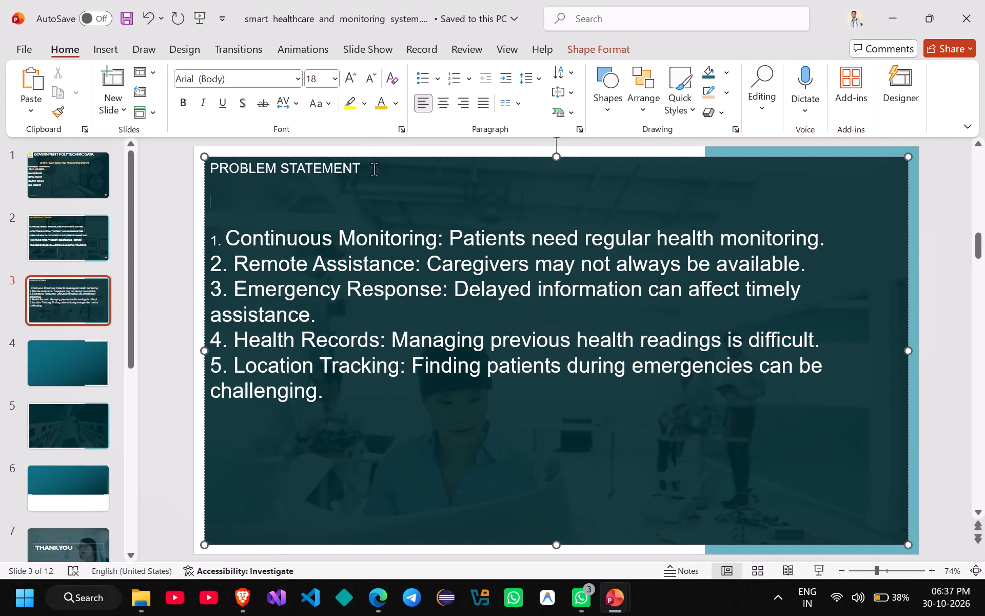
Set the PROBLEM STATEMENT heading on slide 3 to font size 32 and make it bold.
click(212, 167)
drag(212, 167, 357, 170)
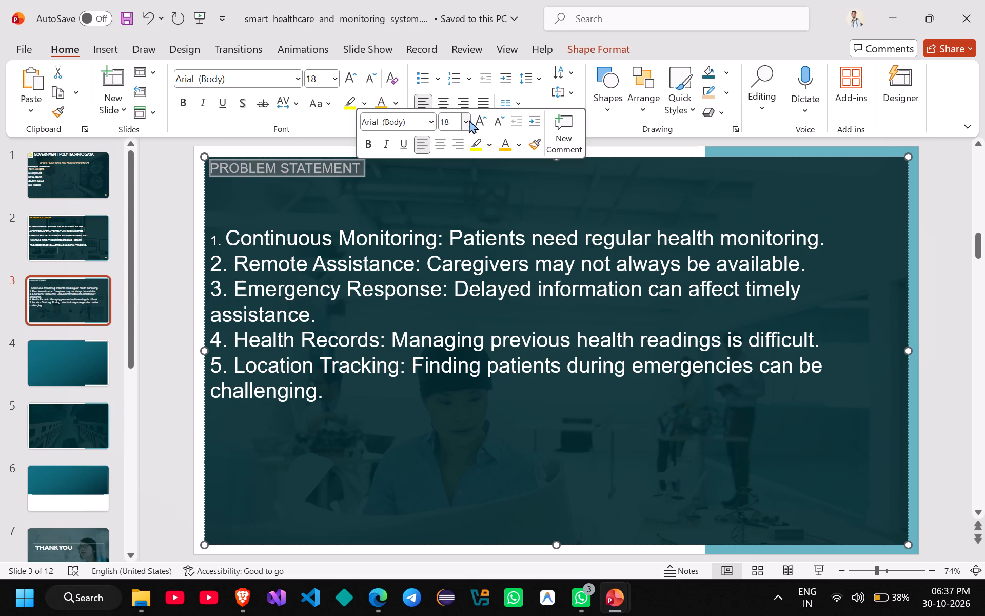
click(469, 120)
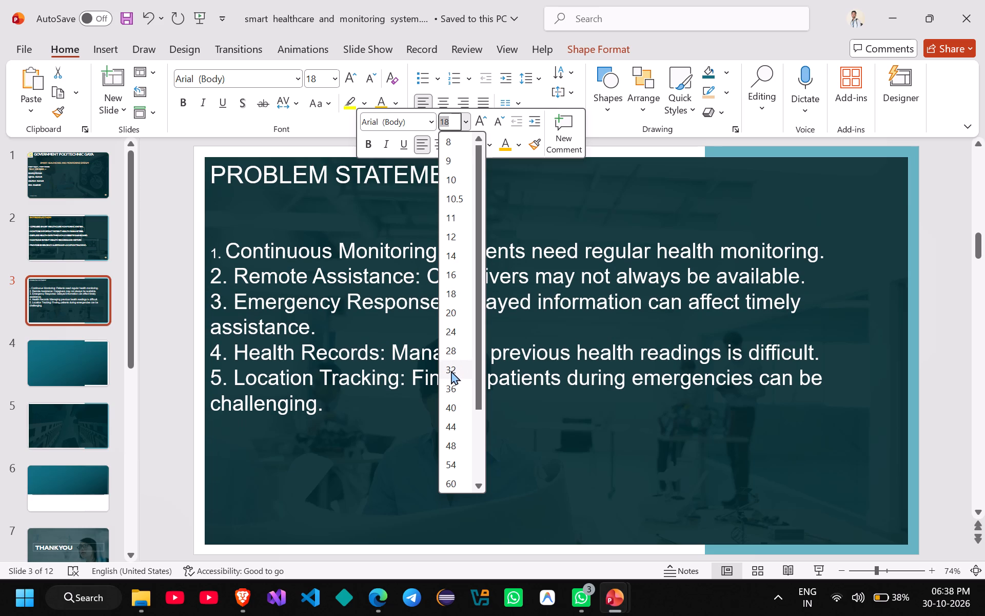
click(451, 368)
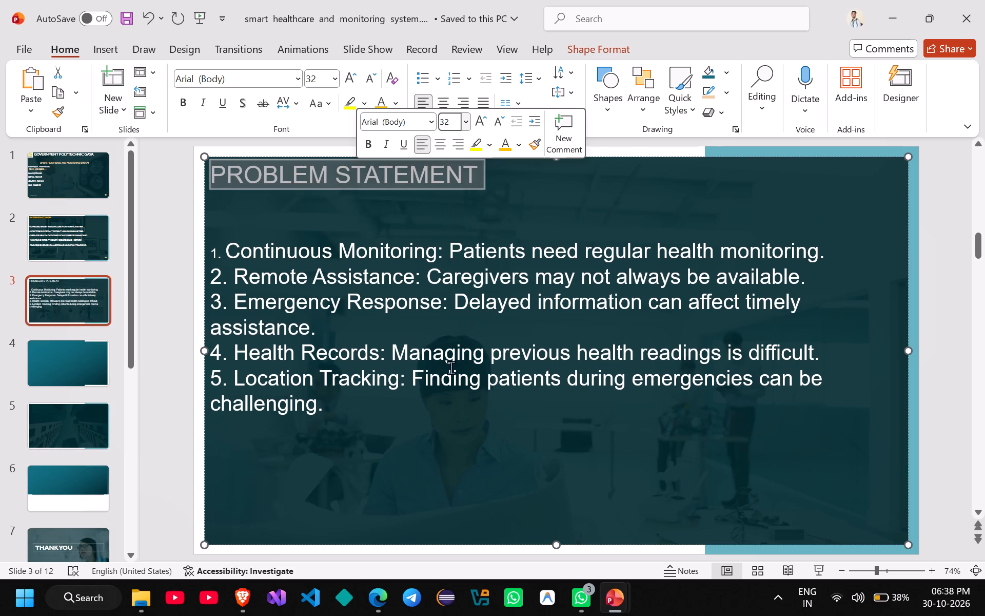
click(370, 144)
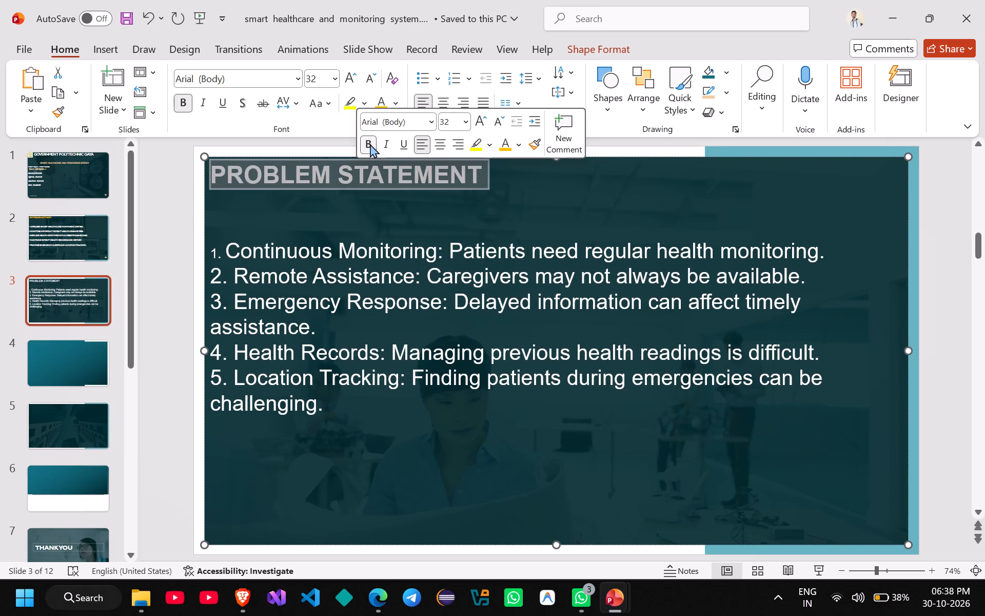
click(410, 219)
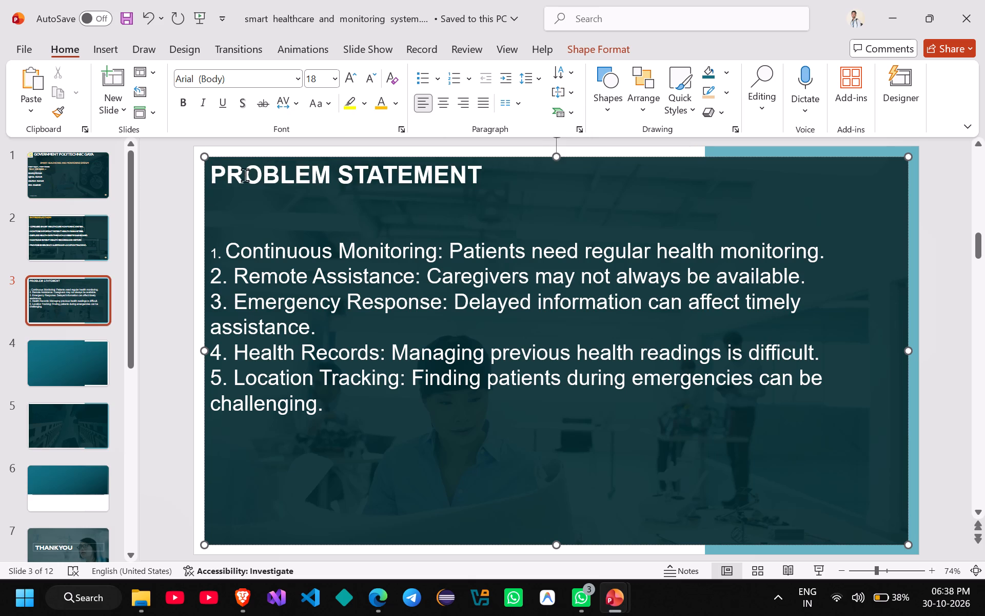
Resize slide 3's dark text rectangle so its right, top and left edges meet the slide's edges.
click(203, 175)
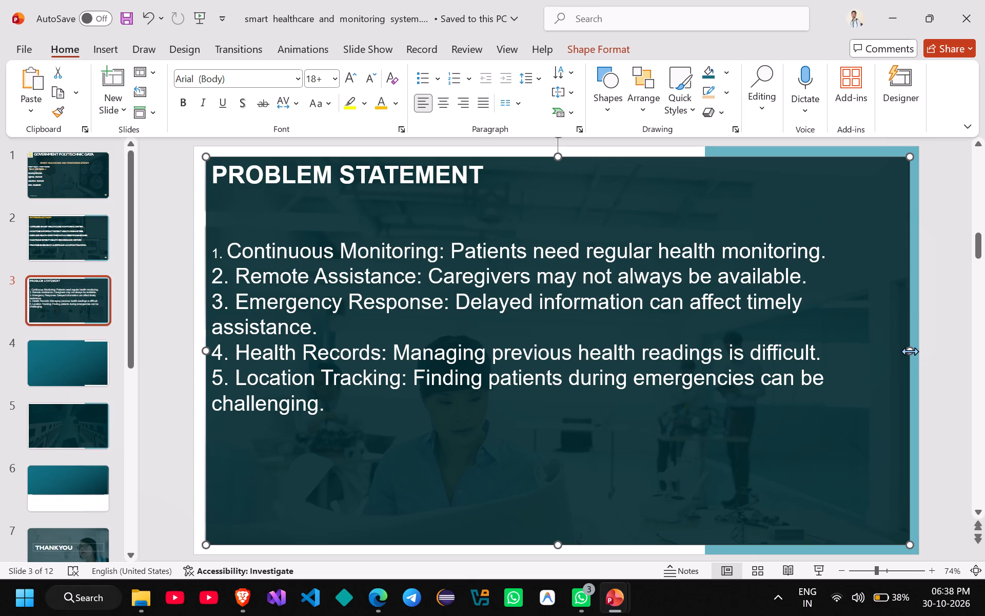
drag(912, 351, 934, 351)
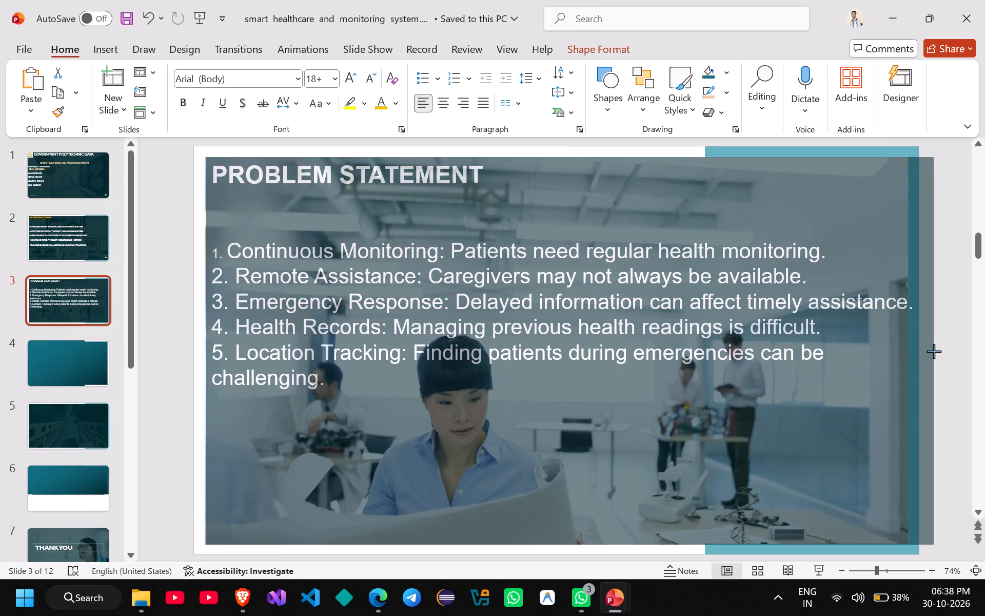
drag(934, 351, 918, 354)
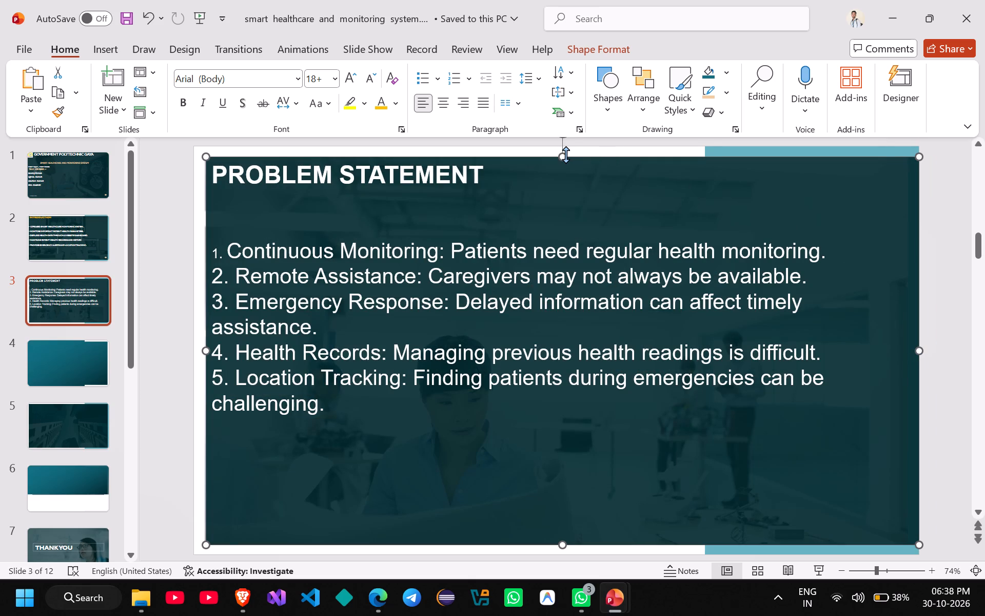
drag(564, 154, 565, 154)
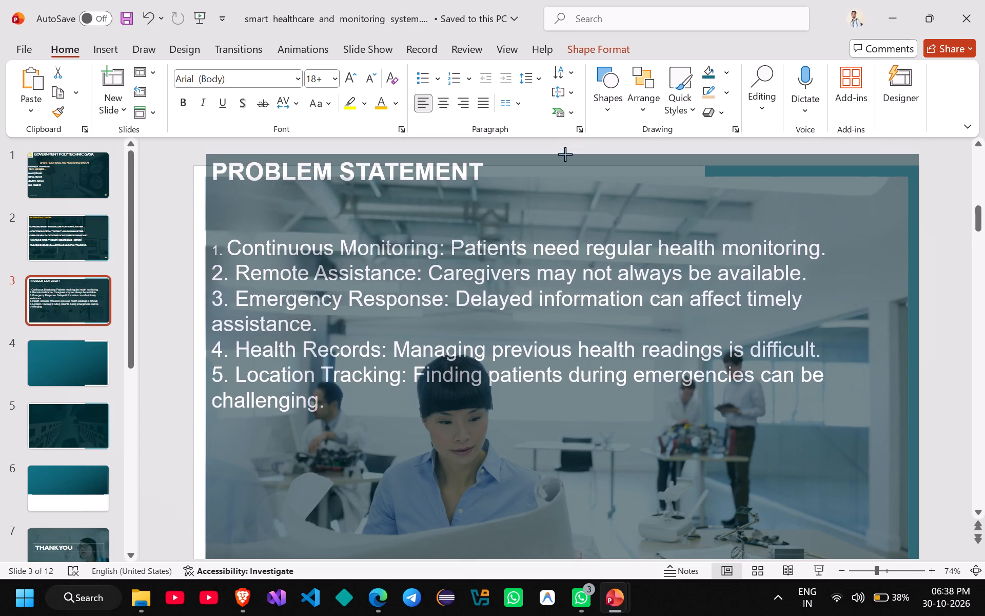
drag(565, 154, 566, 164)
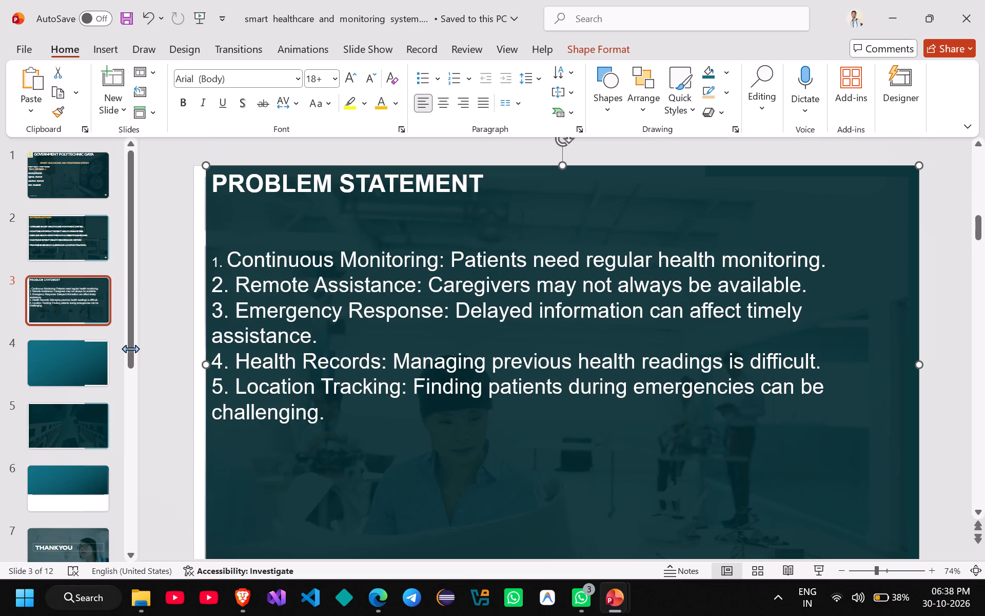
drag(203, 365, 194, 365)
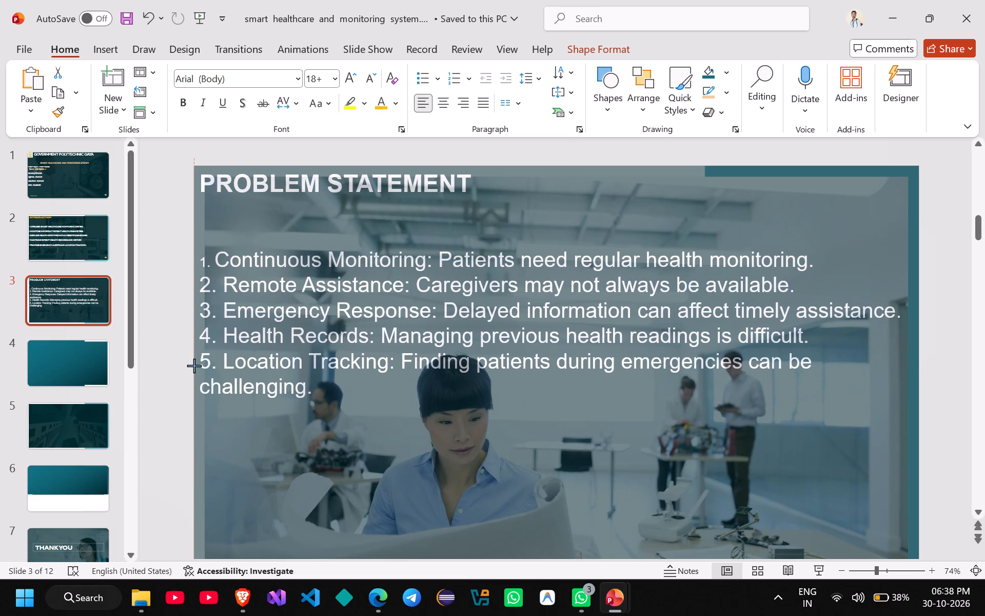
drag(194, 365, 197, 365)
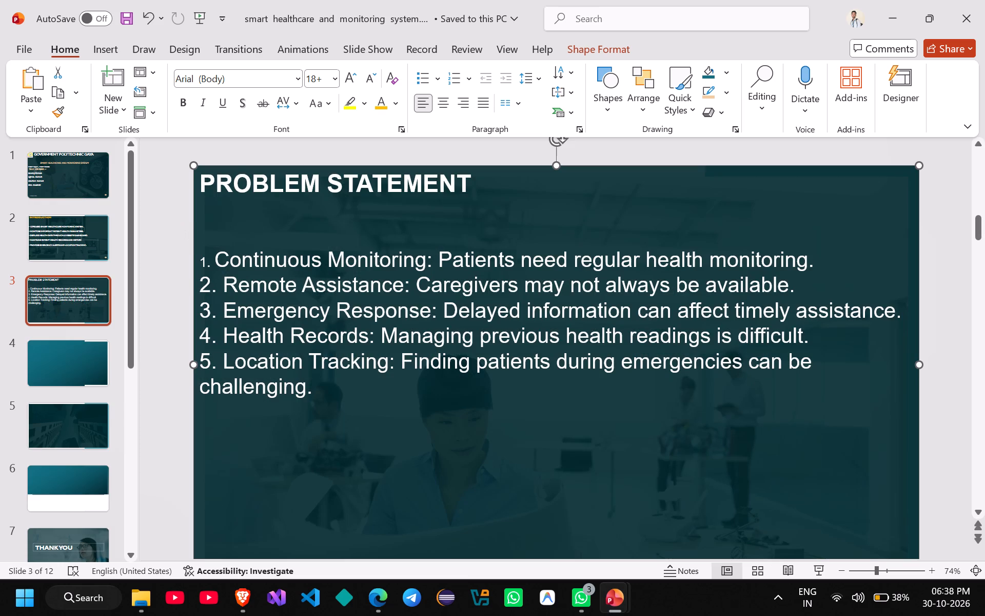
Change the font color of slide 3's PROBLEM STATEMENT heading to the standard gold-orange.
drag(200, 185, 430, 186)
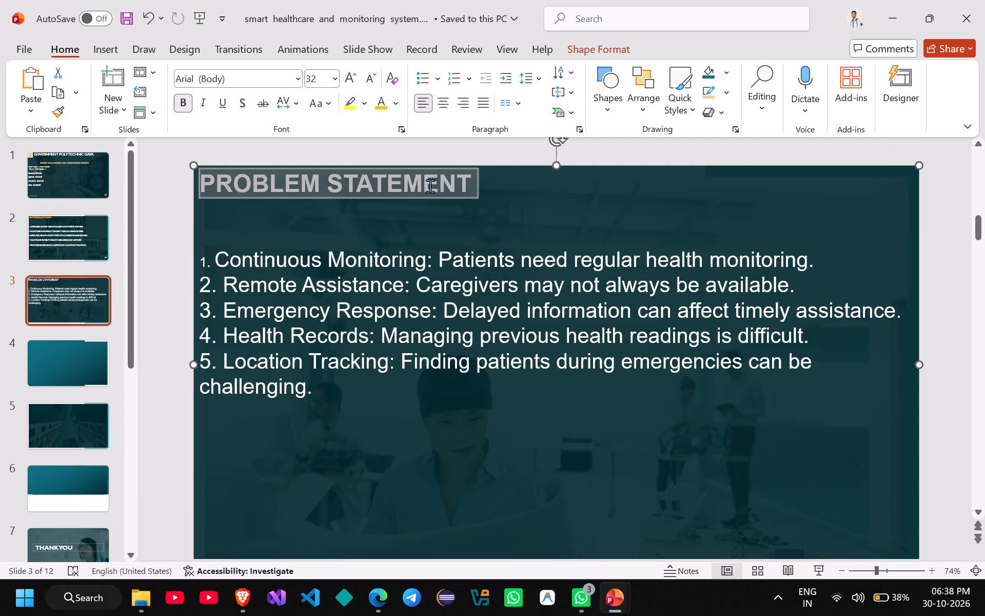
drag(430, 186, 431, 186)
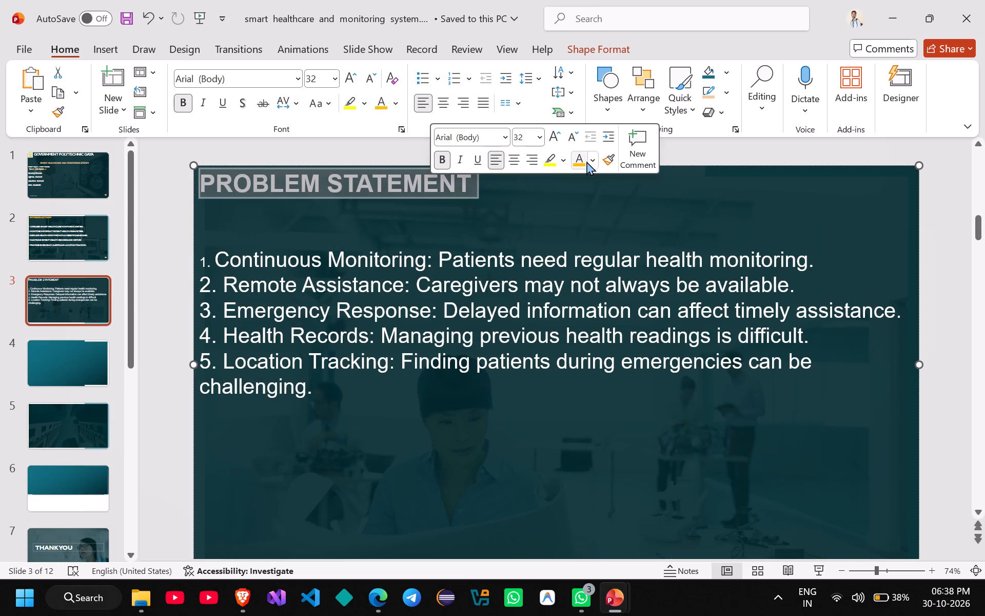
click(587, 162)
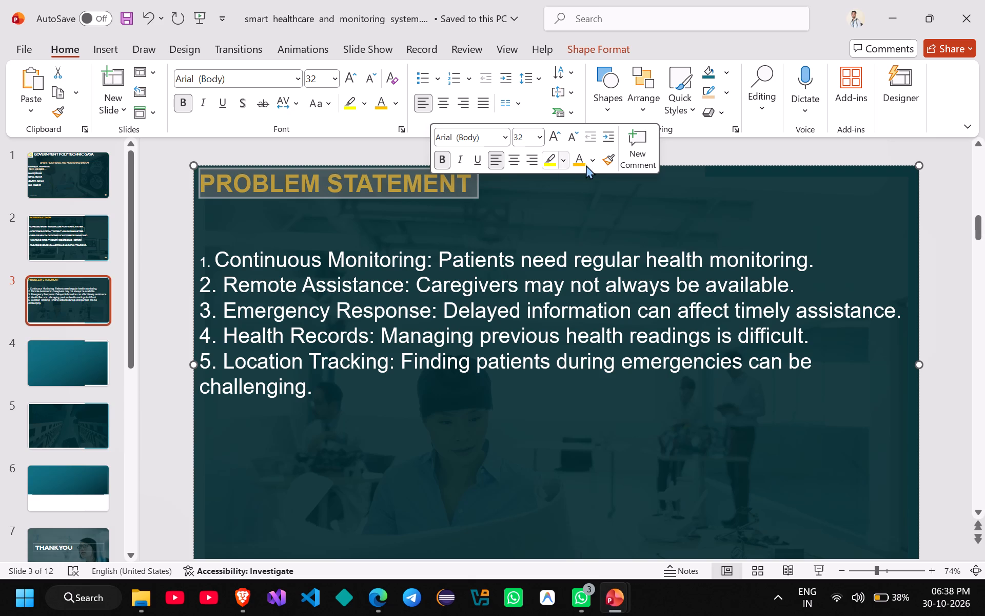
click(591, 159)
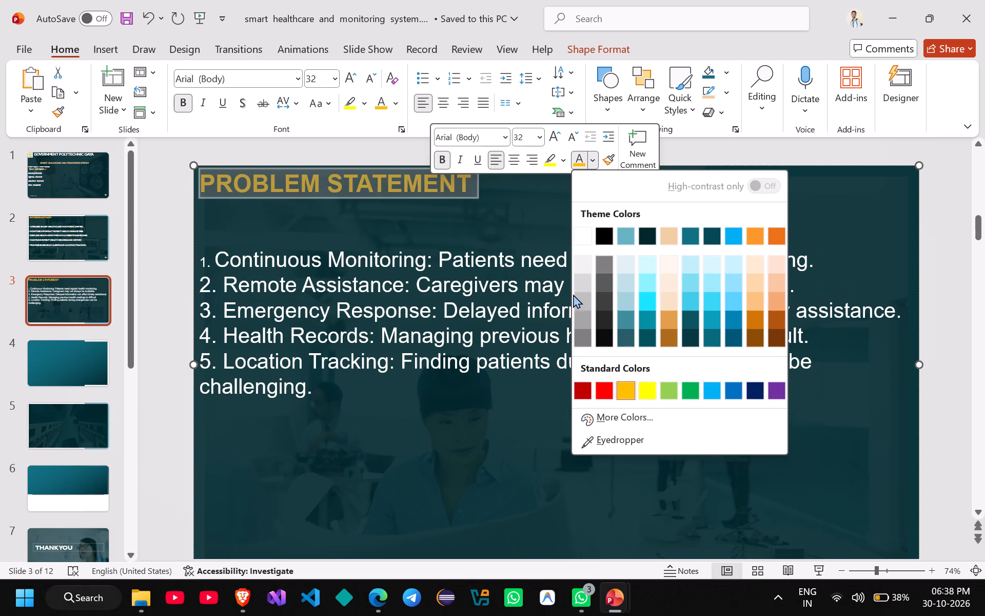
click(462, 224)
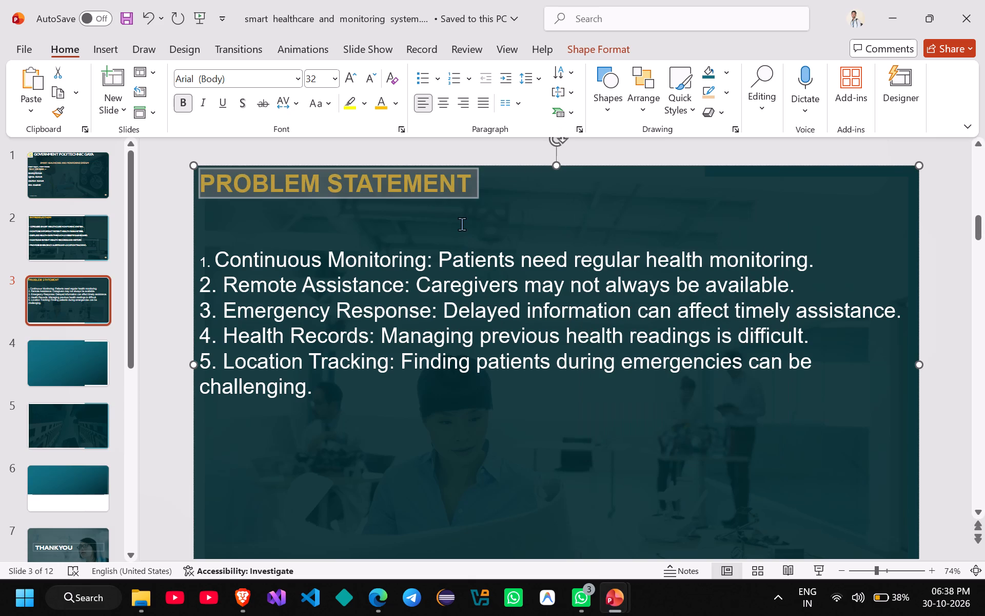
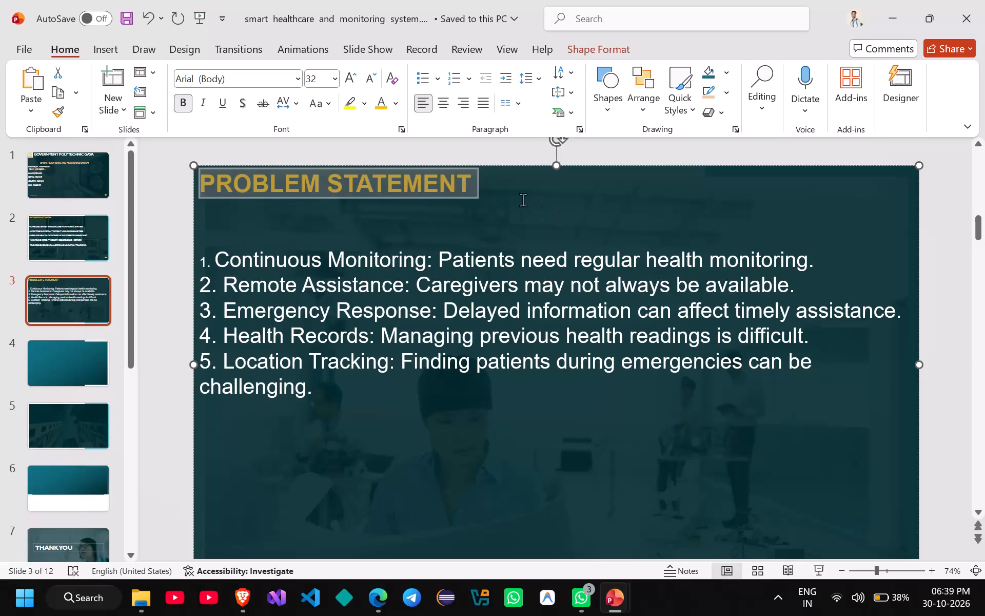
Insert a blank line after each of numbered points 1 to 4 on slide 3 to space out the five problem statement points.
click(516, 192)
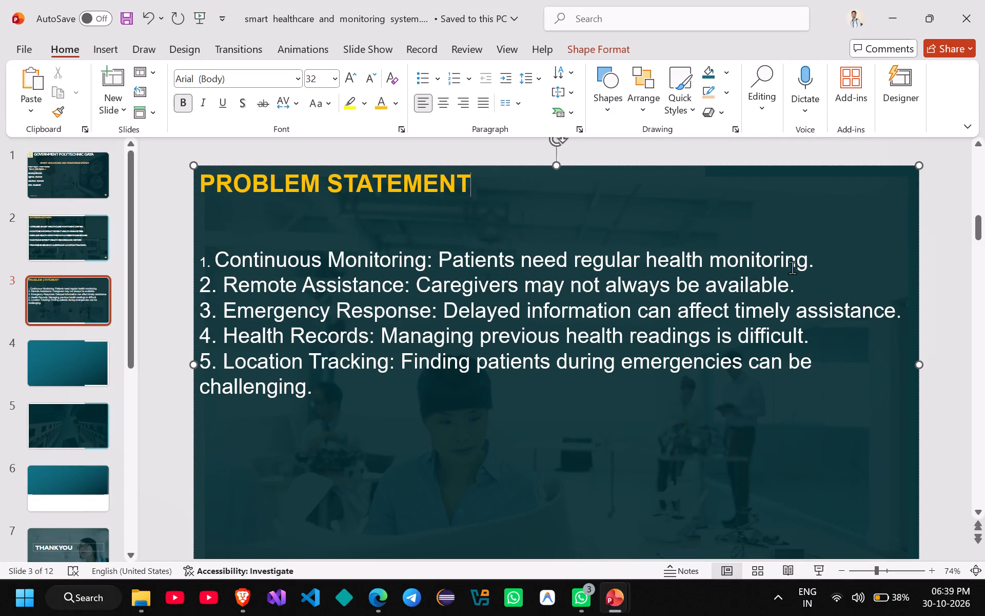
click(818, 267)
key(Return)
click(813, 307)
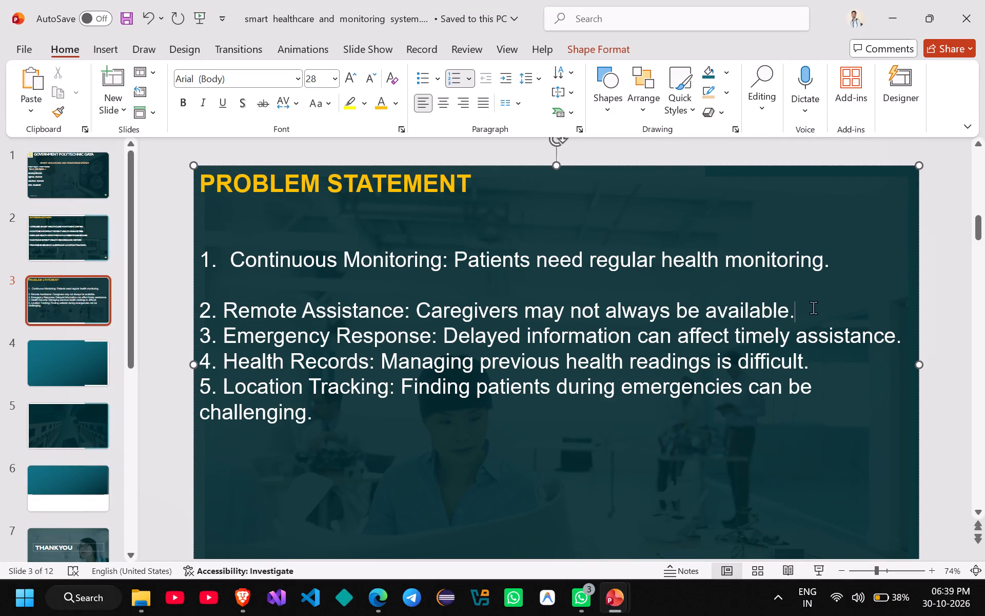
key(Return)
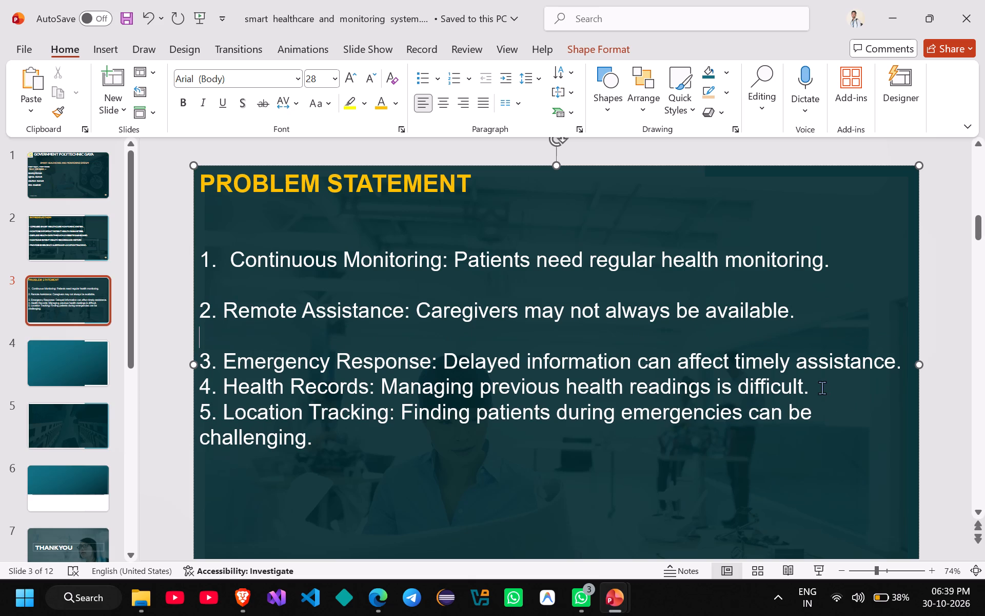
click(907, 365)
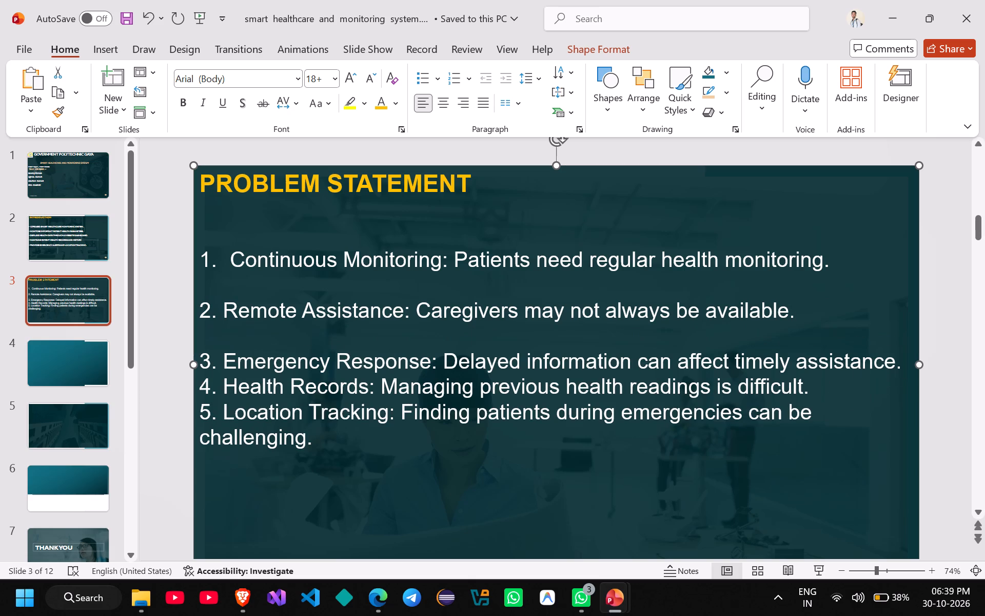
click(900, 365)
key(Return)
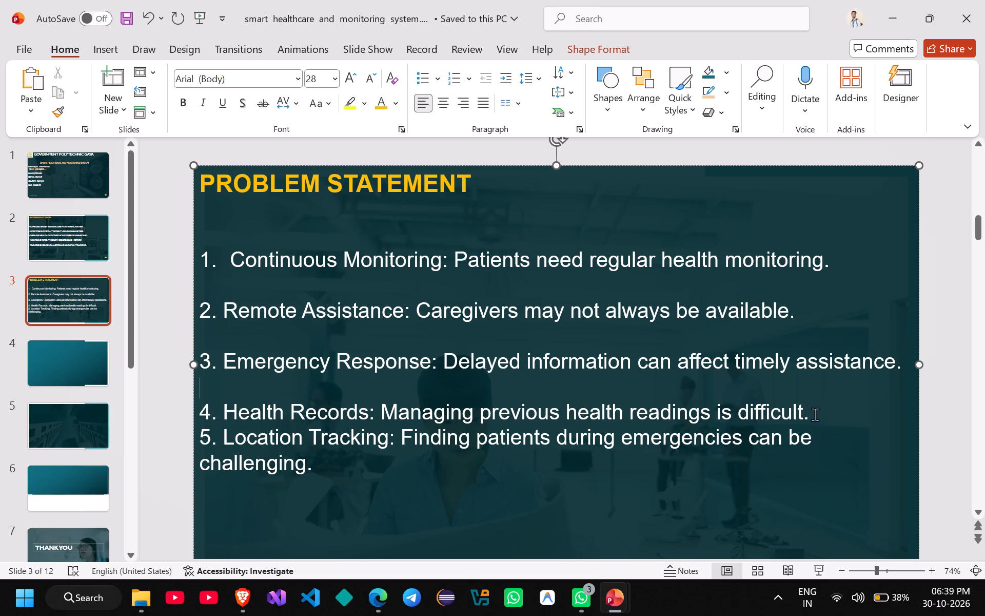
click(815, 414)
key(Return)
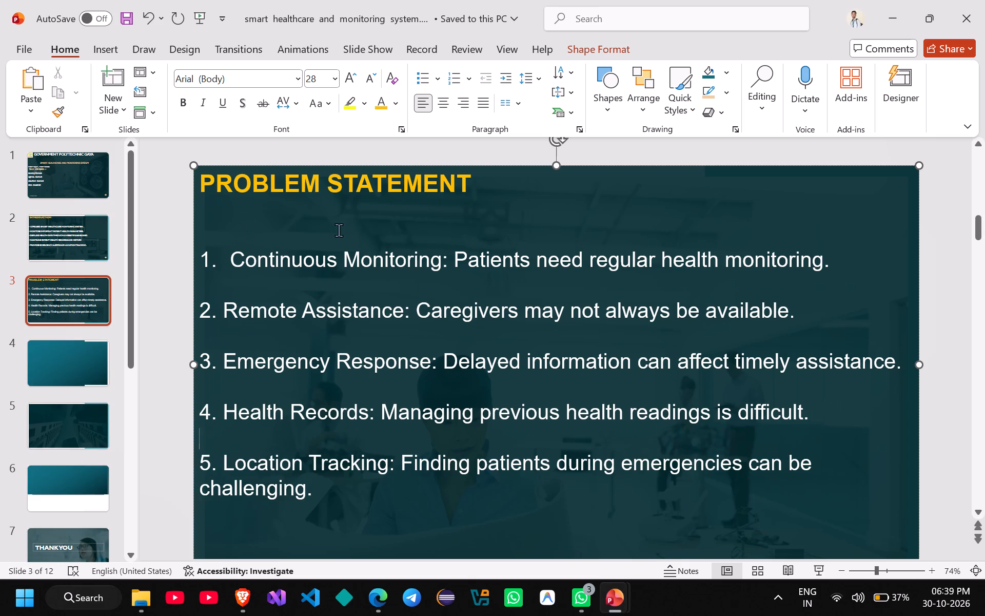
scroll(339, 230, up, 1)
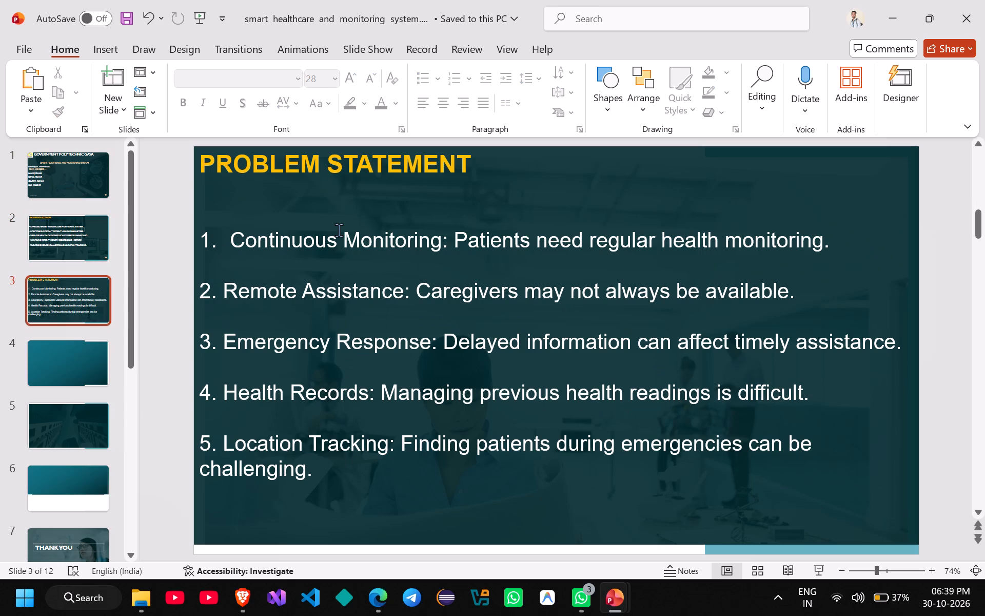
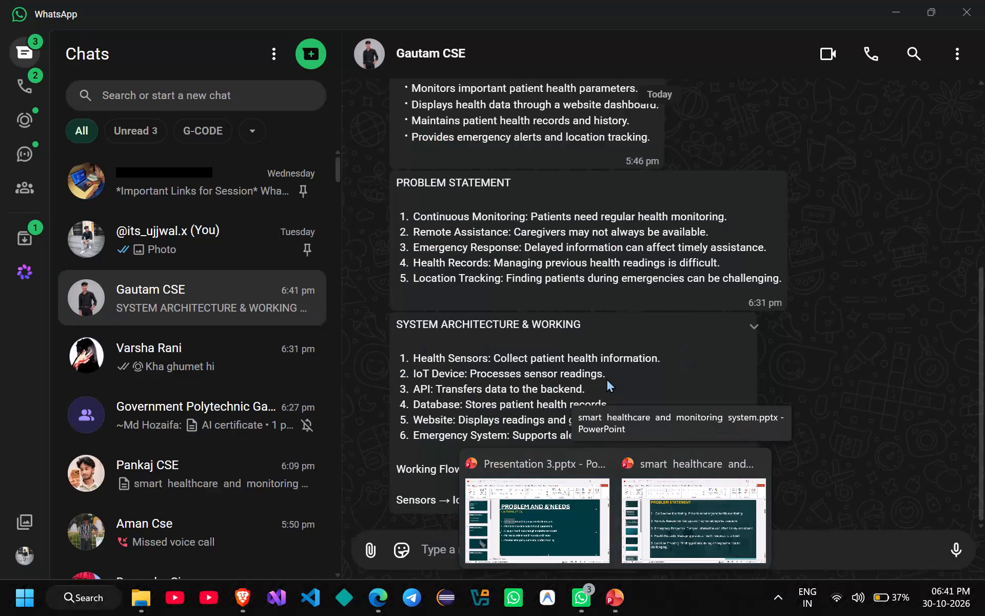
Switch to the smart healthcare and monitoring system presentation in PowerPoint and open the blank slide 4.
click(672, 533)
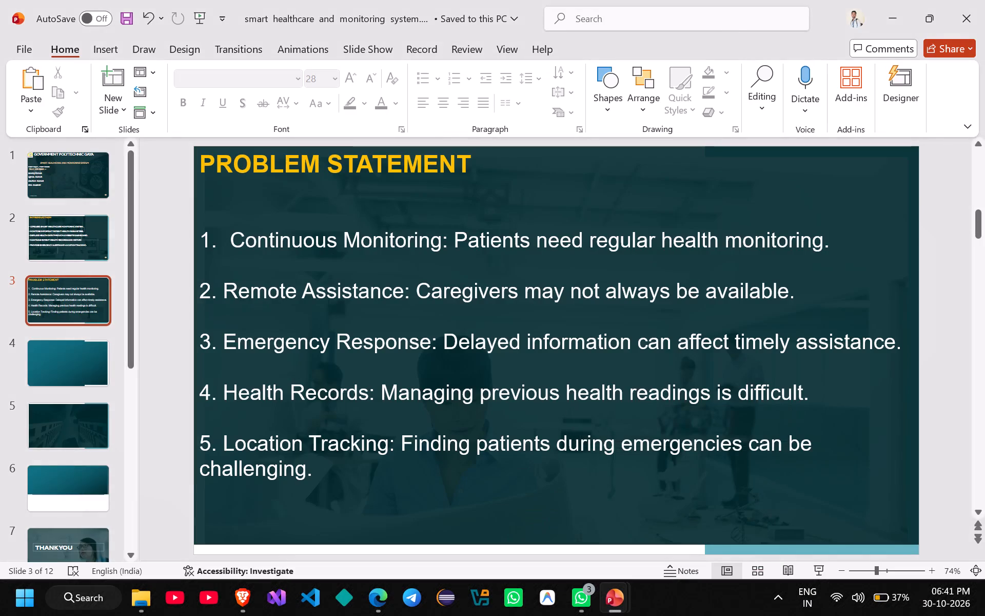
click(70, 359)
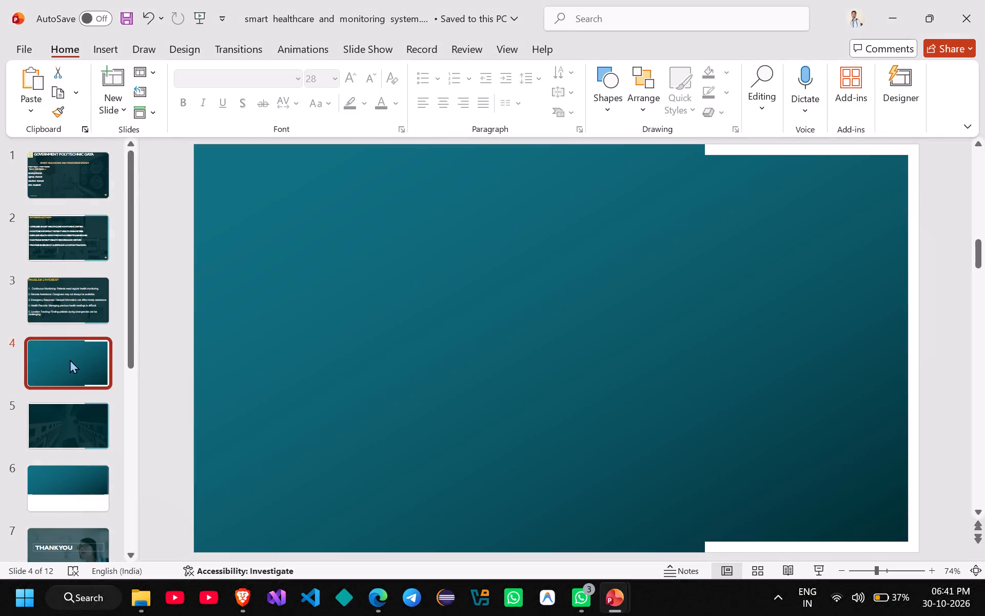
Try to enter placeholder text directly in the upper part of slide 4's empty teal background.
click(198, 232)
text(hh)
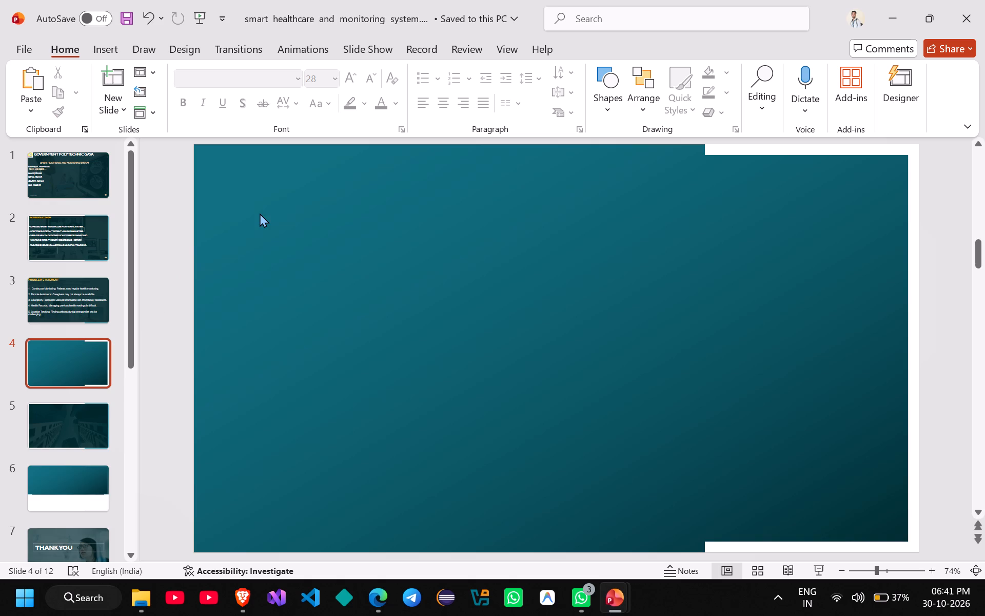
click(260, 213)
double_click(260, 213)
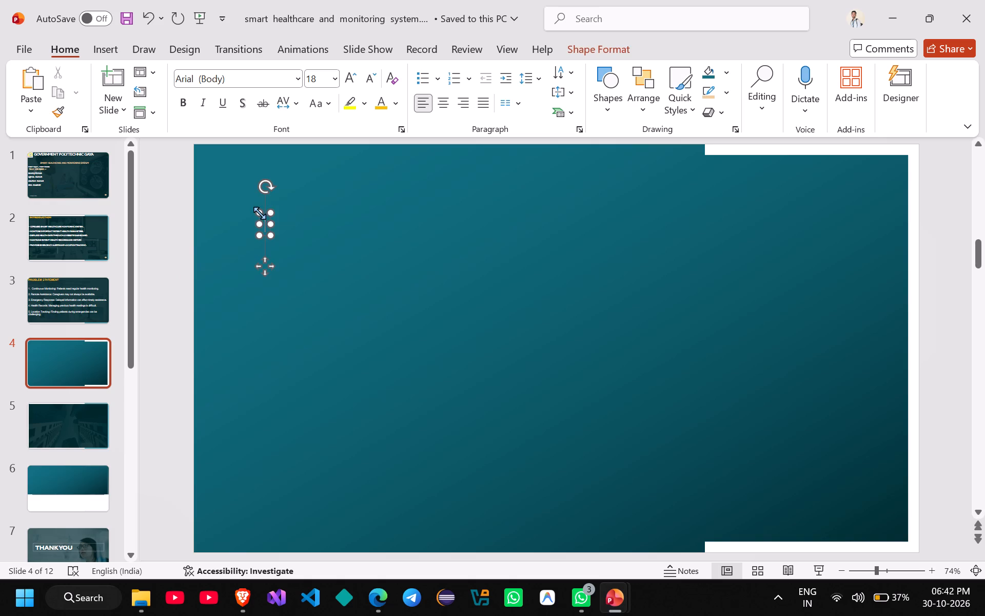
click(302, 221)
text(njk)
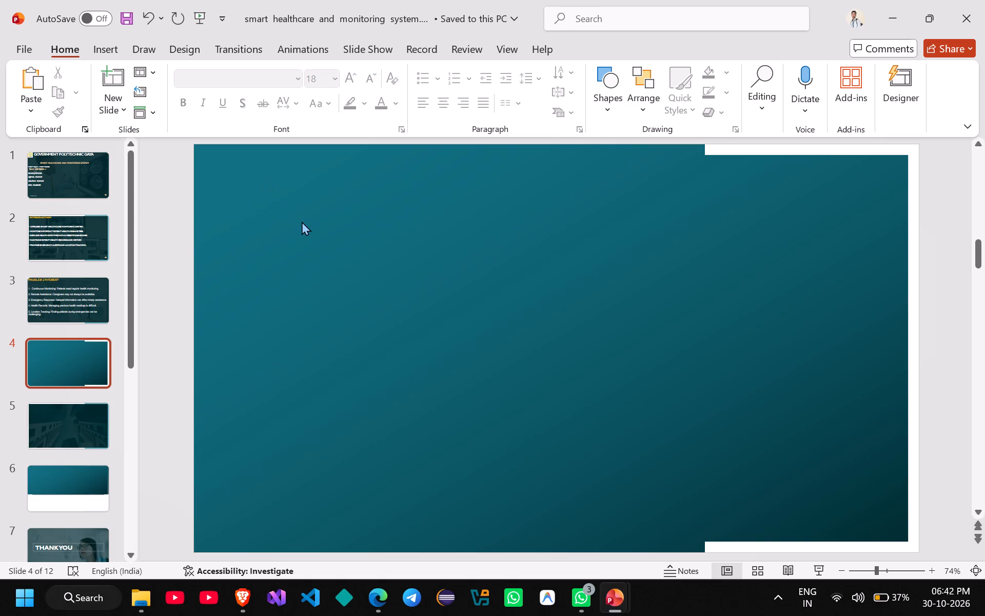
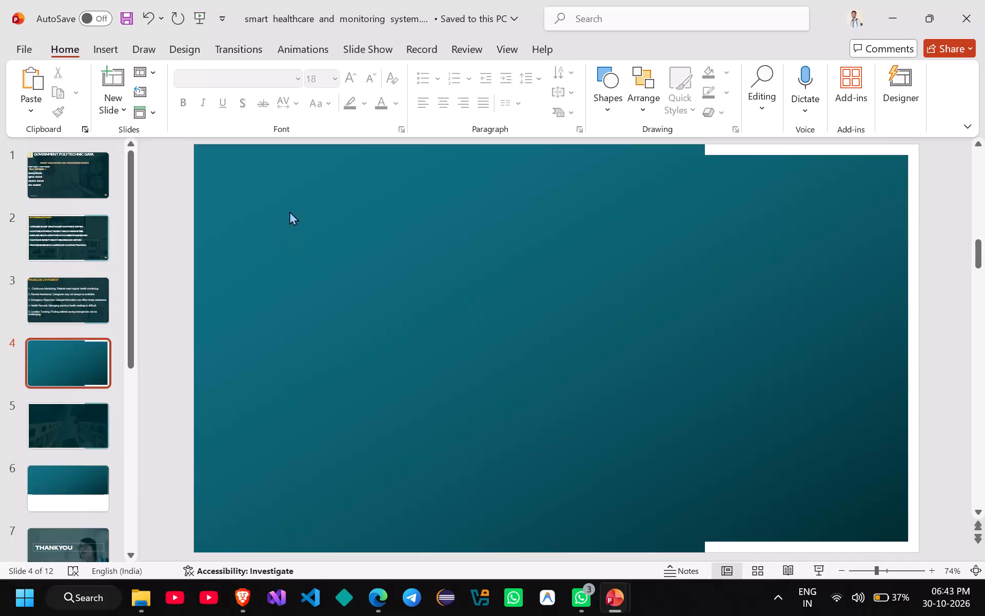
Paste the copied SYSTEM ARCHITECTURE & WORKING content onto slide 4 as text only.
drag(240, 163, 258, 179)
click(258, 179)
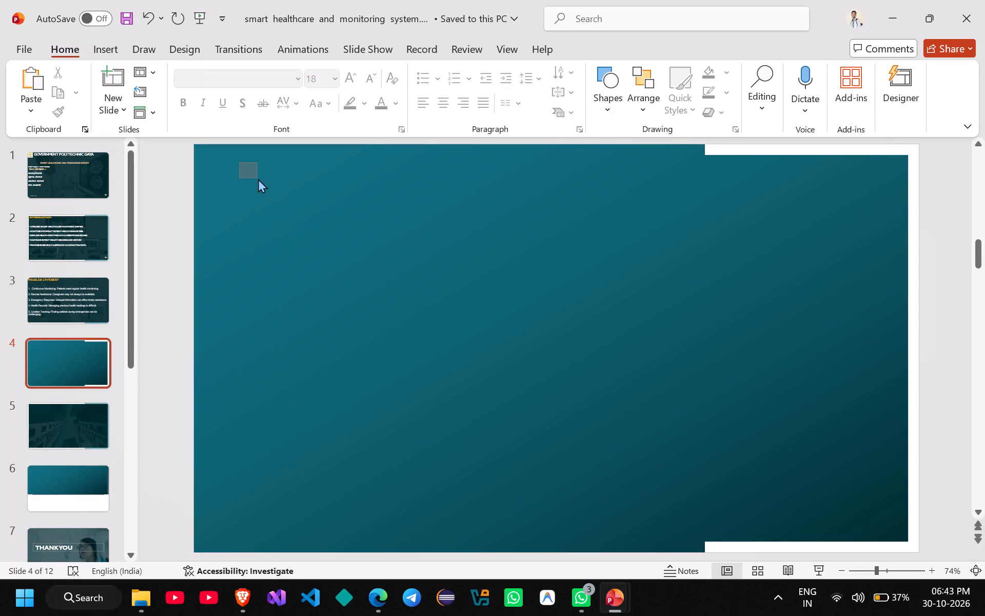
key(h)
right_click(258, 179)
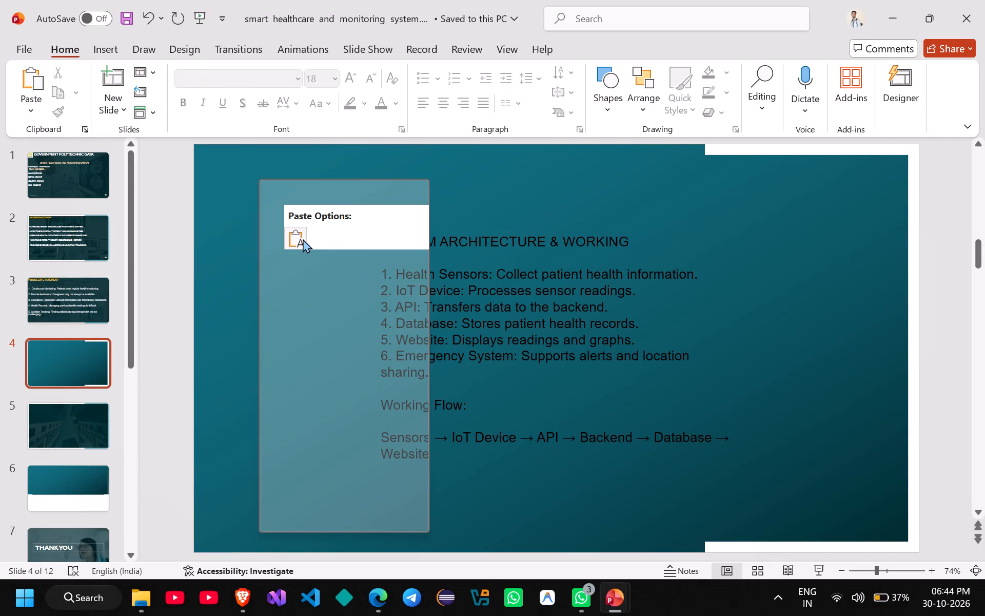
click(303, 239)
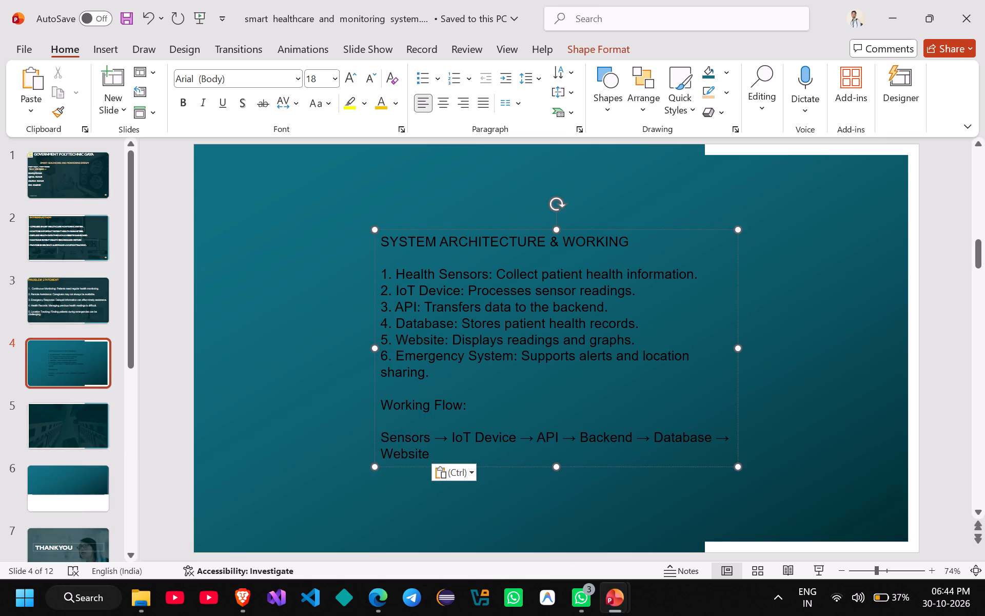
Widen the pasted text box on slide 4 out to near the slide's left edge.
drag(373, 351, 303, 332)
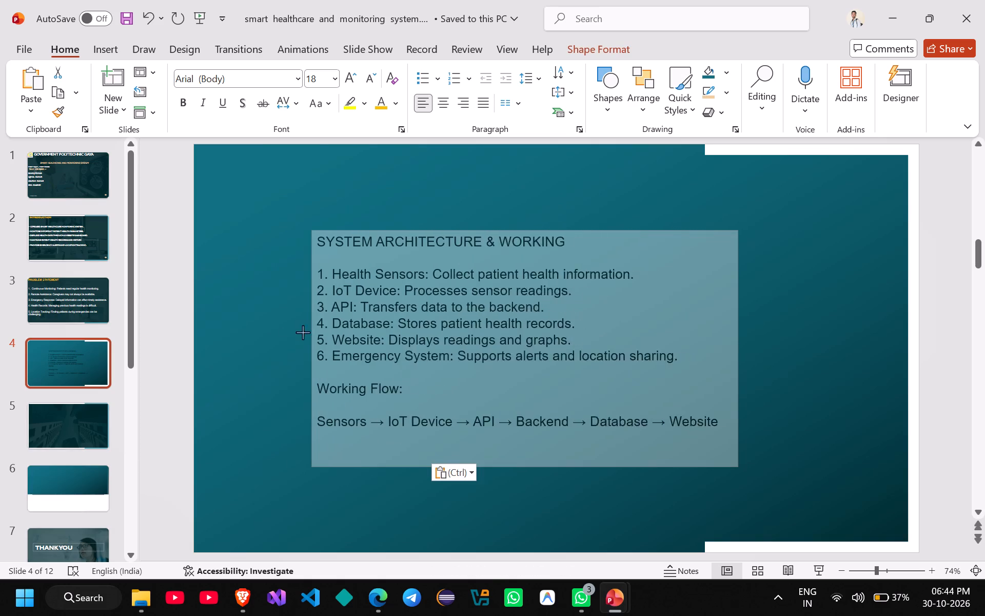
drag(303, 332, 199, 319)
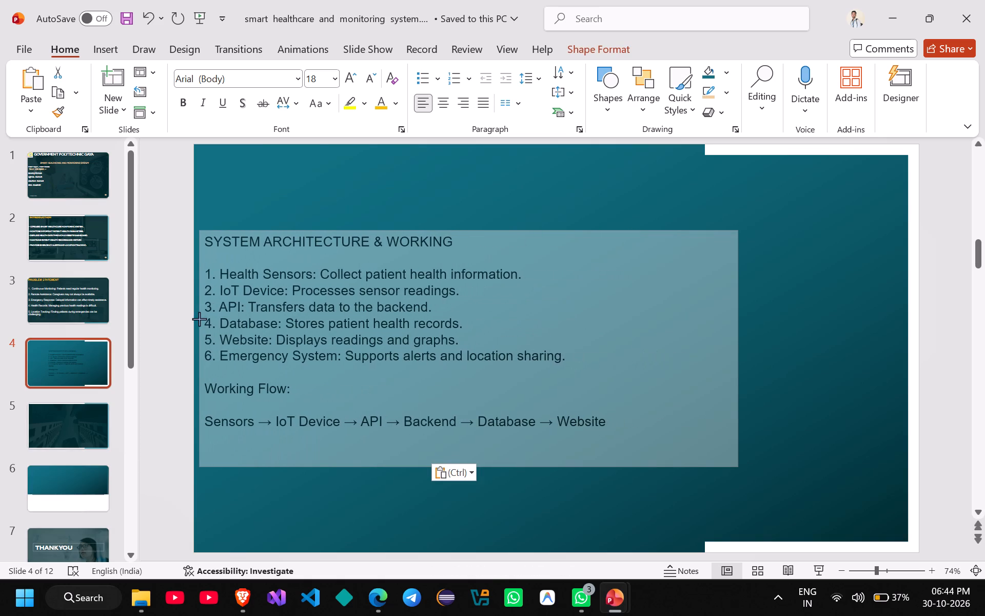
drag(199, 319, 196, 317)
drag(196, 317, 212, 317)
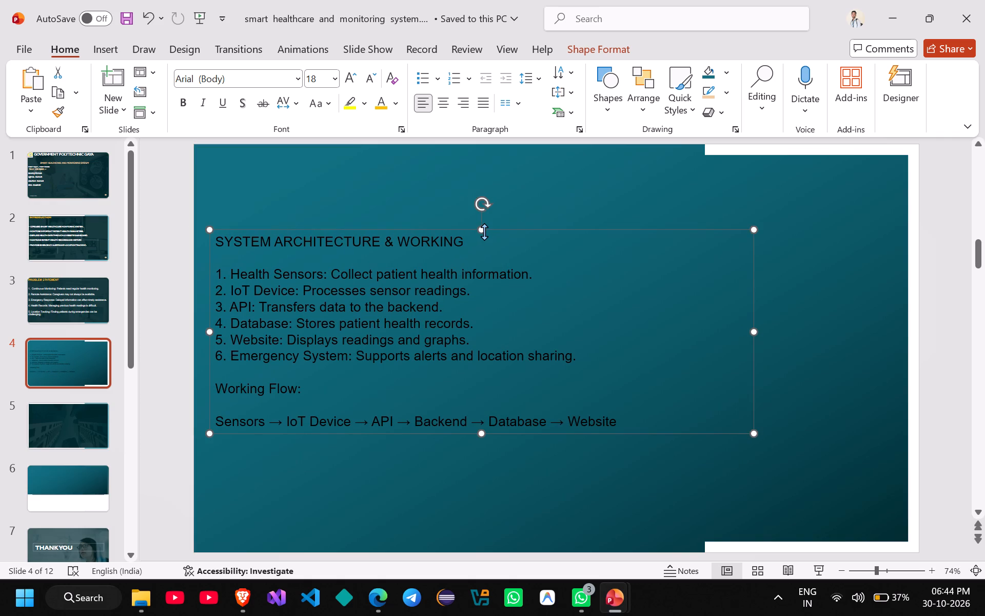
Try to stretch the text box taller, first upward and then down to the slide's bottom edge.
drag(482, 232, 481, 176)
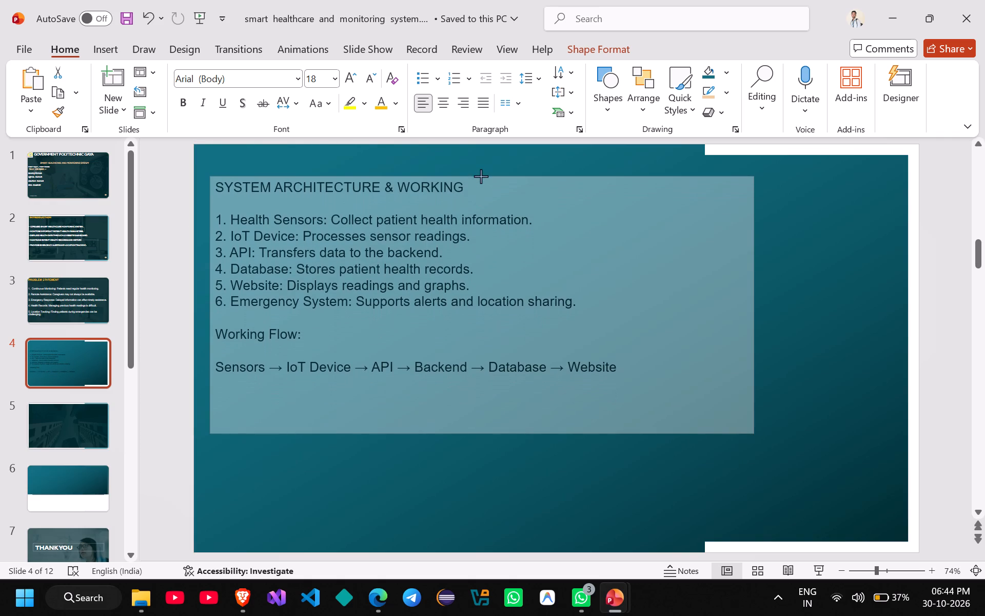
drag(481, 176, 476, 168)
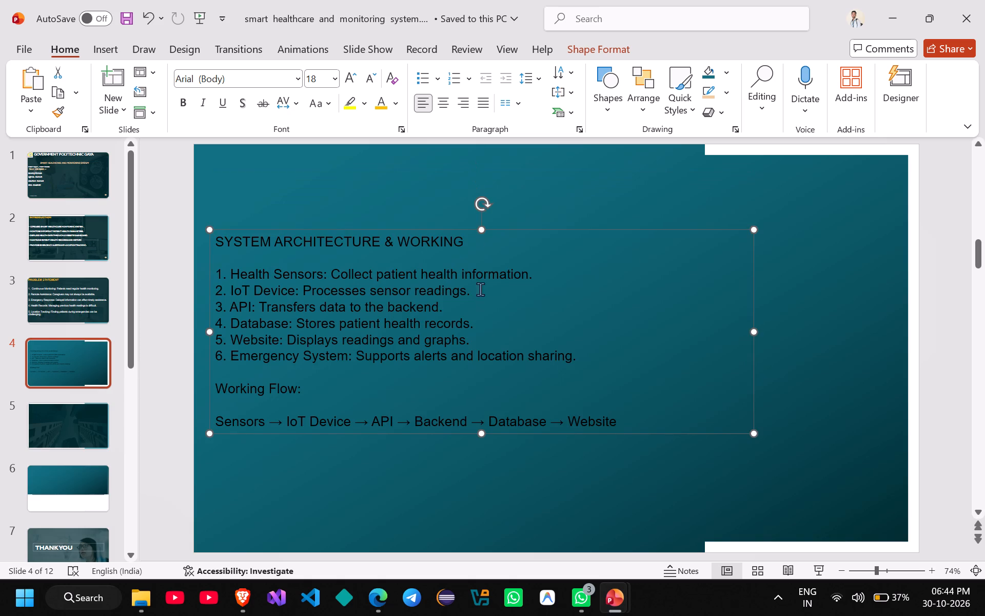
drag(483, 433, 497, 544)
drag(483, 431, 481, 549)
Extend the text box toward the slide's right side and bring its top-left corner up near the slide's top-left corner.
drag(751, 430, 832, 542)
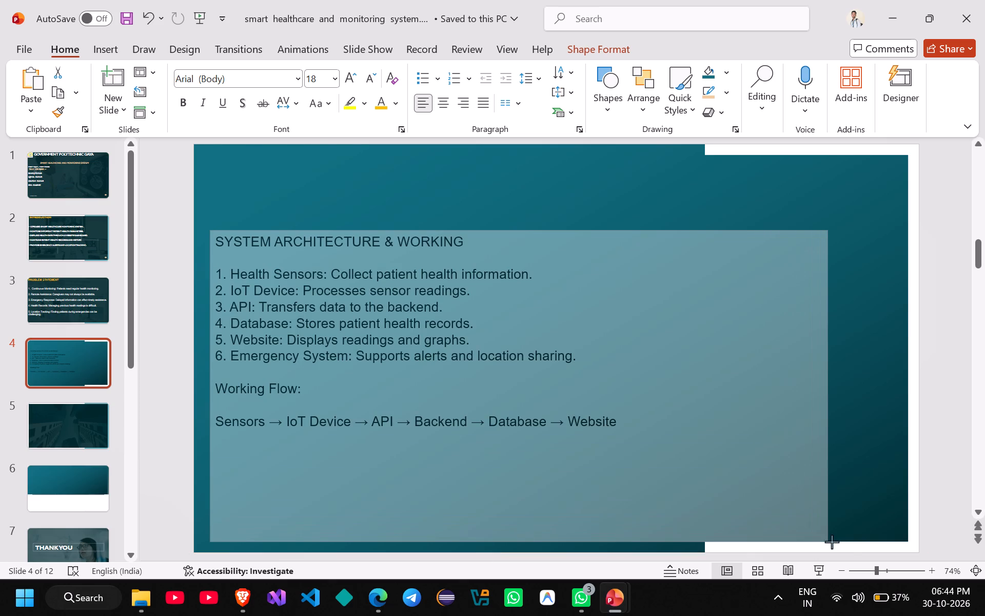
drag(832, 542, 864, 519)
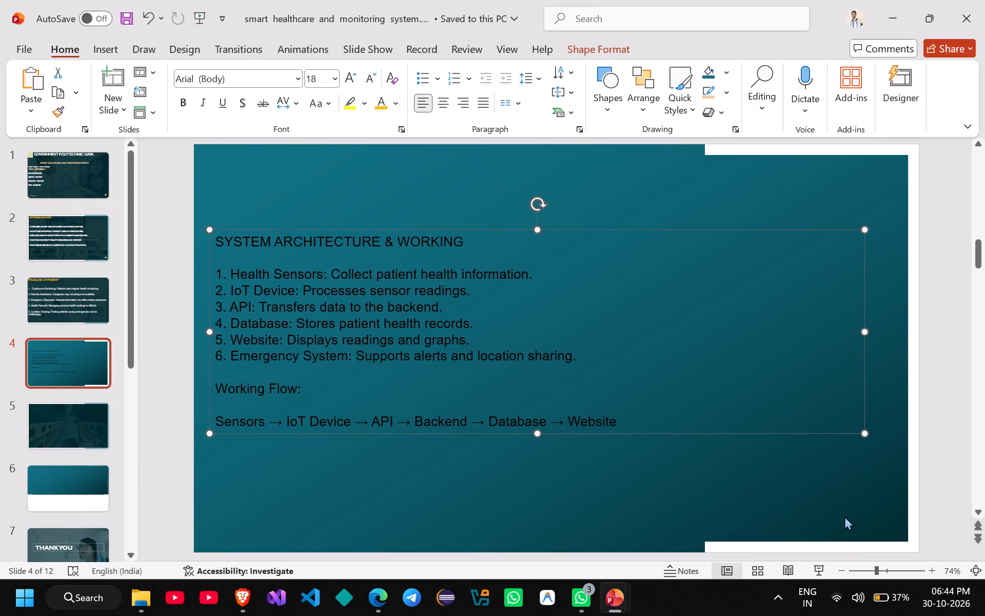
click(537, 235)
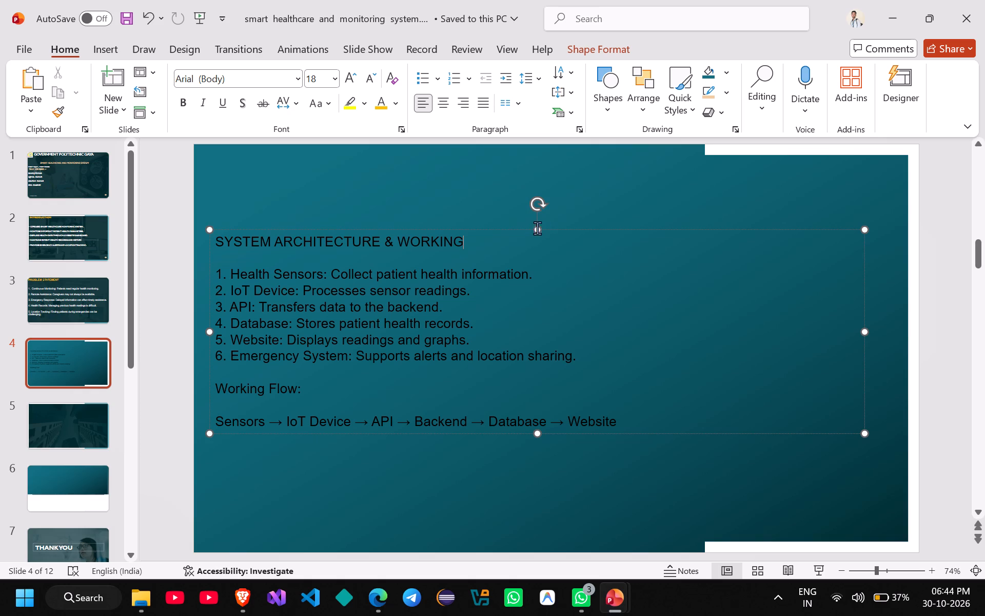
drag(539, 230, 529, 156)
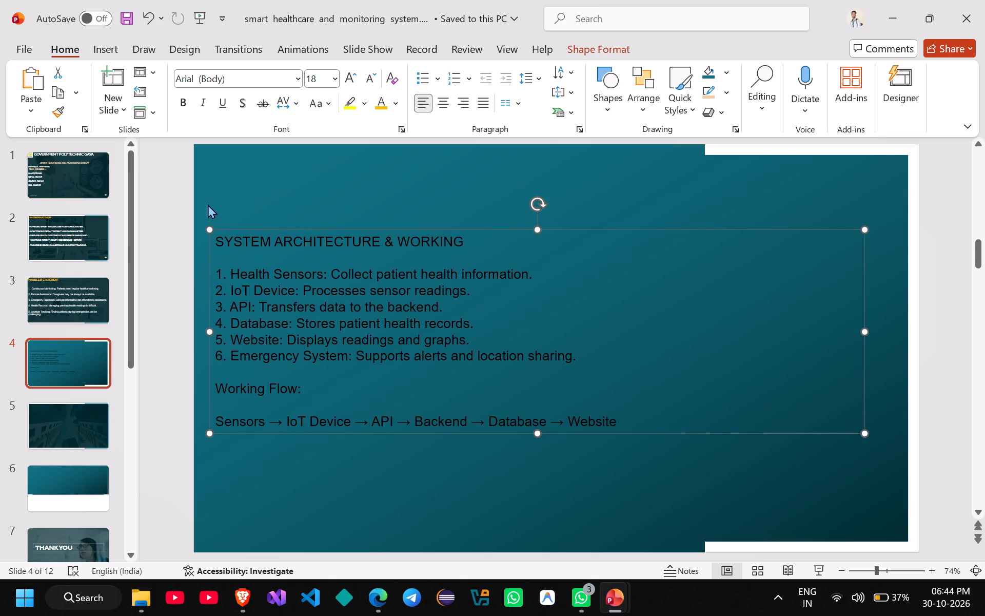
drag(209, 230, 205, 188)
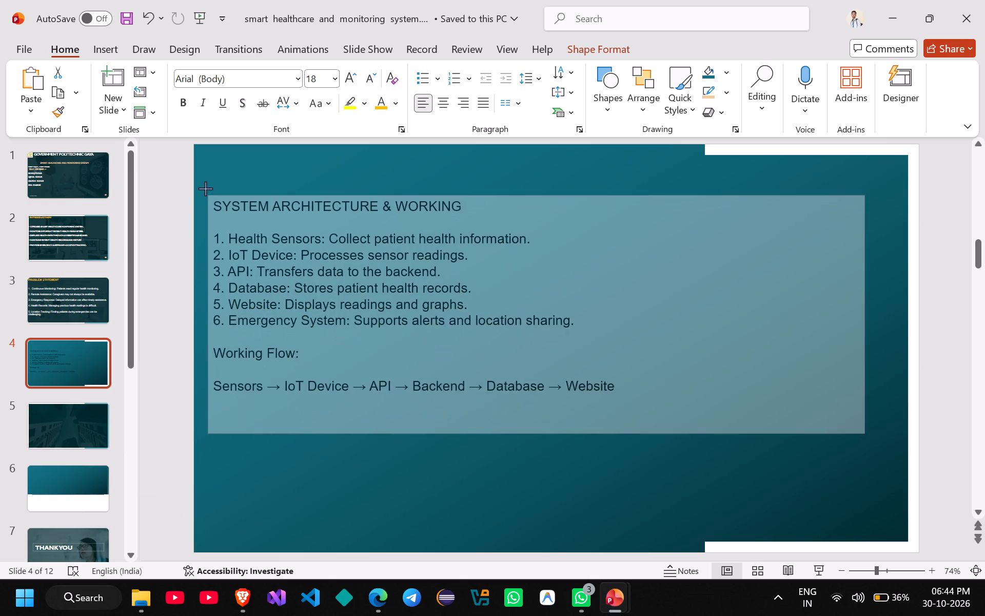
drag(205, 188, 196, 169)
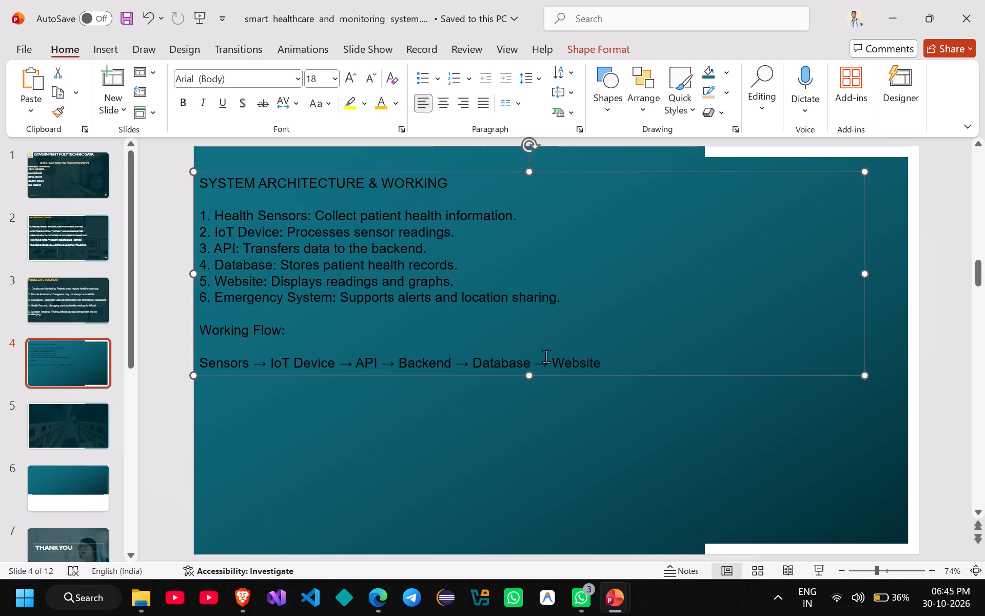
Lengthen the text box downward by inserting nine line breaks before the final letter of "Website" in the working flow line.
drag(533, 375, 548, 455)
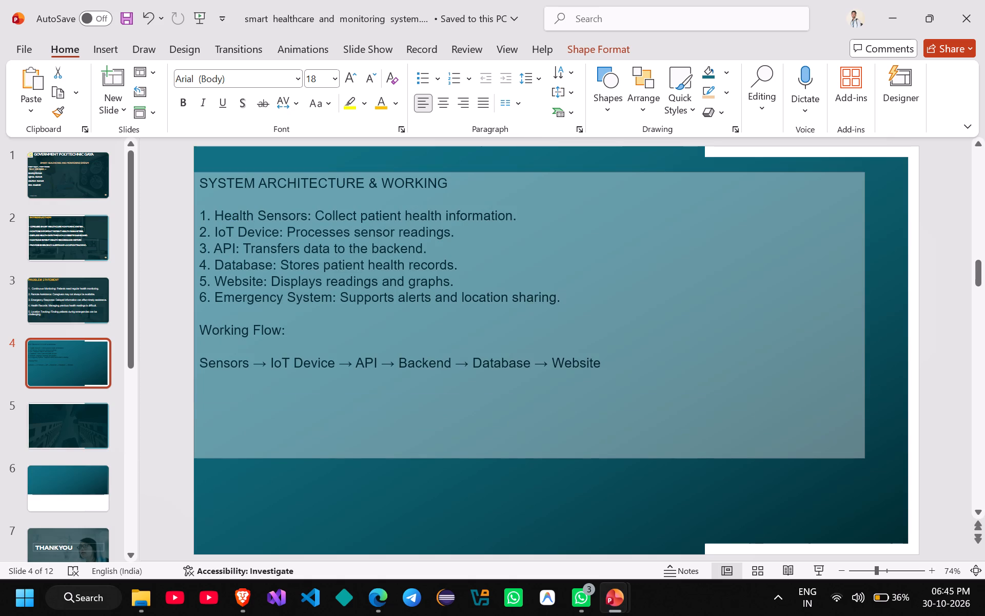
click(623, 375)
click(594, 363)
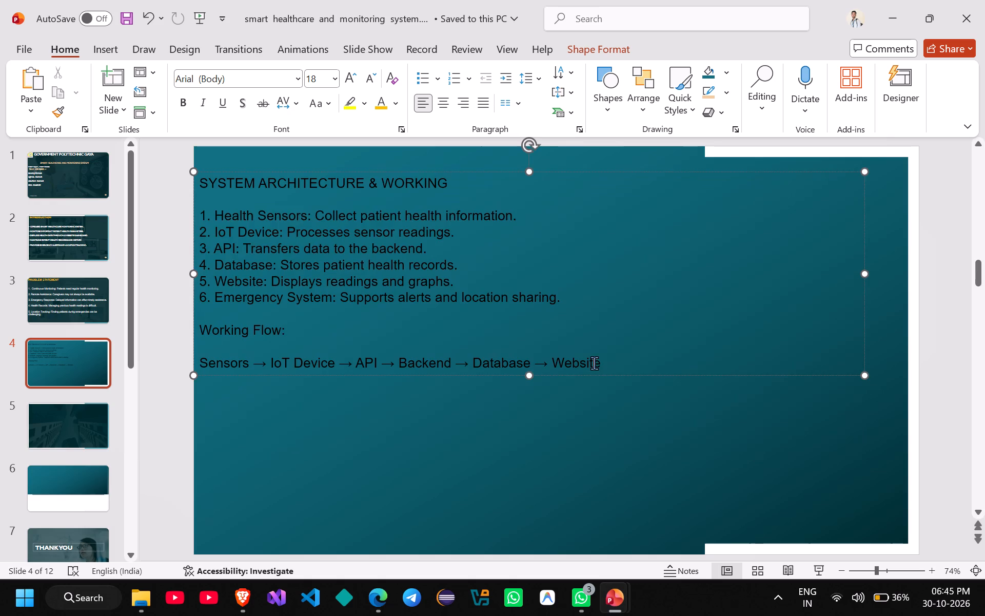
key(Return)
key(Return)
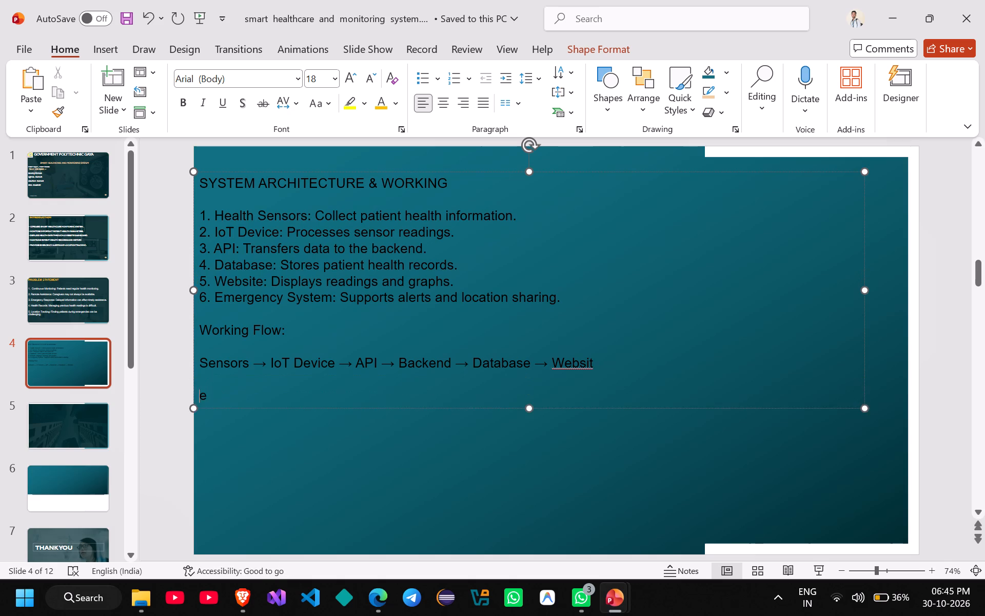
key(Return)
key(Return)
key(Return)
key(Return)
key(Return)
key(Return)
key(Return)
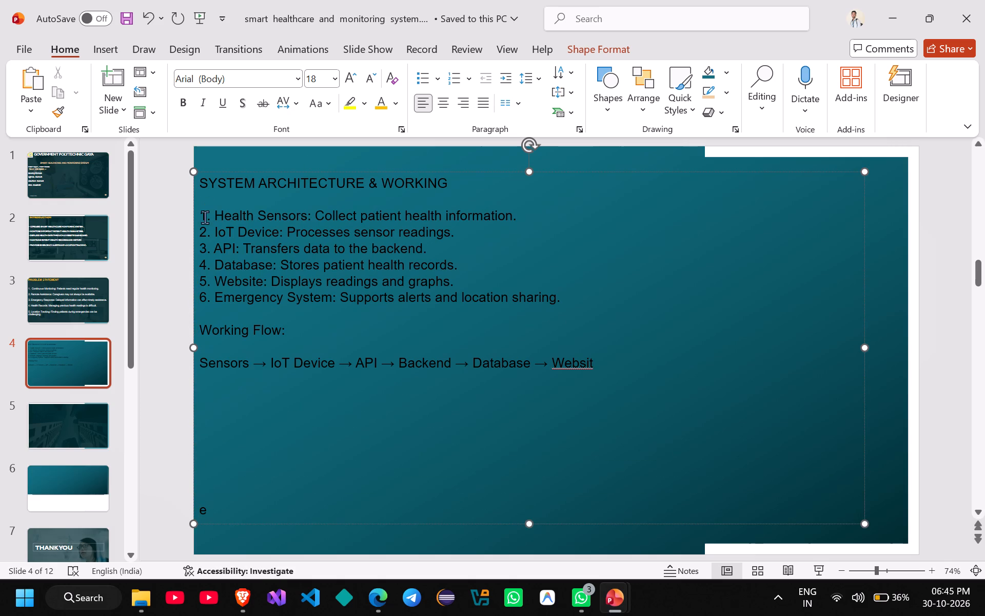
Move the whole text box slightly right and down, away from the slide's left edge.
drag(198, 215, 211, 221)
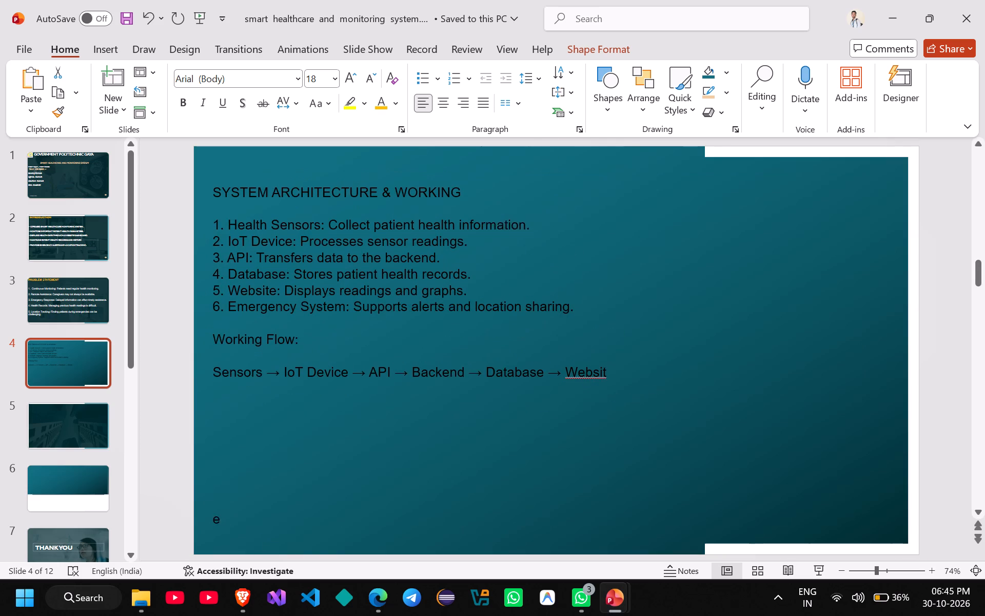
drag(211, 221, 206, 218)
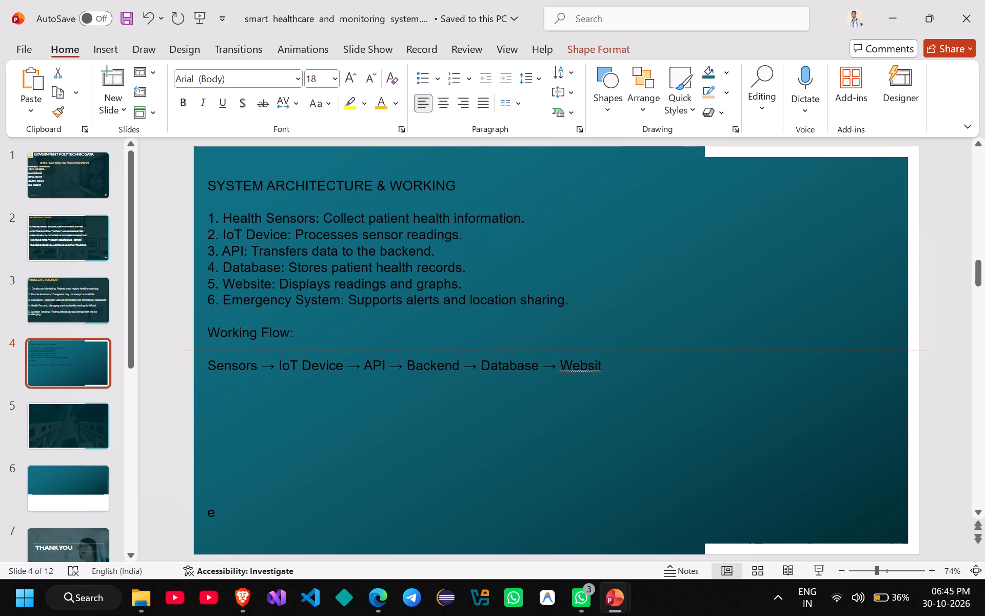
drag(206, 218, 203, 221)
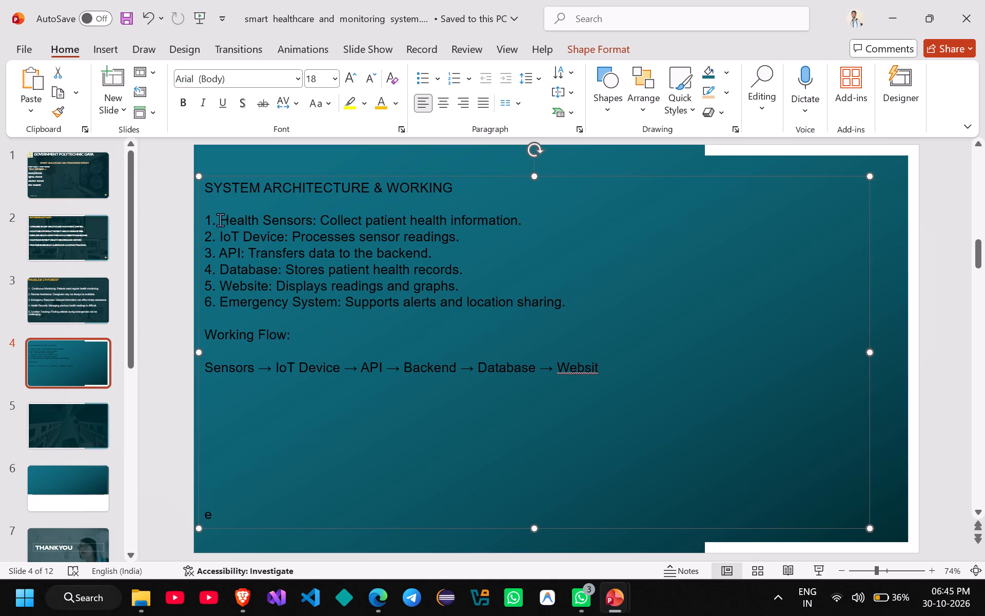
Set the font size to 28 for the text from "Health Sensors" through the working flow line.
drag(220, 220, 466, 331)
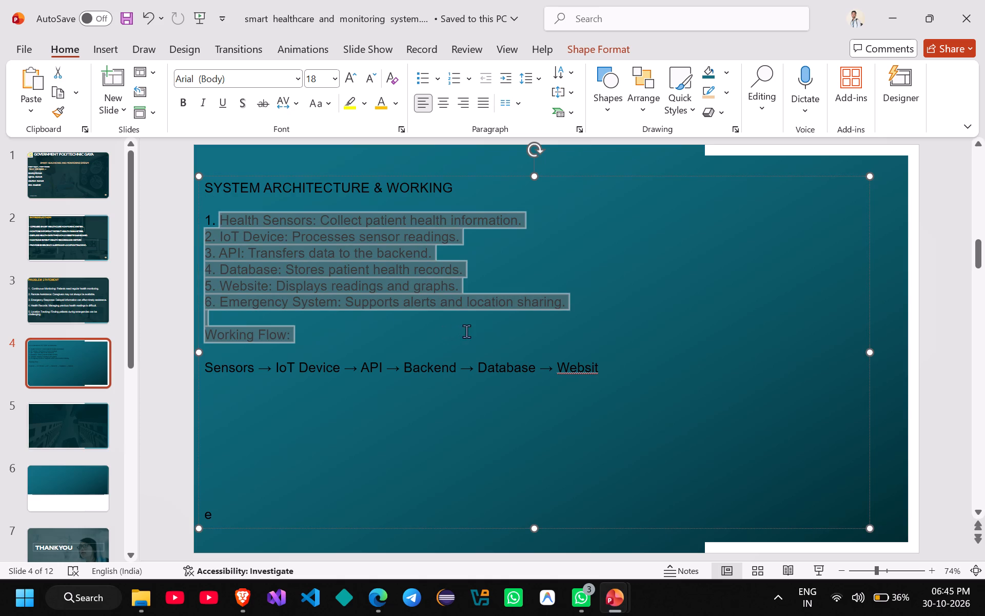
drag(466, 331, 567, 375)
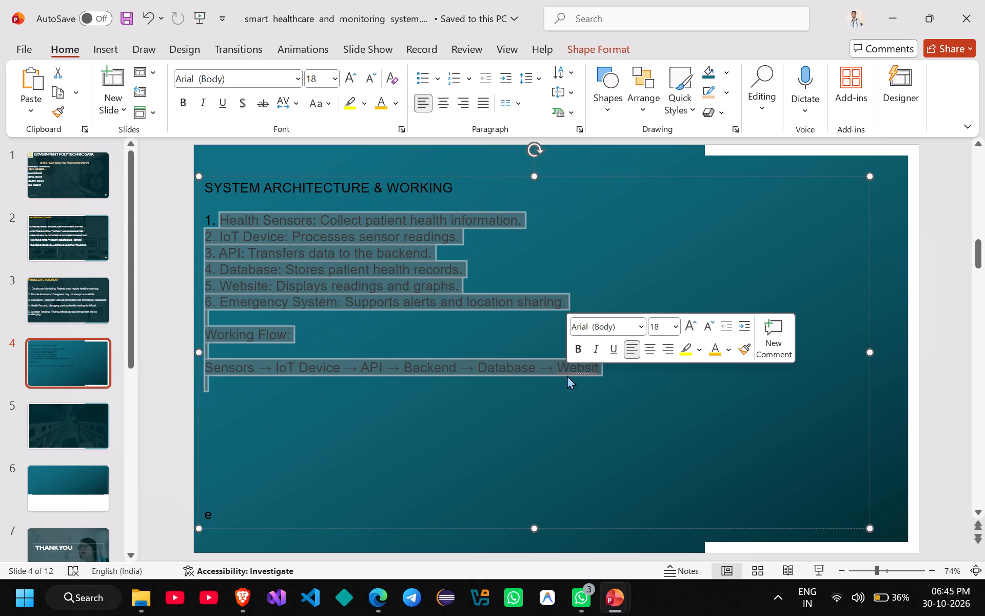
click(673, 330)
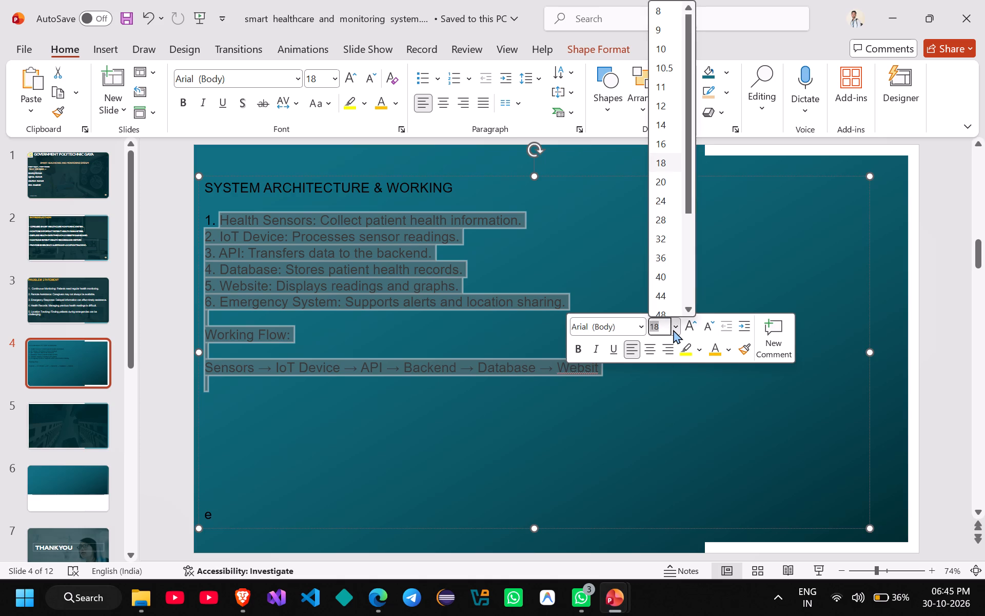
click(660, 219)
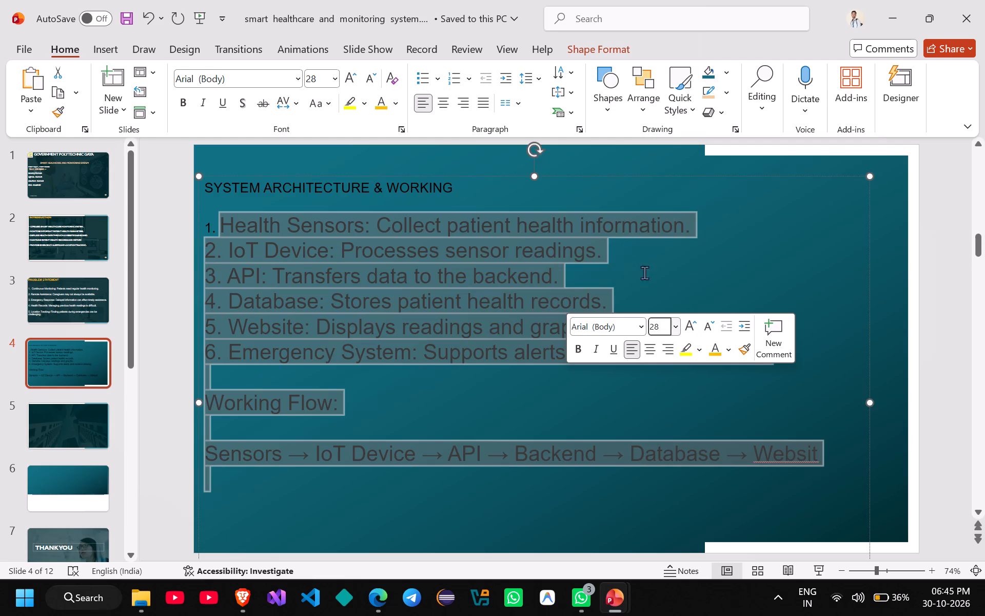
click(675, 292)
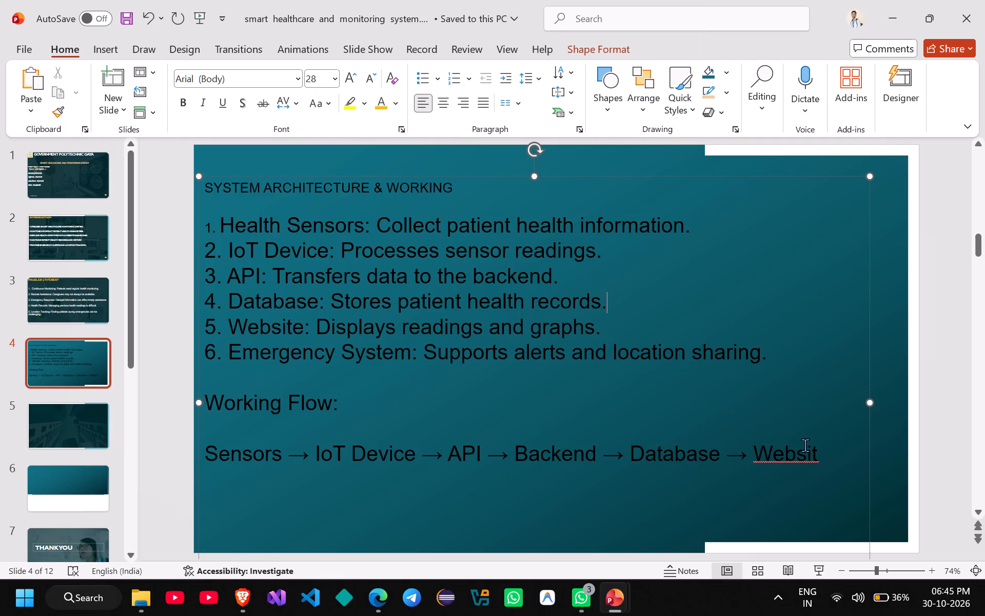
Add the missing "e" to complete the word "Website" in the working flow line.
click(820, 450)
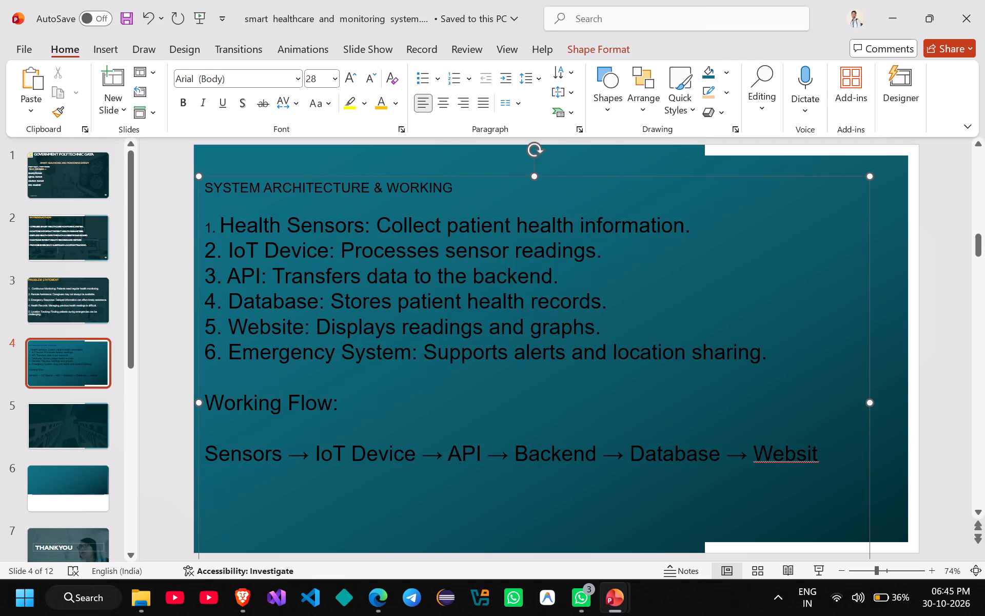
click(820, 457)
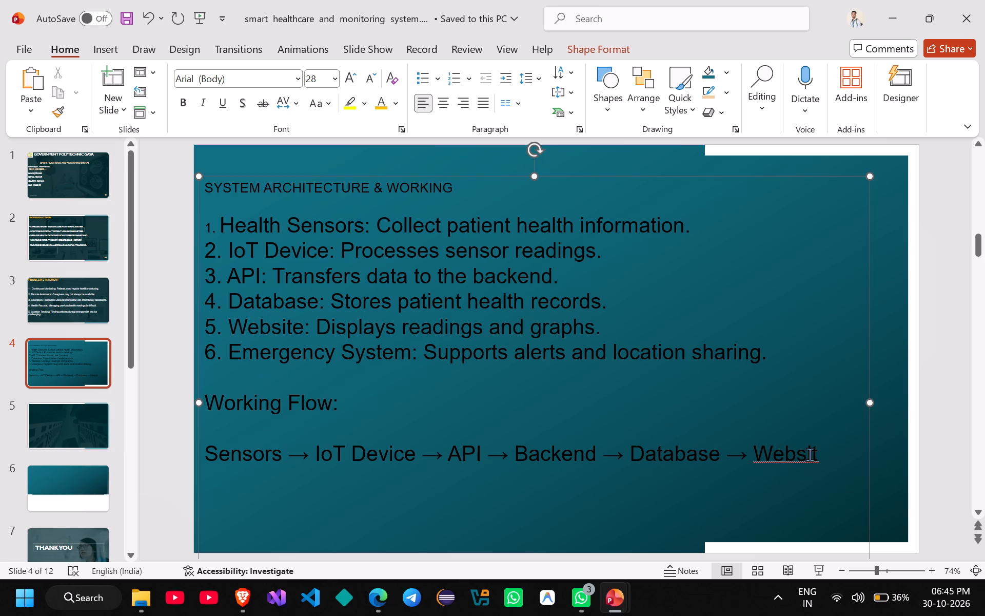
click(810, 454)
key(Right)
key(e)
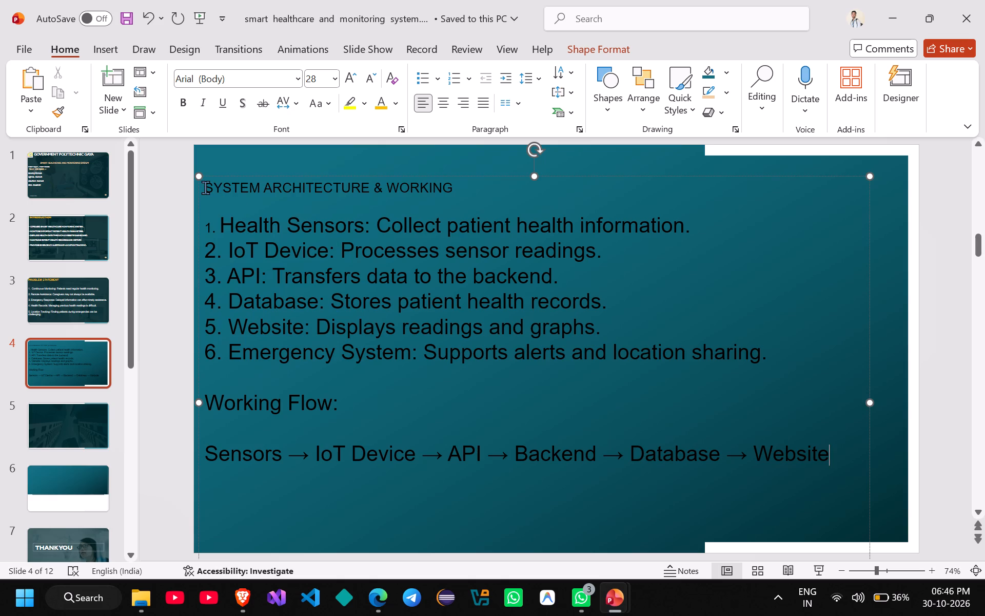
Format the "SYSTEM ARCHITECTURE & WORKING" heading on slide 4 as size 32, gold and bold.
drag(205, 187, 428, 197)
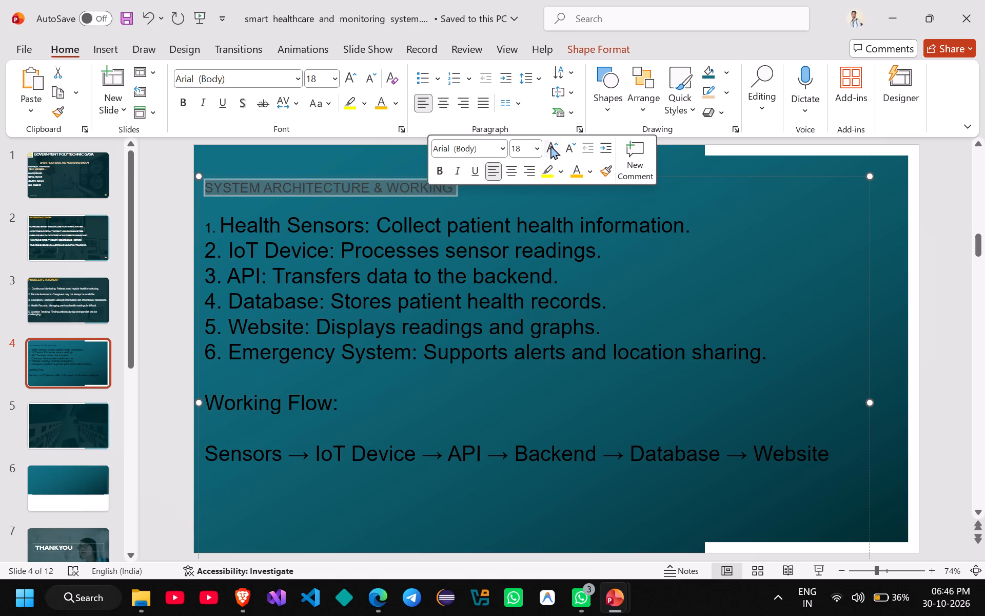
click(539, 148)
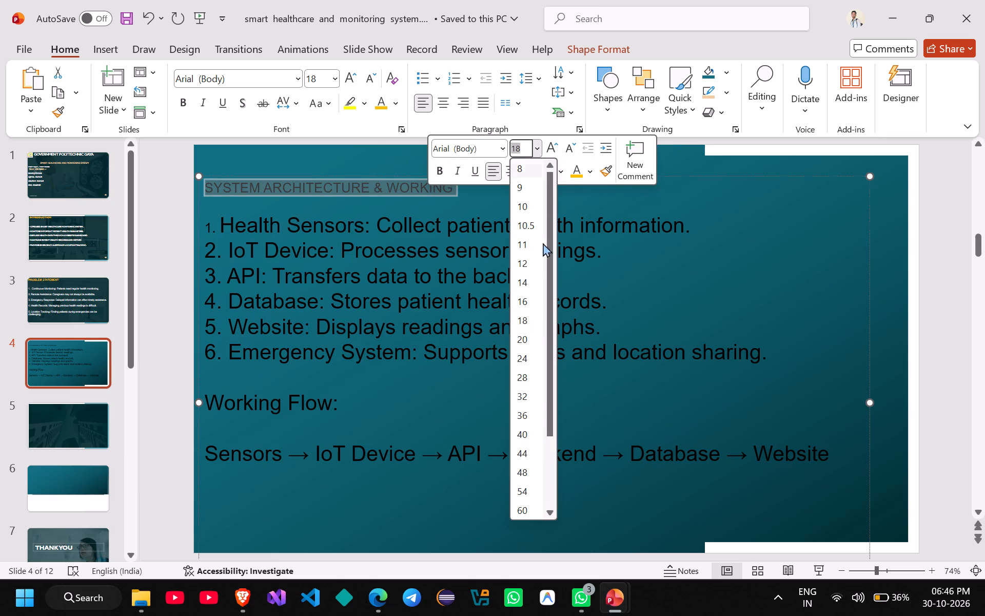
click(526, 398)
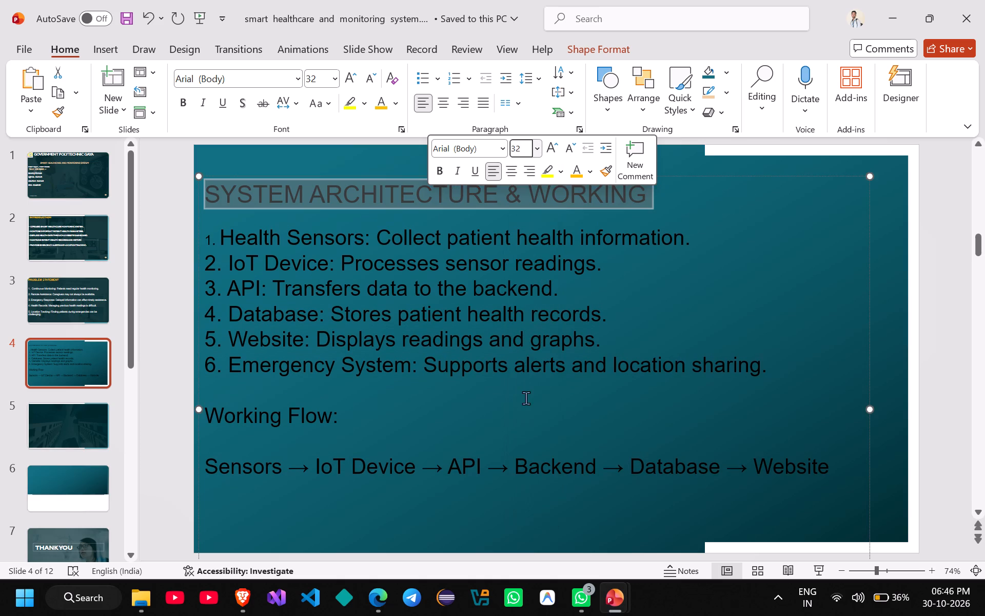
click(575, 175)
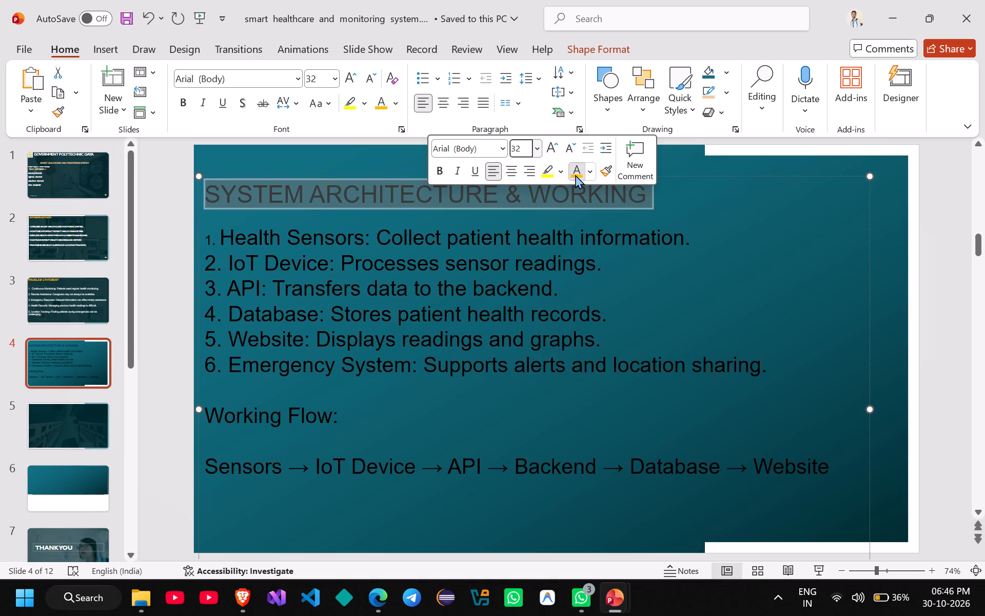
click(442, 170)
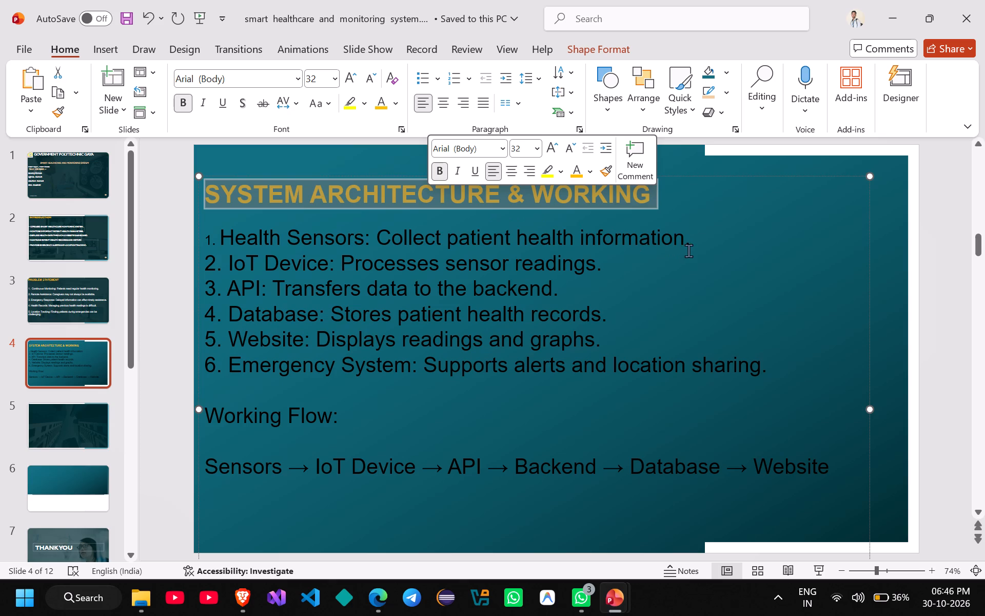
click(688, 251)
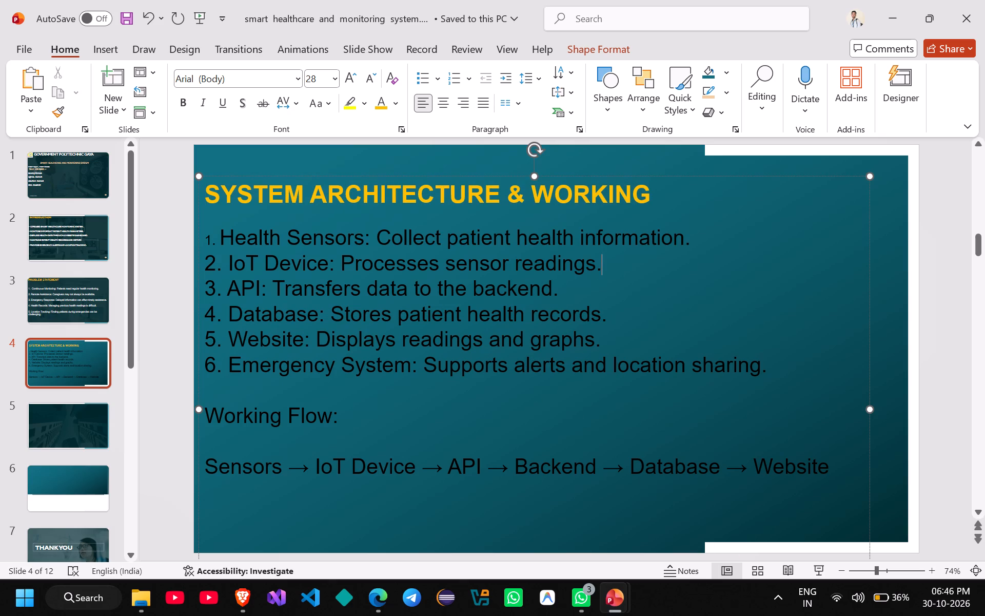
Widen the slide 4 text box so its right side nearly reaches the right edge of the teal background.
scroll(842, 518, down, 1)
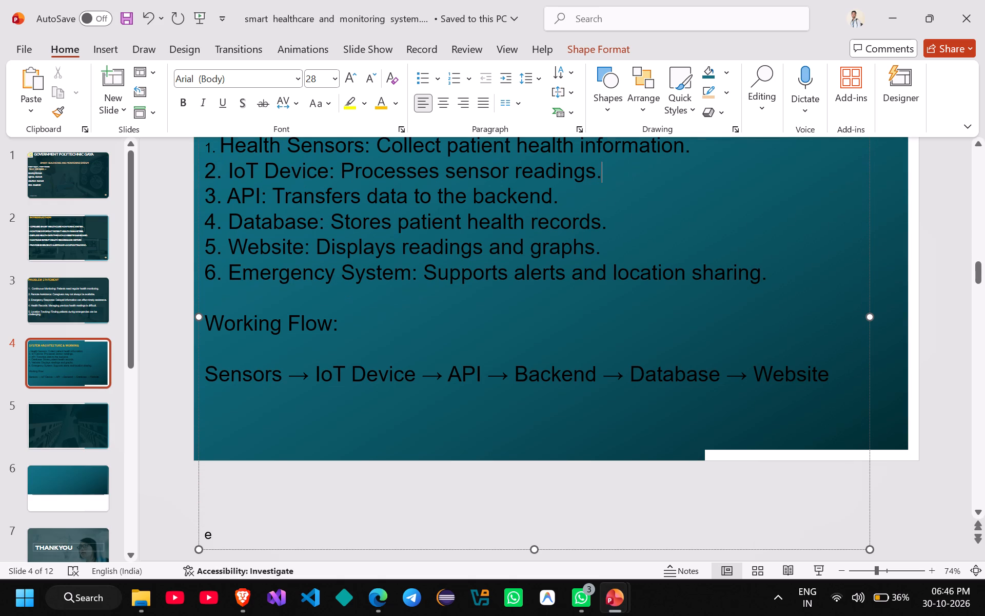
scroll(842, 518, down, 1)
drag(869, 549, 856, 497)
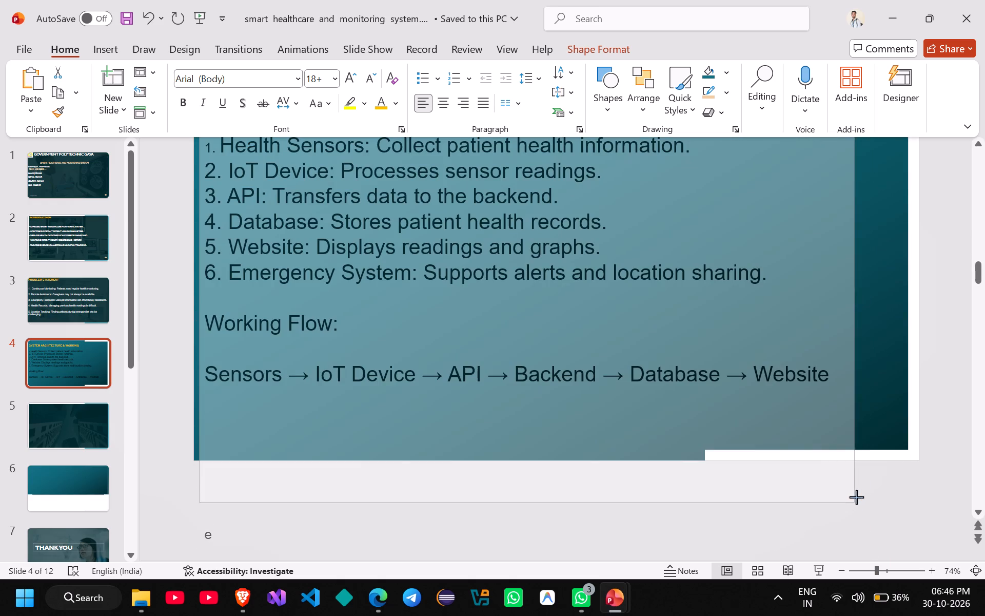
drag(856, 497, 884, 453)
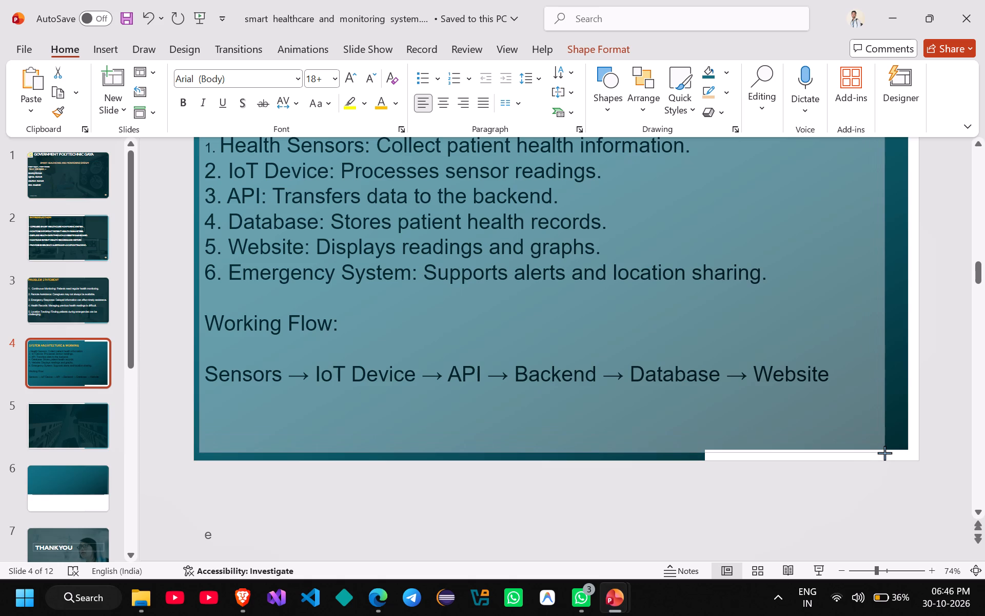
drag(884, 453, 905, 448)
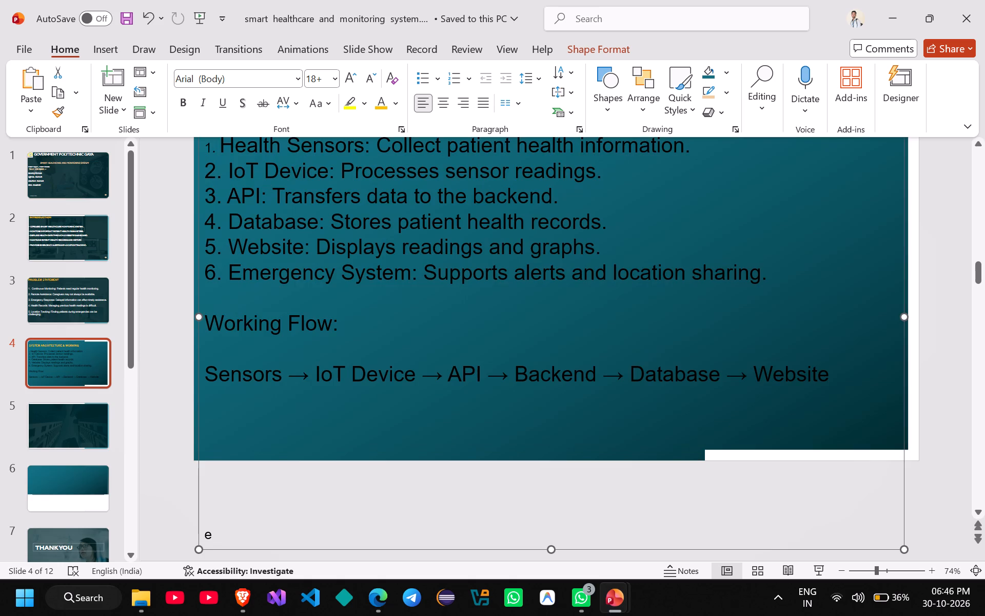
click(819, 407)
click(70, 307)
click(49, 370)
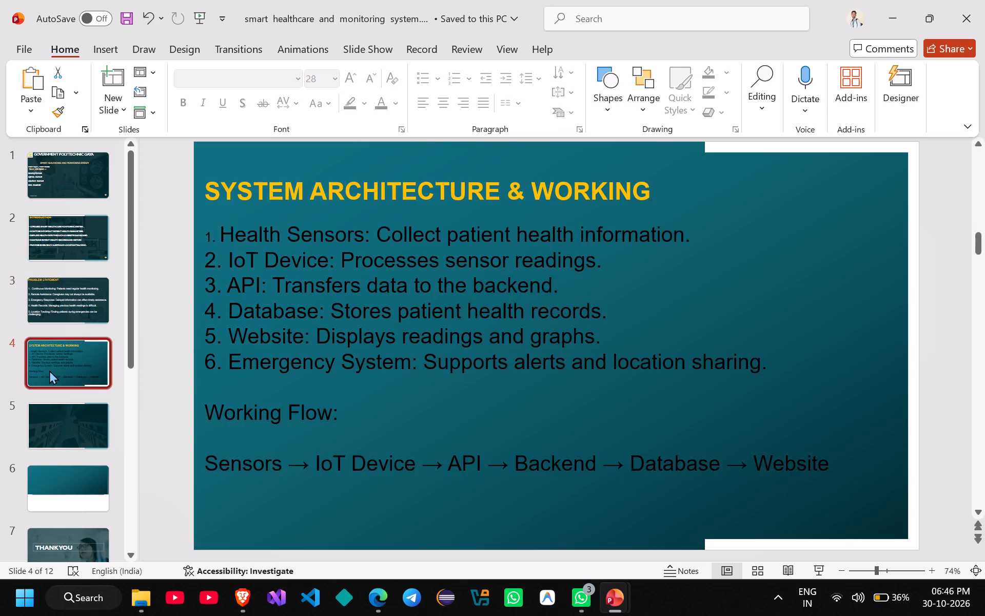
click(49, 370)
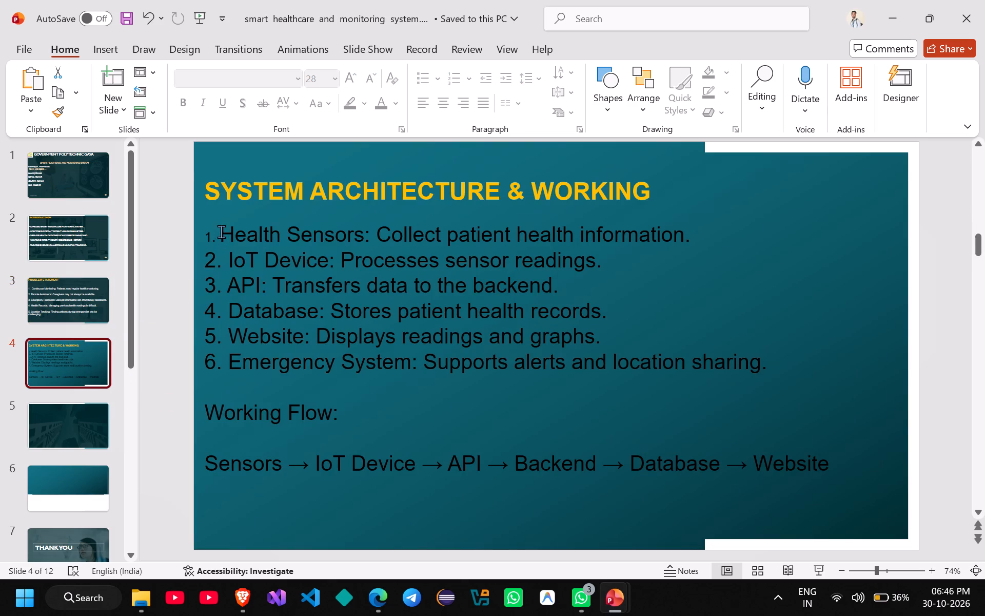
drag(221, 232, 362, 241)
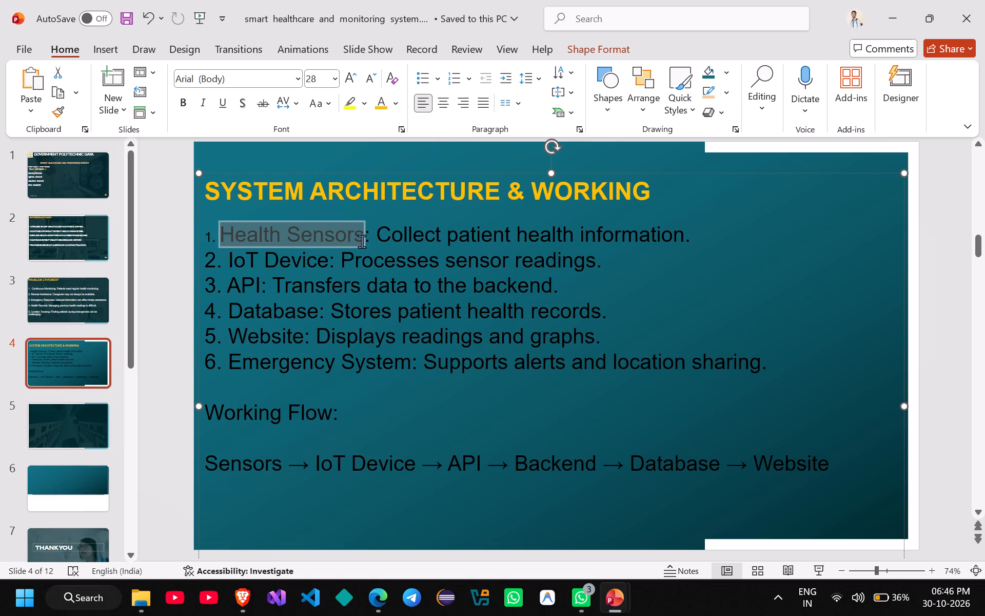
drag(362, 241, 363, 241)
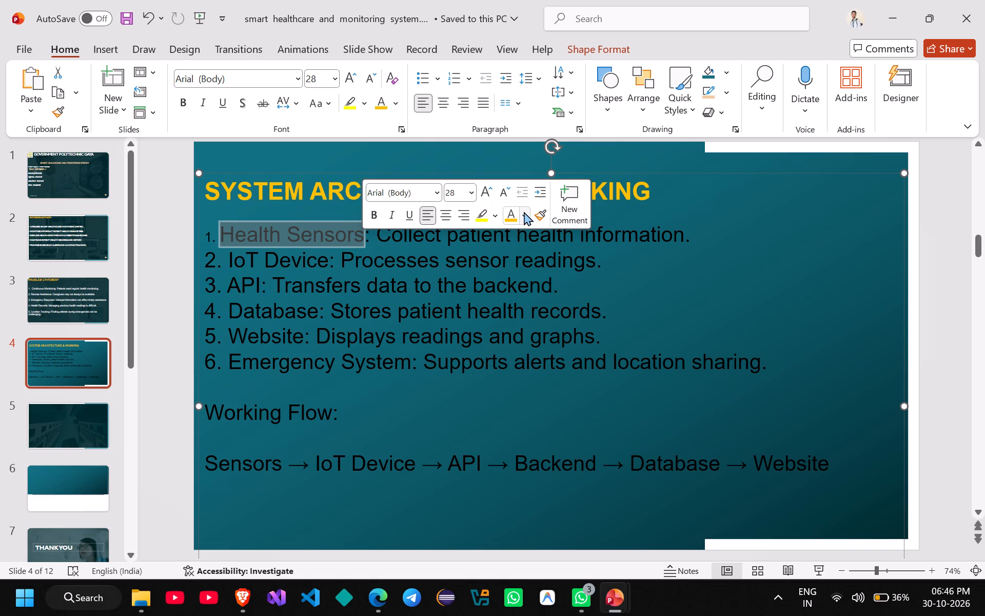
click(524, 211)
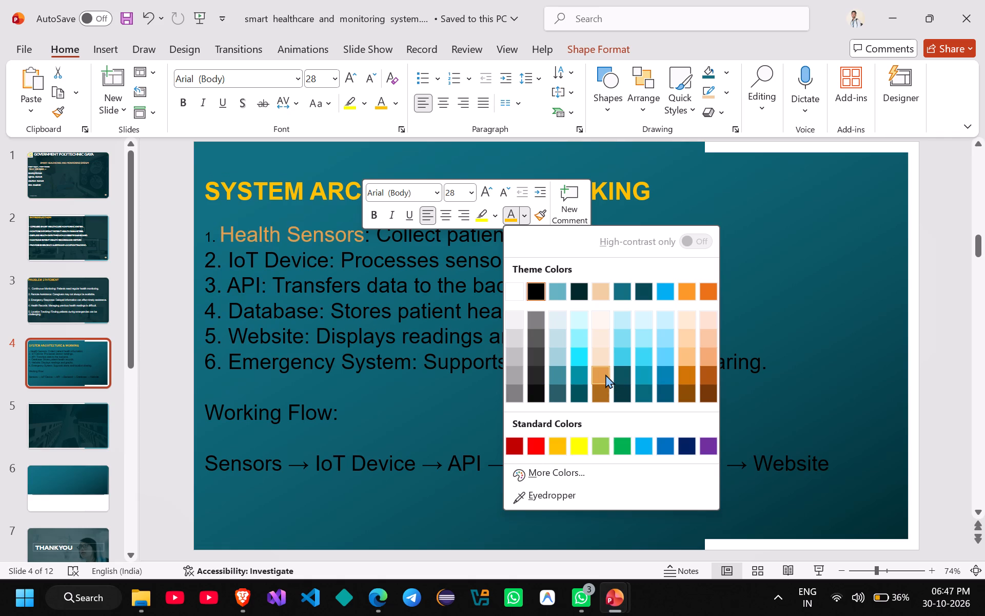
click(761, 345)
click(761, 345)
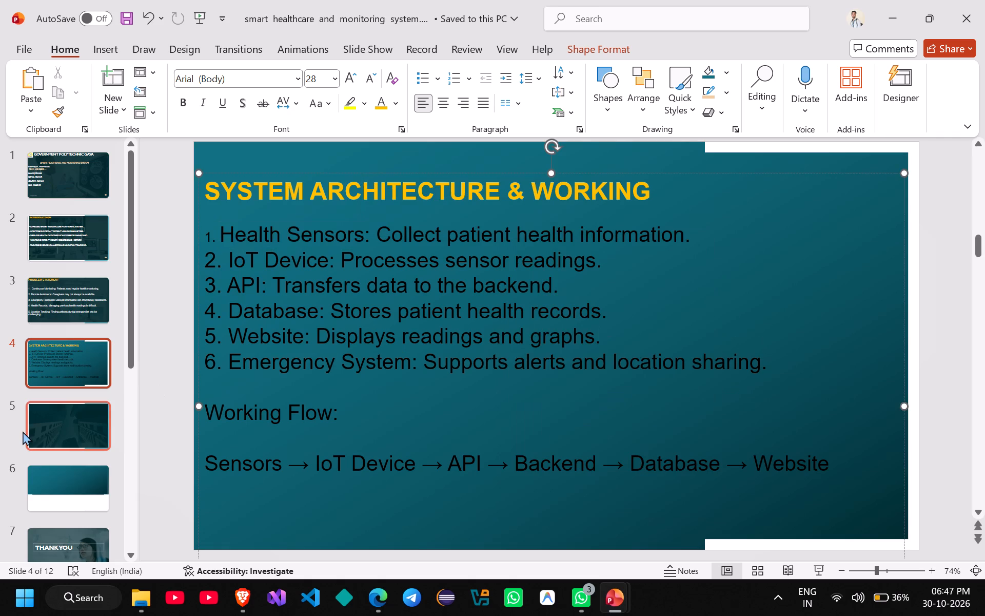
Open slide 5, the empty slide following System Architecture & Working.
click(39, 430)
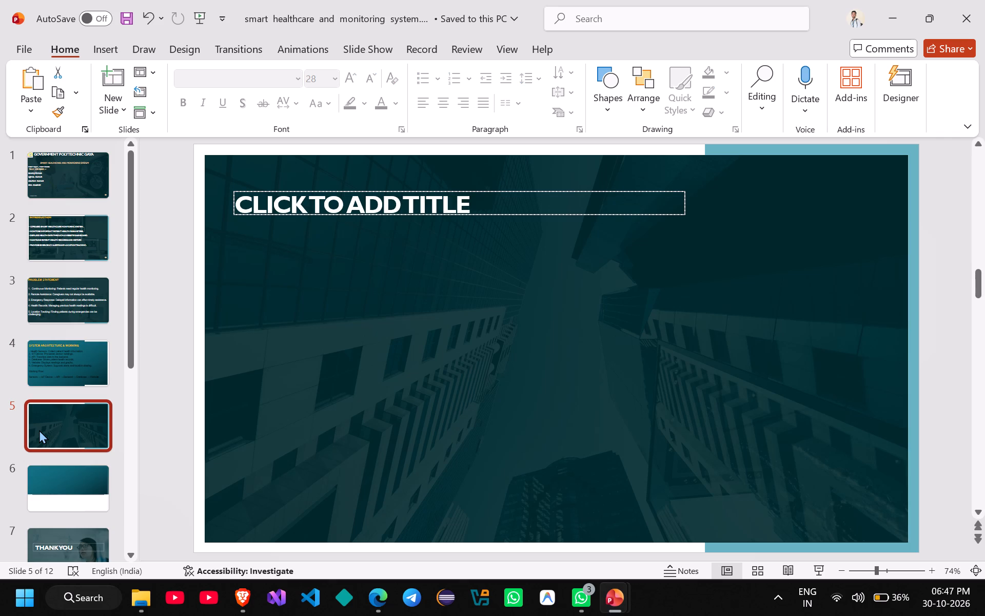
scroll(39, 430, up, 2)
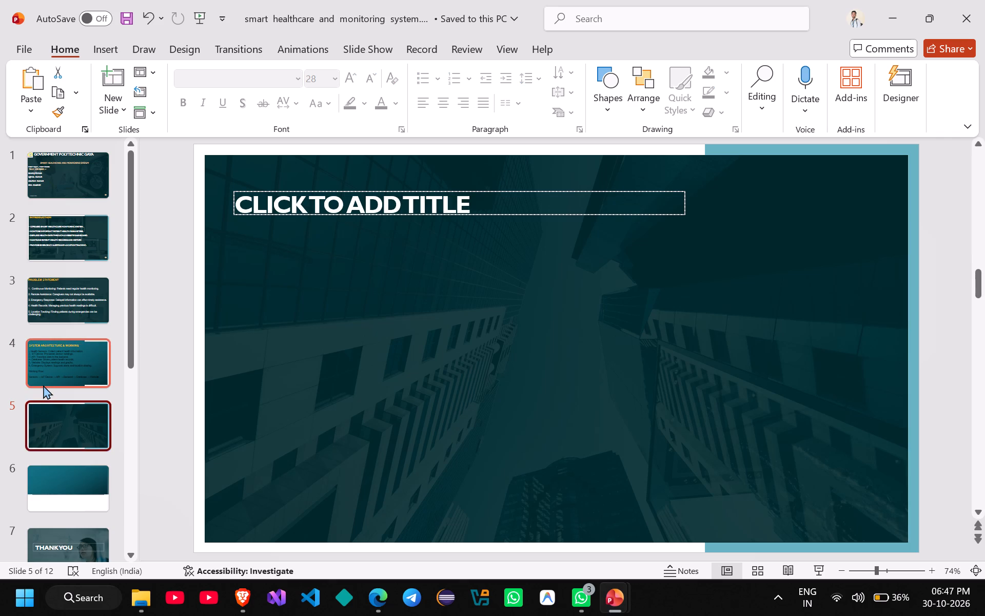
Go back to slide 4, System Architecture & Working.
click(43, 385)
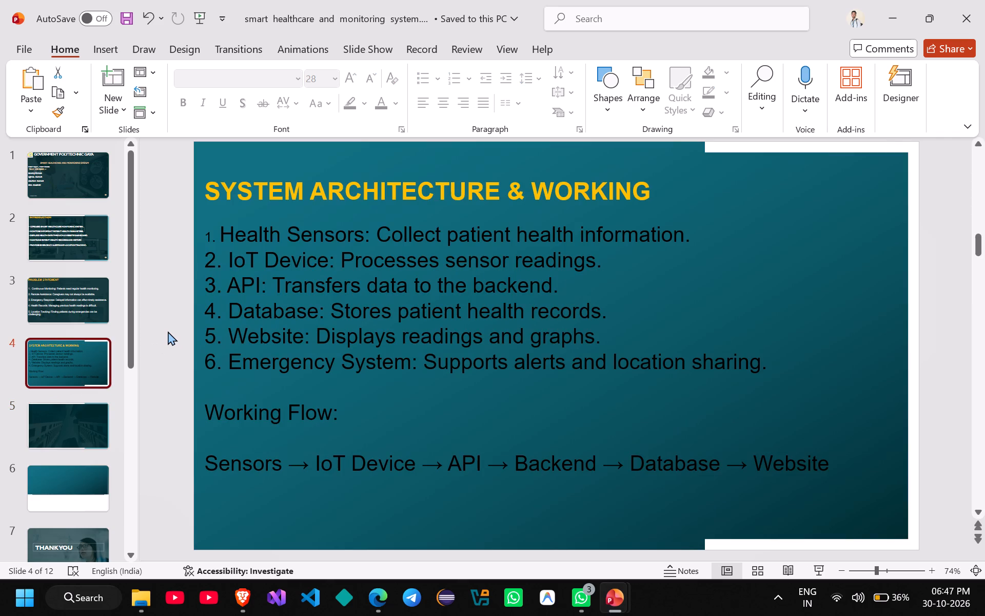
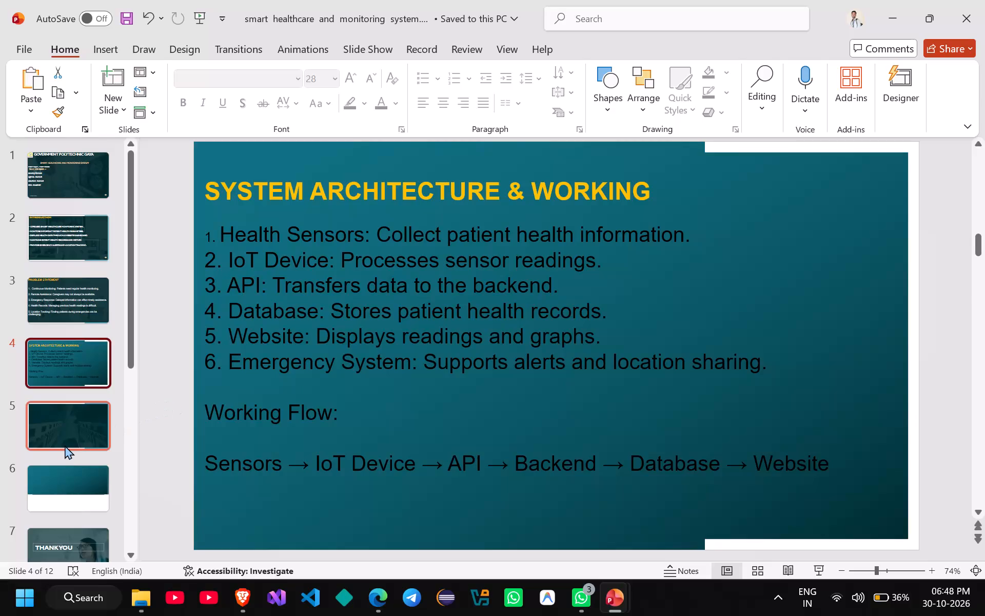
Extend slide 5's empty title placeholder downward so its lower edge sits just above the bottom of the dark background picture.
click(65, 445)
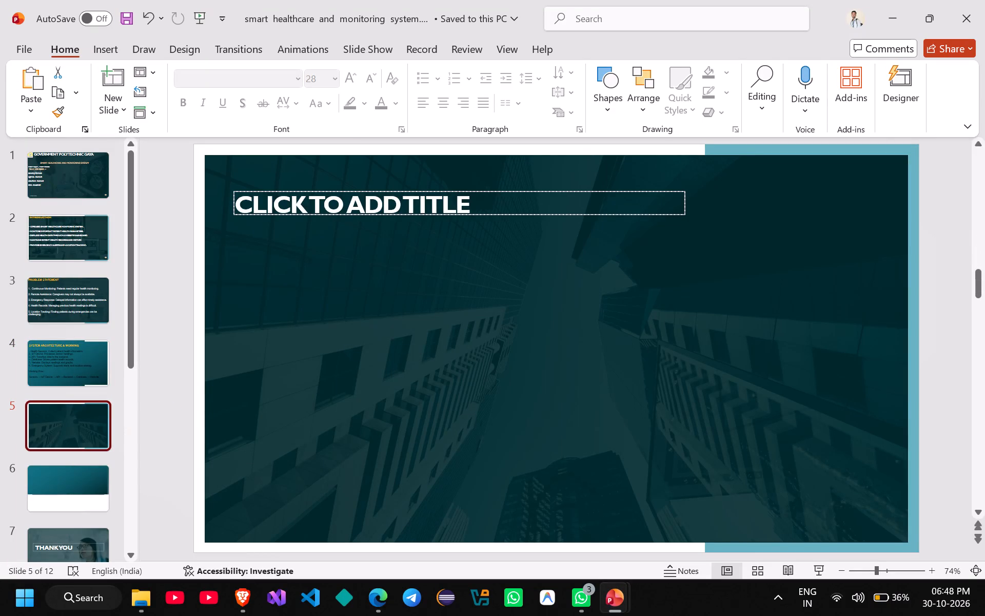
click(474, 209)
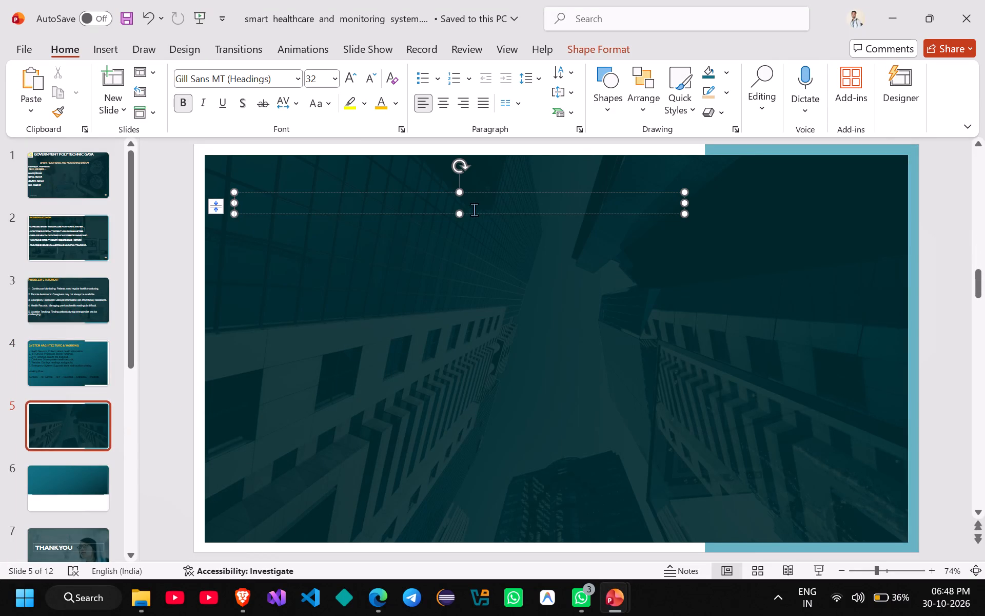
drag(459, 216, 445, 579)
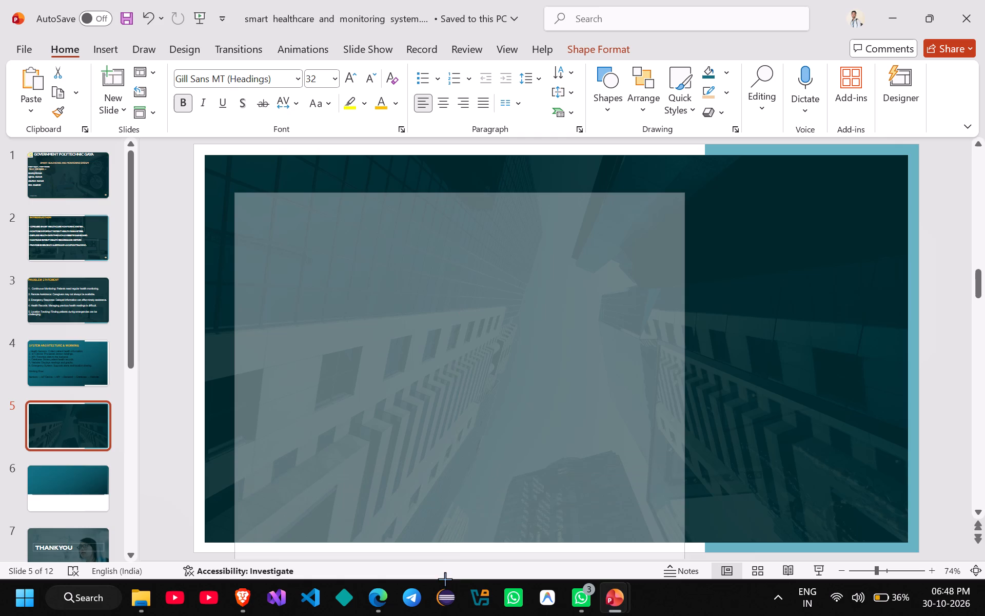
drag(445, 579, 432, 535)
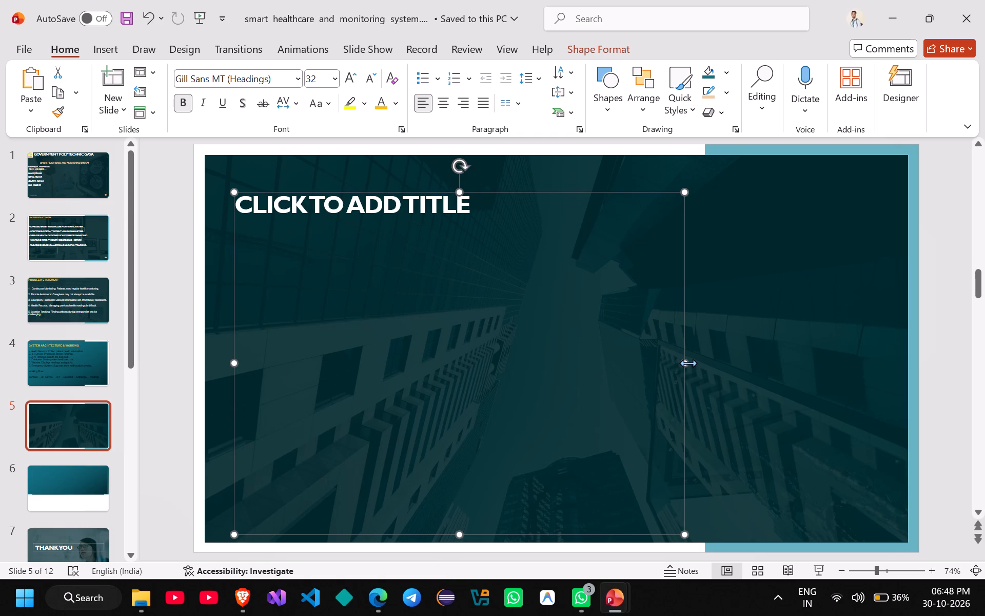
Enlarge slide 5's title placeholder so its right side and top-left corner nearly reach the edges of the dark picture.
drag(688, 363, 894, 338)
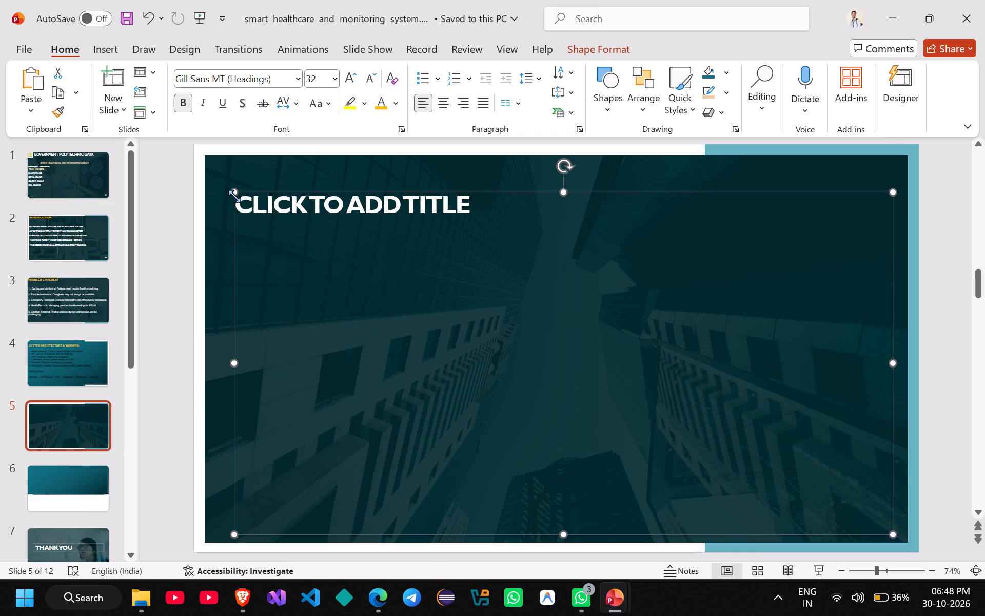
drag(233, 191, 206, 158)
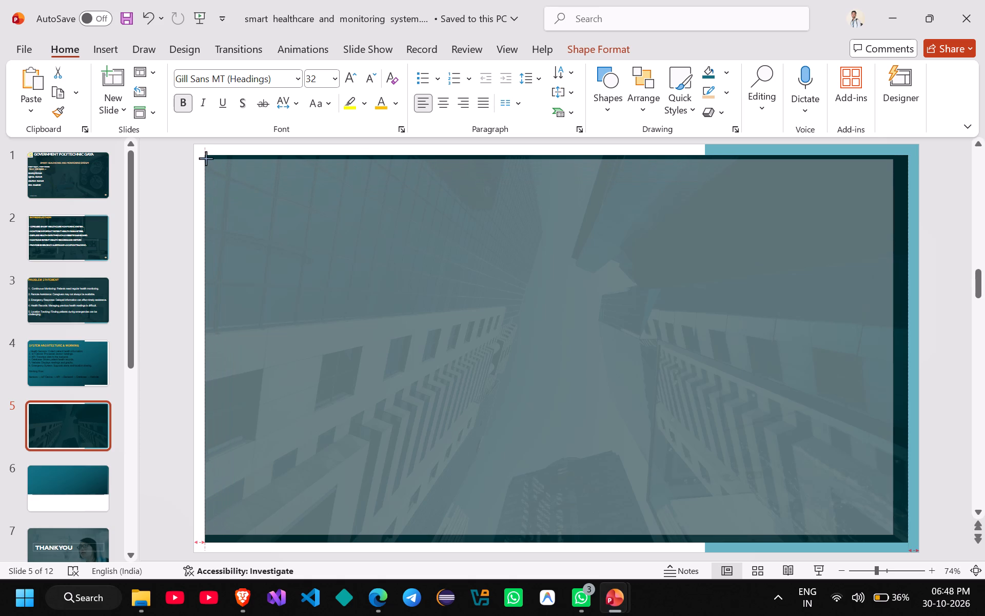
drag(206, 158, 210, 168)
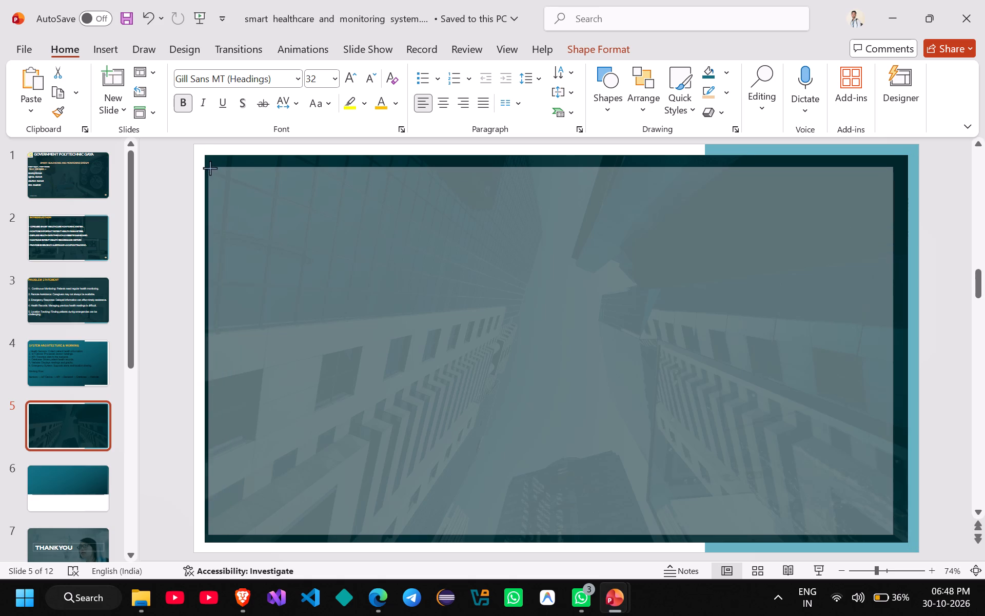
drag(210, 168, 210, 169)
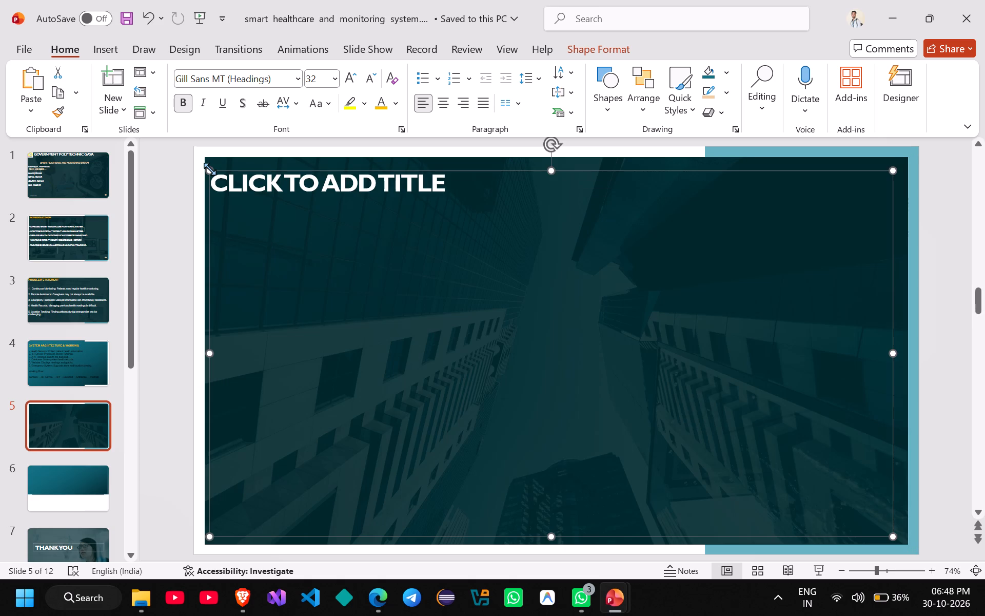
Paste the copied "Proposed Solution" text, with its introduction and feature list, into slide 5's title placeholder.
click(454, 180)
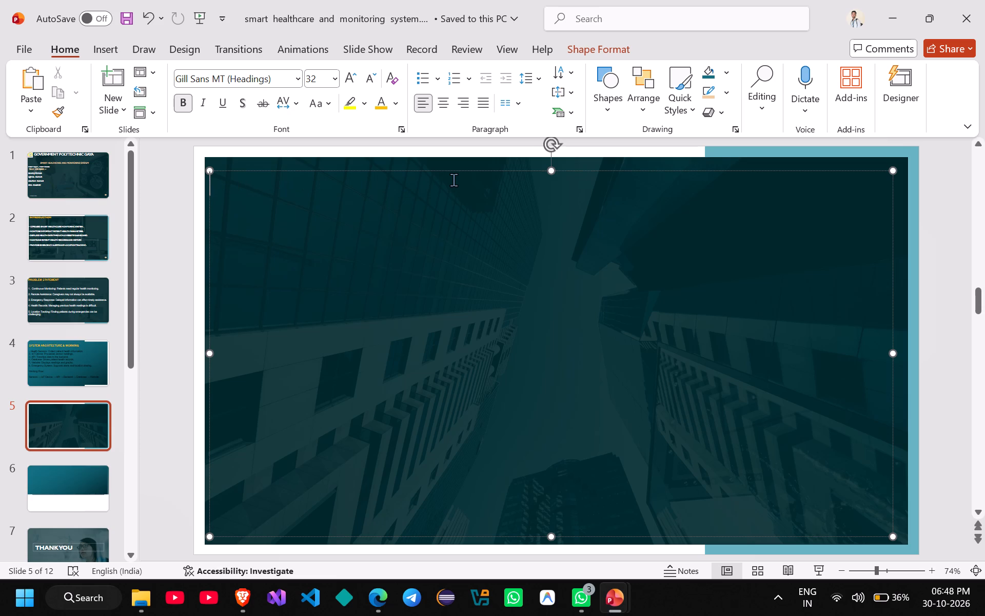
key(ctrl+v)
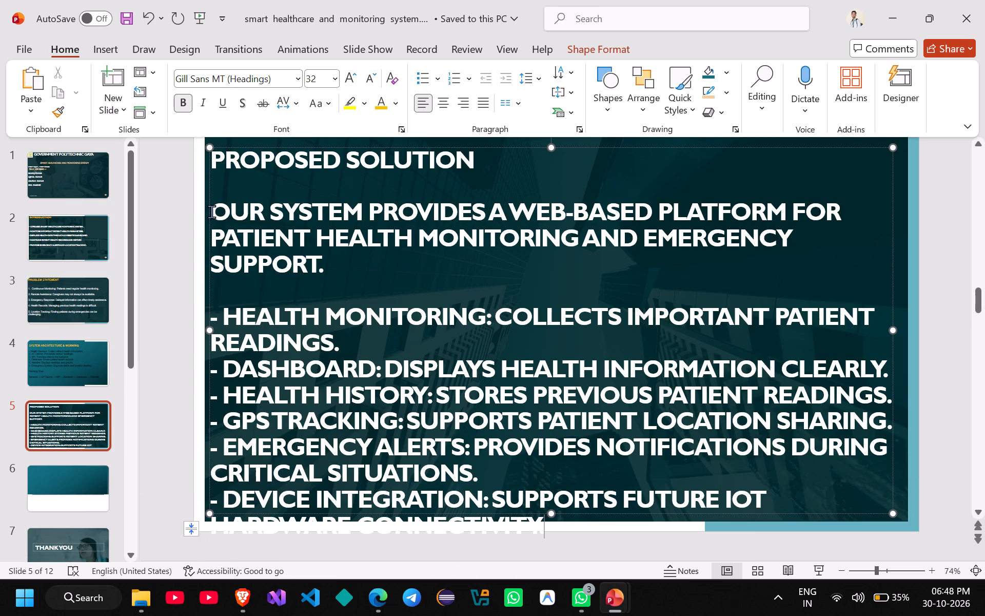
Set all the slide 5 text below the "PROPOSED SOLUTION" heading to font size 28.
drag(218, 208, 273, 237)
drag(273, 237, 688, 538)
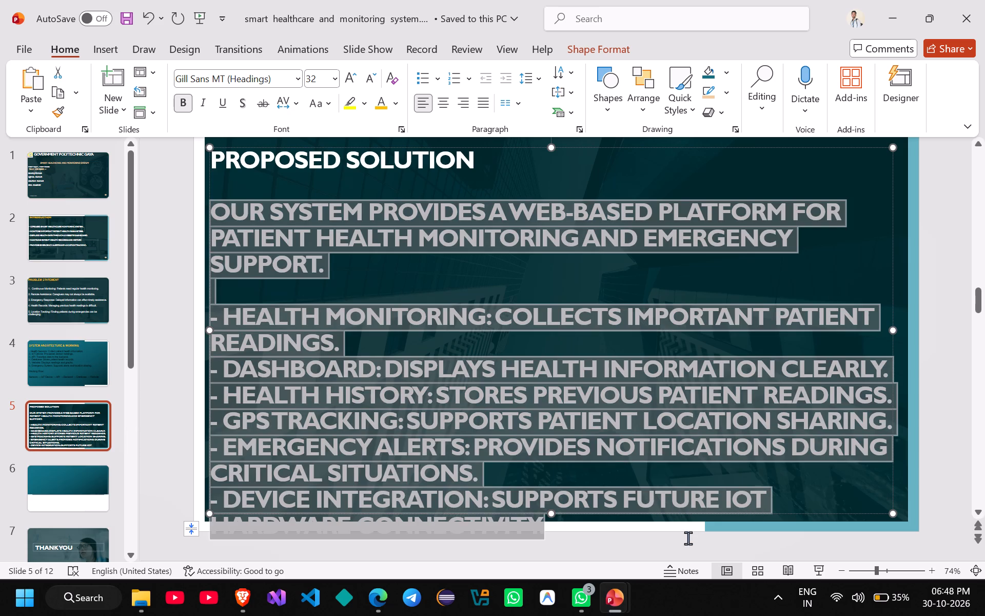
drag(688, 538, 656, 546)
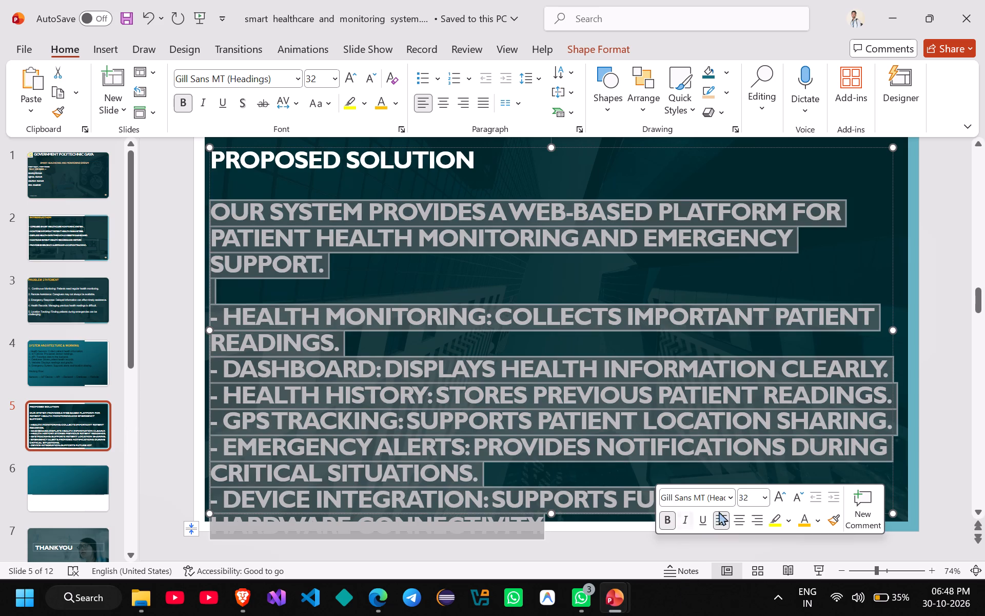
click(766, 504)
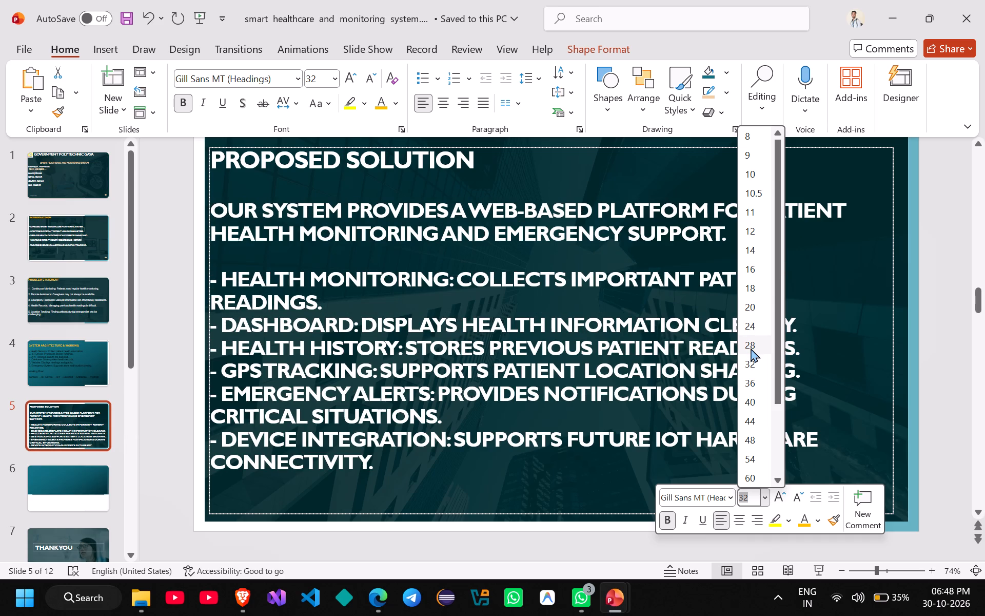
click(751, 348)
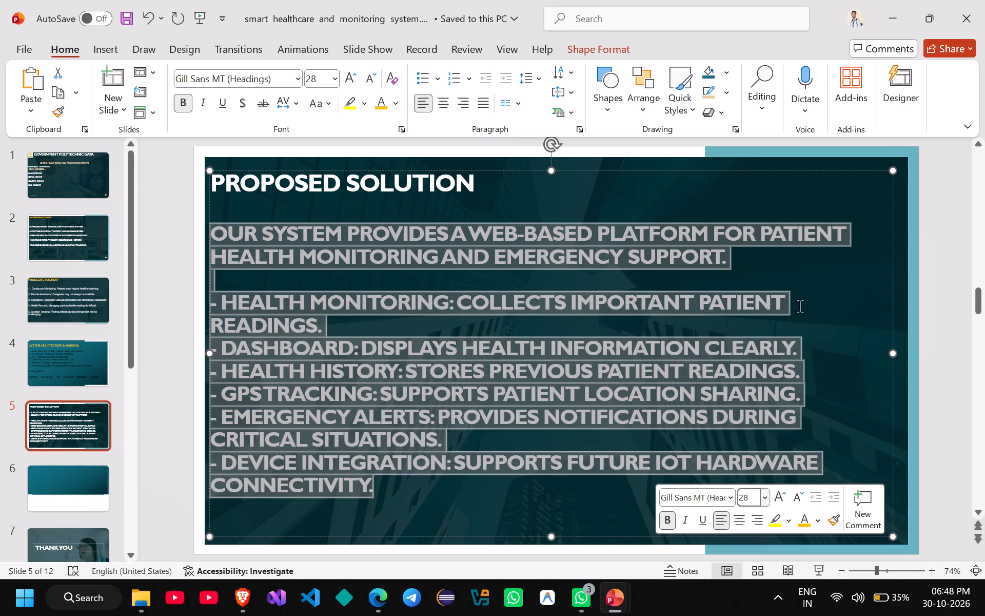
click(811, 298)
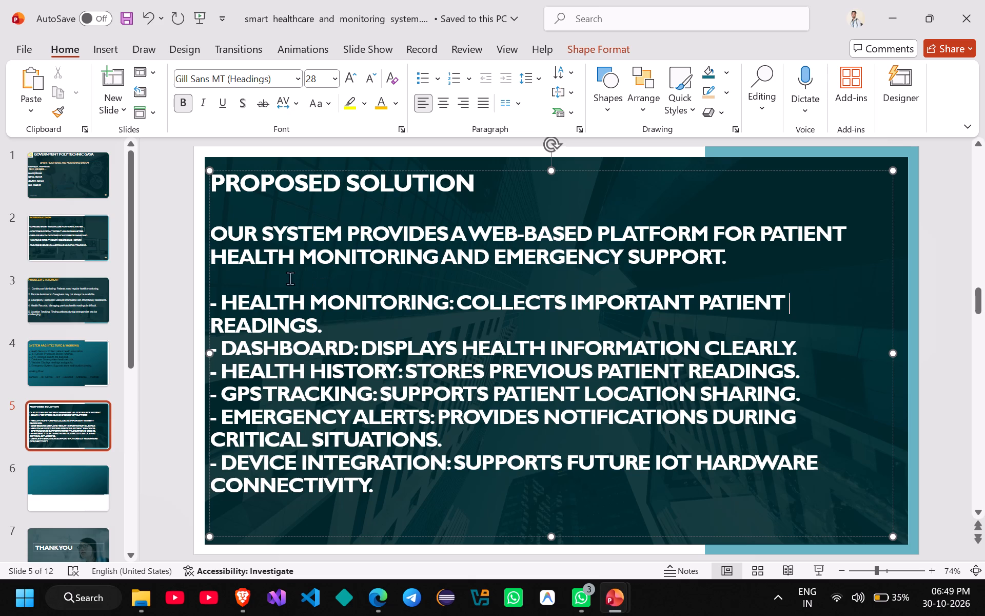
Color the "PROPOSED SOLUTION" heading on slide 5 gold.
drag(214, 185, 458, 187)
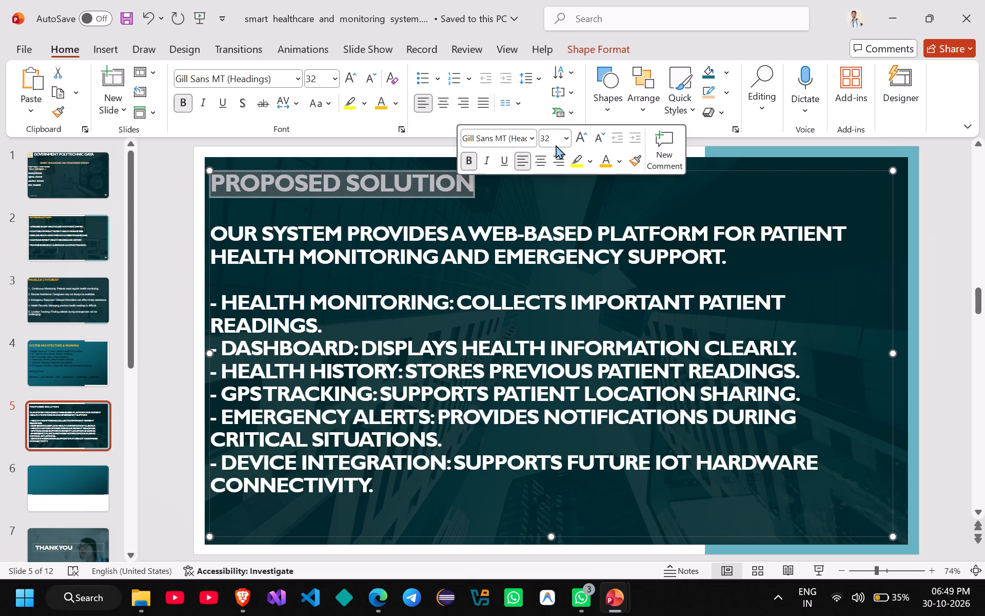
click(599, 162)
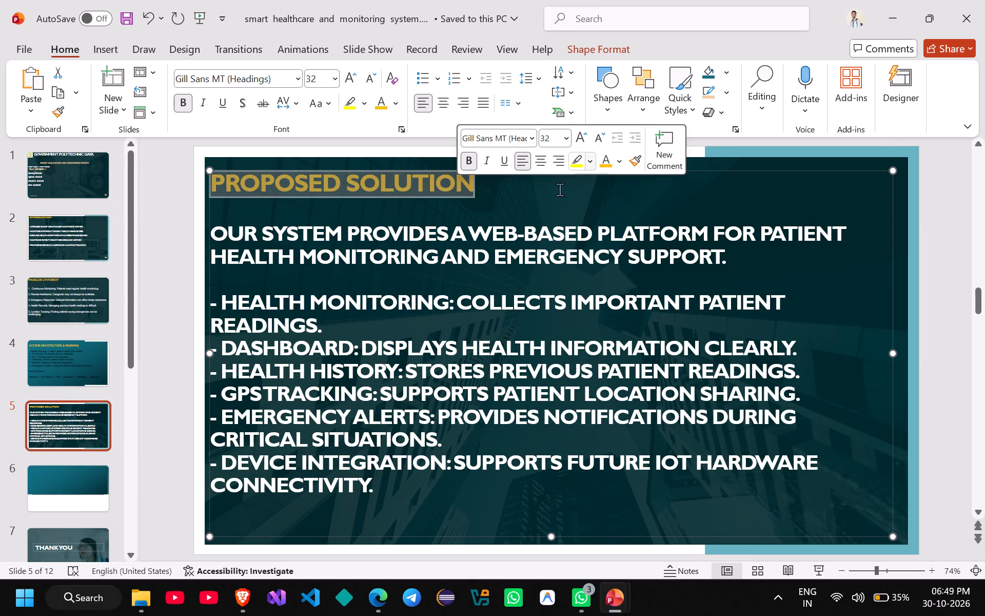
click(484, 229)
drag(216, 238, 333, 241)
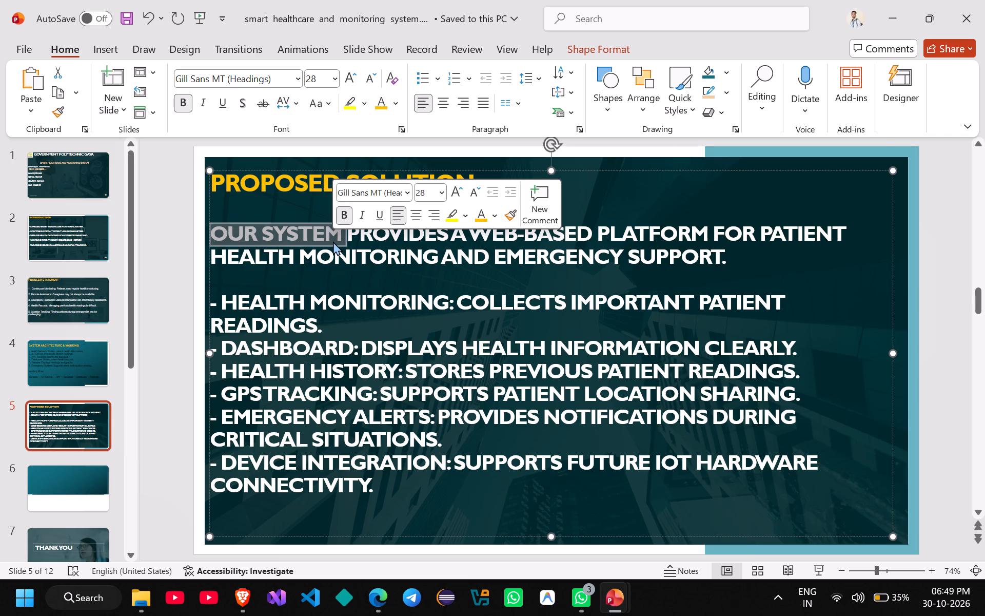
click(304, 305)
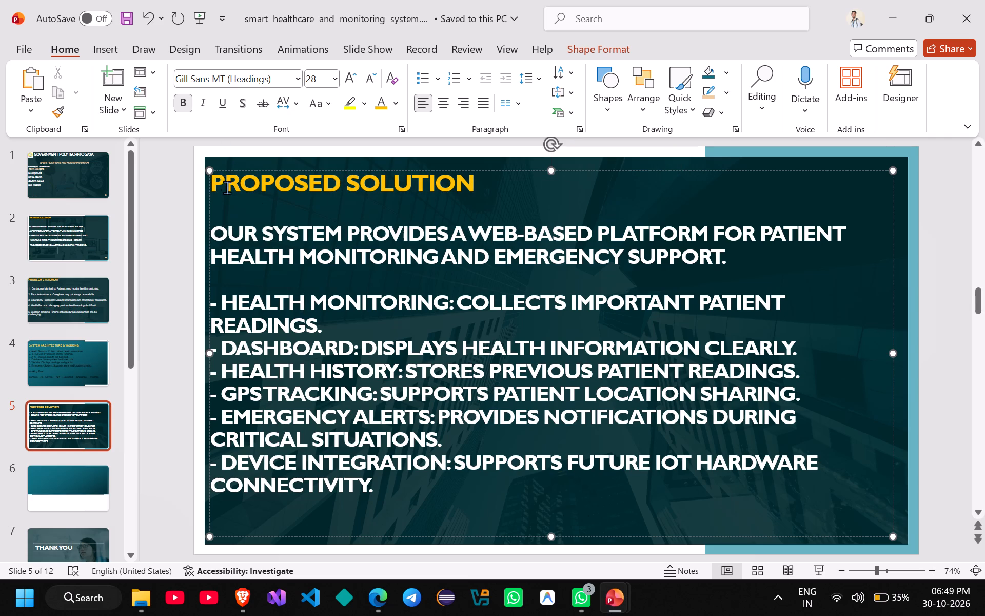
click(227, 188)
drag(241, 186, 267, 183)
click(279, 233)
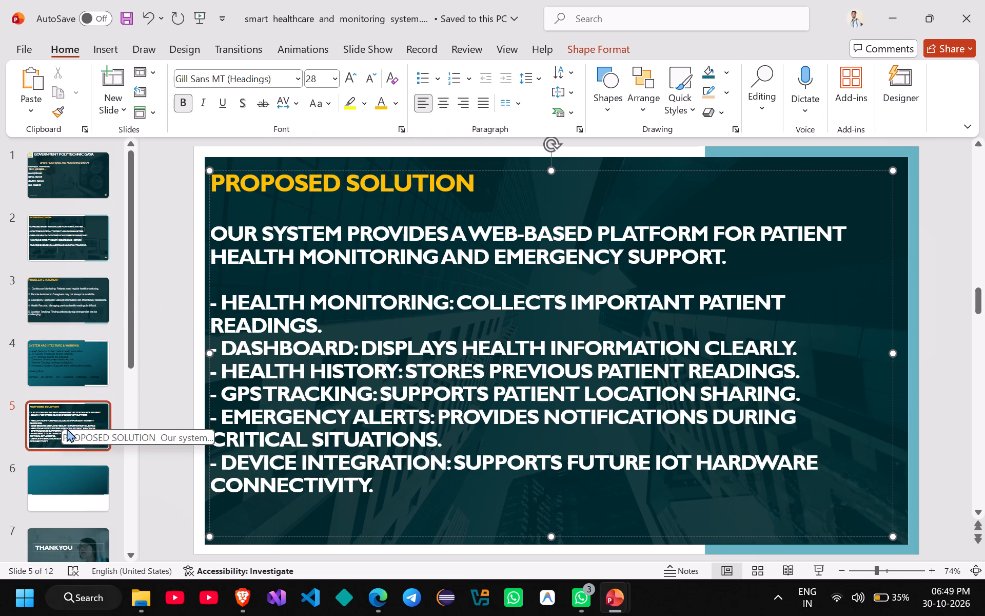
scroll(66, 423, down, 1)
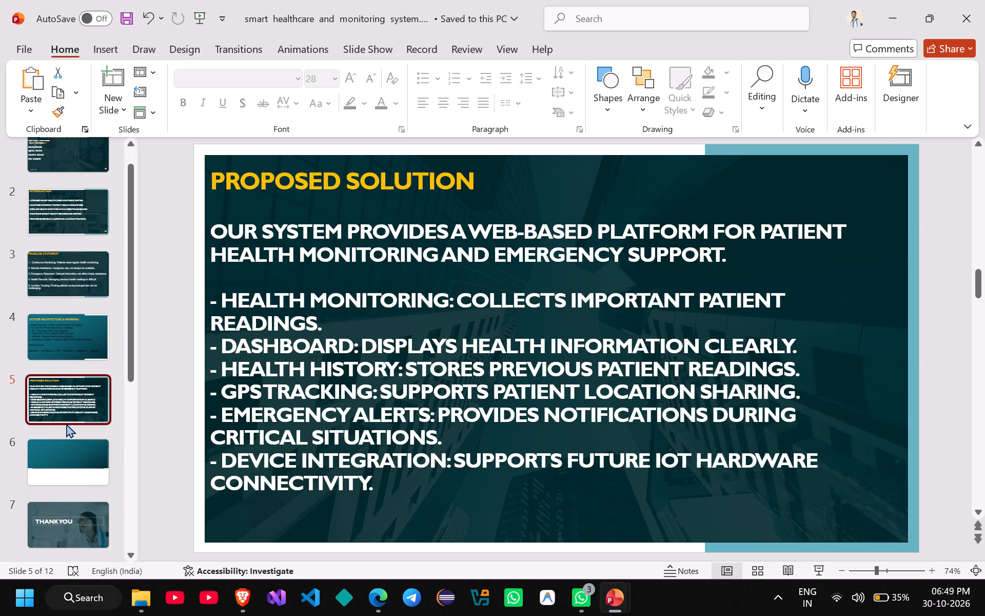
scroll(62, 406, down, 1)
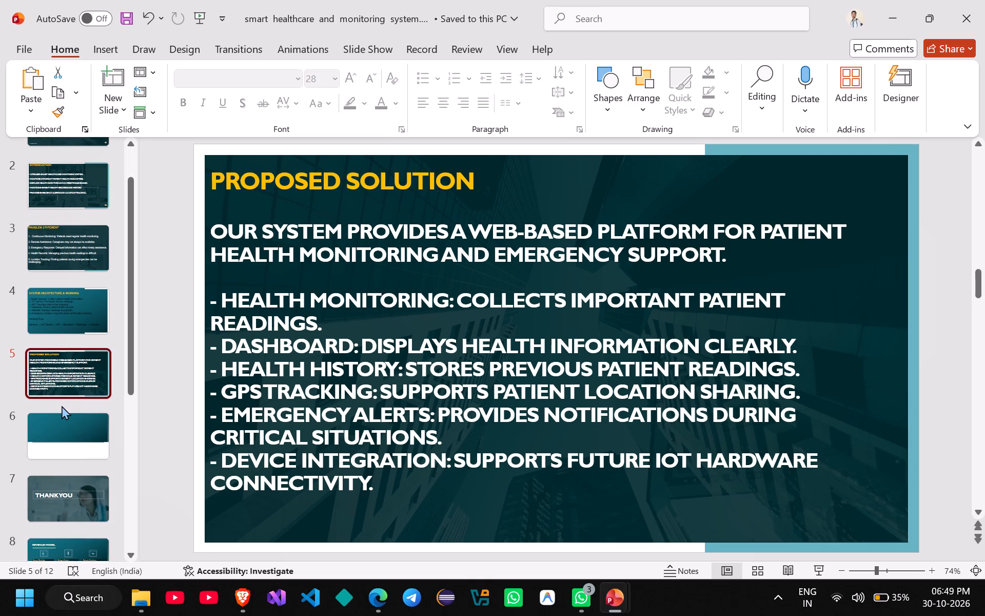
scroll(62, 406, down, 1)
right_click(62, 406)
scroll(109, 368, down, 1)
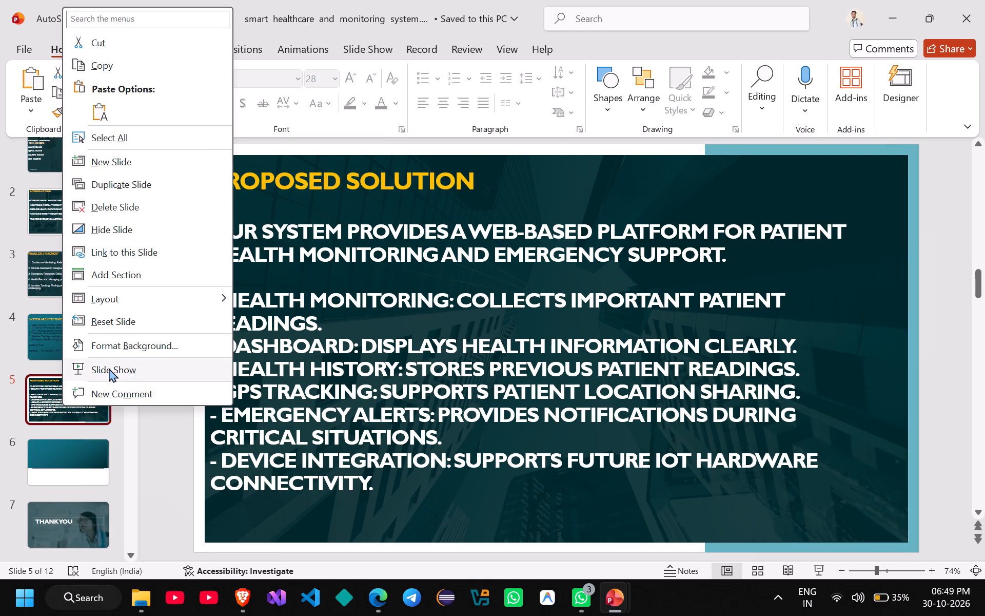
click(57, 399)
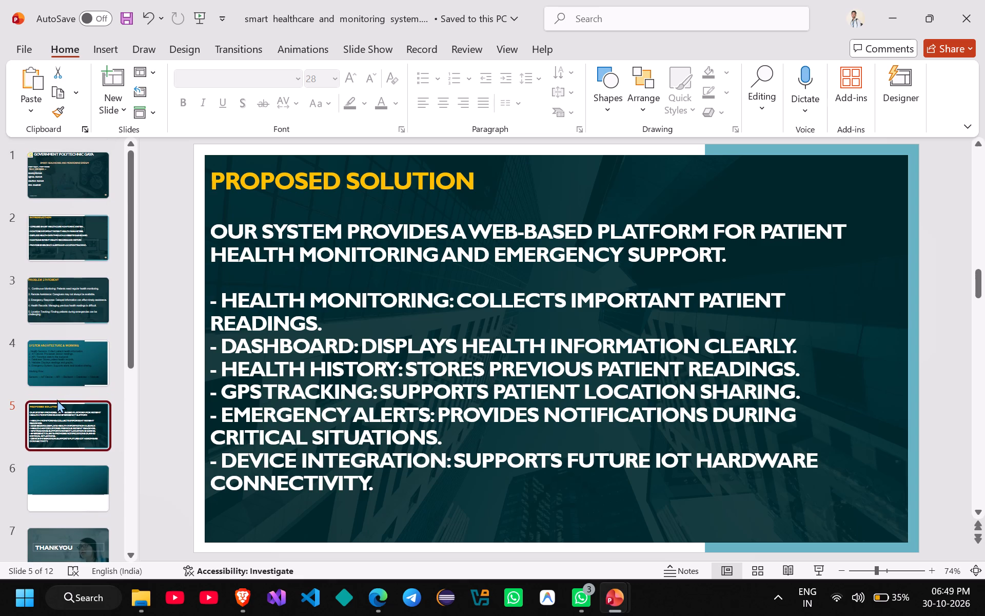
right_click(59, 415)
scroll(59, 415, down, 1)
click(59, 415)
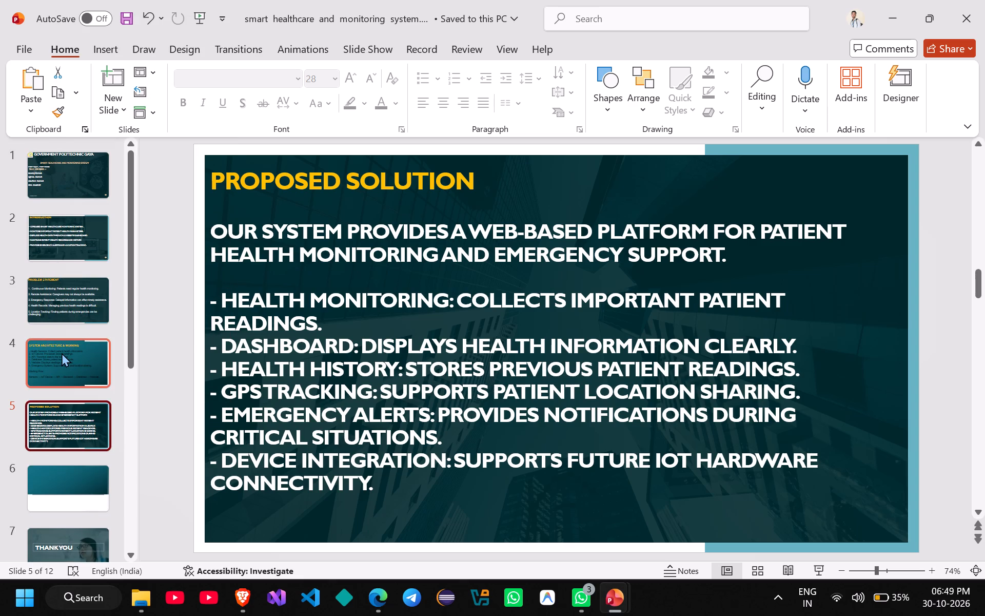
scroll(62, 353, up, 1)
Open slide 6, the empty slide following Proposed Solution.
click(53, 500)
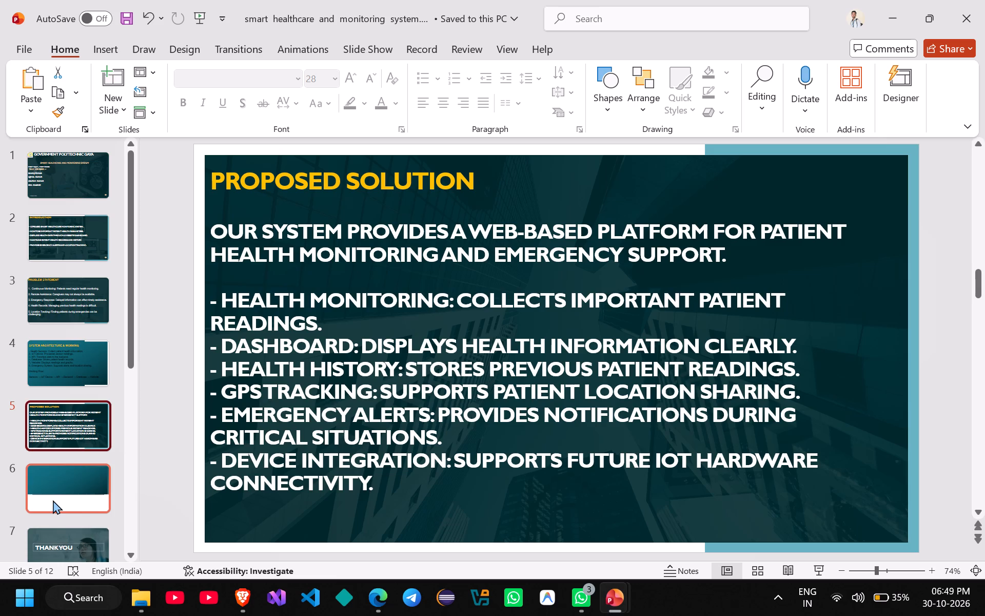
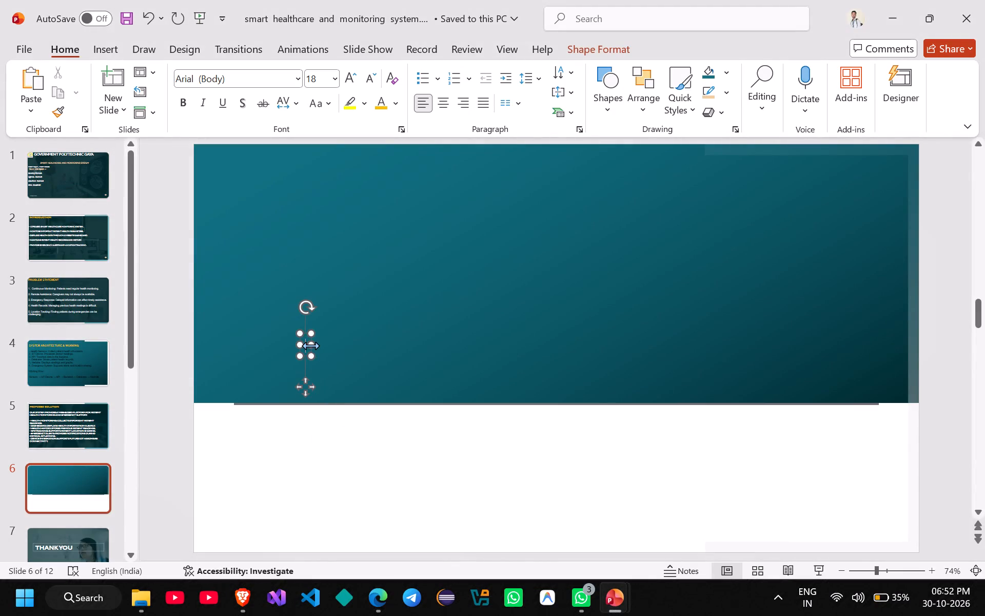
drag(314, 349, 911, 328)
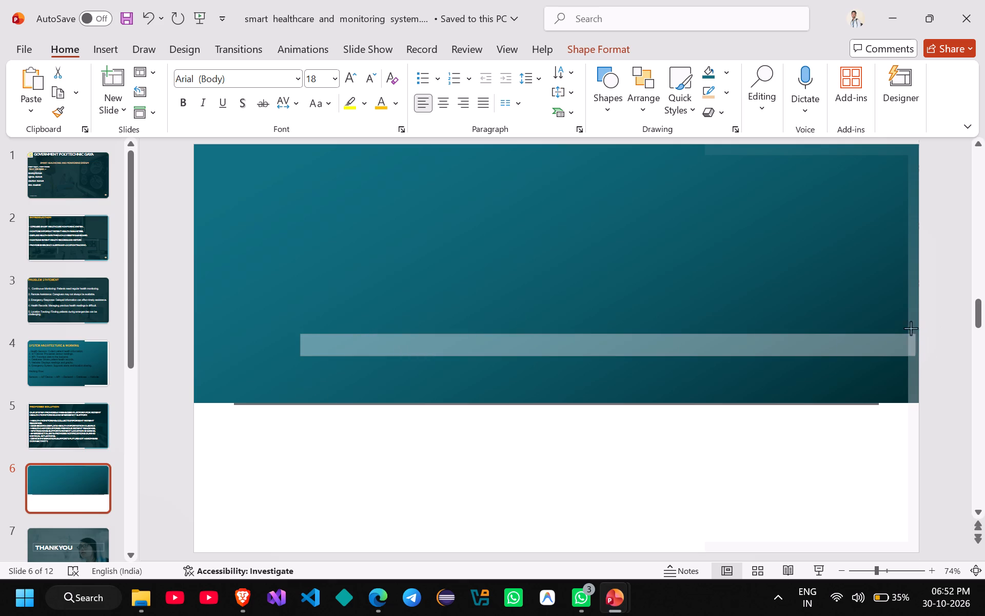
drag(911, 328, 900, 328)
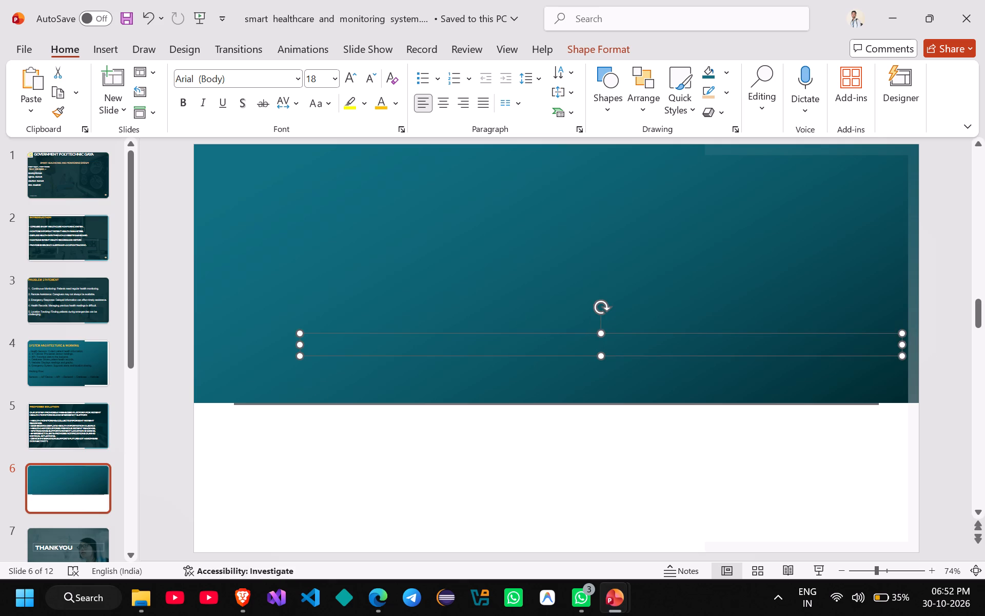
Move the empty text box on slide 6 to the top of the teal area, near the slide's left edge.
drag(597, 328, 507, 154)
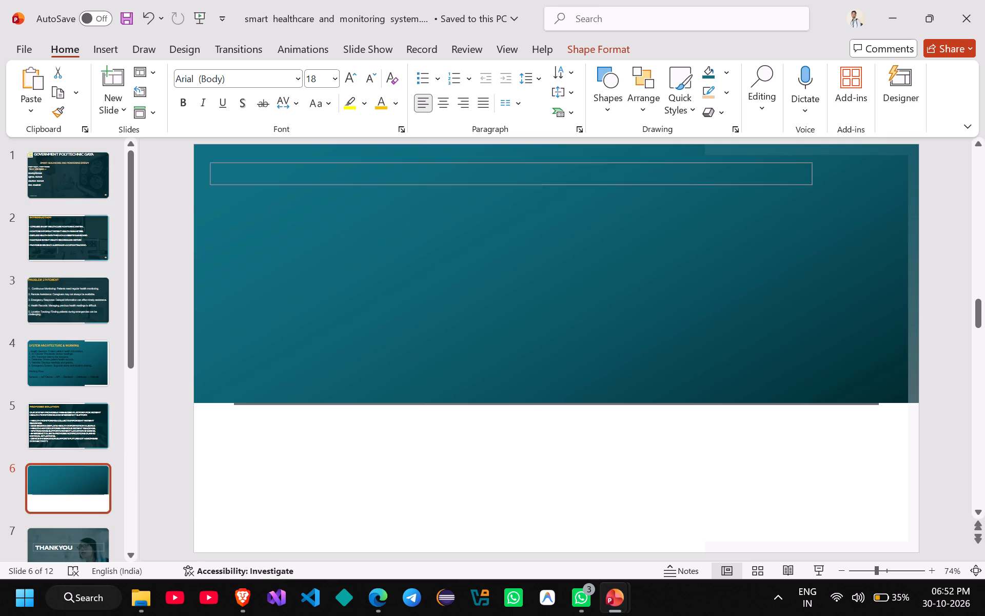
drag(507, 154, 493, 161)
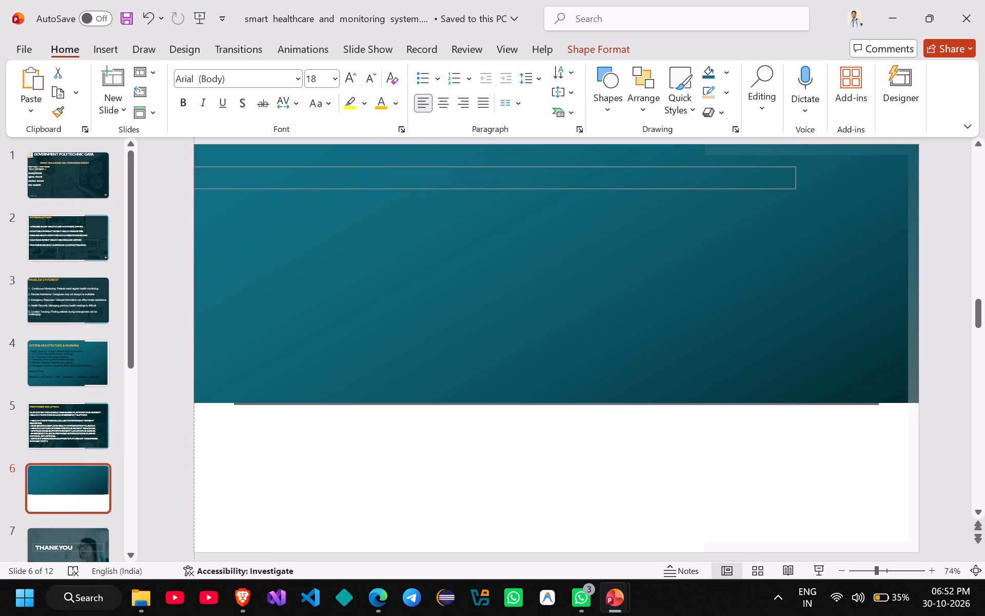
drag(493, 161, 502, 160)
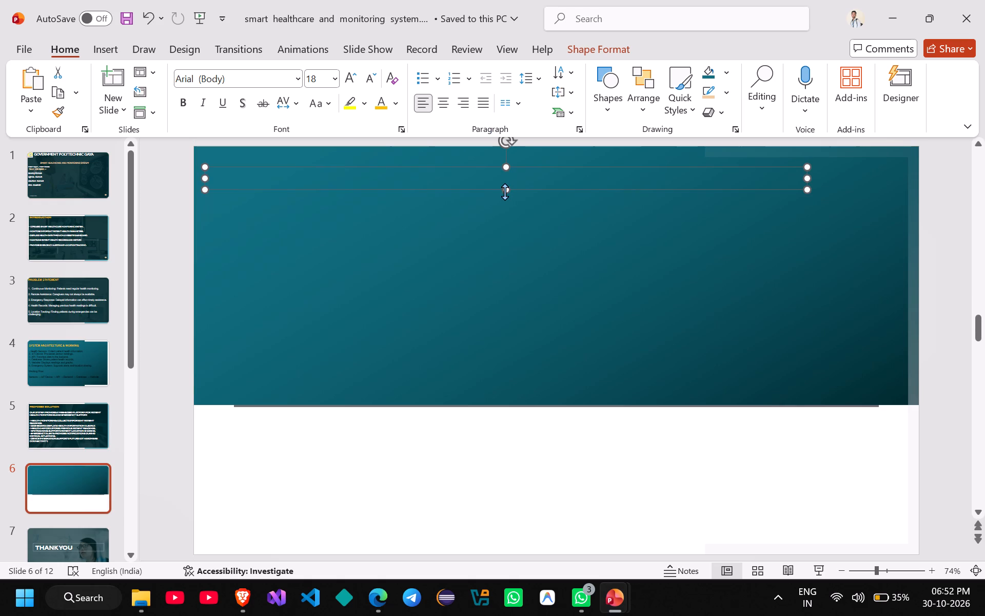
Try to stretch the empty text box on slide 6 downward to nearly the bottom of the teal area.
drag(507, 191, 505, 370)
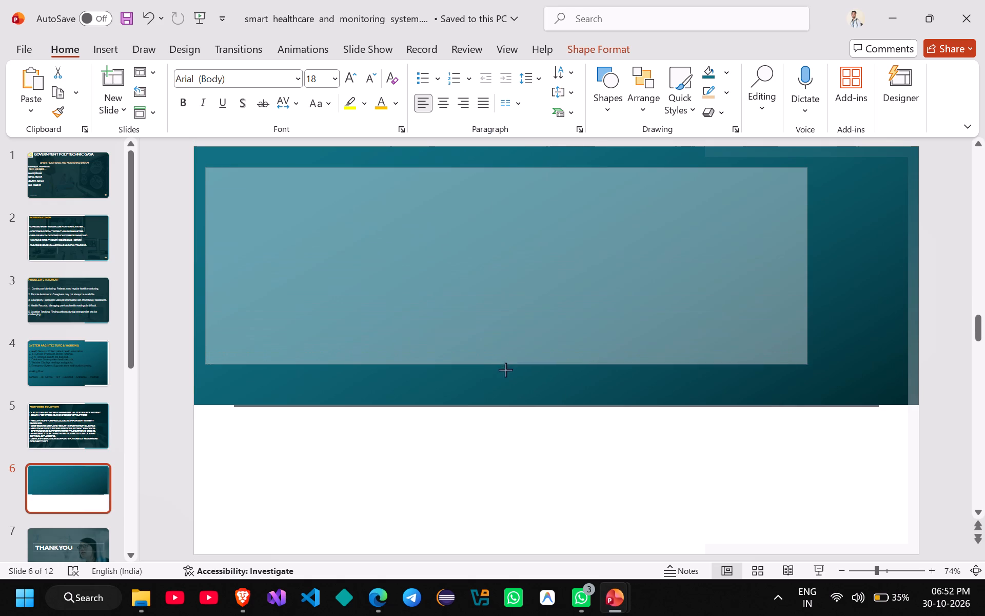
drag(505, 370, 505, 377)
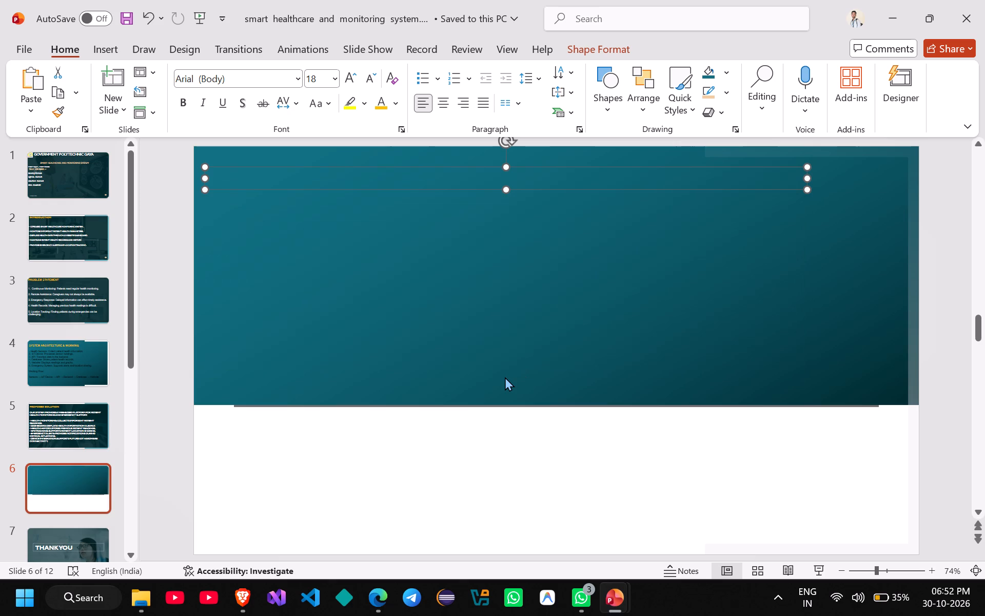
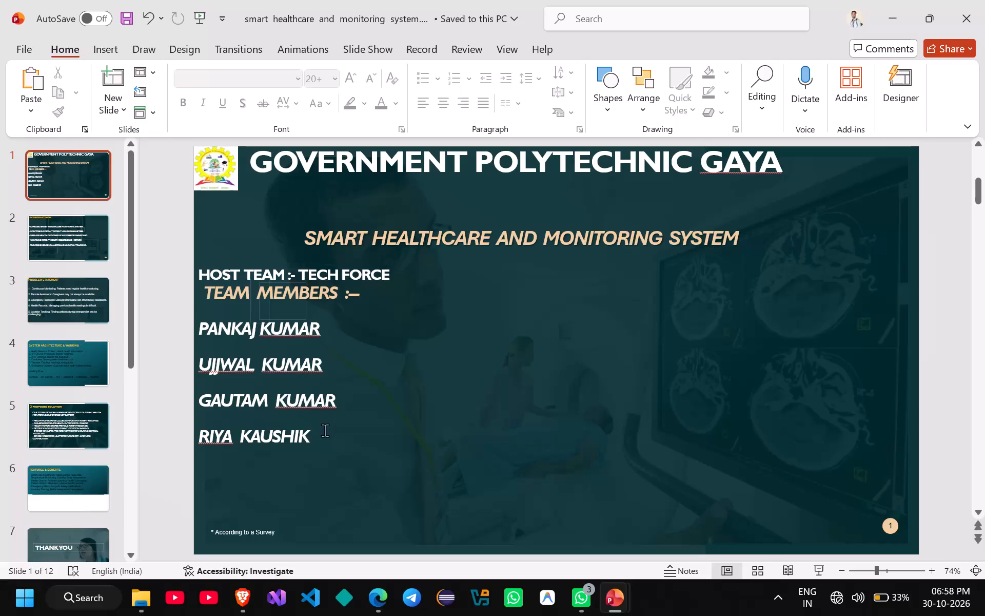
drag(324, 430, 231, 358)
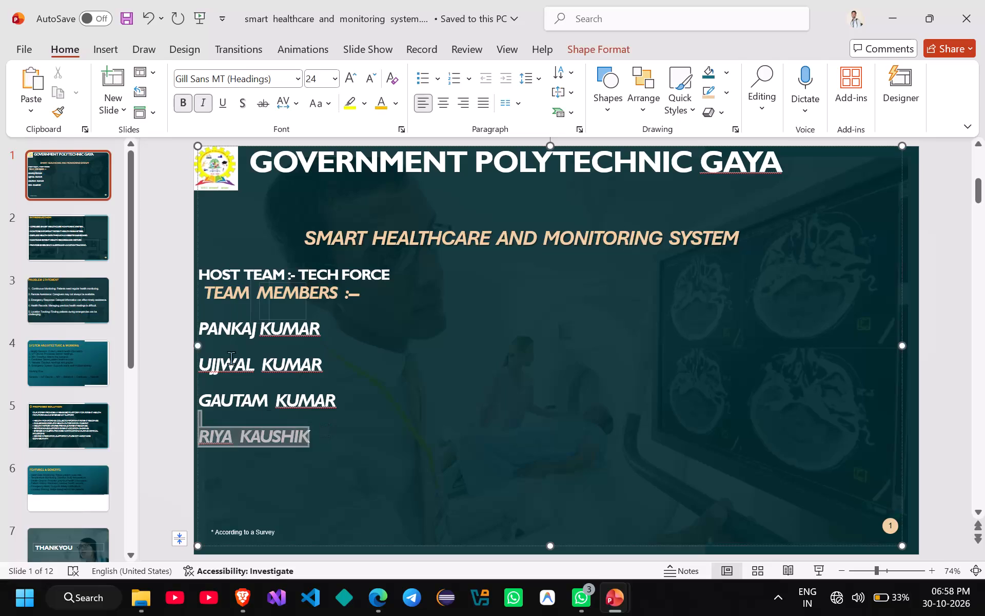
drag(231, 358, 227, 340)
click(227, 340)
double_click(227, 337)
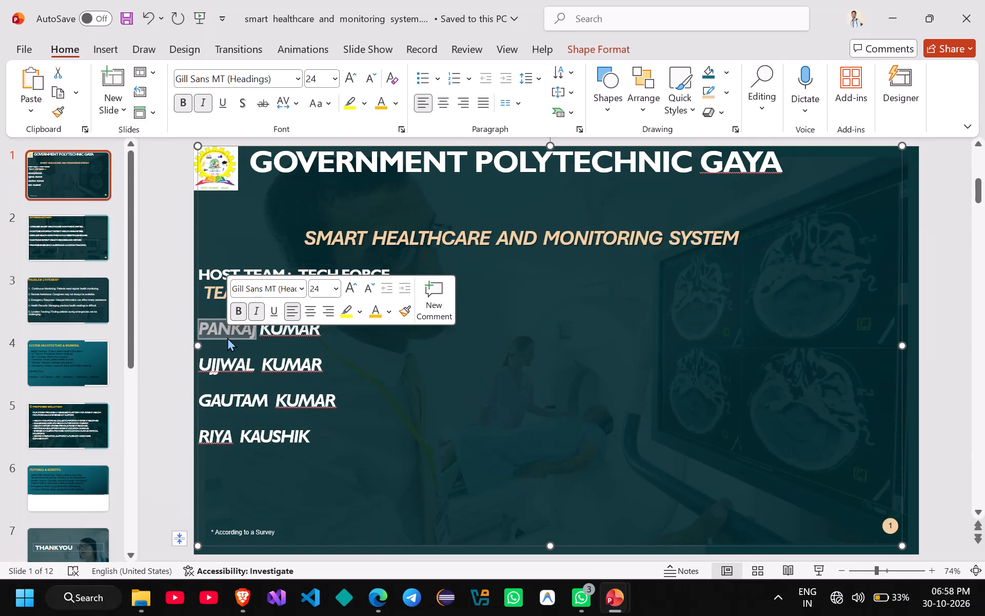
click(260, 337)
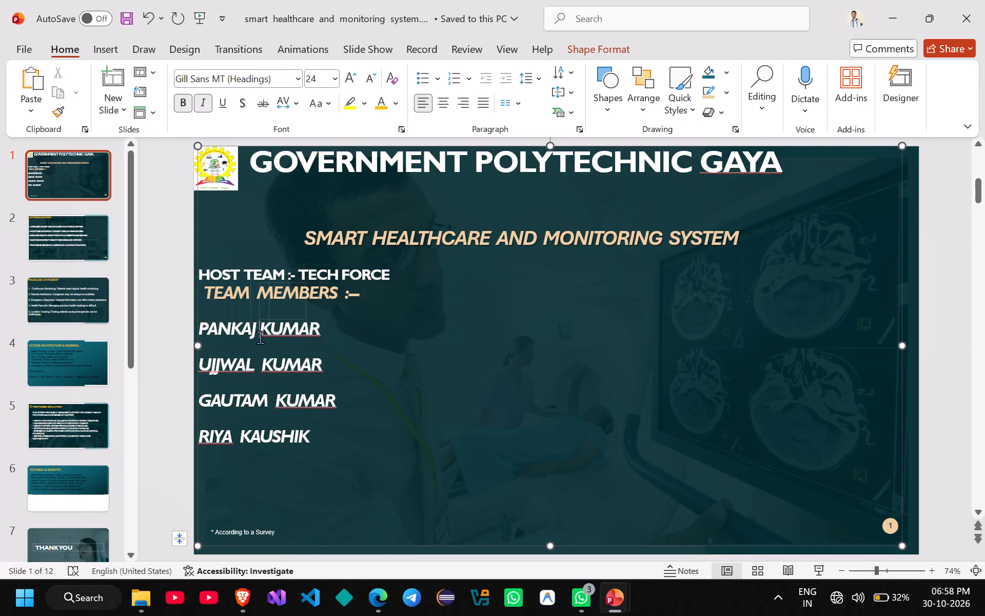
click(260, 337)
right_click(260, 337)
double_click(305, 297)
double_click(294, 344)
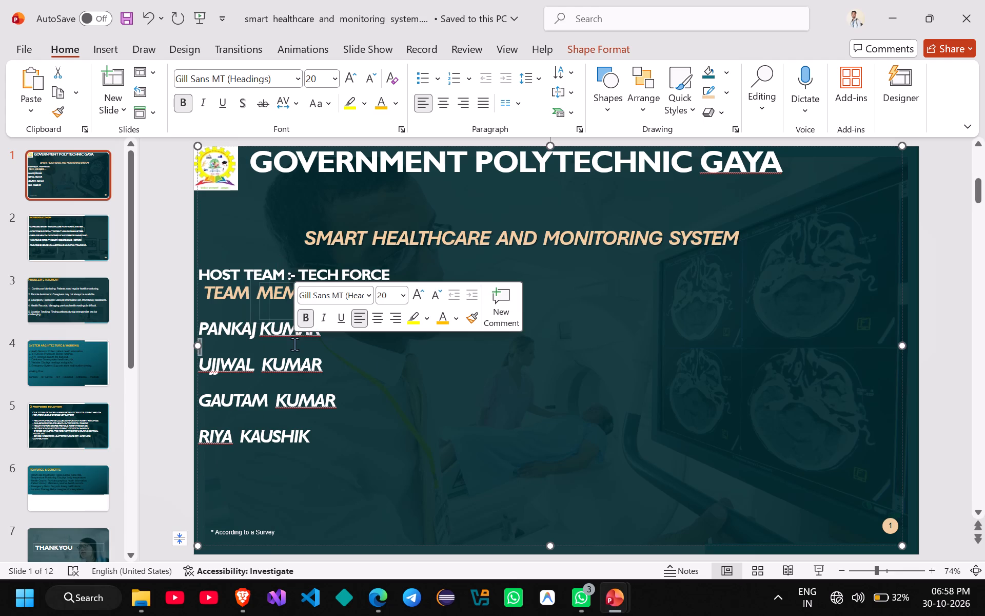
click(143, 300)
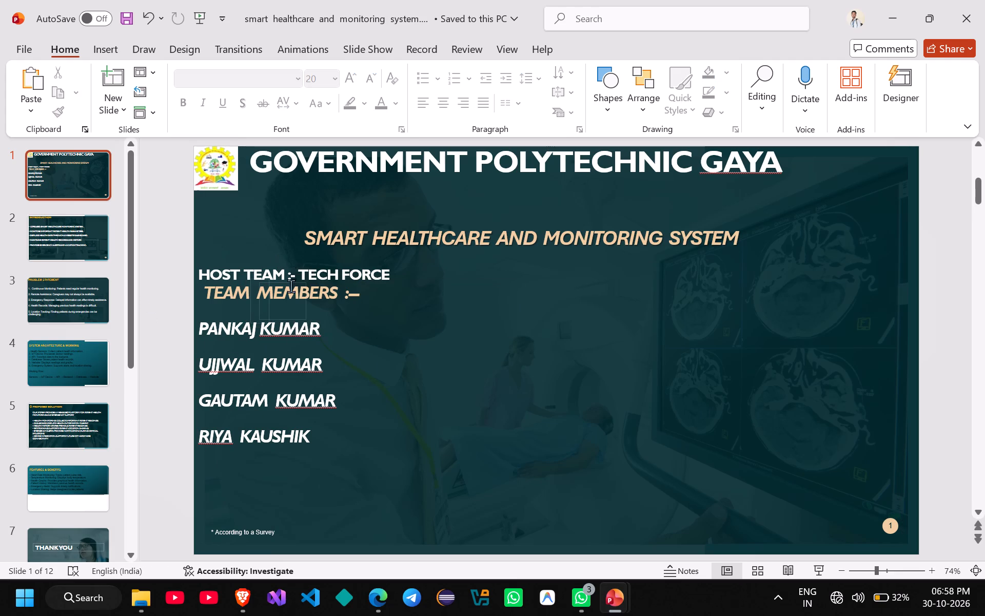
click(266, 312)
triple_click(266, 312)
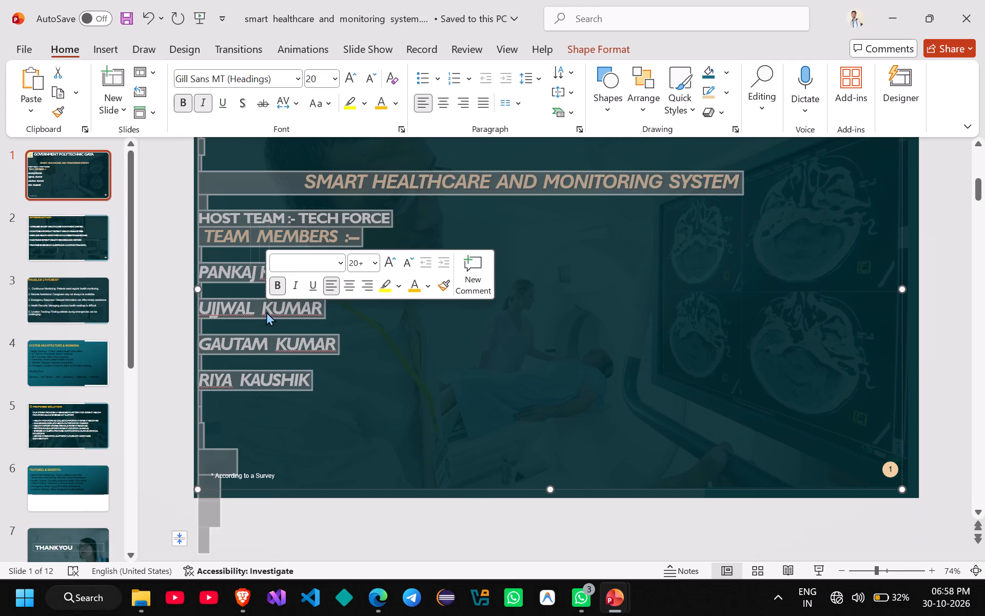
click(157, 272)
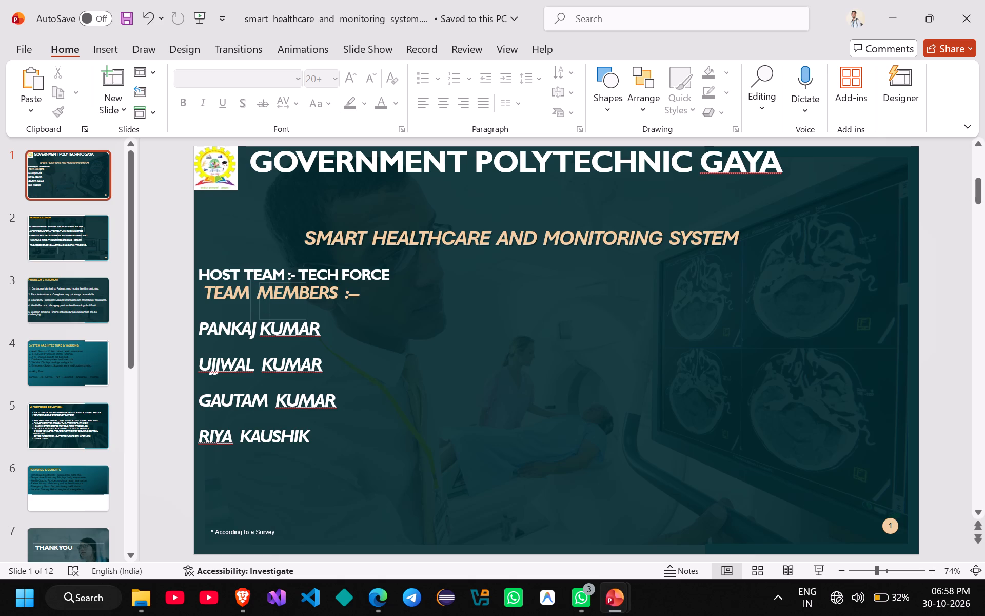
Move the small empty outlined shape on slide 1 clear of the team members text and cut it from the slide.
drag(268, 303, 441, 350)
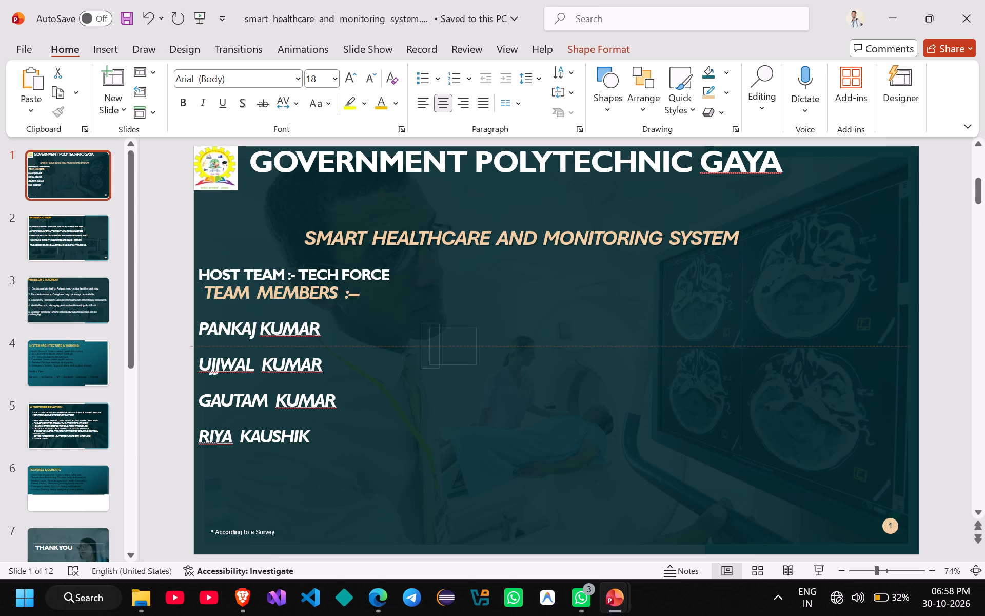
drag(441, 350, 498, 364)
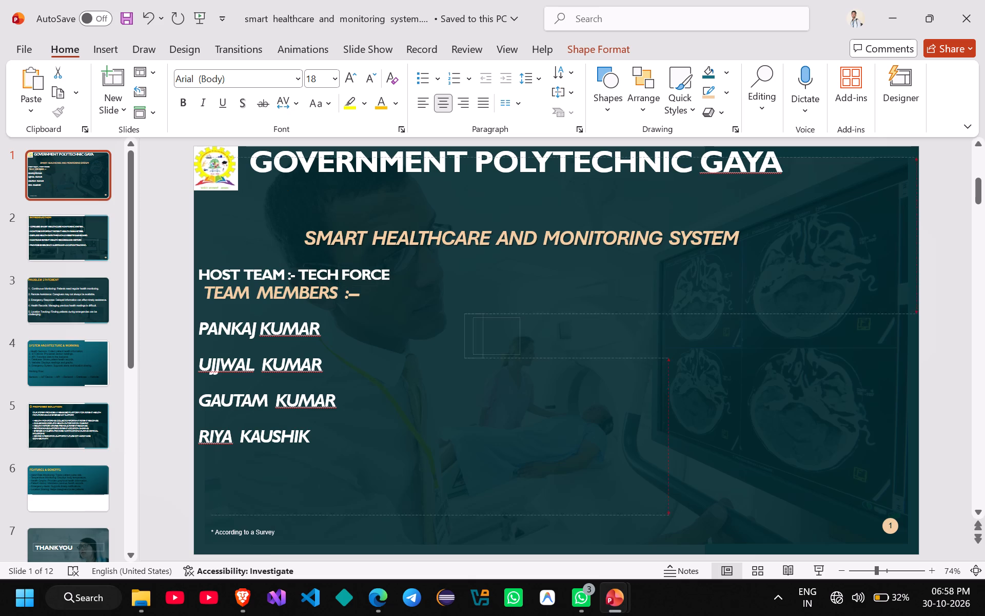
drag(498, 364, 521, 417)
right_click(521, 417)
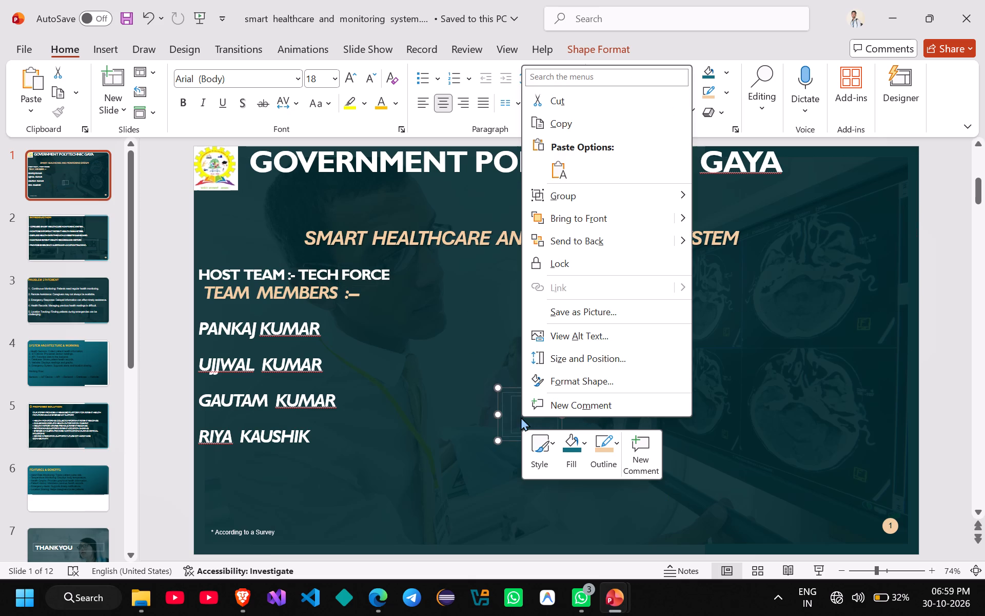
click(553, 100)
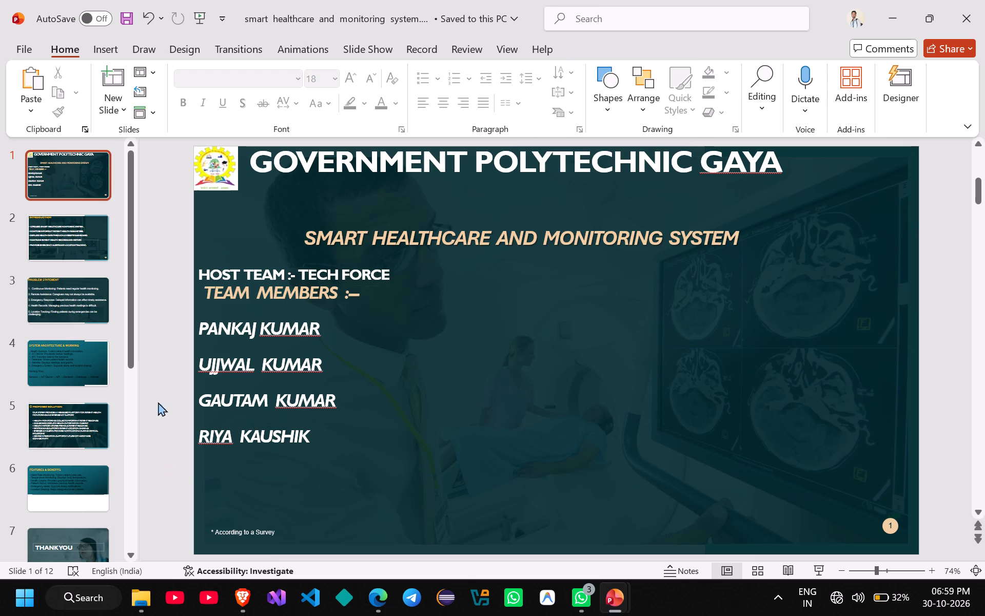
click(169, 372)
Remove bold formatting from the five Introduction points on slide 2.
click(96, 238)
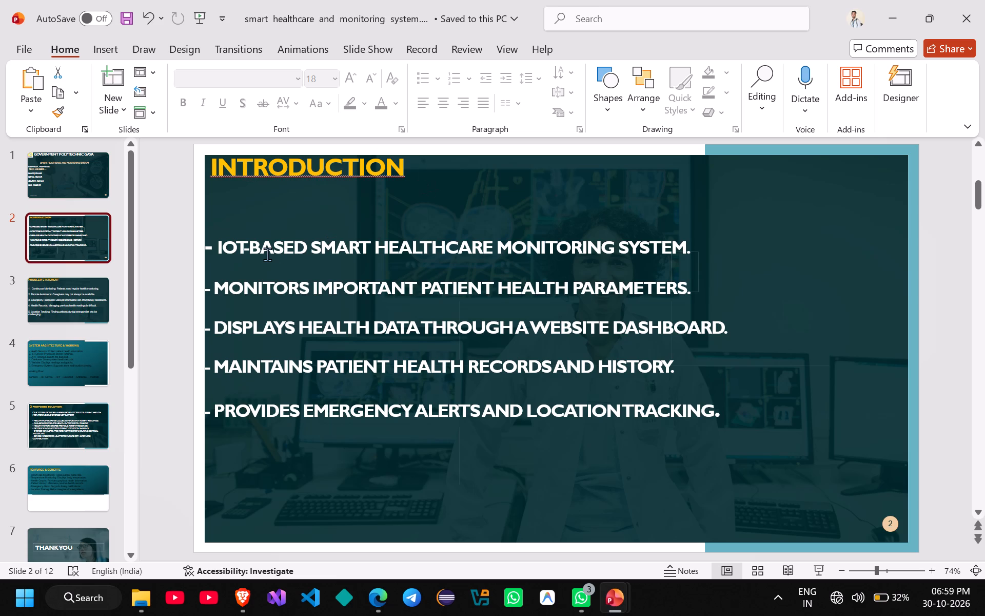
click(221, 244)
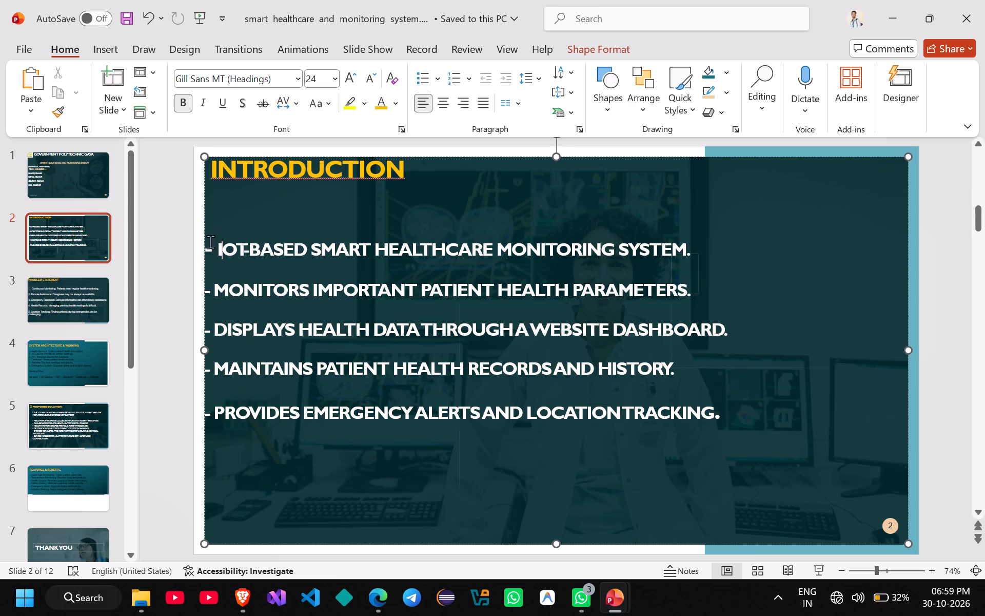
drag(219, 242, 450, 433)
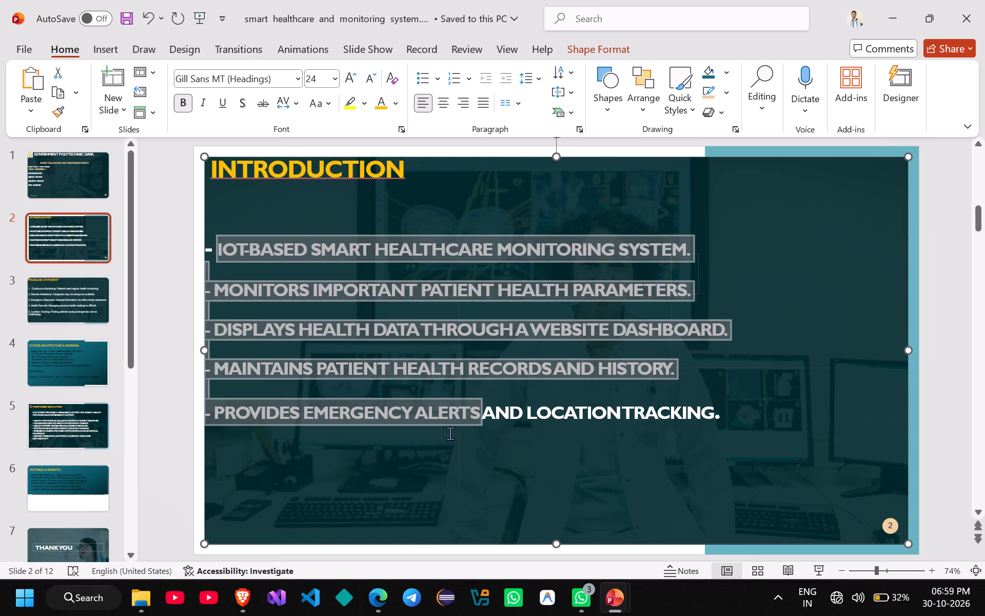
drag(450, 433, 801, 426)
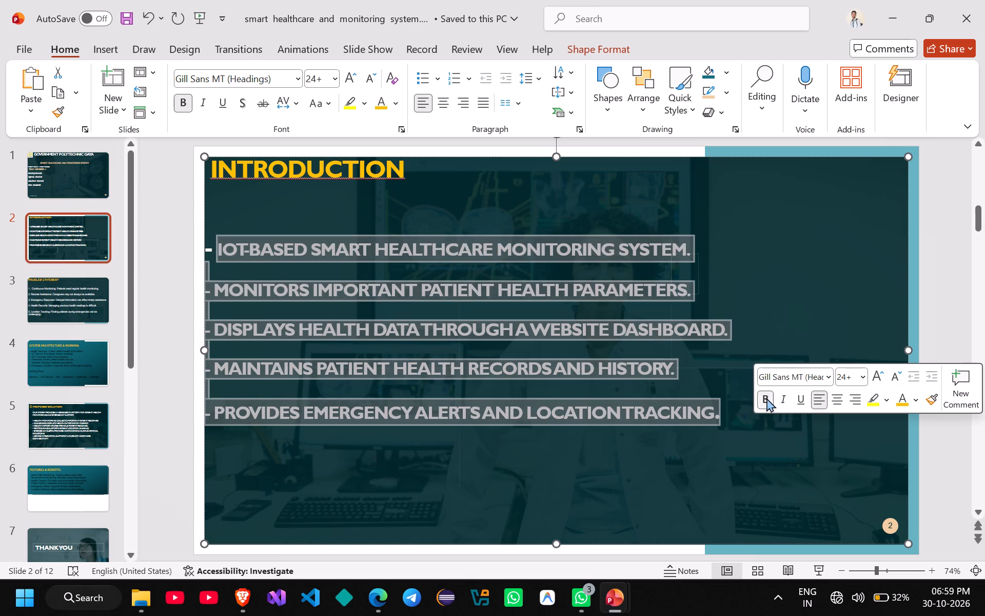
click(758, 442)
drag(741, 420, 200, 242)
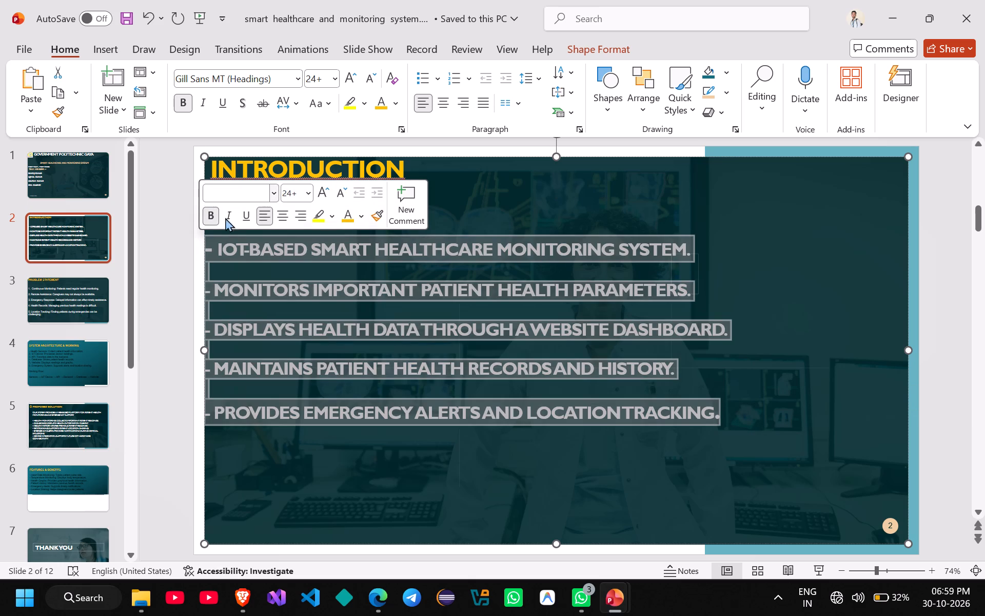
click(207, 215)
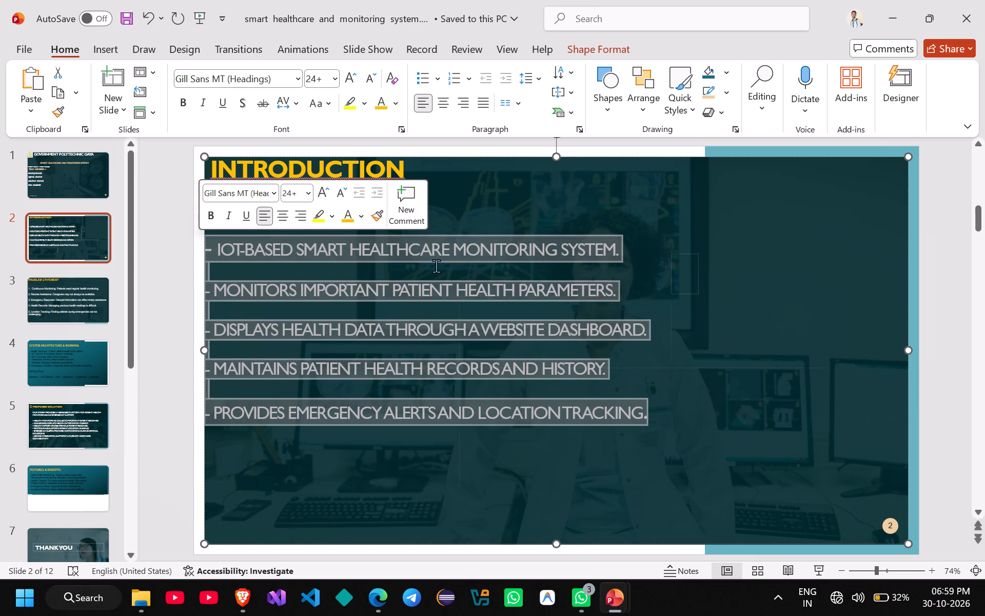
click(731, 332)
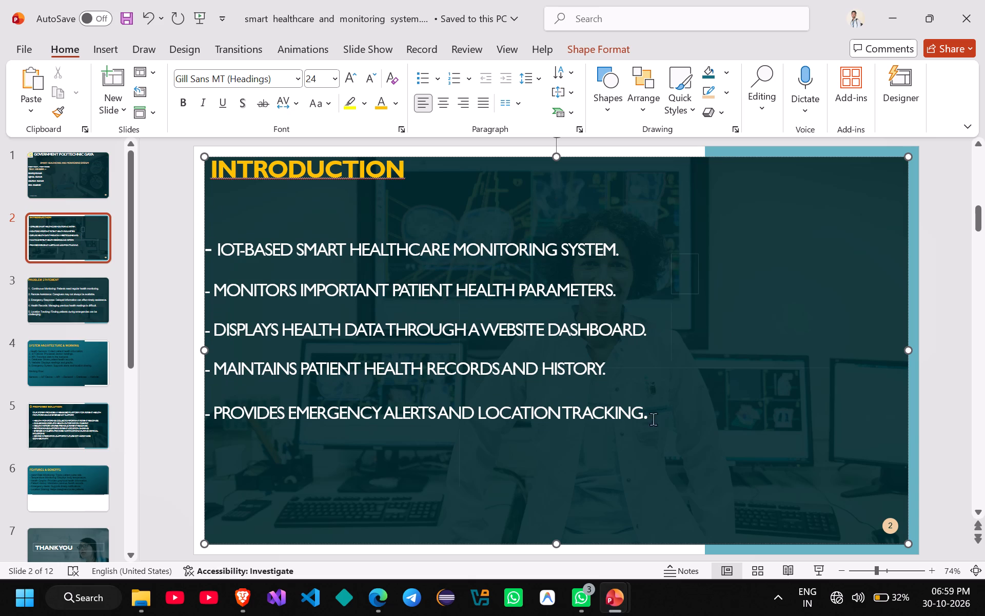
Apply hollow square bullets to the Introduction points on slide 2.
drag(654, 415, 352, 204)
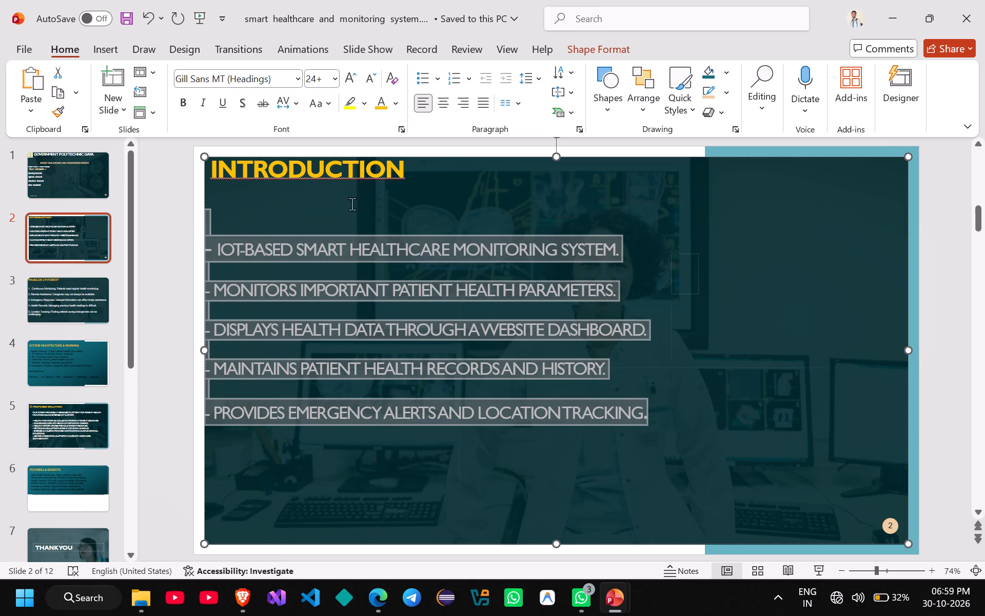
drag(352, 204, 280, 212)
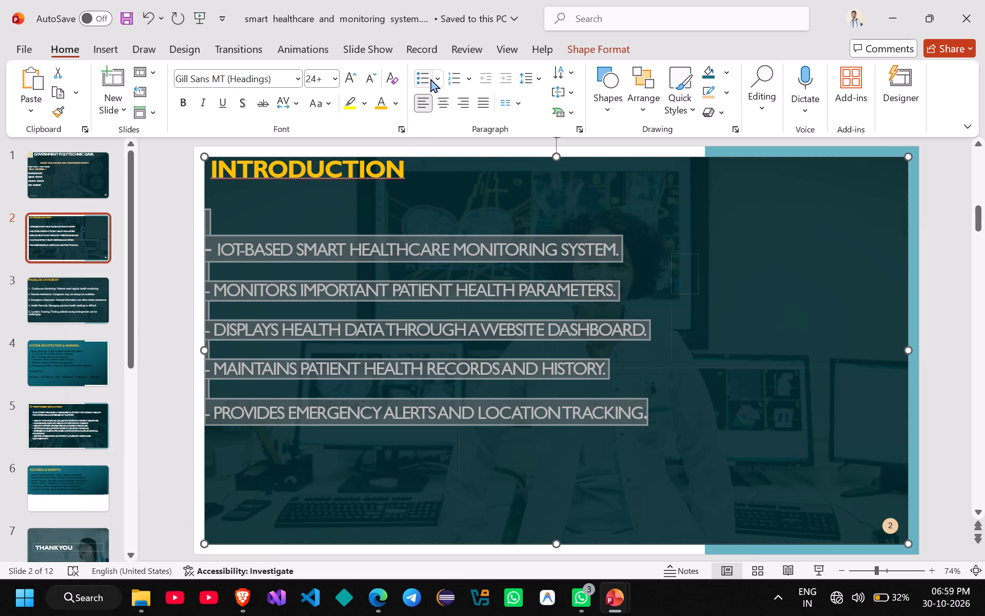
click(440, 79)
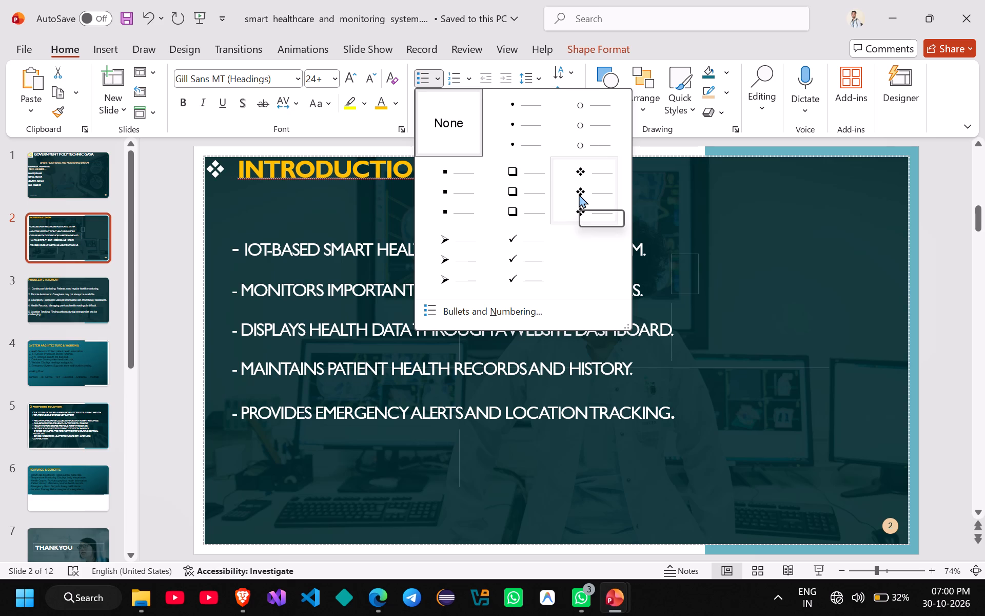
click(525, 183)
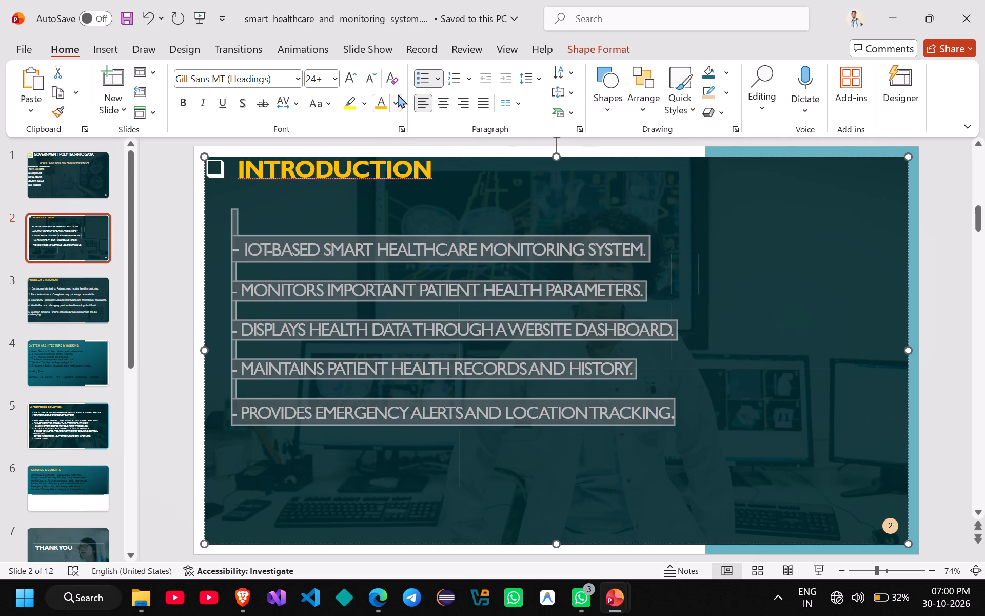
Change the Introduction points on slide 2 to sentence case.
click(335, 96)
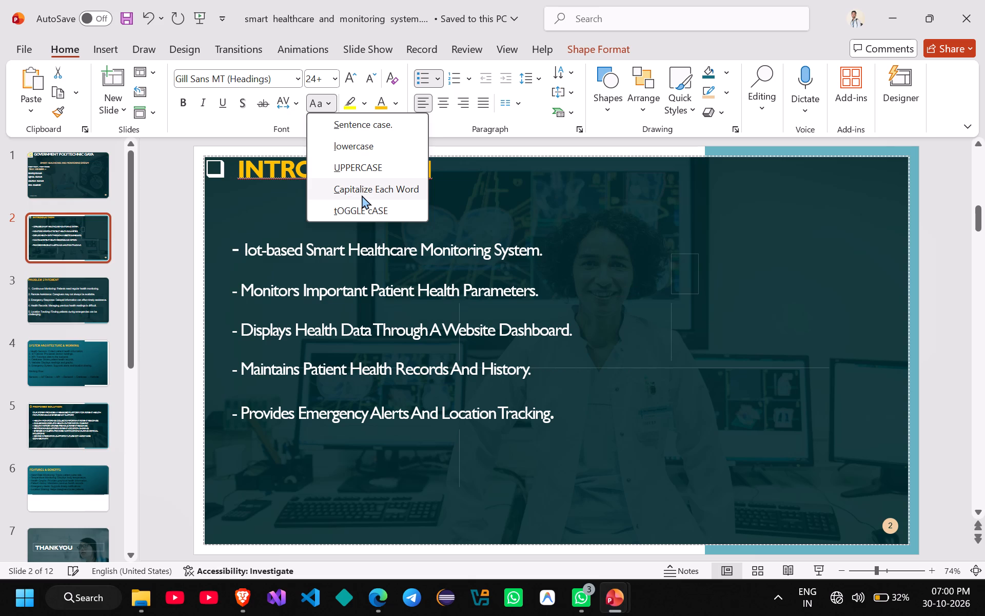
click(336, 115)
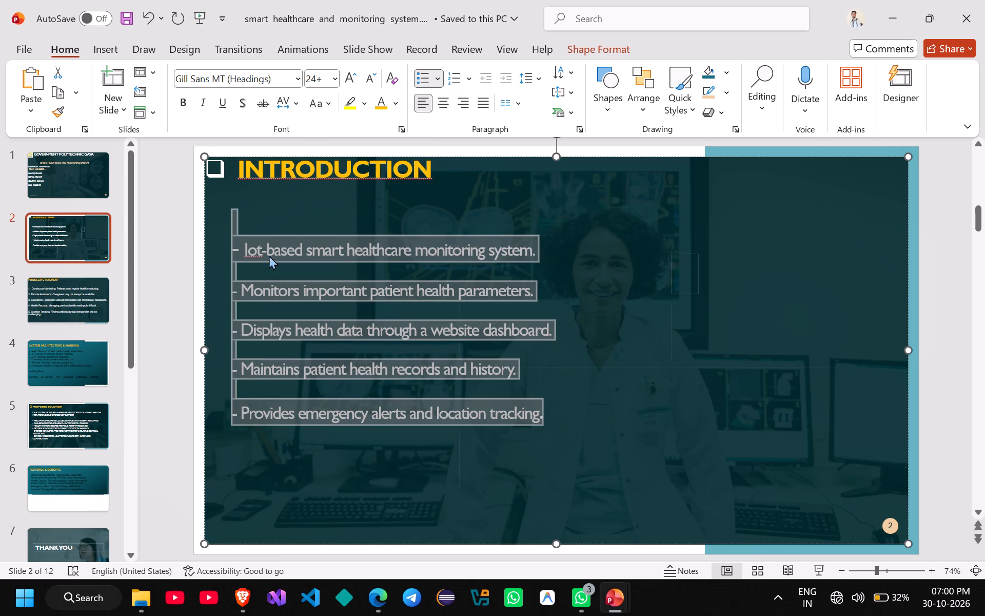
Set the font size of the Introduction points on slide 2 to 28.
click(336, 82)
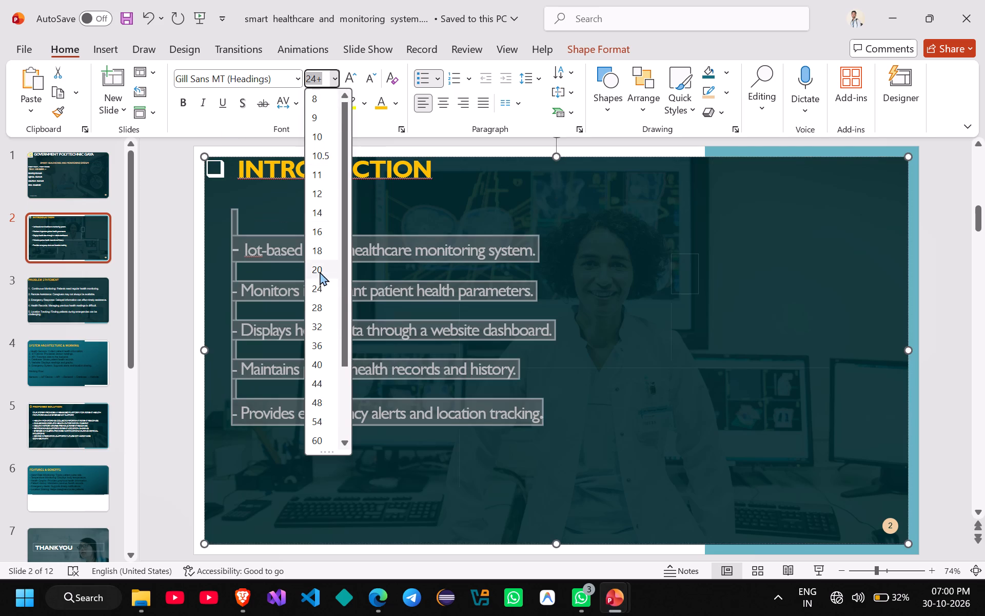
click(321, 314)
click(180, 243)
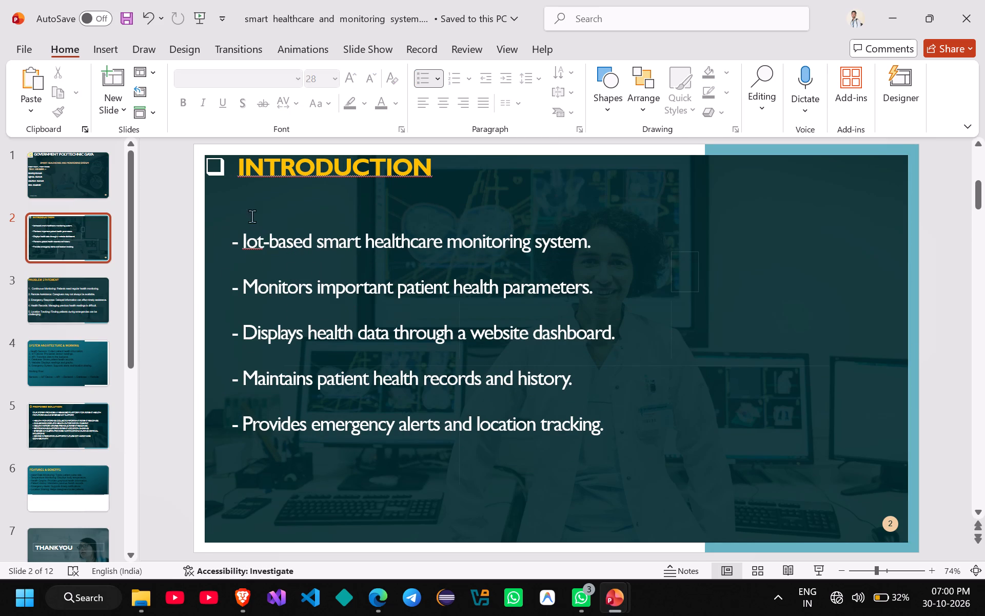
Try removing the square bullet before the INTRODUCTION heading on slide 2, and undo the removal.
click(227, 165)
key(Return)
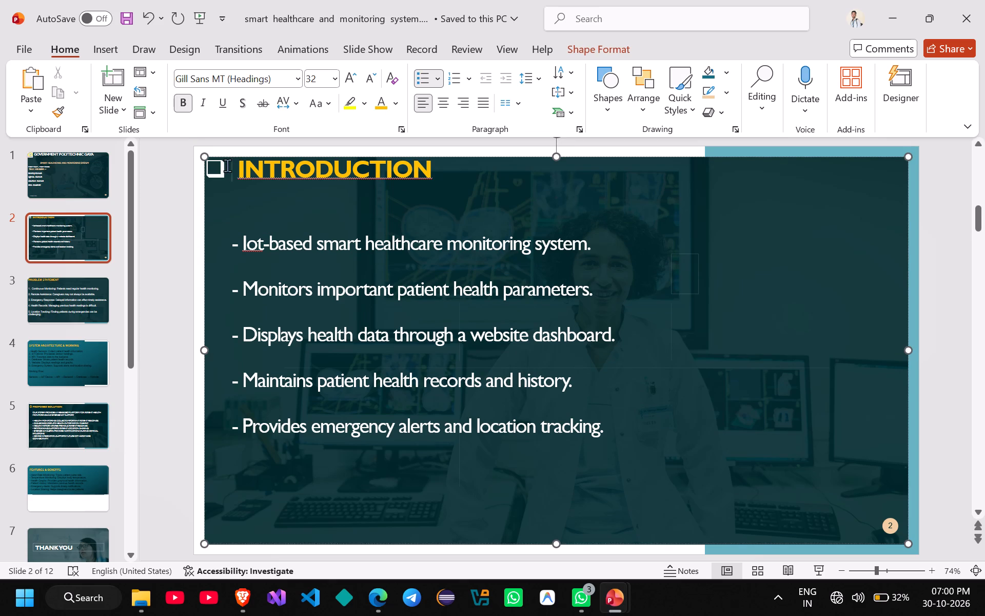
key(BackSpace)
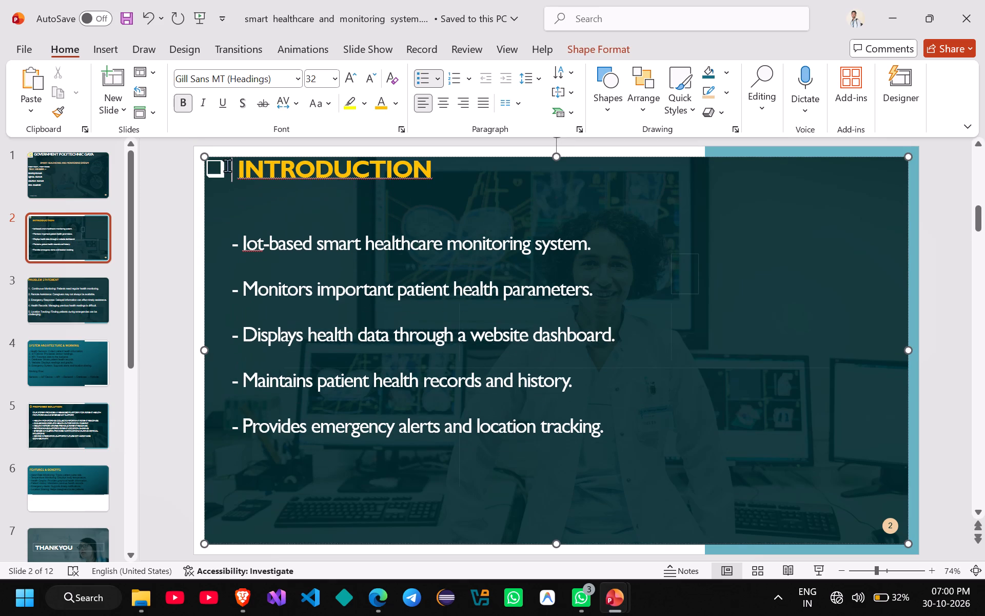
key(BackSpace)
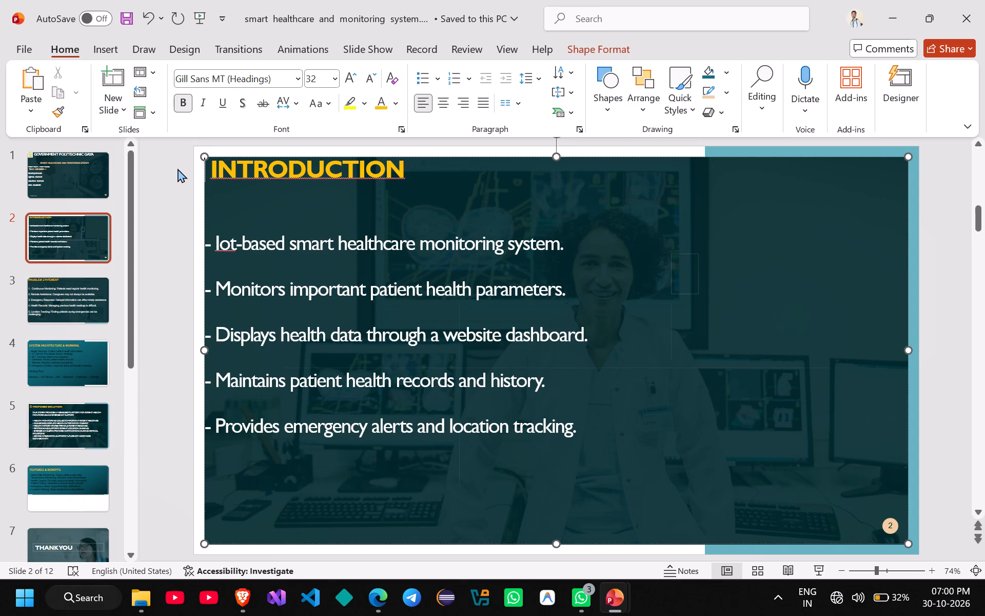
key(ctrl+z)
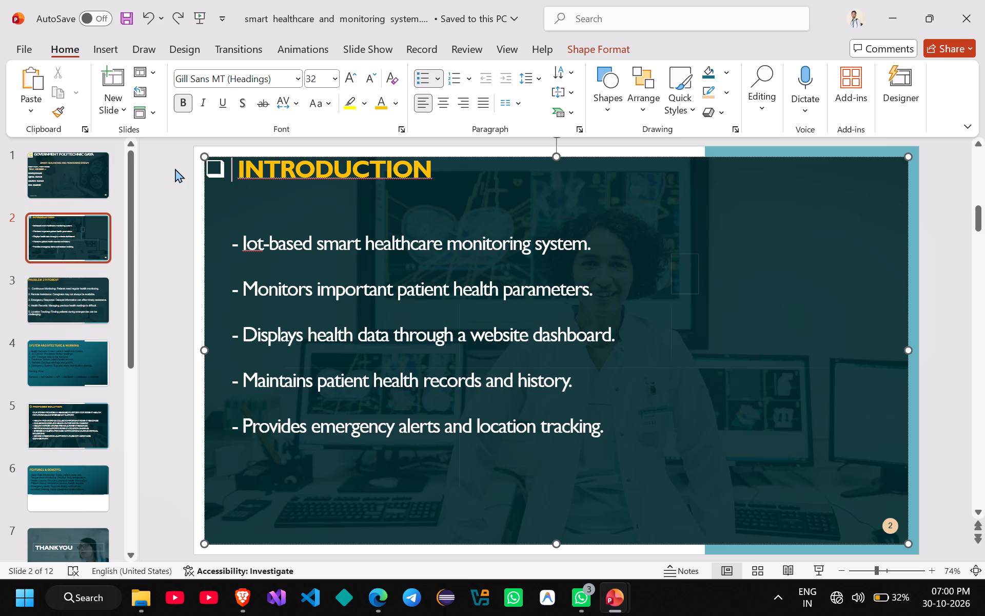
Insert one line break before the INTRODUCTION heading on slide 2, moving it one line below its square bullet.
key(Left)
key(Left)
key(Left)
key(Left)
key(Return)
key(Return)
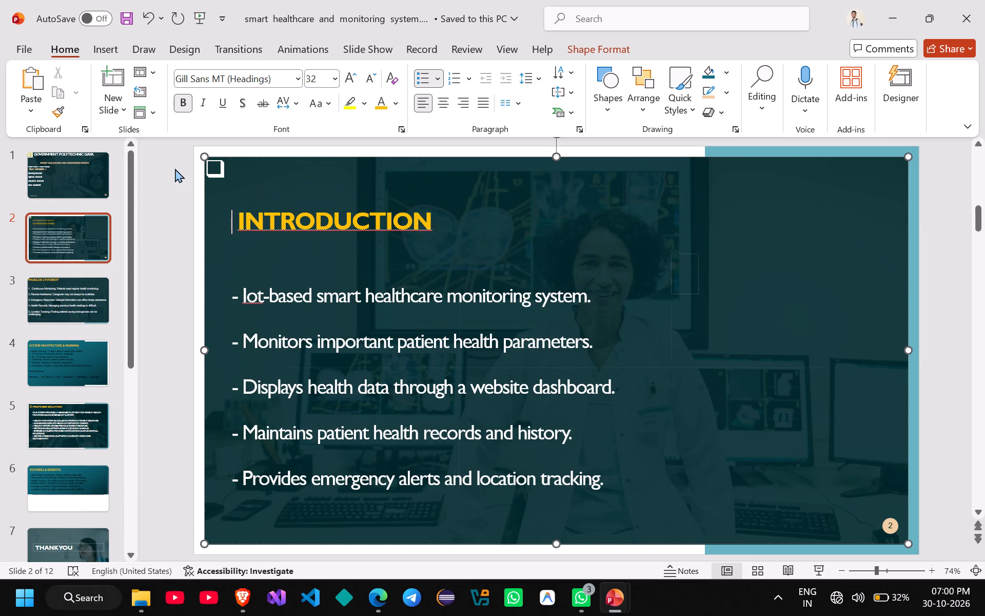
key(BackSpace)
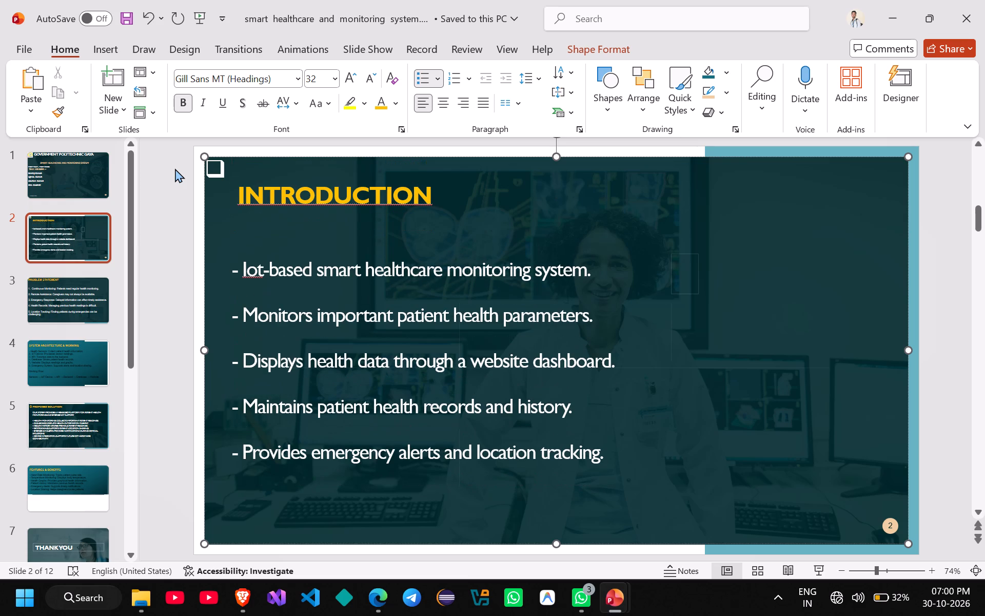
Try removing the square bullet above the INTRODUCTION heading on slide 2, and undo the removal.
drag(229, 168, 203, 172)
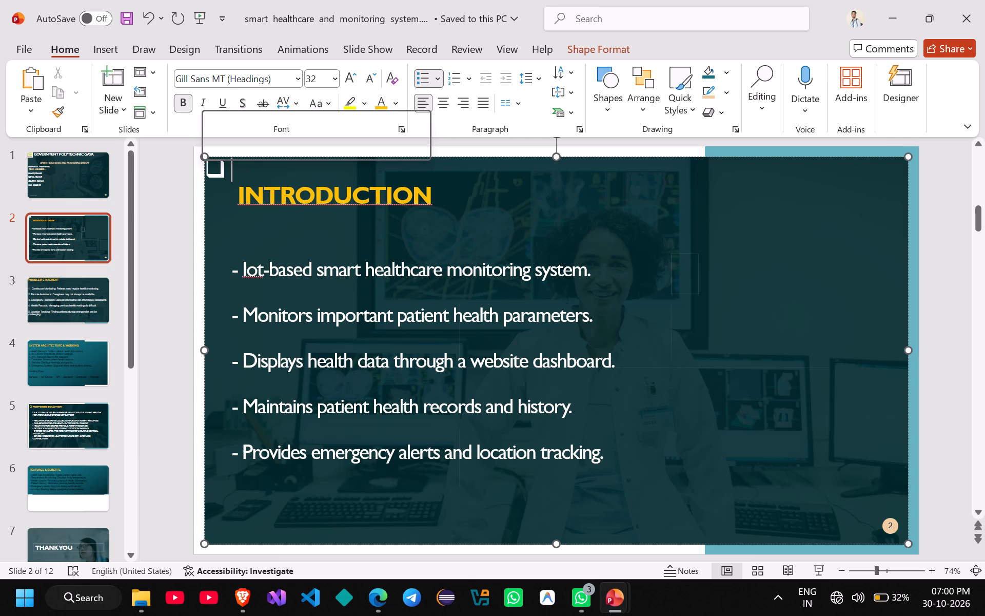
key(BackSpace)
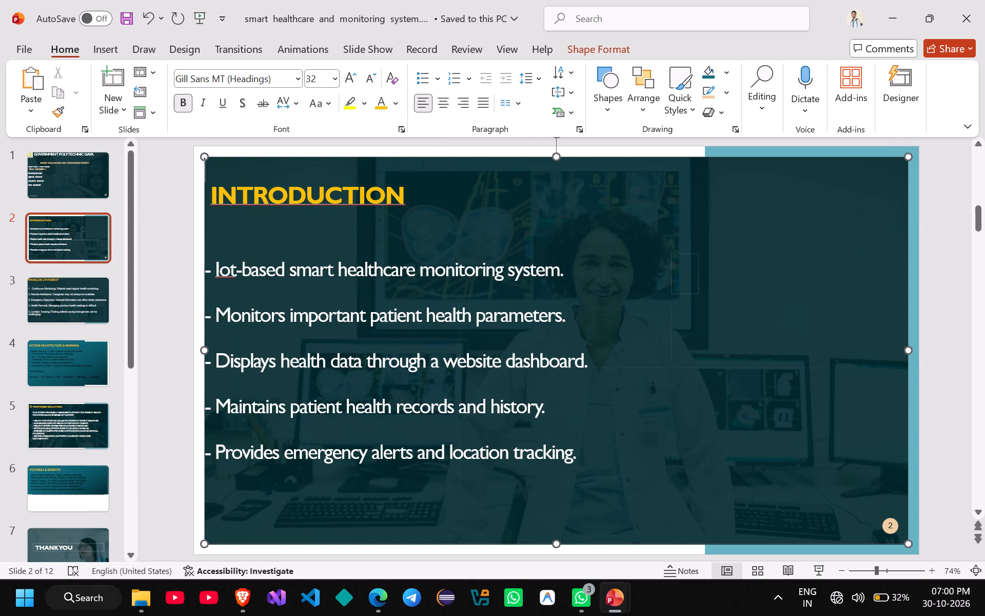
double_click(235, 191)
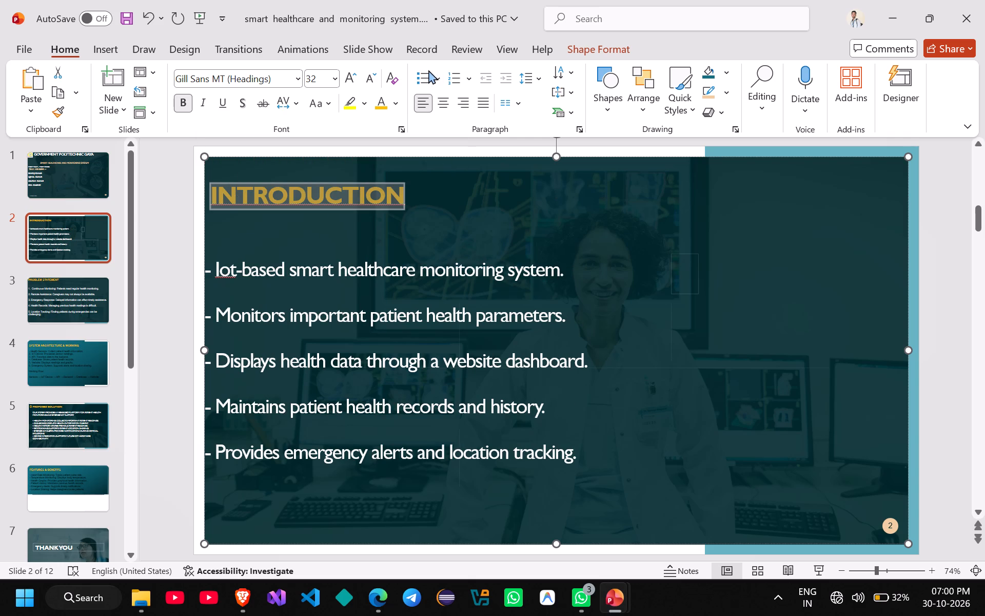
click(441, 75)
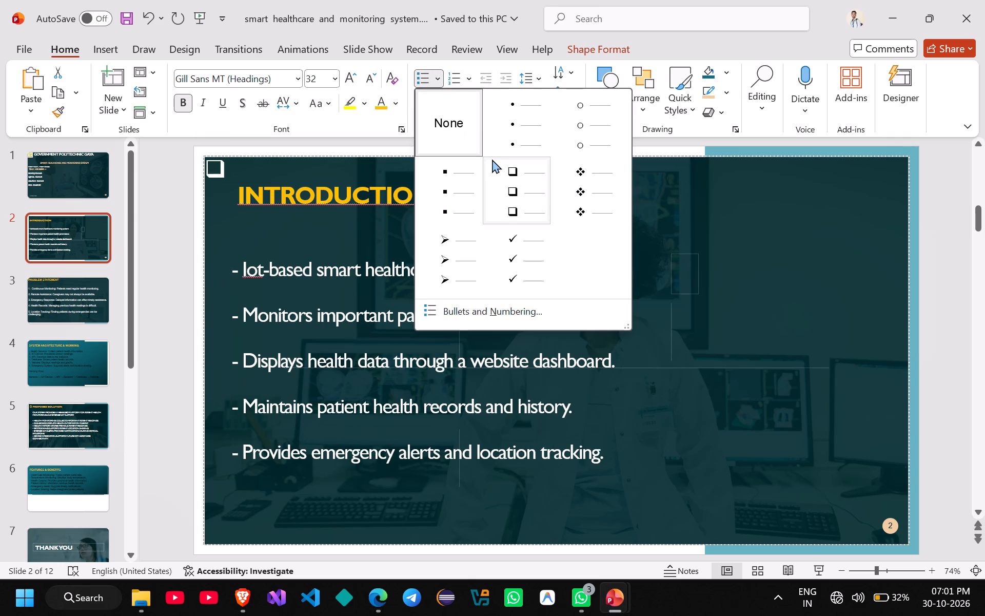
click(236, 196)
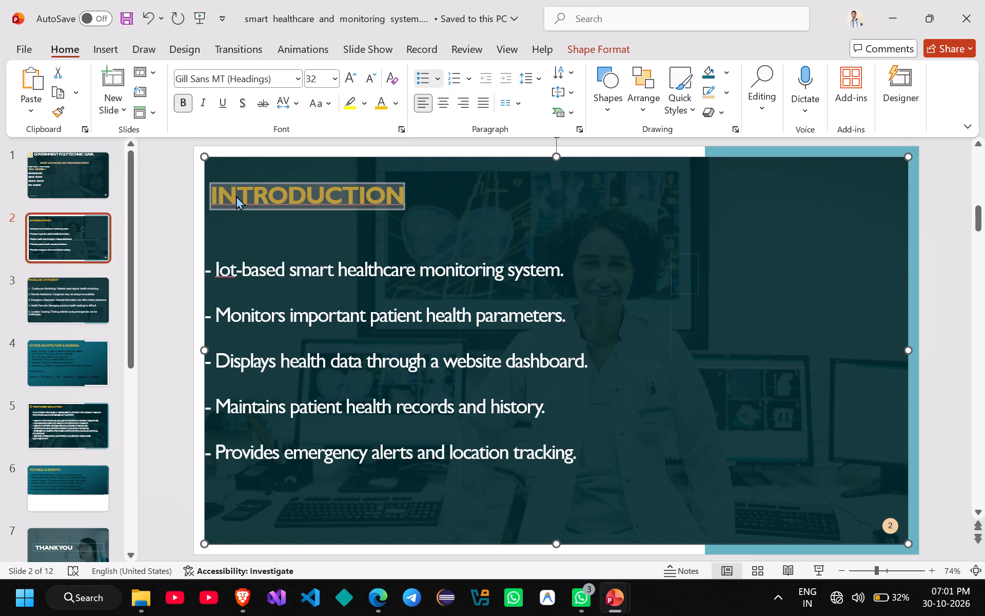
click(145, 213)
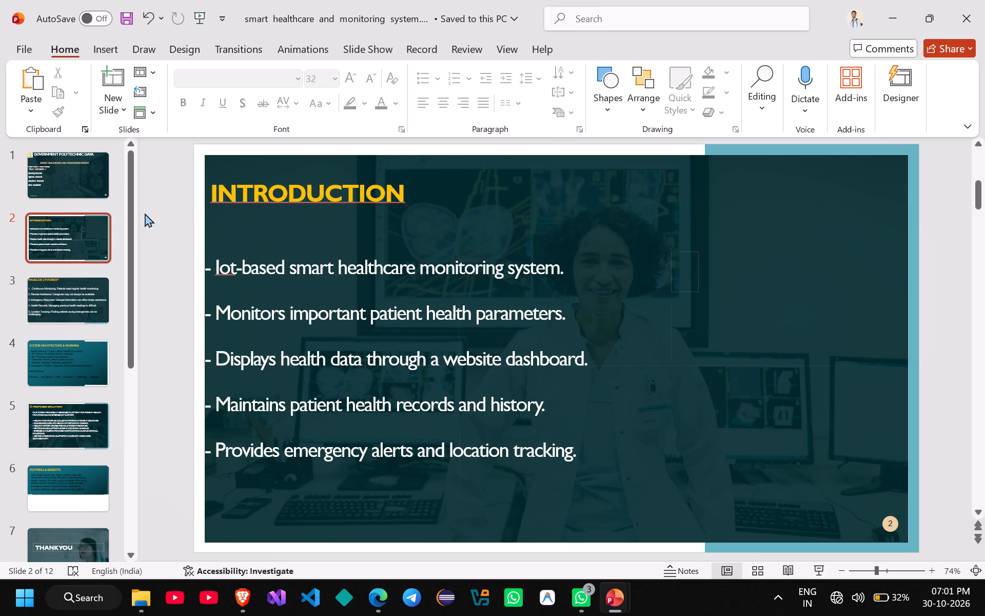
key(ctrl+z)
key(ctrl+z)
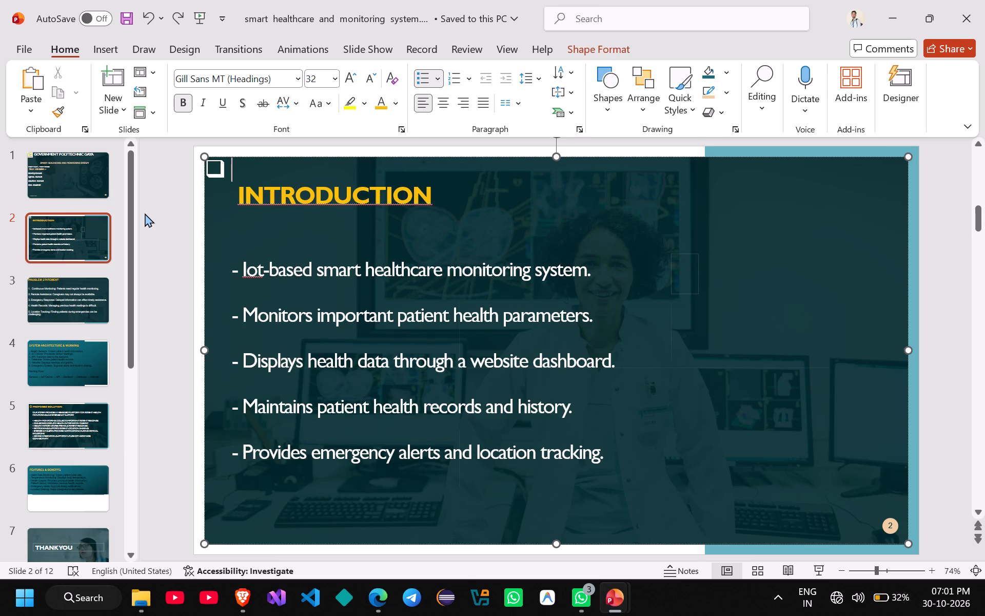
Undo the line break before the INTRODUCTION heading on slide 2, putting the heading back beside its square bullet.
key(ctrl+z)
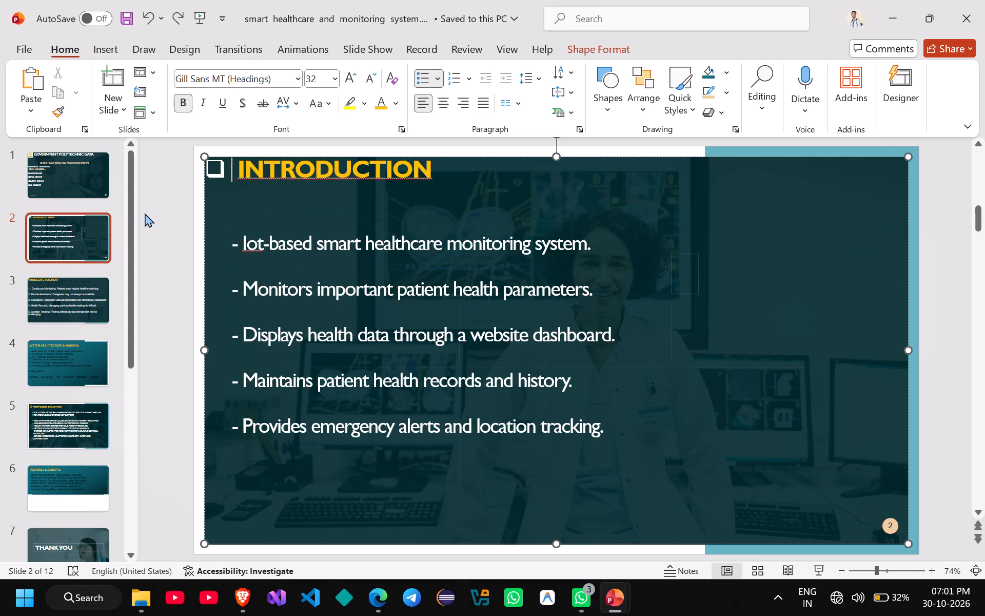
key(Return)
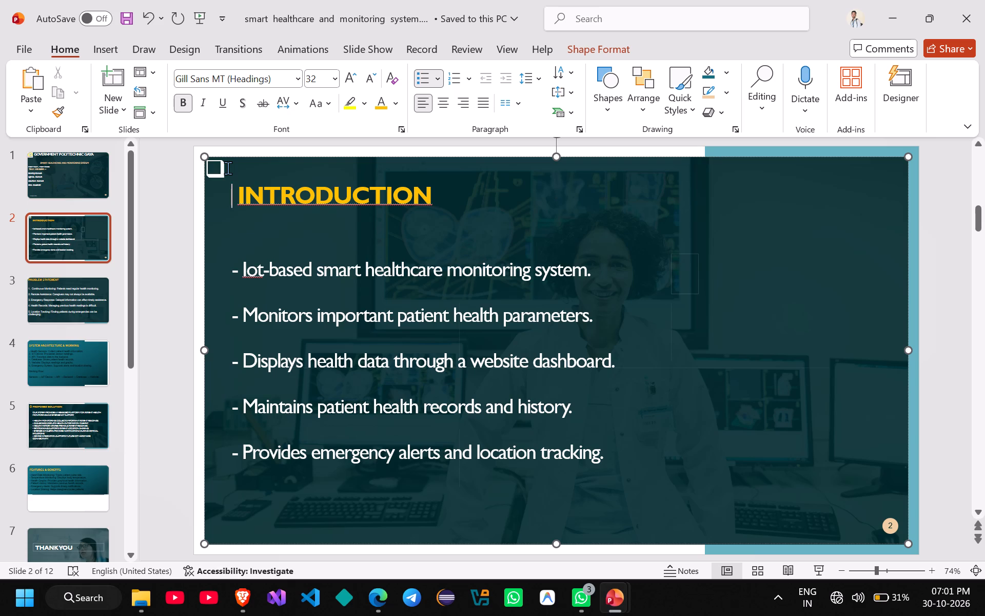
key(ctrl+z)
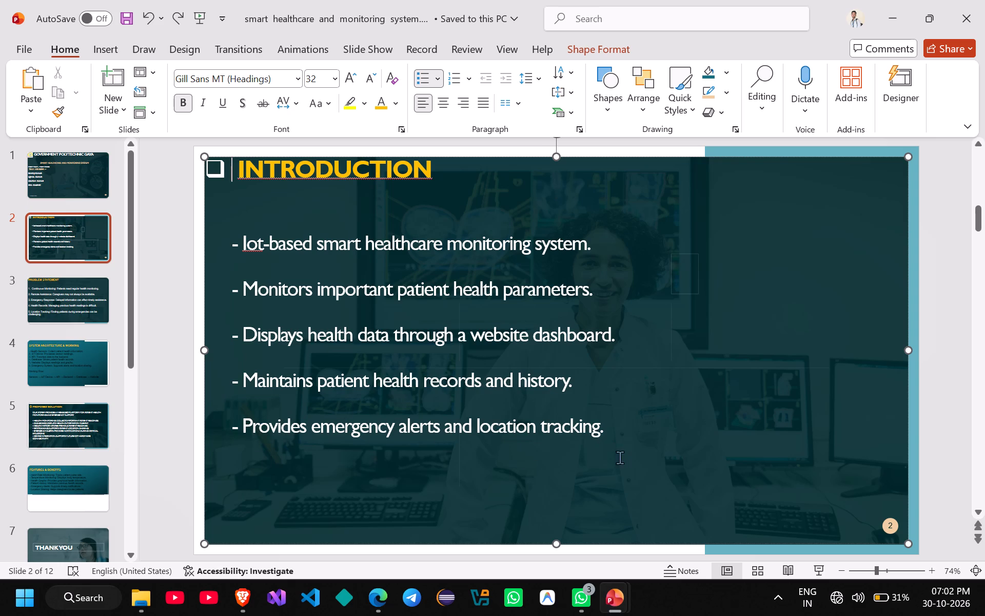
Replace the automatic number before Continuous Monitoring on slide 3 with a typed "1." and a single space.
scroll(455, 464, up, 1)
scroll(455, 464, down, 1)
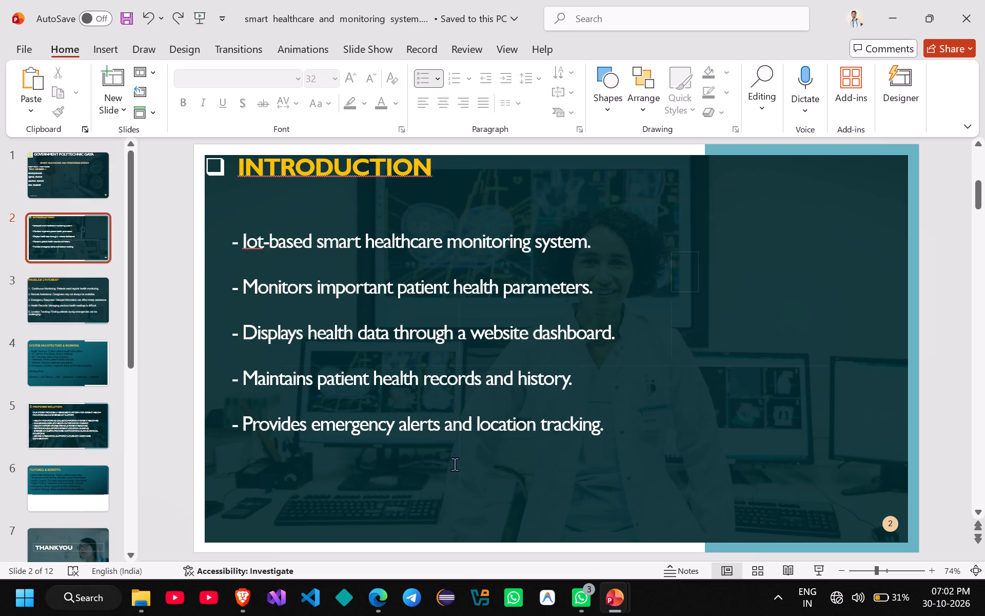
scroll(455, 464, down, 1)
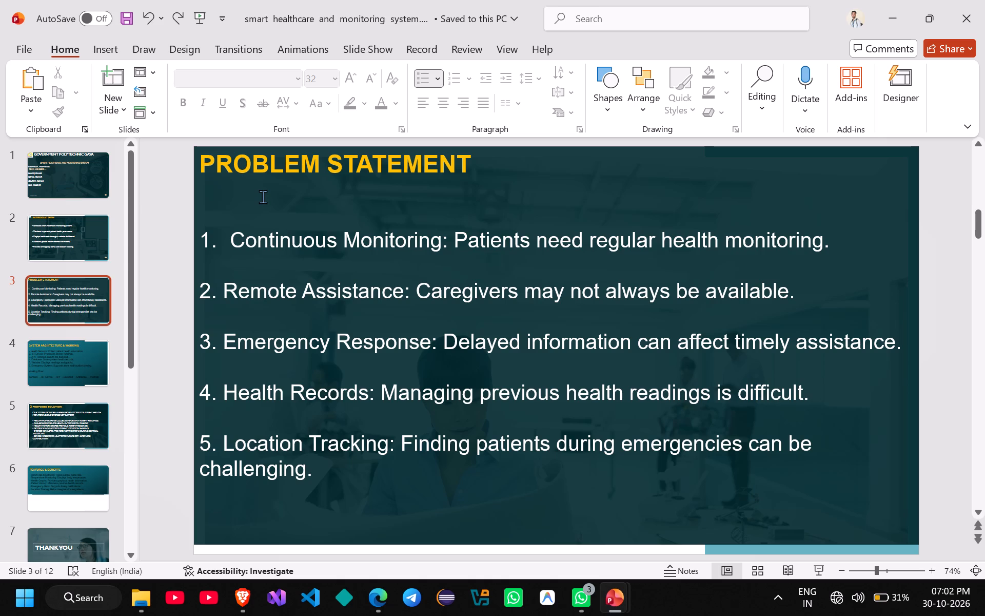
click(227, 240)
key(BackSpace)
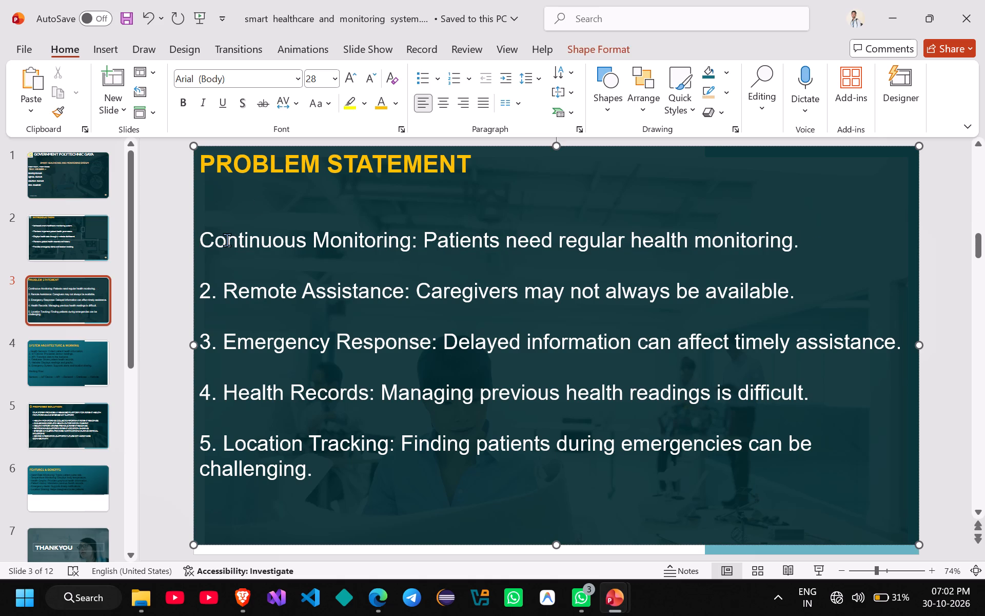
key(1)
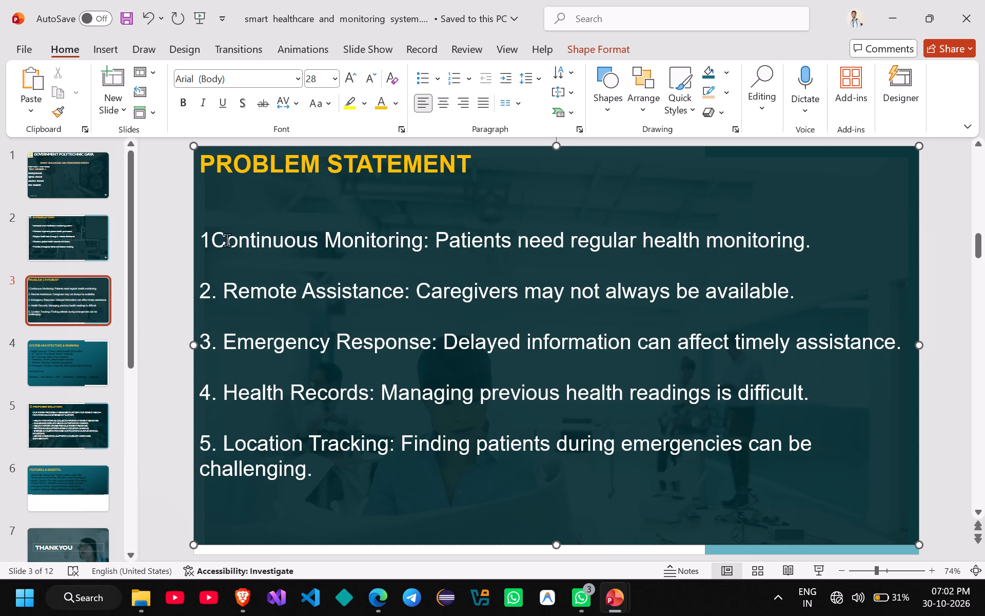
key(period)
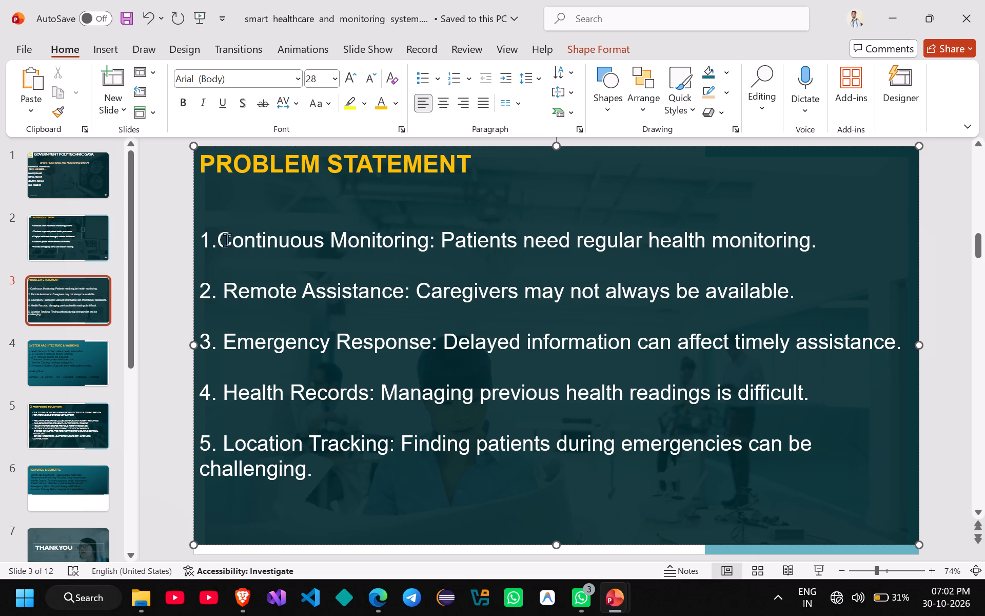
key(space)
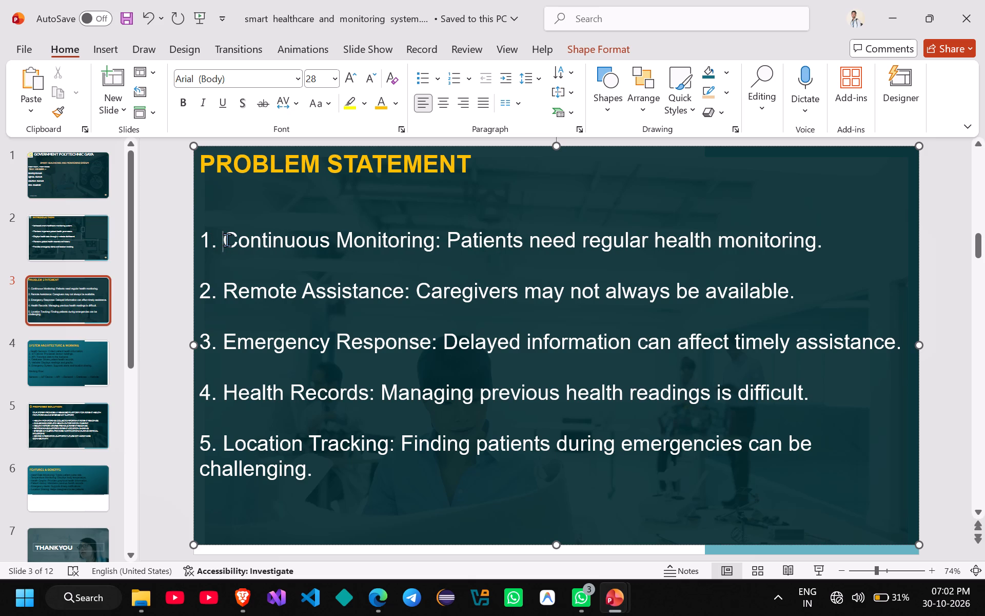
Read through the five Problem Statement points on slide 3, checking their wording and numbering.
click(281, 280)
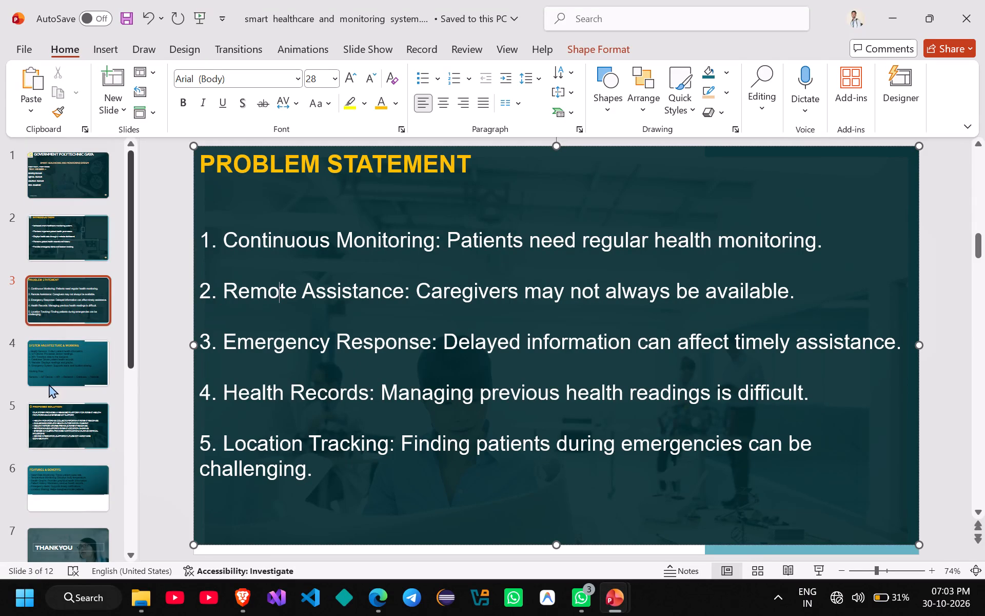
drag(227, 233, 439, 224)
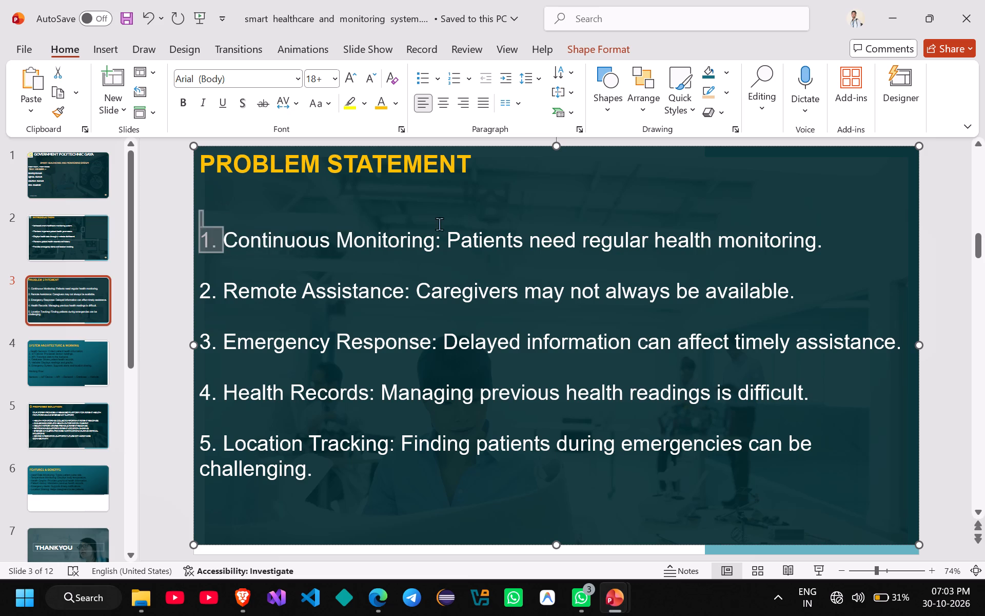
drag(439, 224, 454, 244)
click(454, 244)
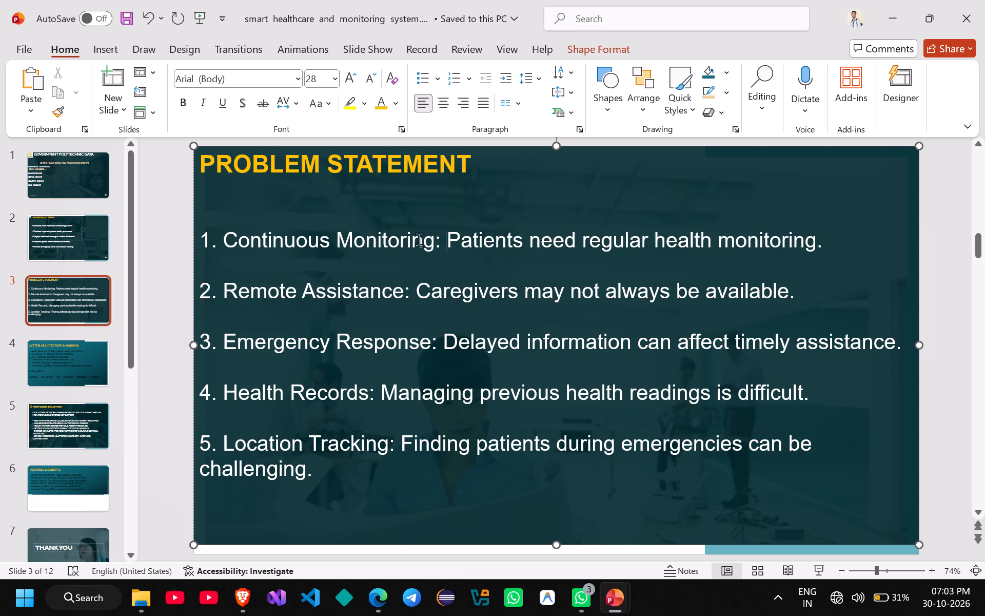
click(238, 244)
drag(238, 244, 645, 279)
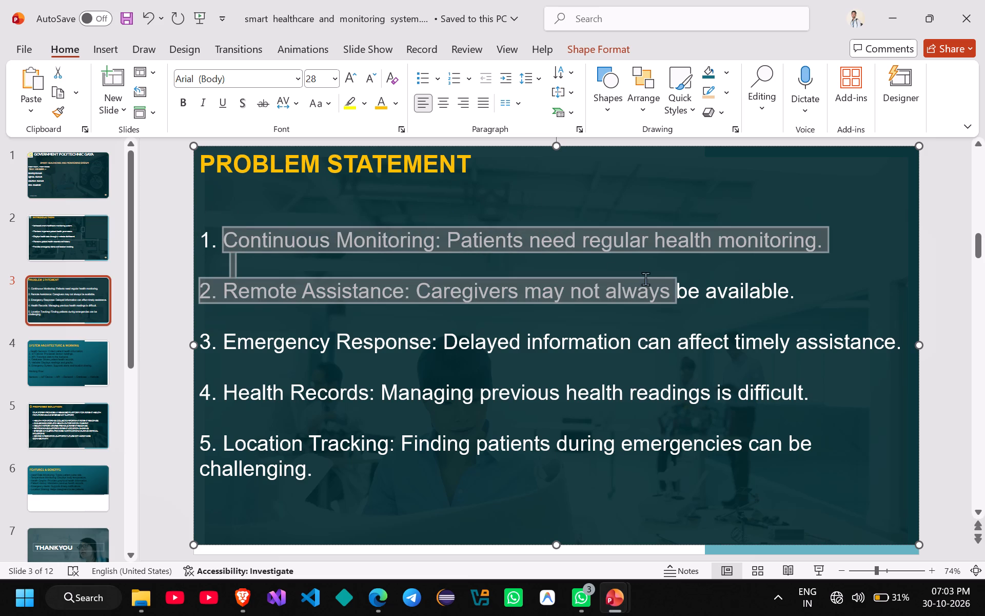
drag(645, 279, 647, 263)
click(647, 263)
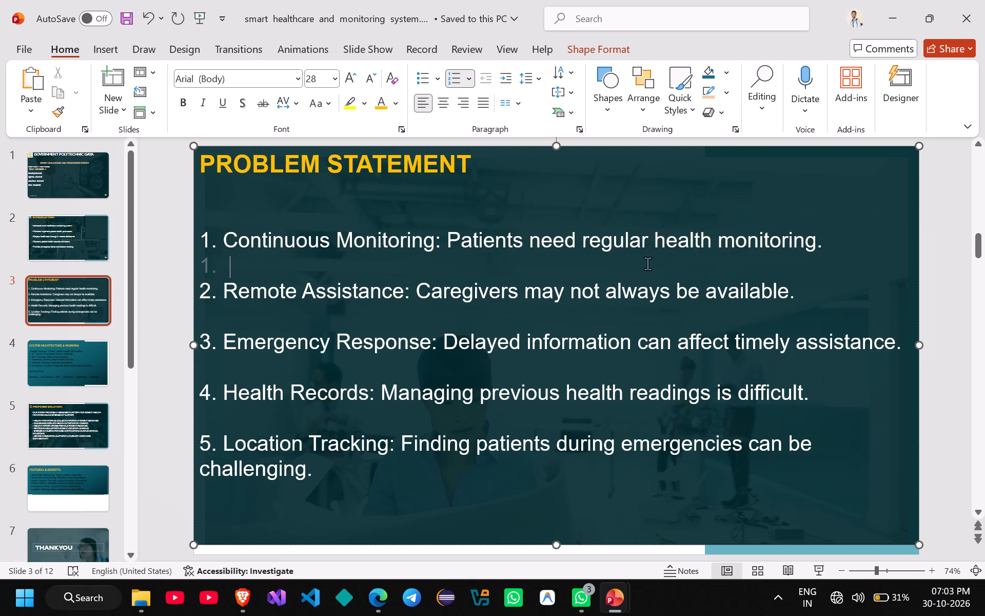
drag(477, 244, 638, 251)
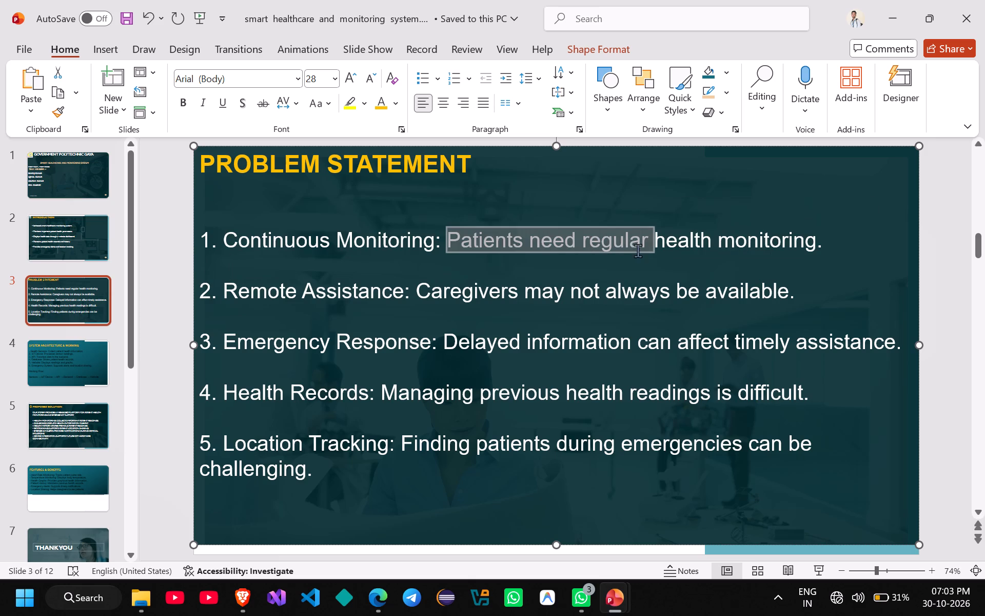
drag(638, 251, 644, 252)
click(644, 252)
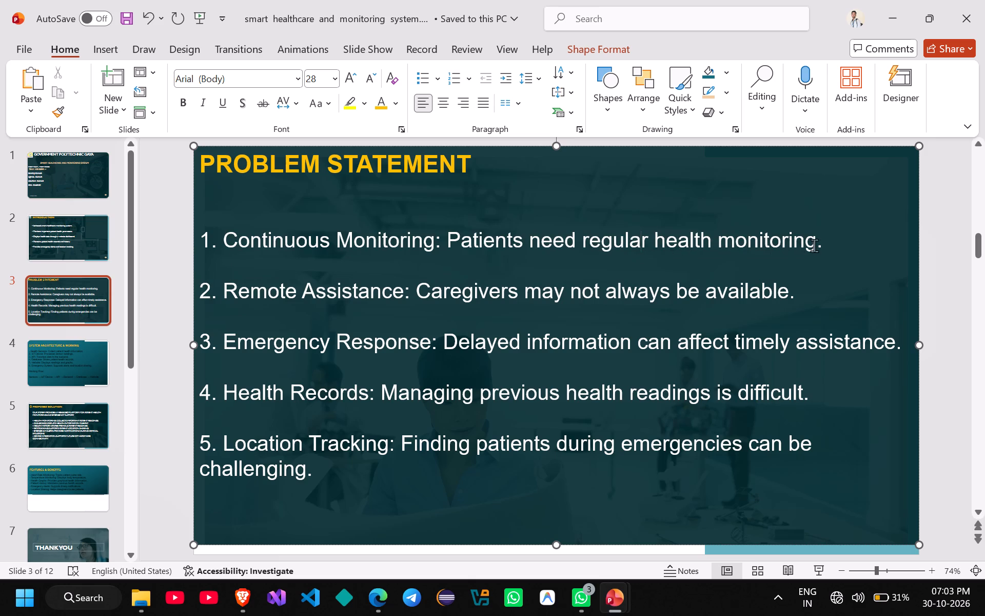
drag(819, 245, 523, 257)
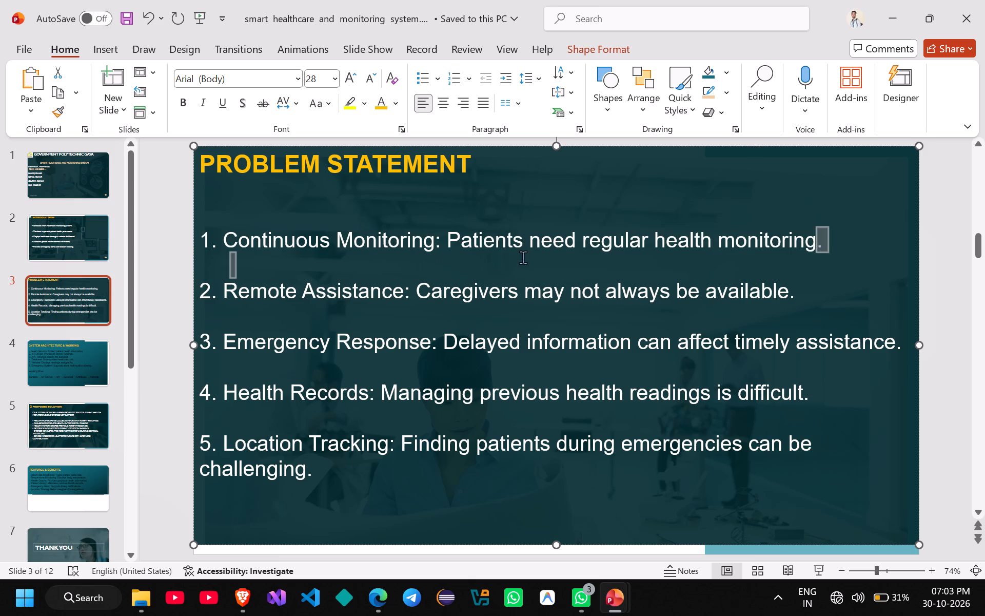
drag(523, 257, 284, 297)
click(284, 297)
click(243, 360)
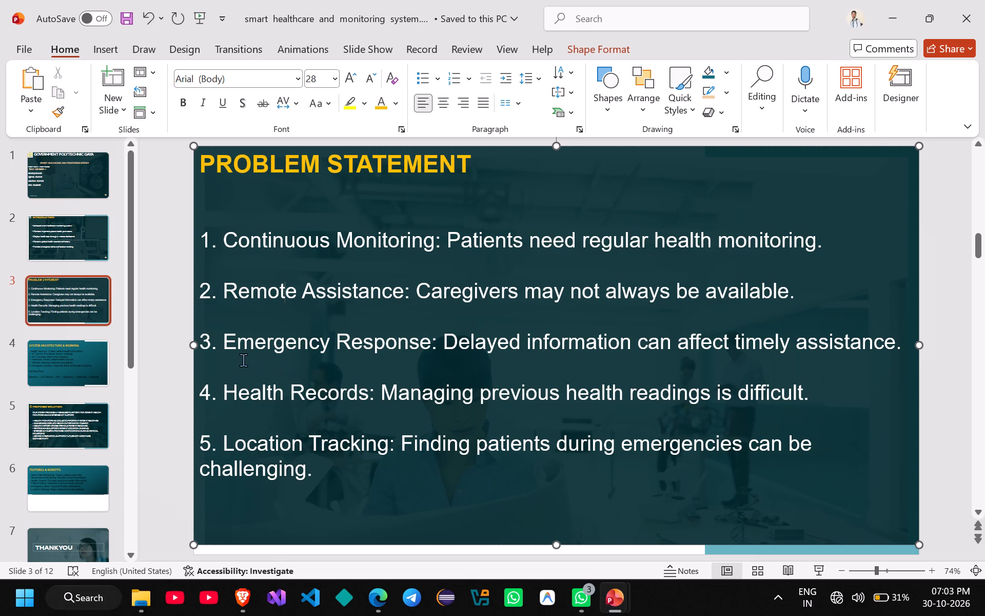
drag(243, 360, 405, 399)
click(405, 399)
click(596, 241)
drag(576, 243, 696, 226)
click(696, 226)
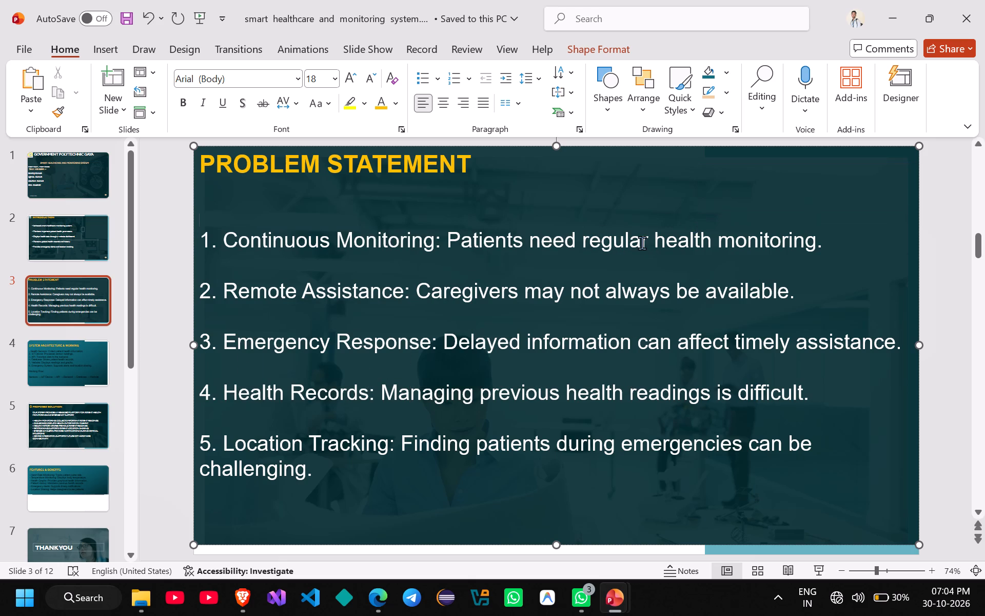
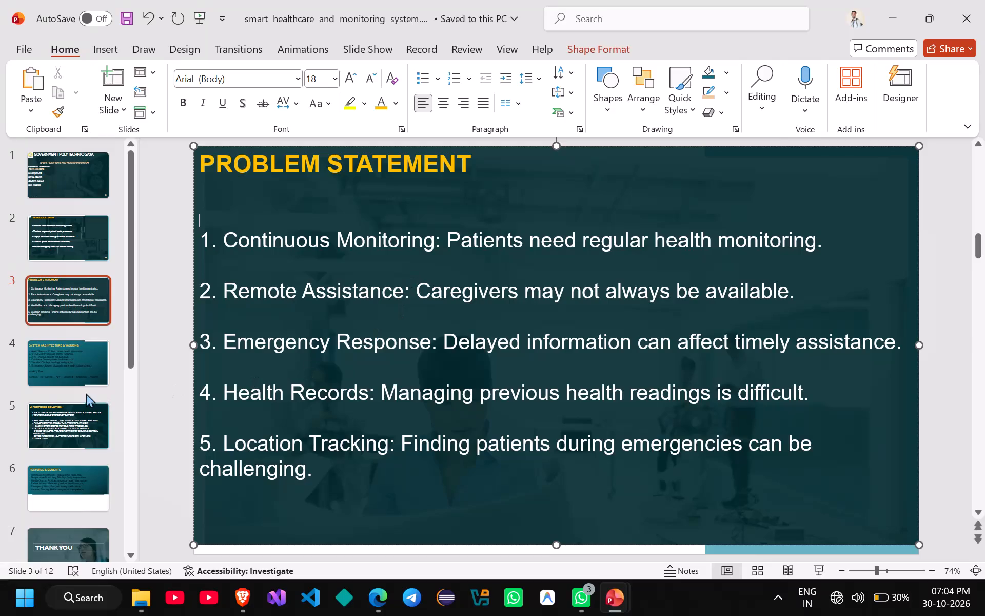
Look through slides 1 to 6, comparing their backgrounds, headings and text formatting.
click(72, 361)
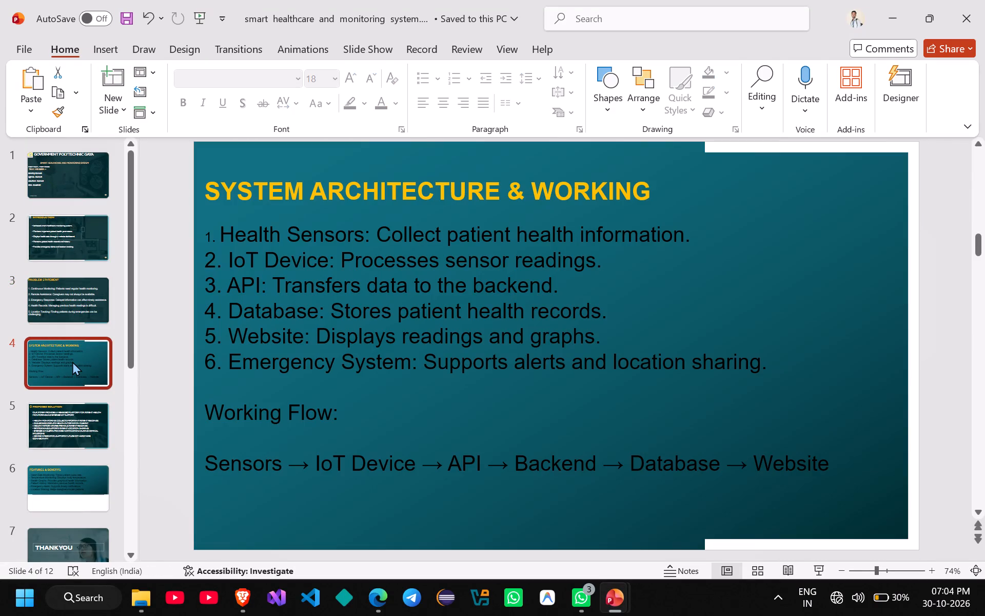
click(63, 293)
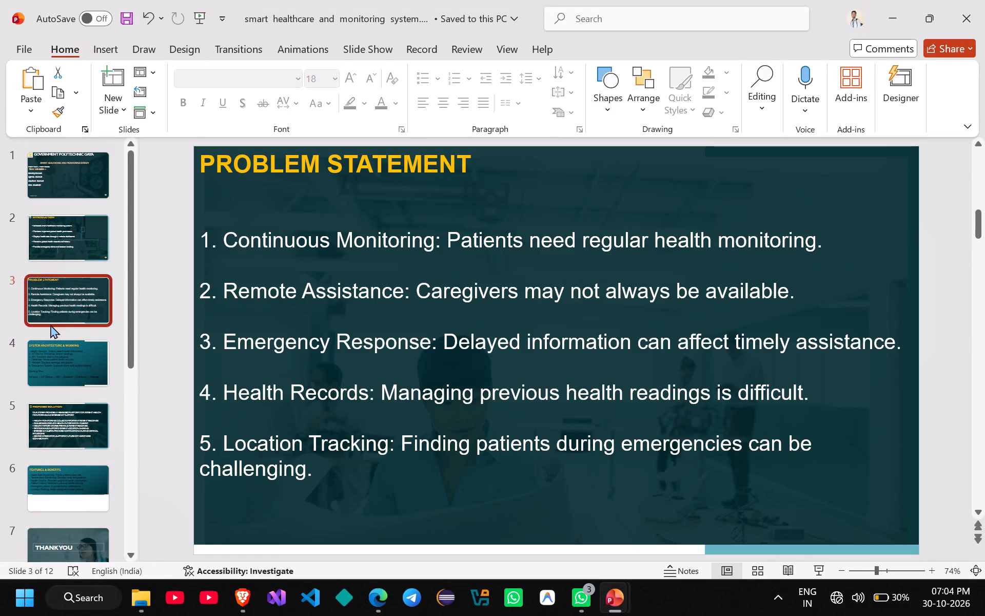
click(55, 380)
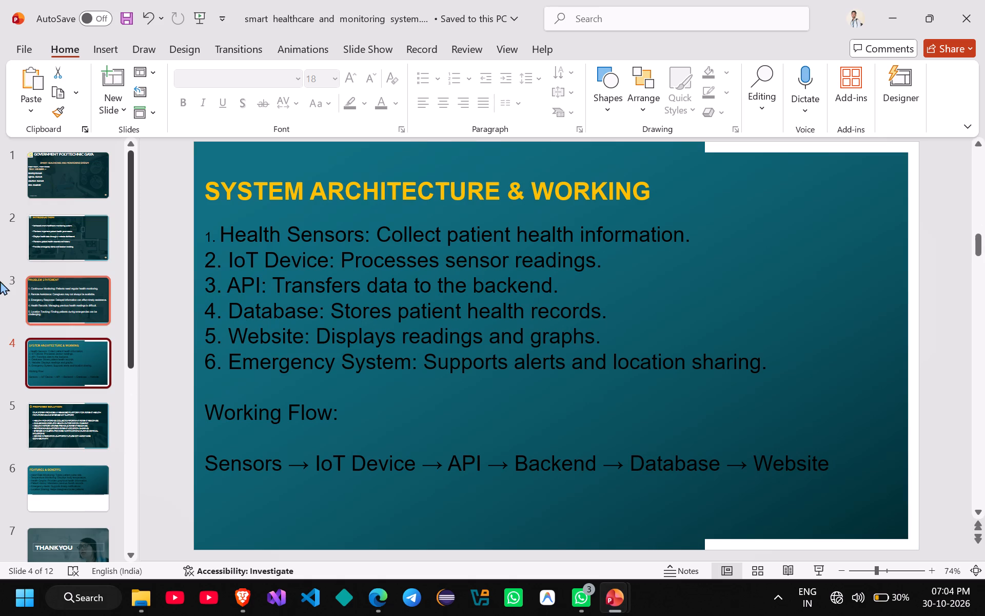
click(63, 307)
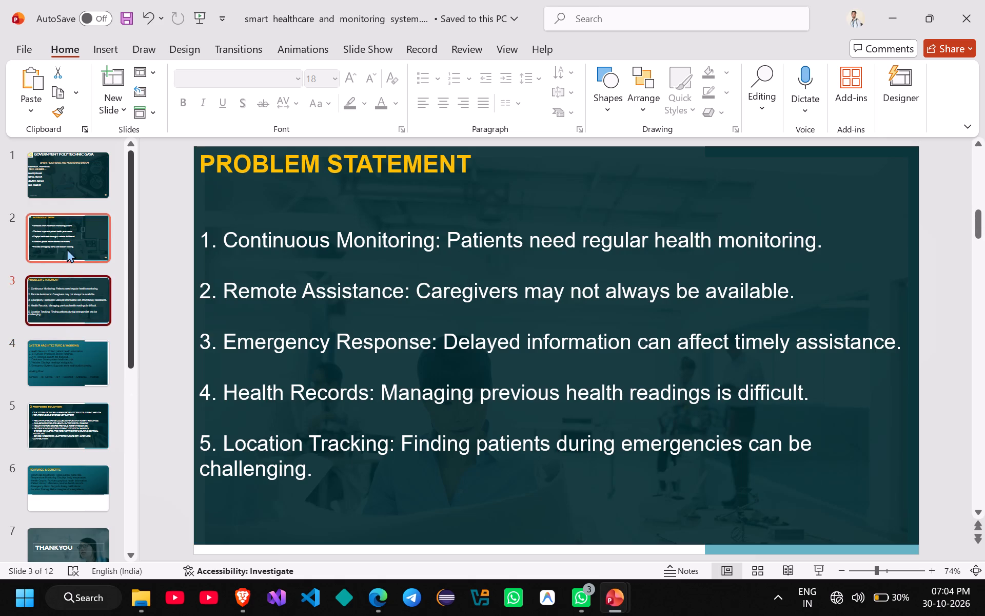
click(69, 237)
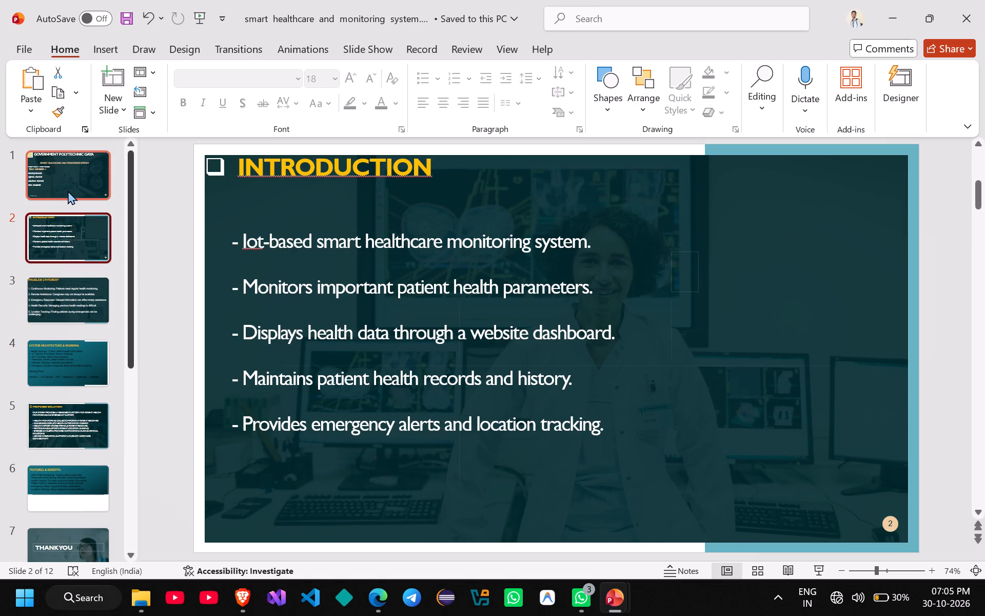
click(68, 190)
double_click(57, 420)
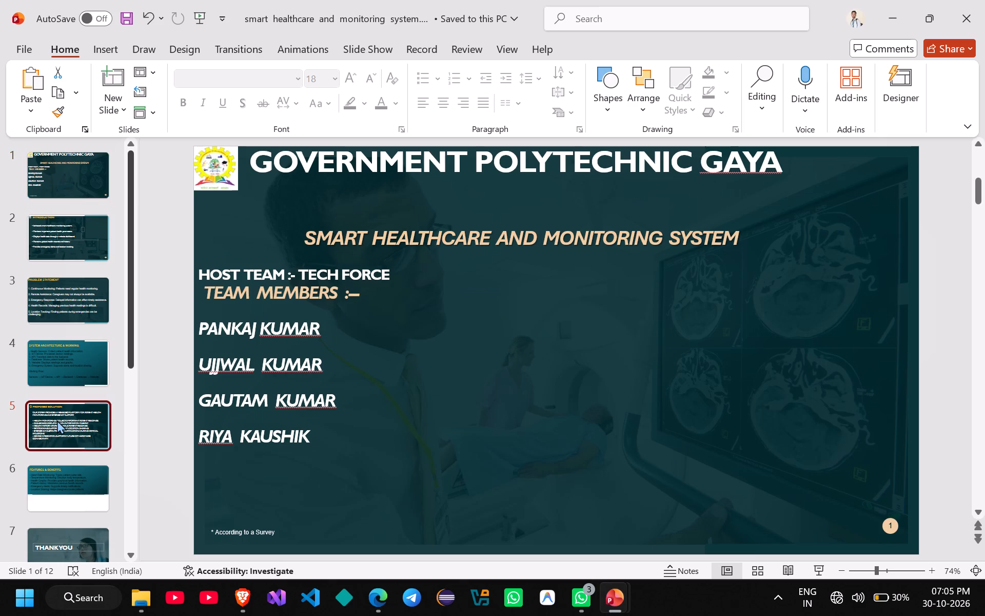
click(52, 370)
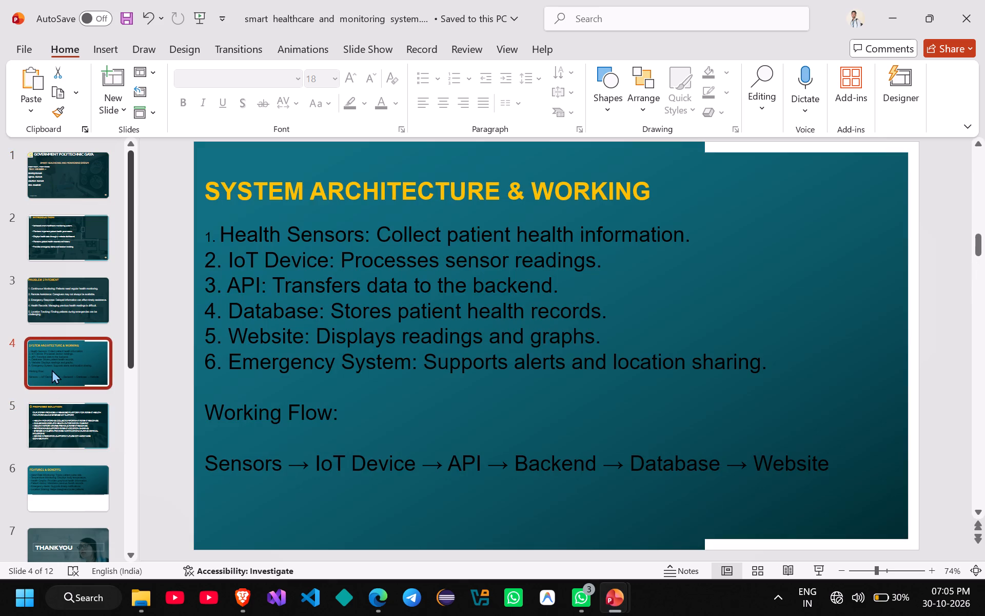
click(52, 480)
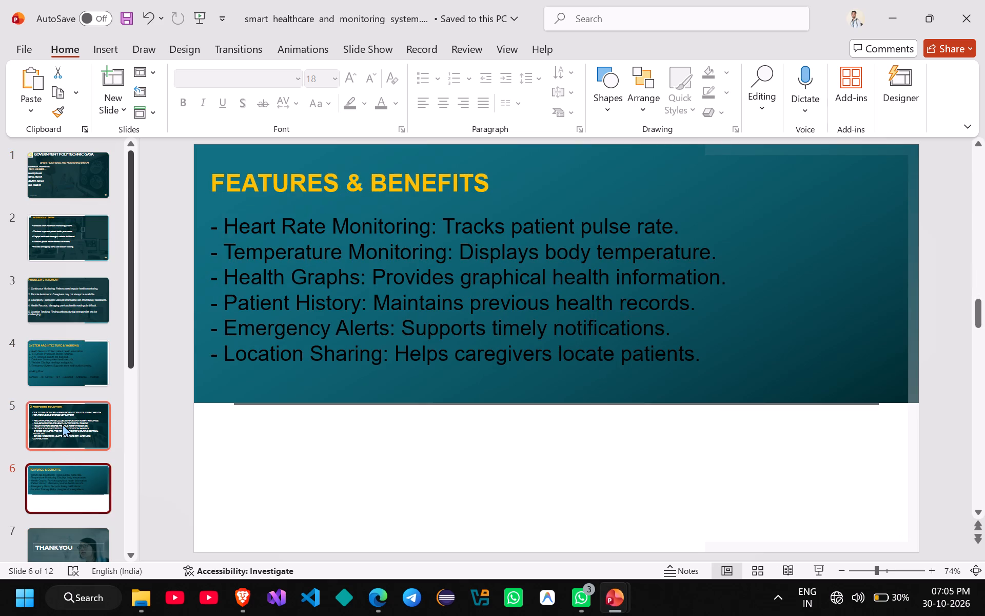
click(62, 423)
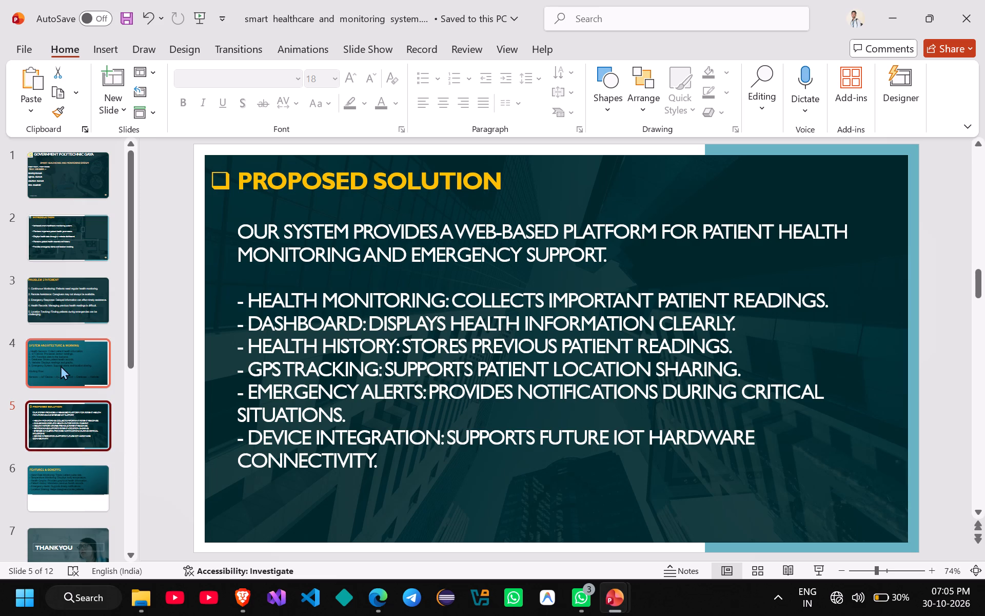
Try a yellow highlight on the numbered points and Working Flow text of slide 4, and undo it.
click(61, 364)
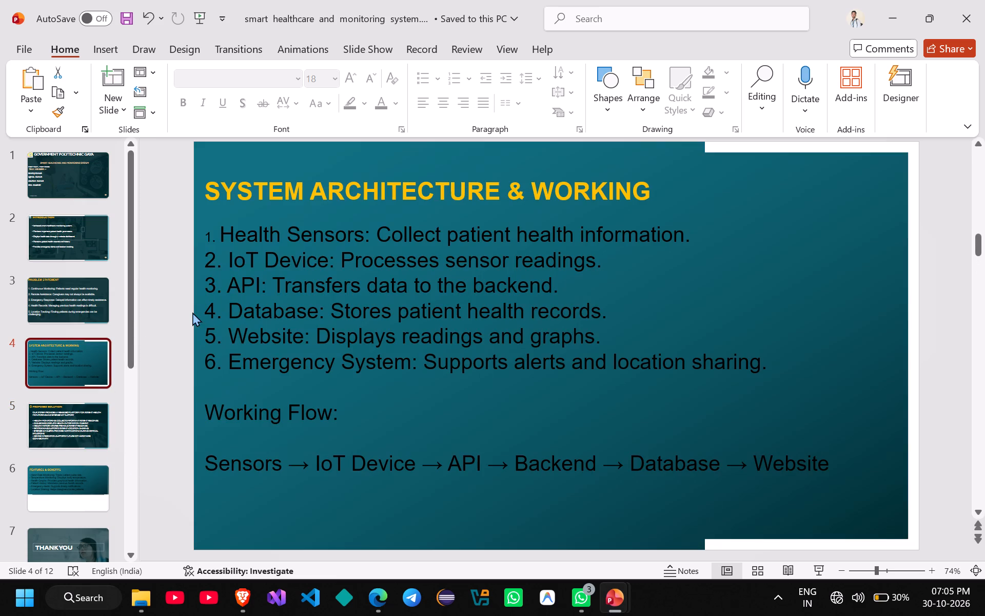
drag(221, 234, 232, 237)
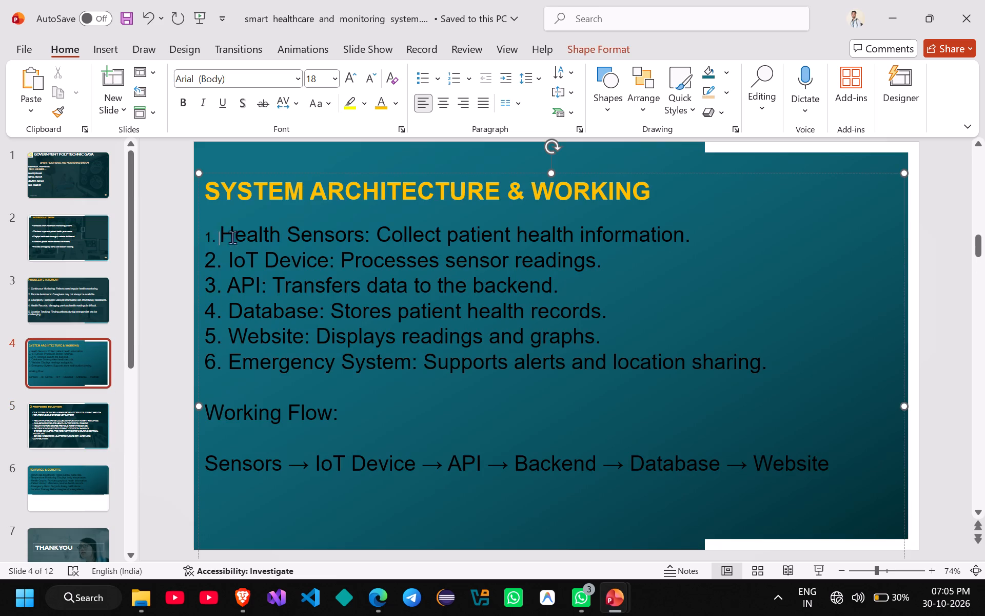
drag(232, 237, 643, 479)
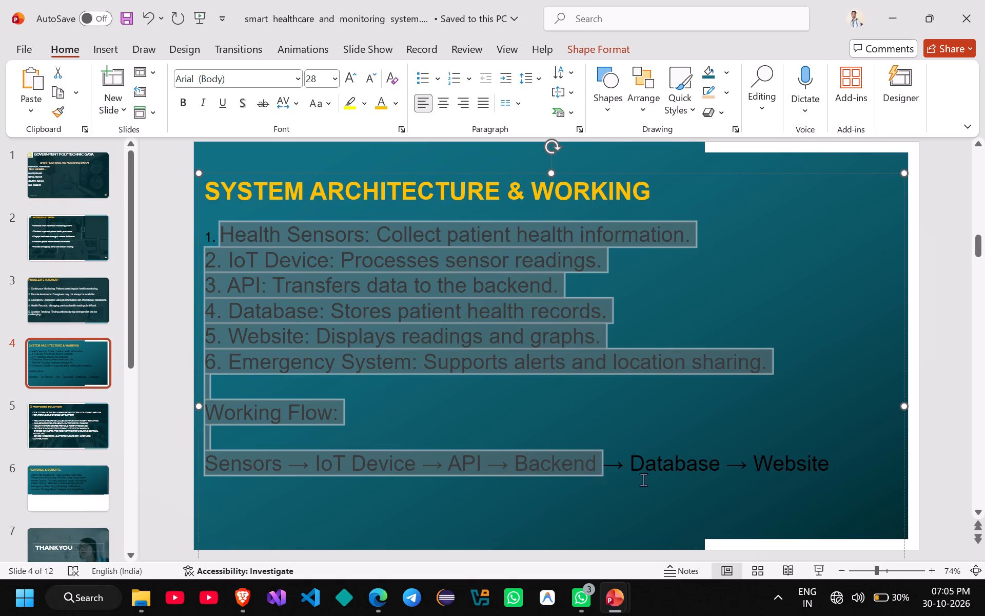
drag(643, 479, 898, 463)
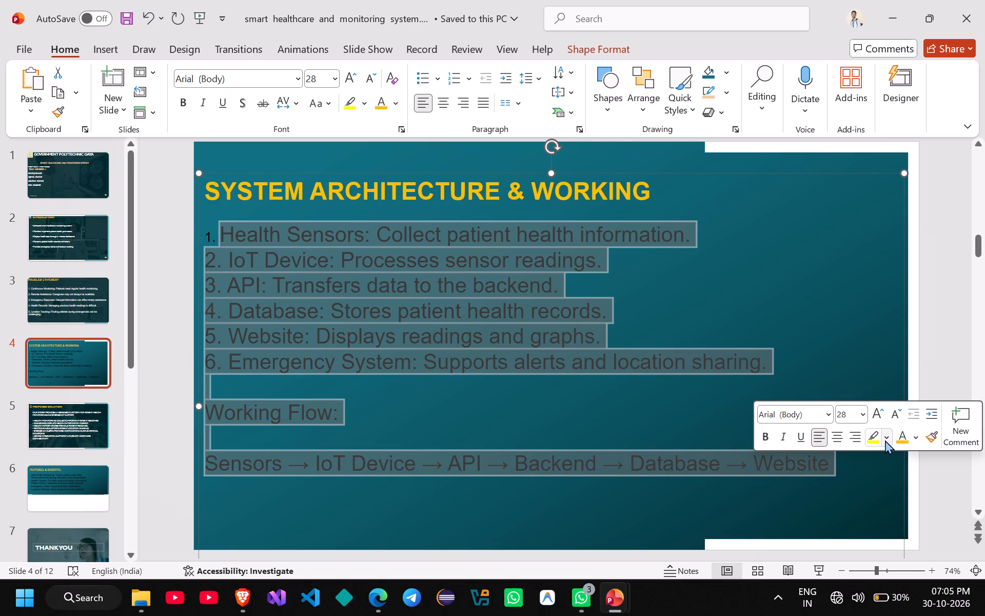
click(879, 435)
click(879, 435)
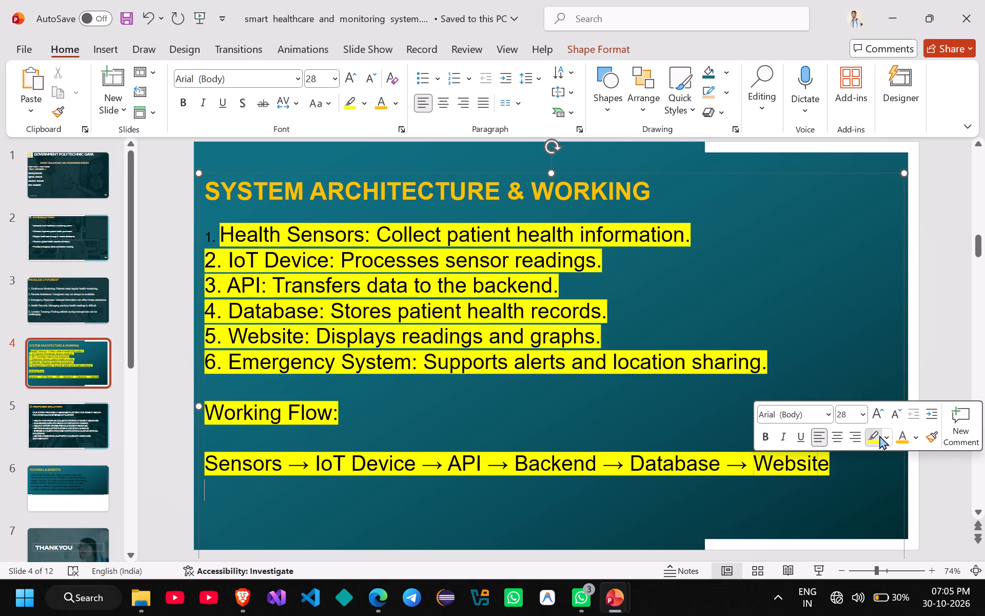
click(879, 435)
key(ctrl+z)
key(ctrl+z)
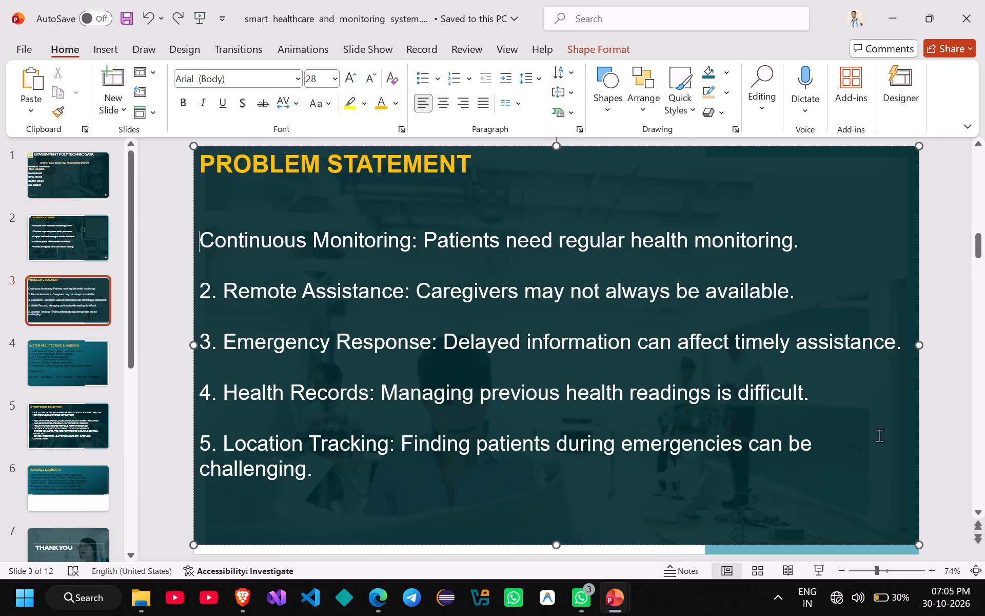
Add "1." and a space before Continuous Monitoring in the Problem Statement list on slide 3.
click(83, 358)
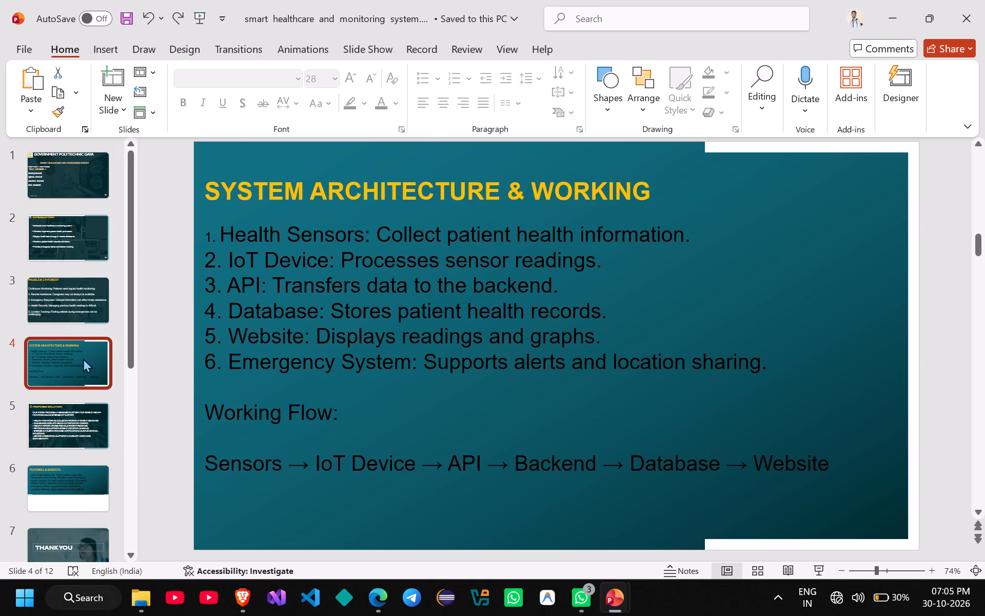
click(61, 242)
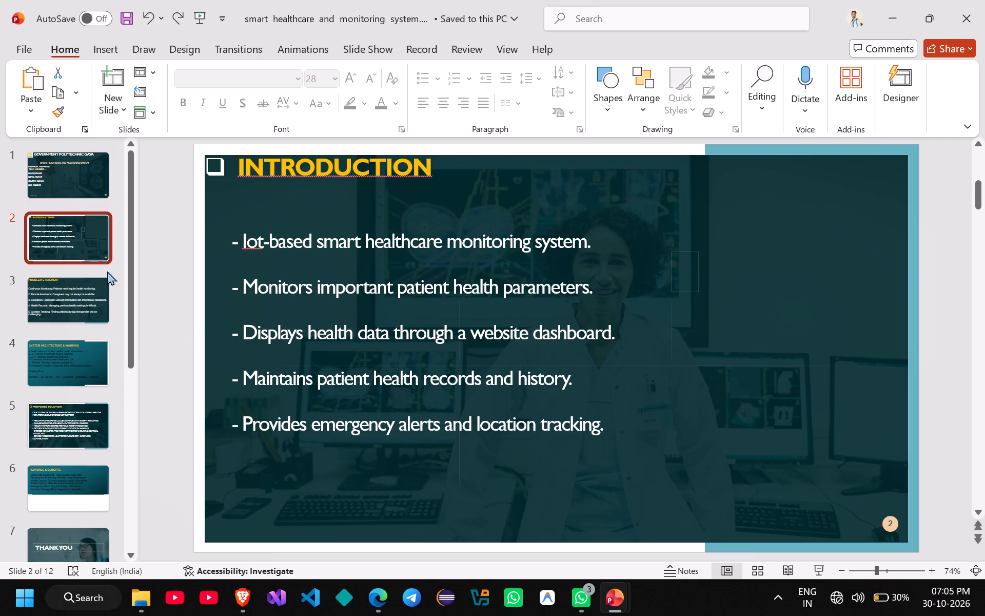
click(73, 293)
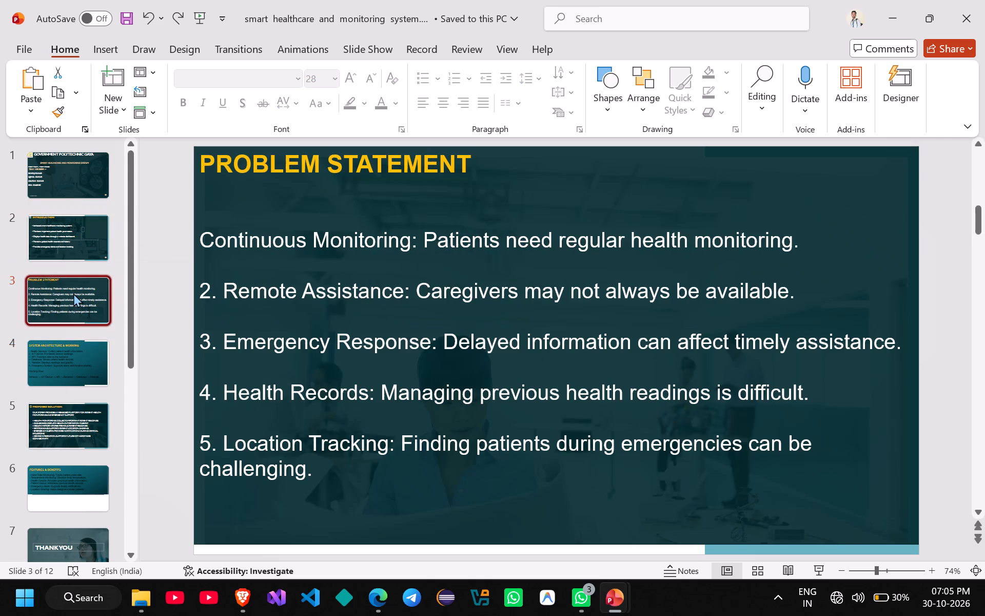
click(199, 244)
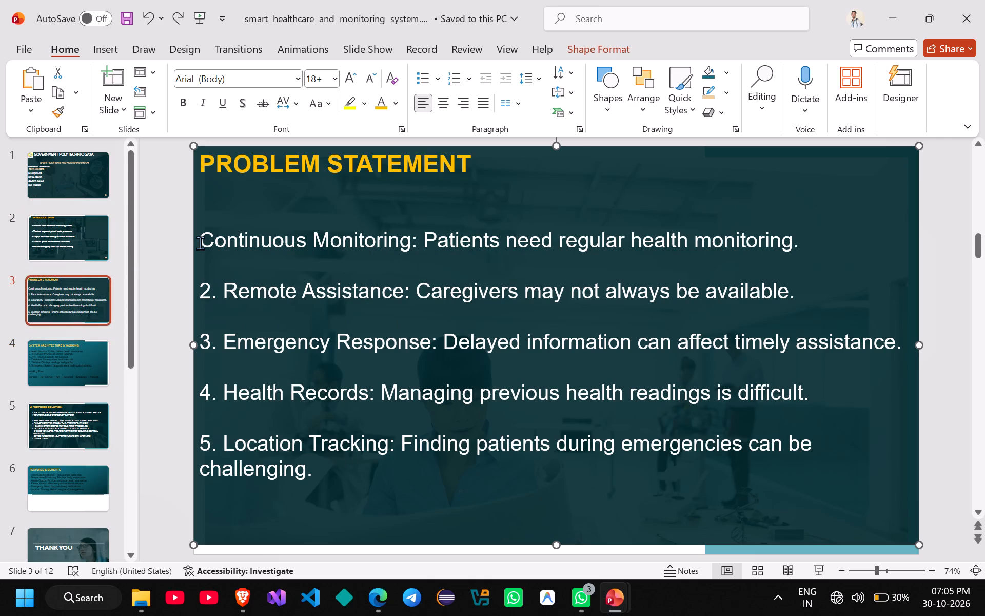
click(200, 243)
key(1)
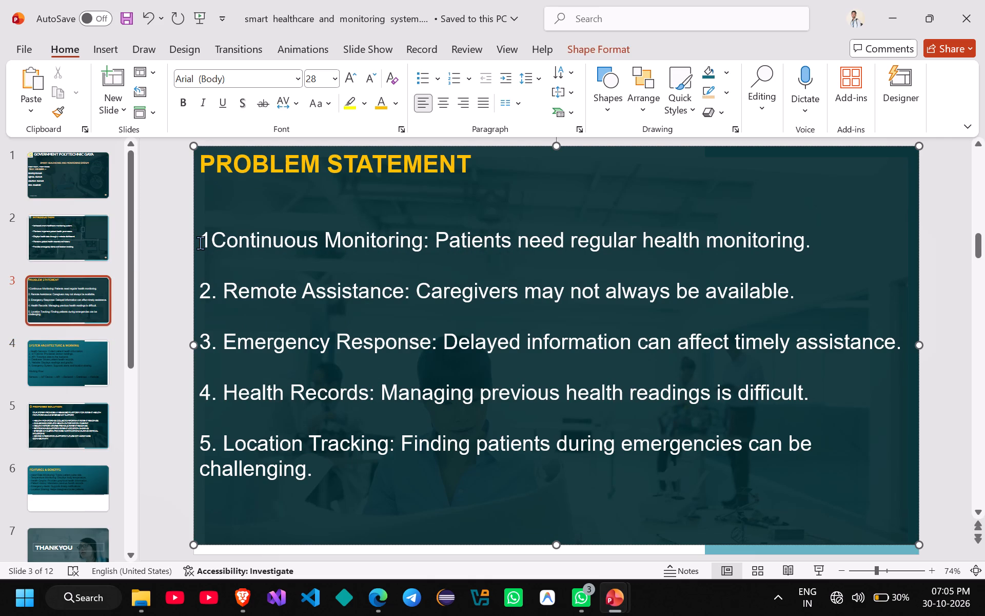
key(period)
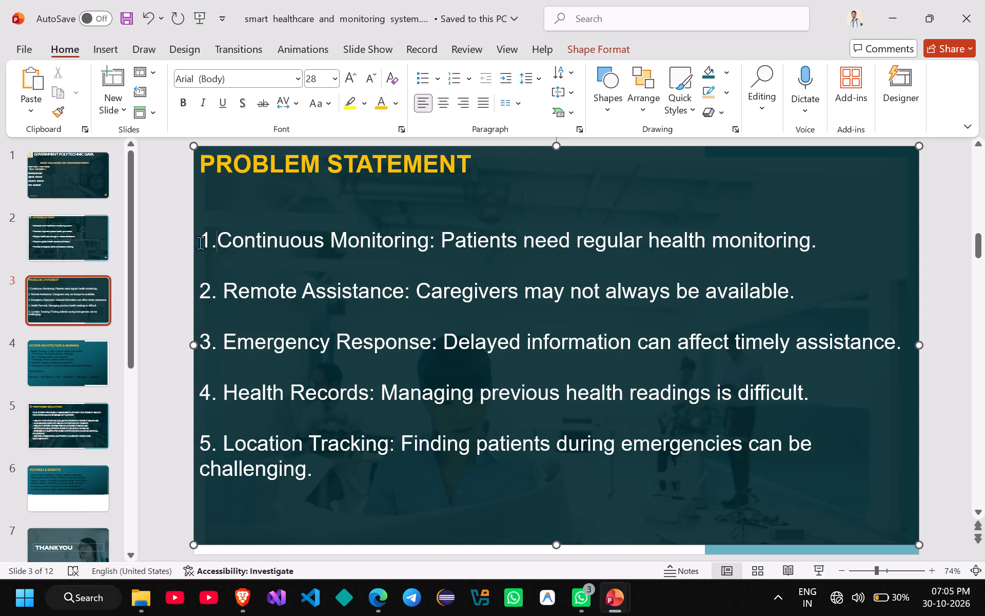
key(space)
Replace the undersized number before Health Sensors on slide 4 with a typed "1." and a space in the line's own text size.
click(84, 371)
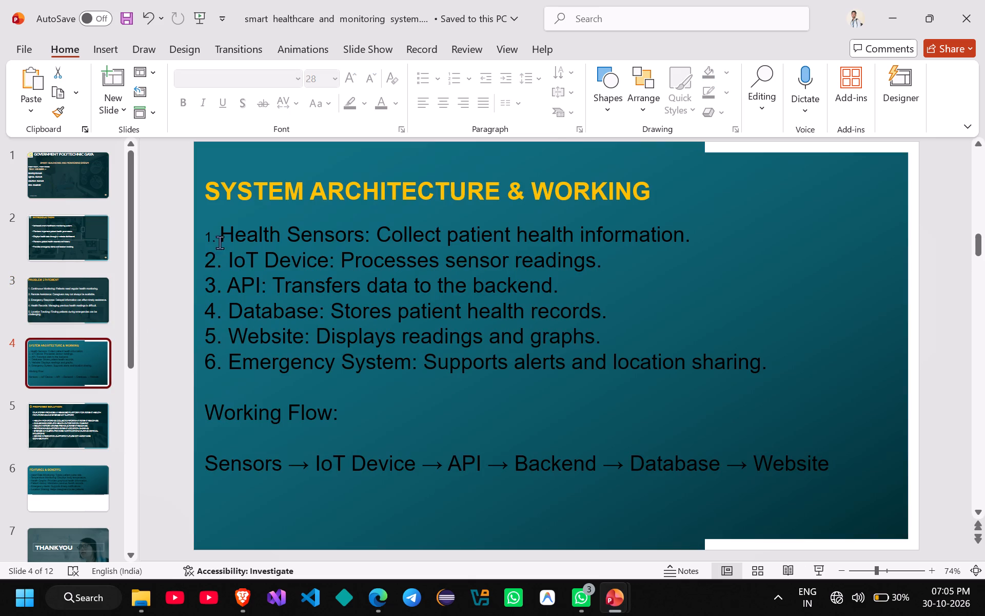
click(220, 238)
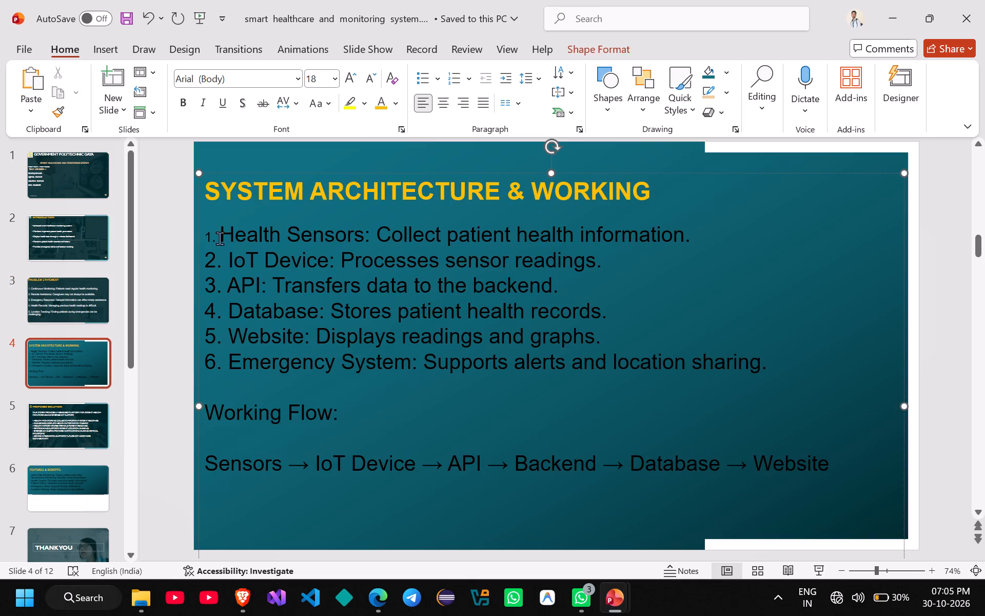
click(220, 238)
key(BackSpace)
key(BackSpace)
key(BackSpace)
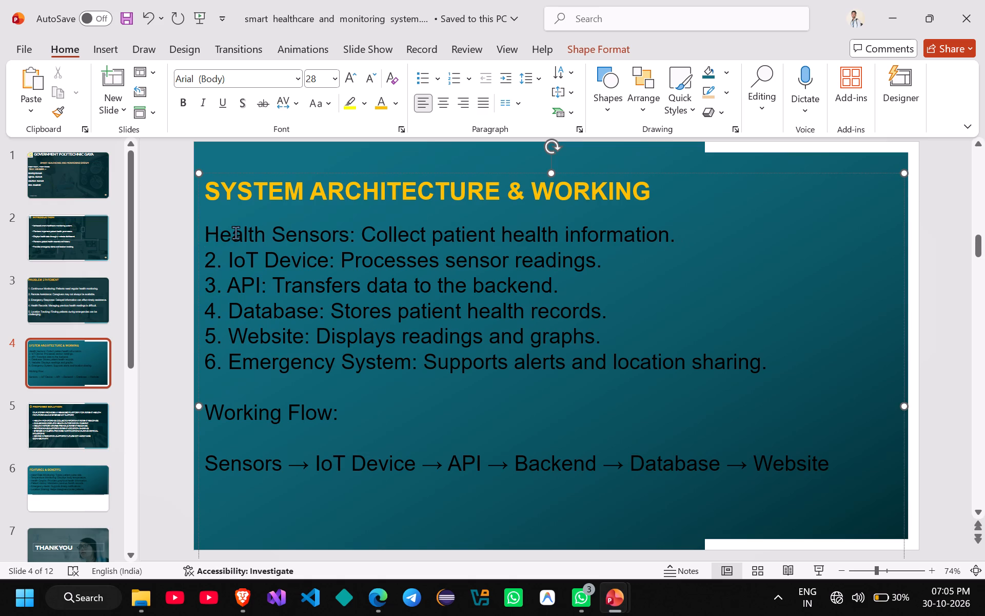
key(1)
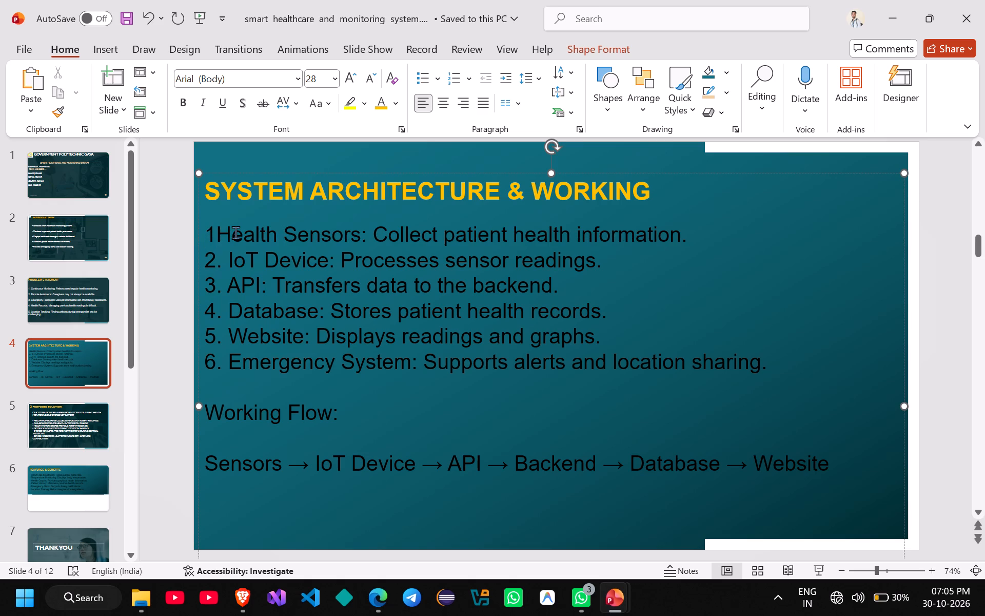
key(period)
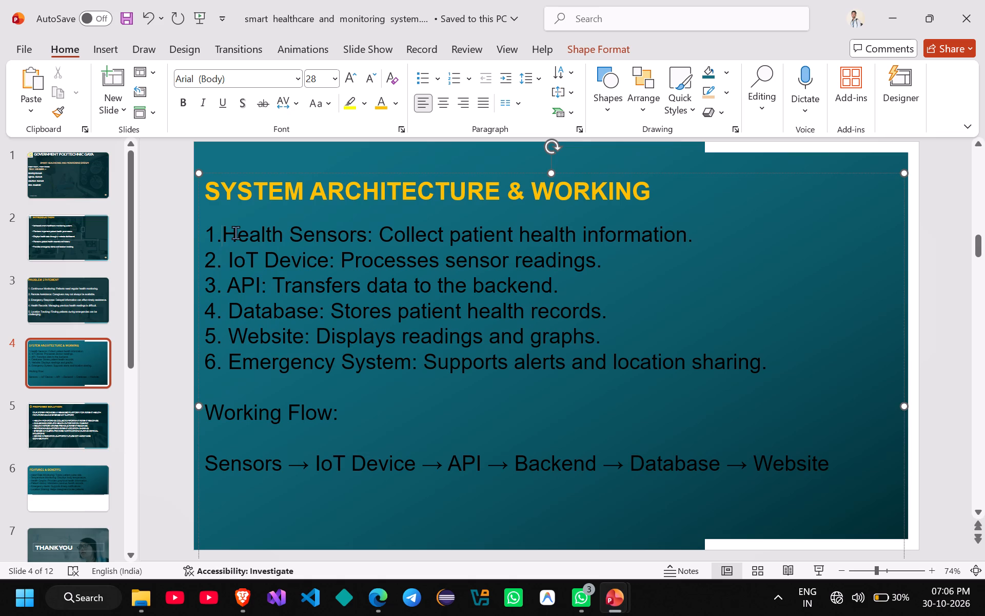
key(space)
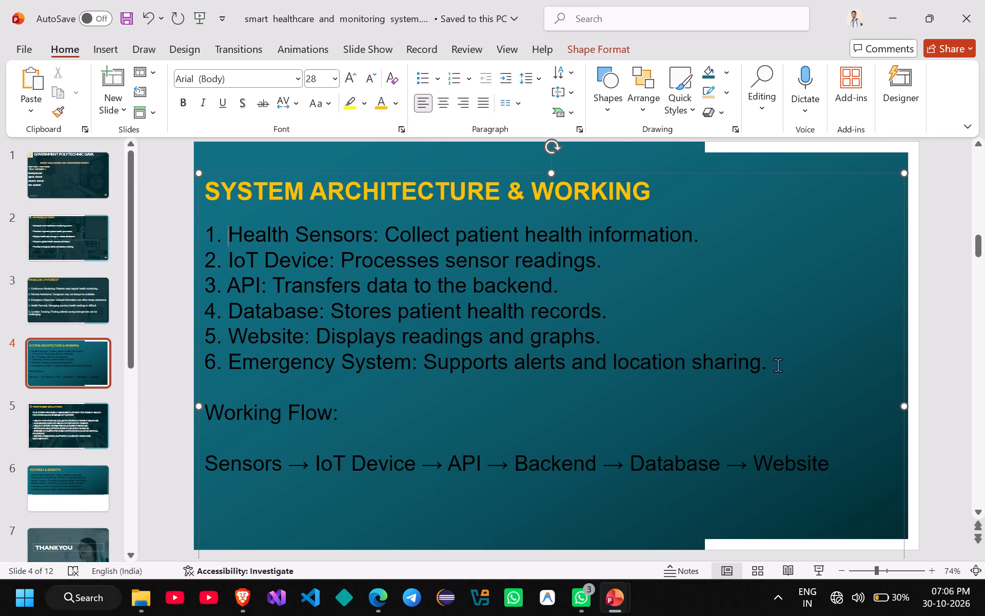
Colour the six numbered points on slide 4, from Health Sensors to Emergency System, white.
drag(778, 365, 193, 242)
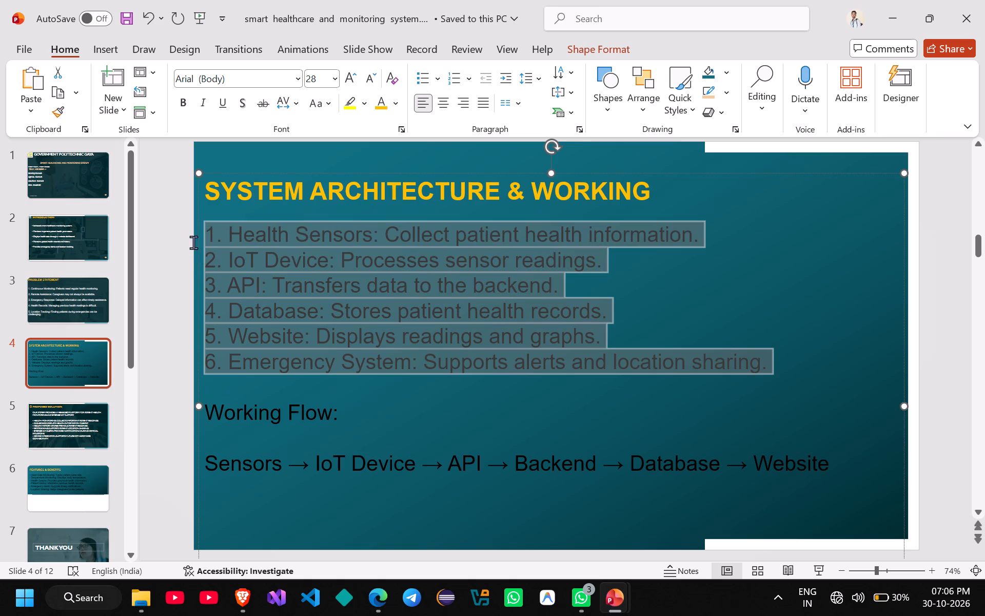
drag(193, 242, 195, 239)
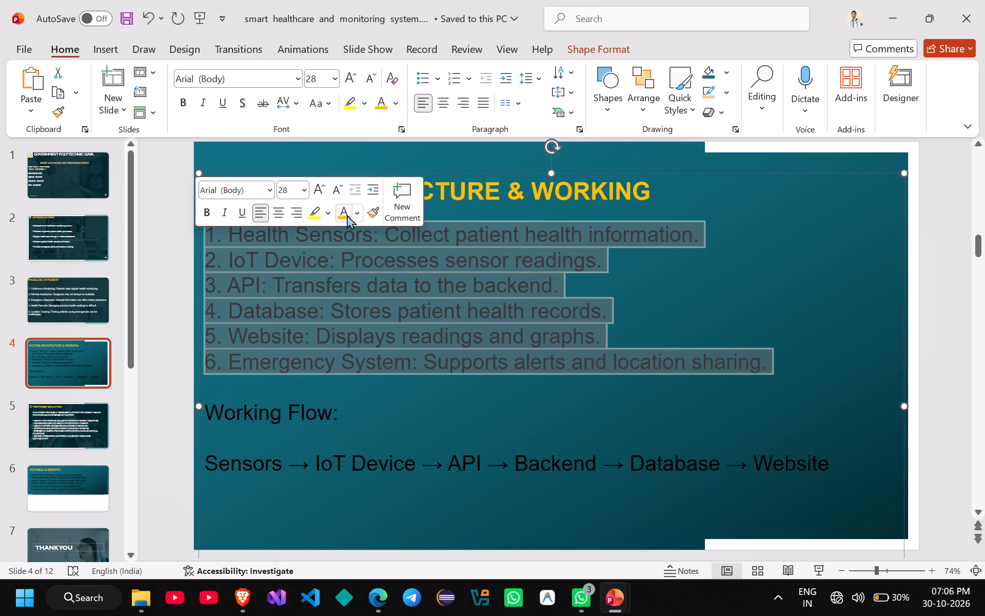
click(356, 213)
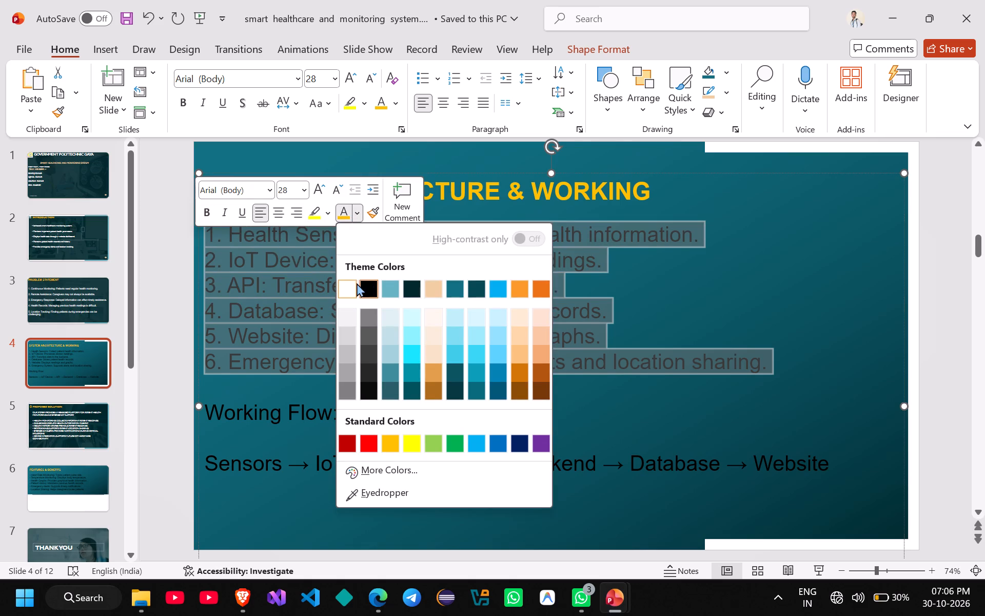
click(350, 283)
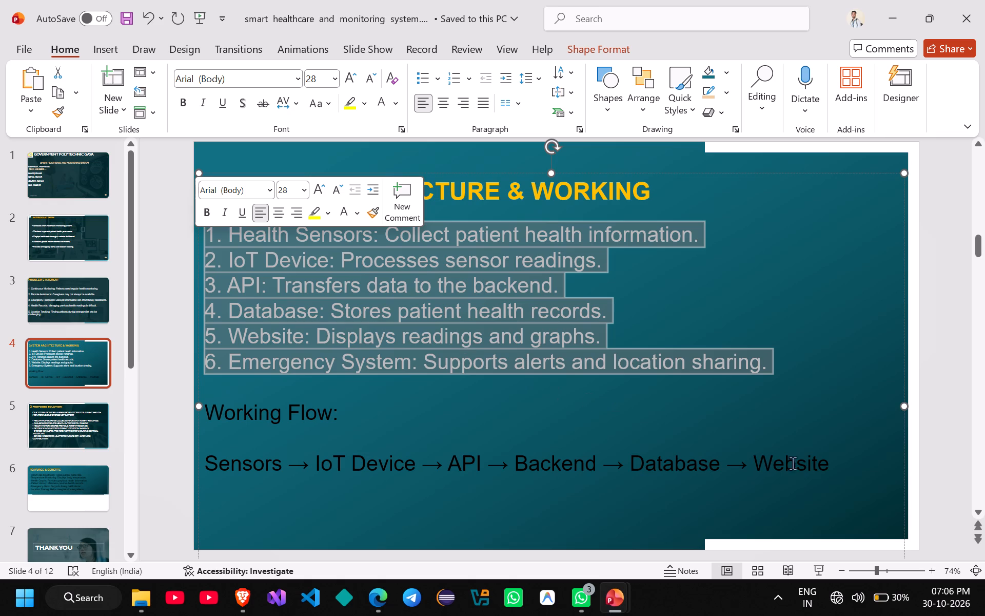
Colour the slide 4 title SYSTEM ARCHITECTURE & WORKING in the theme's lighter orange.
click(652, 191)
drag(652, 191, 229, 208)
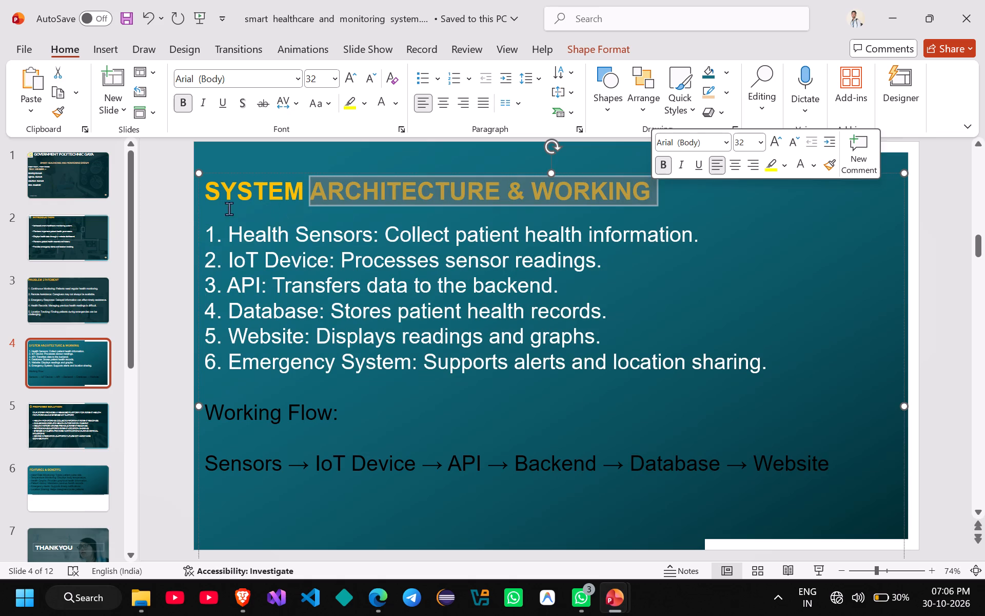
drag(229, 208, 200, 197)
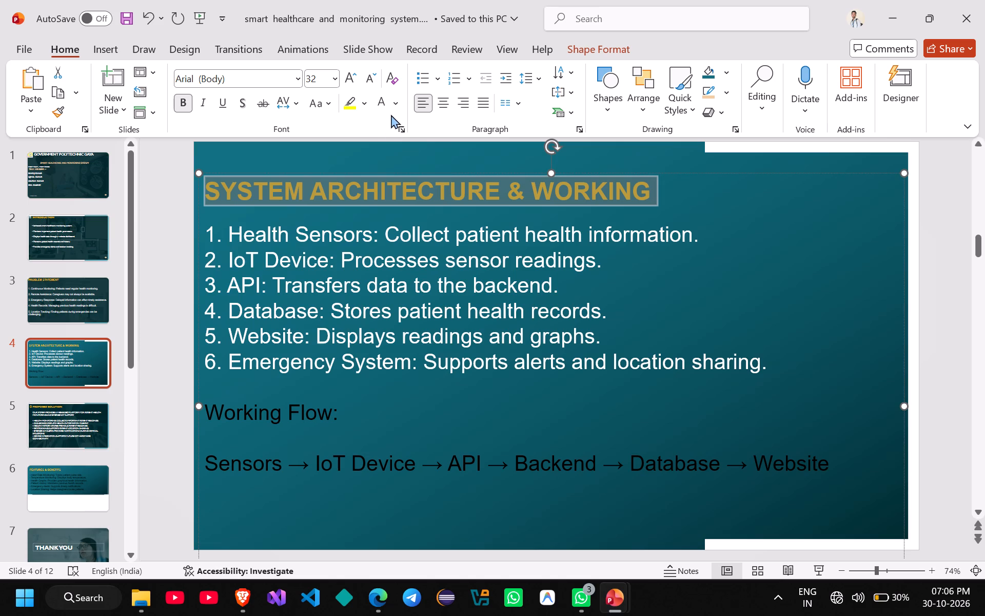
click(397, 100)
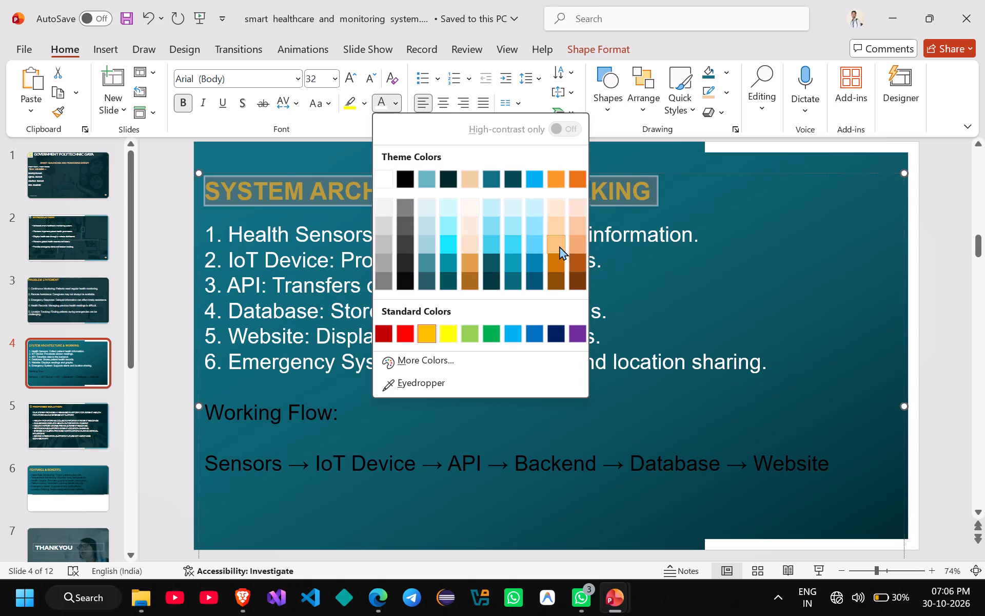
click(554, 178)
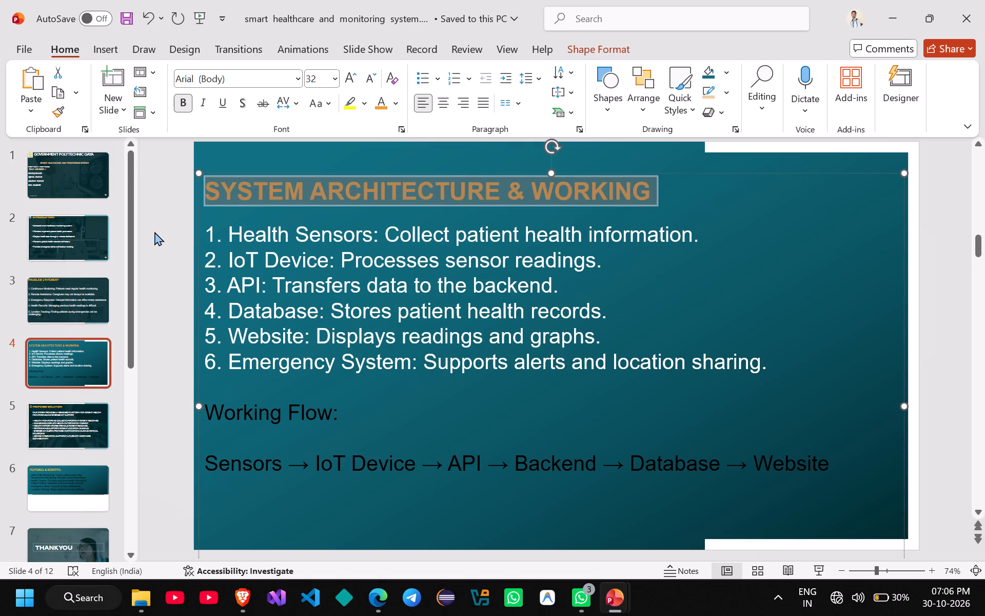
click(154, 232)
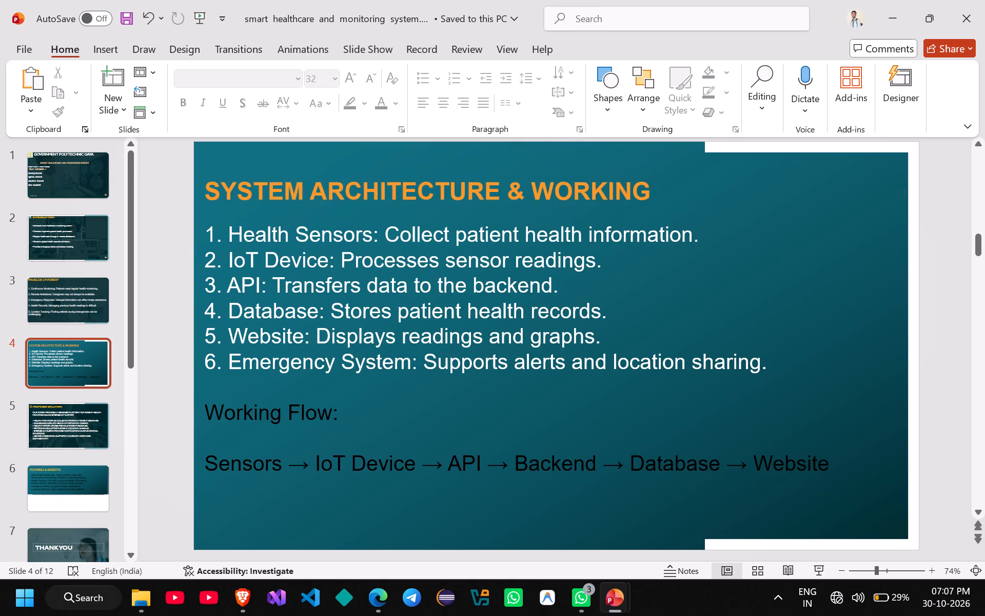
click(216, 197)
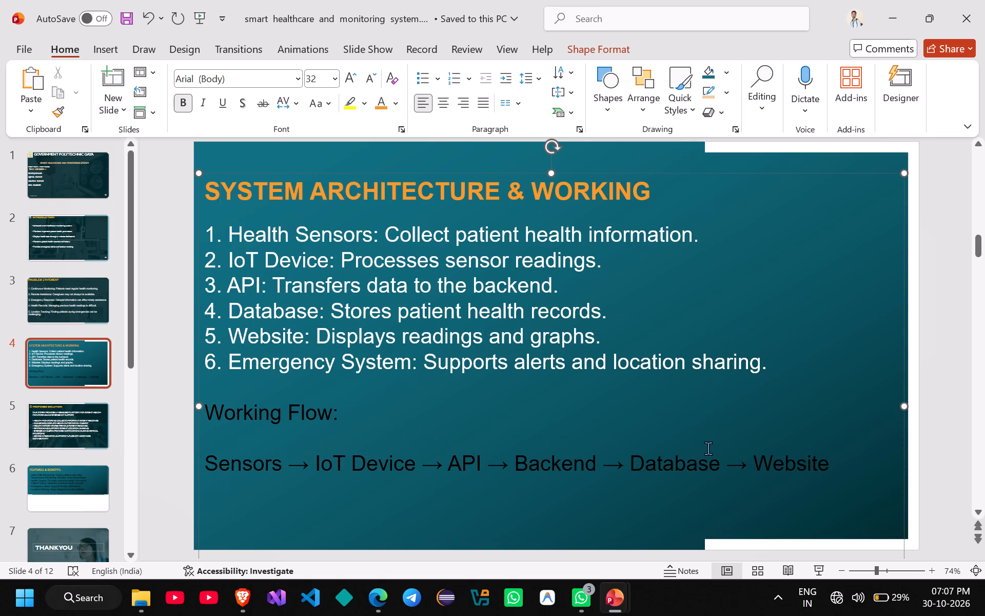
Colour the flow line on slide 4, from Sensors through IoT Device, API, Backend and Database to Website, white.
drag(828, 465, 422, 493)
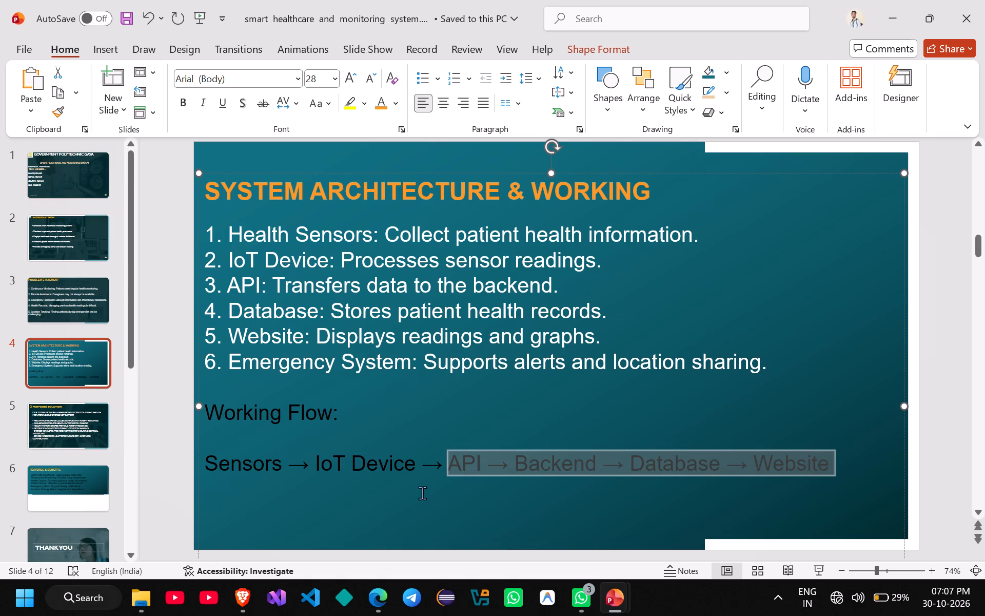
drag(422, 493, 222, 406)
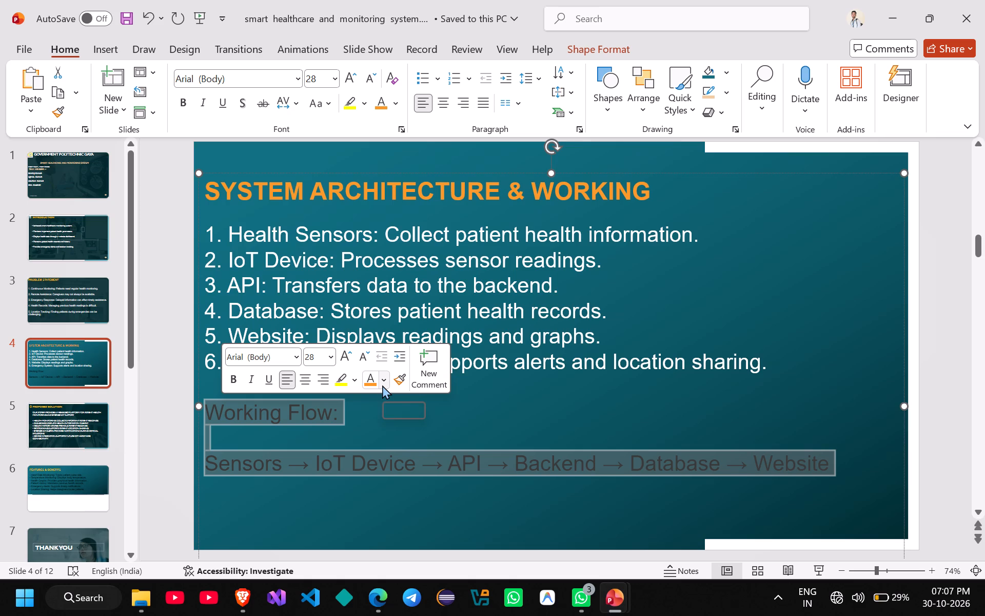
click(226, 483)
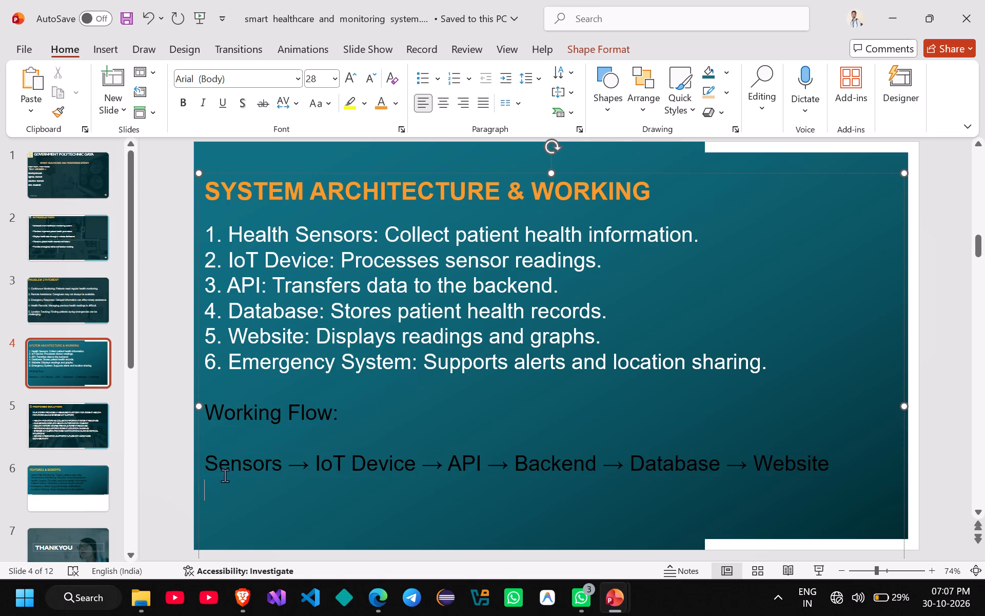
drag(207, 461, 594, 470)
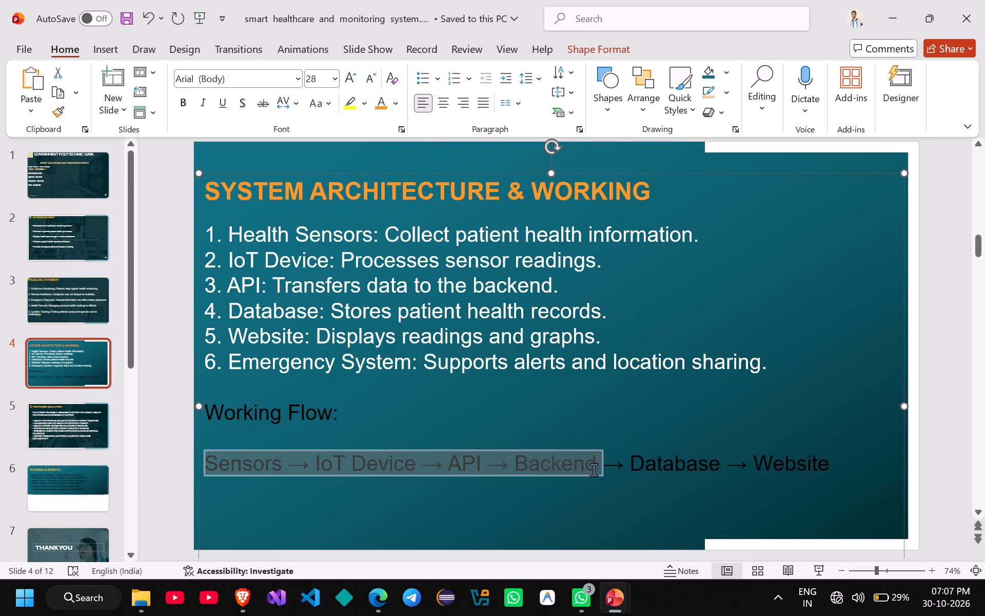
drag(594, 470, 882, 467)
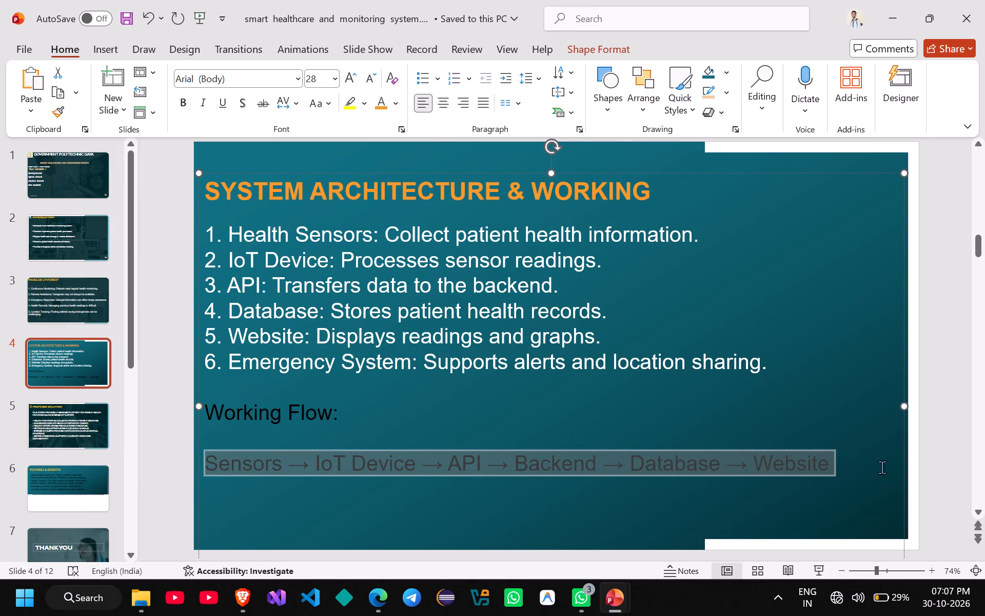
drag(882, 467, 830, 461)
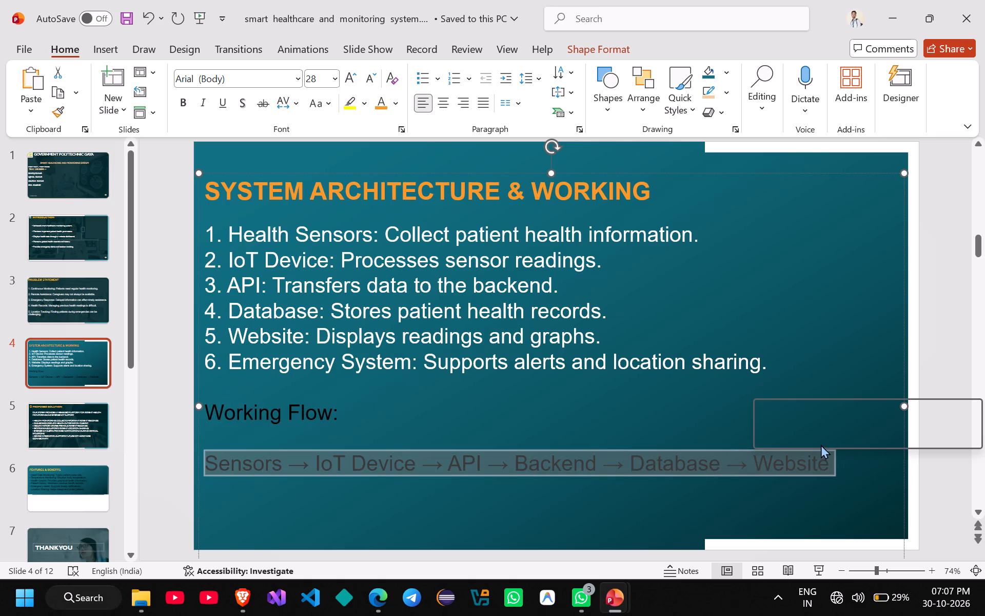
click(911, 432)
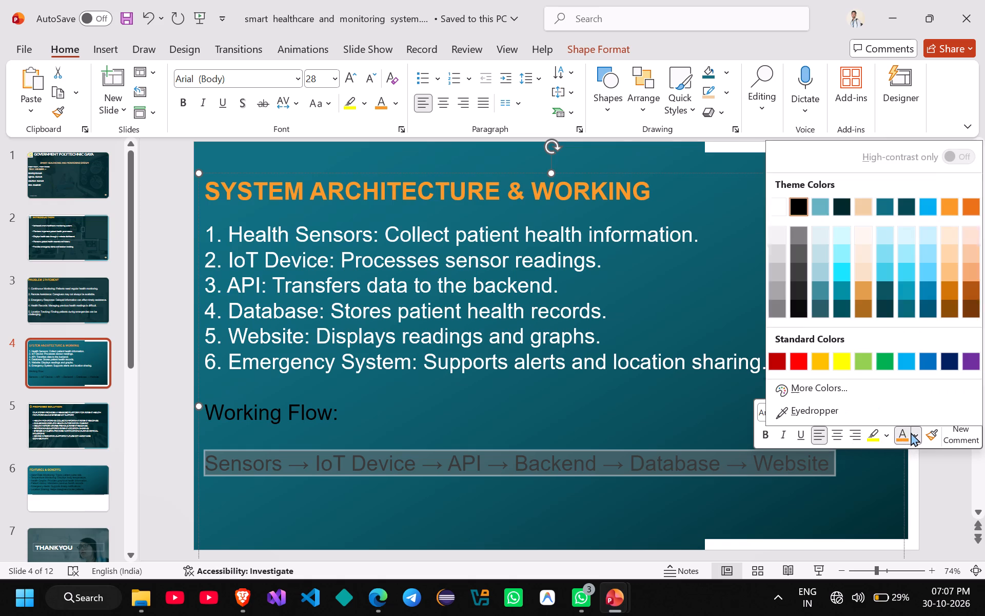
click(776, 206)
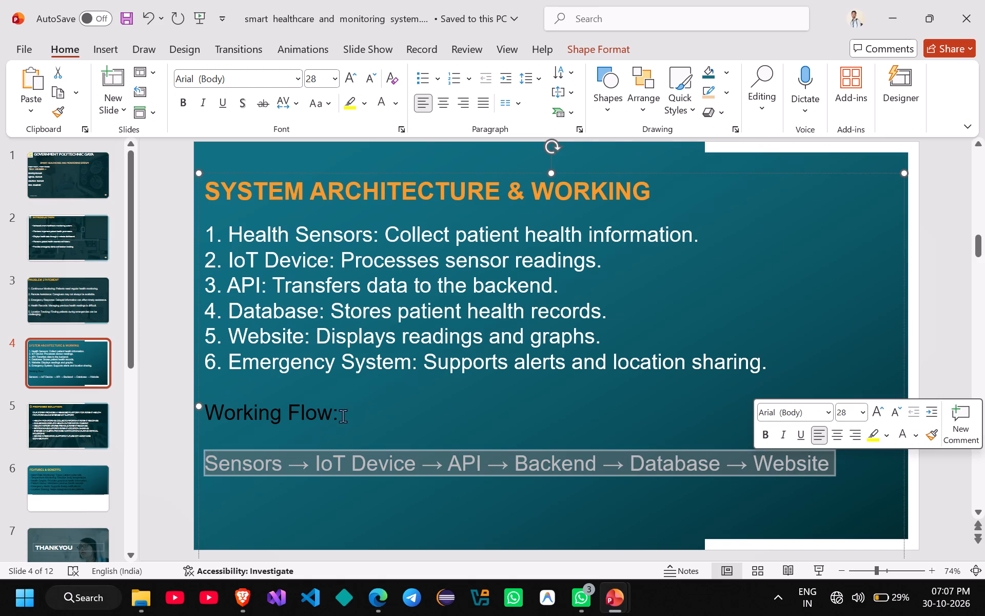
Colour the "Working Flow:" heading on slide 4 with Dark Teal, Accent 2, Lighter 40%.
drag(343, 416, 248, 415)
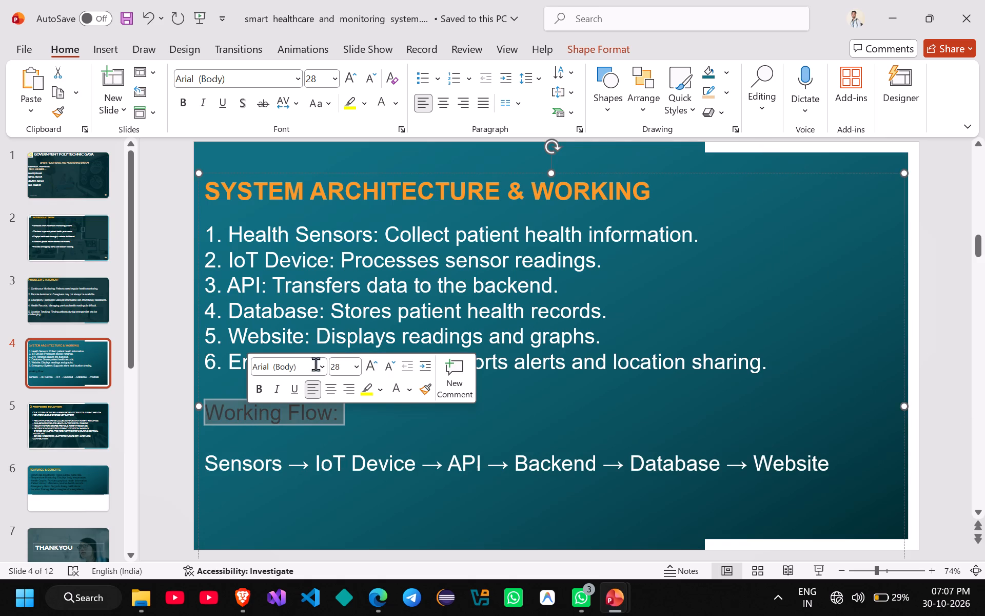
click(407, 384)
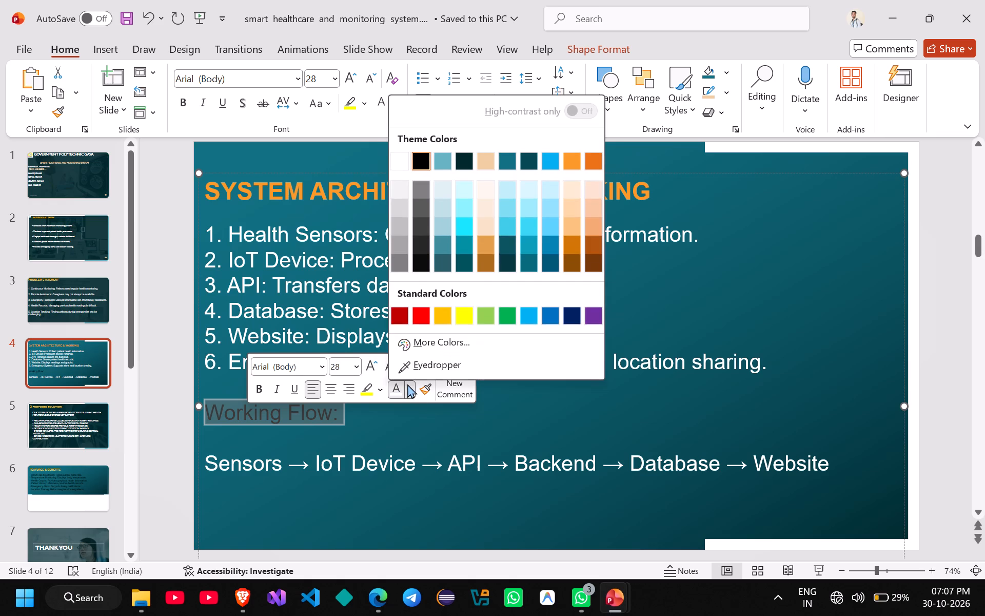
click(502, 215)
click(506, 436)
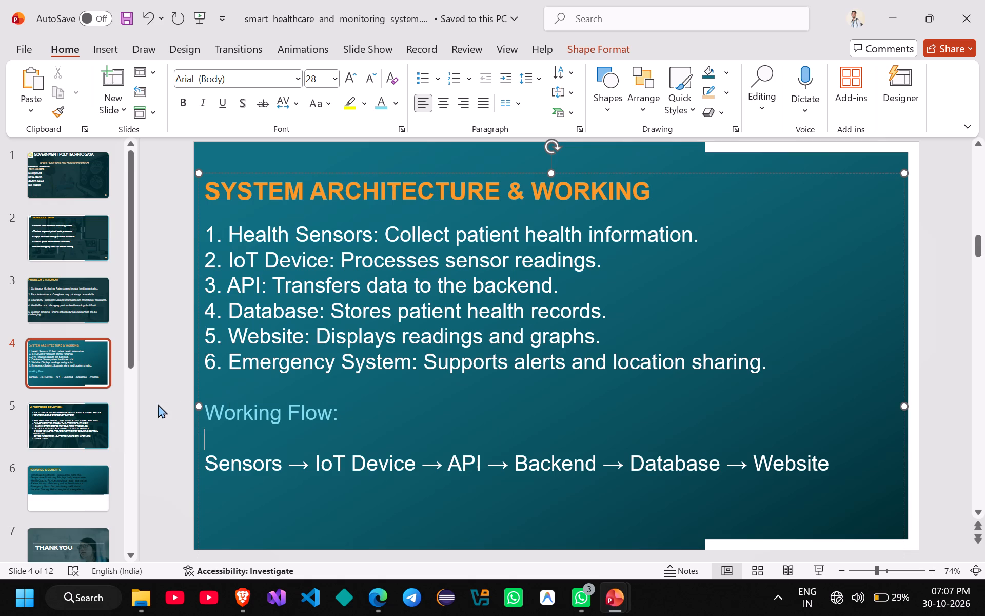
Look over the Introduction slide and the Problem Statement slide.
click(94, 244)
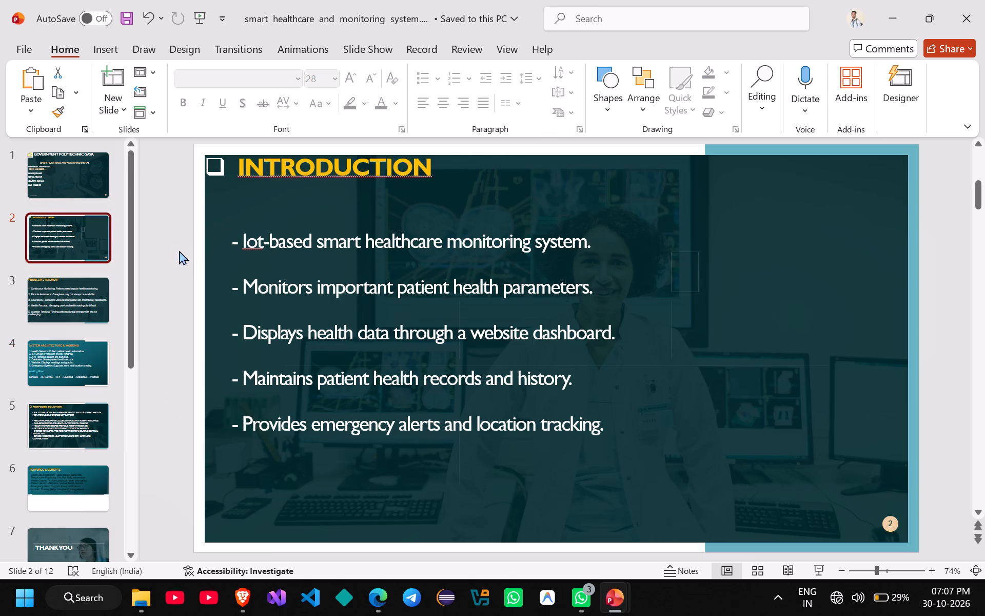
click(53, 287)
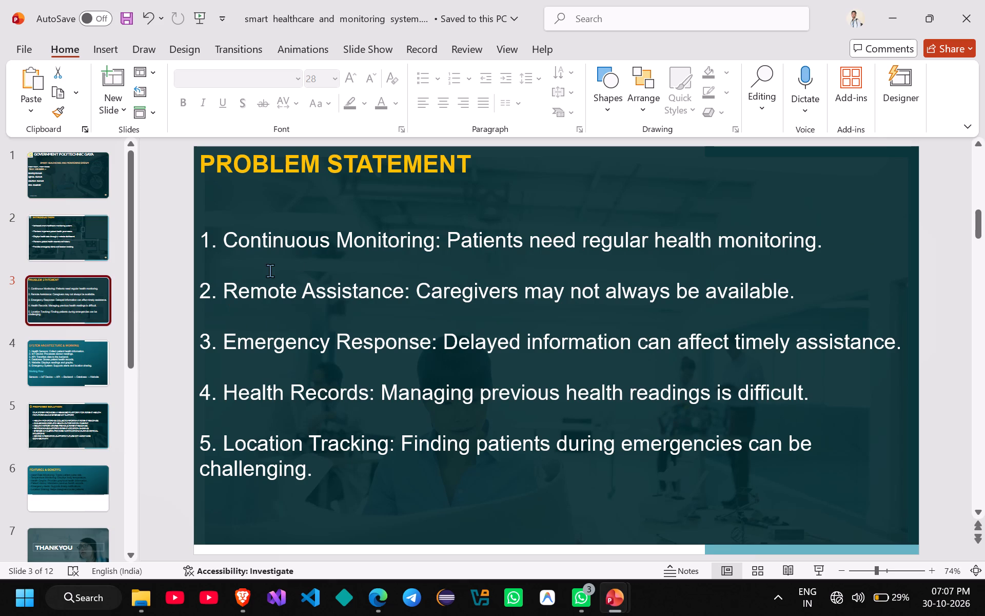
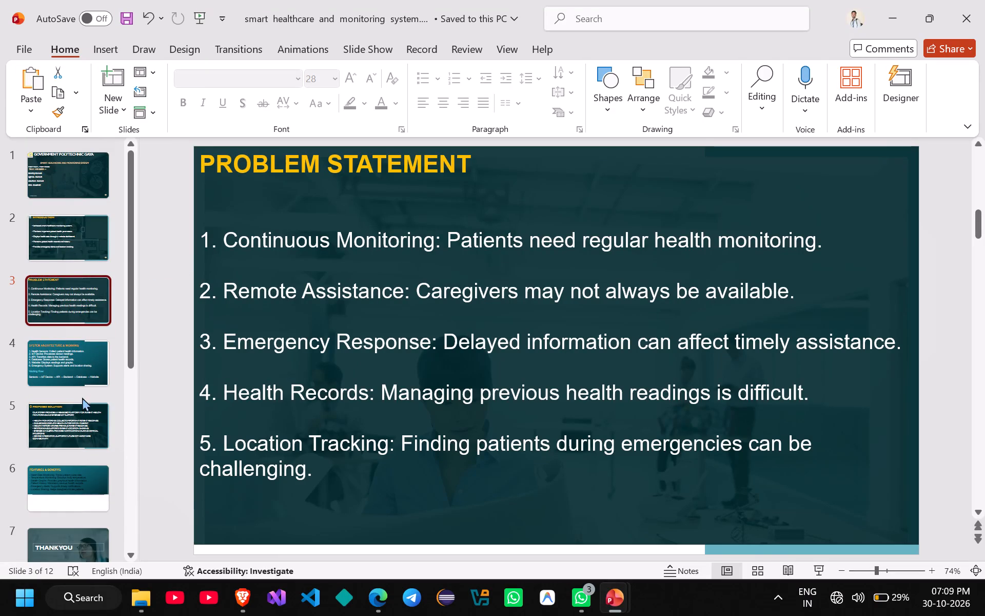
Review the slides from the Government Polytechnic Gaya title slide through to the Thank You slide, comparing their content and styling.
click(82, 235)
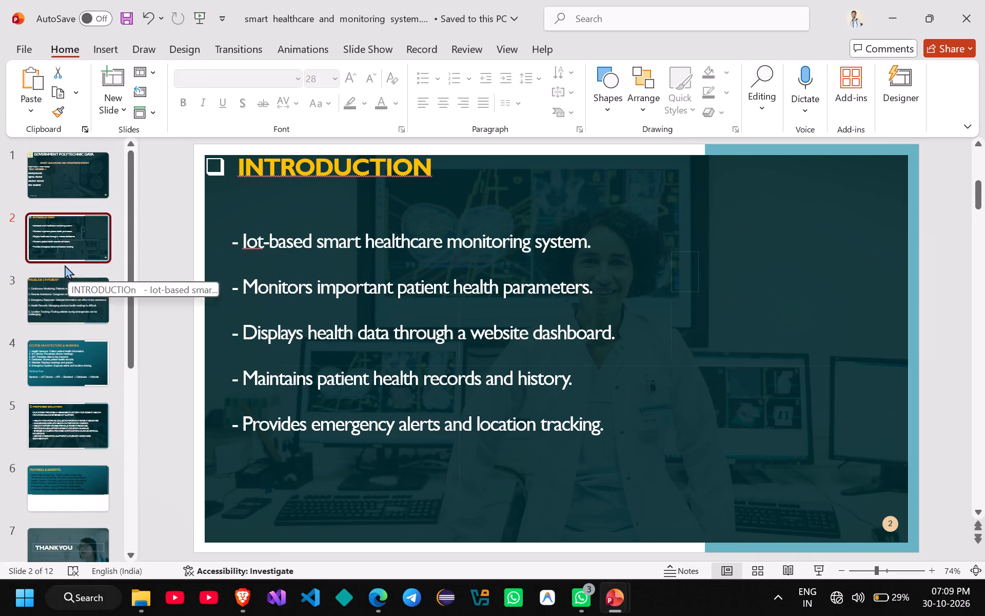
click(67, 289)
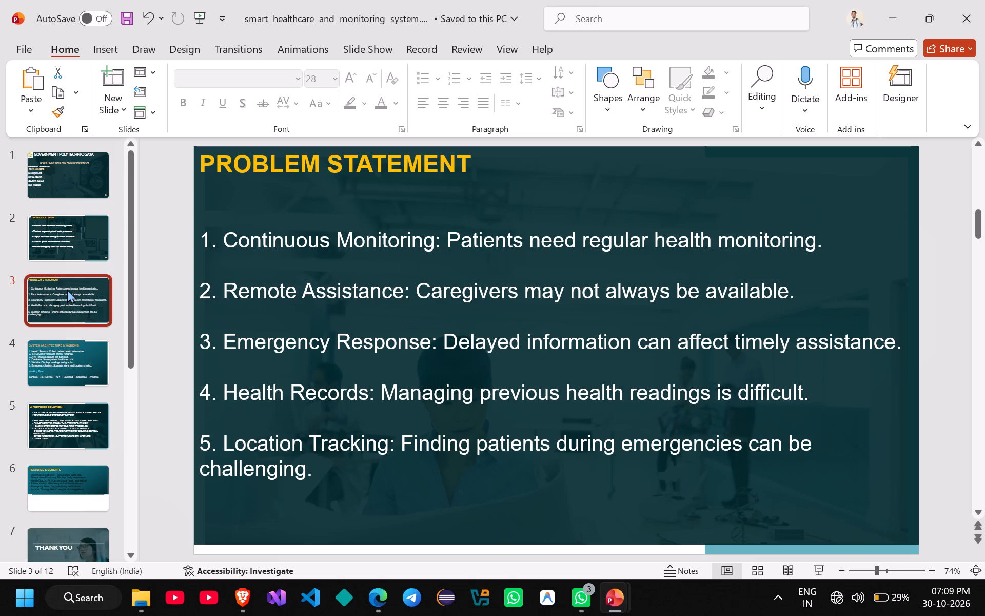
click(54, 228)
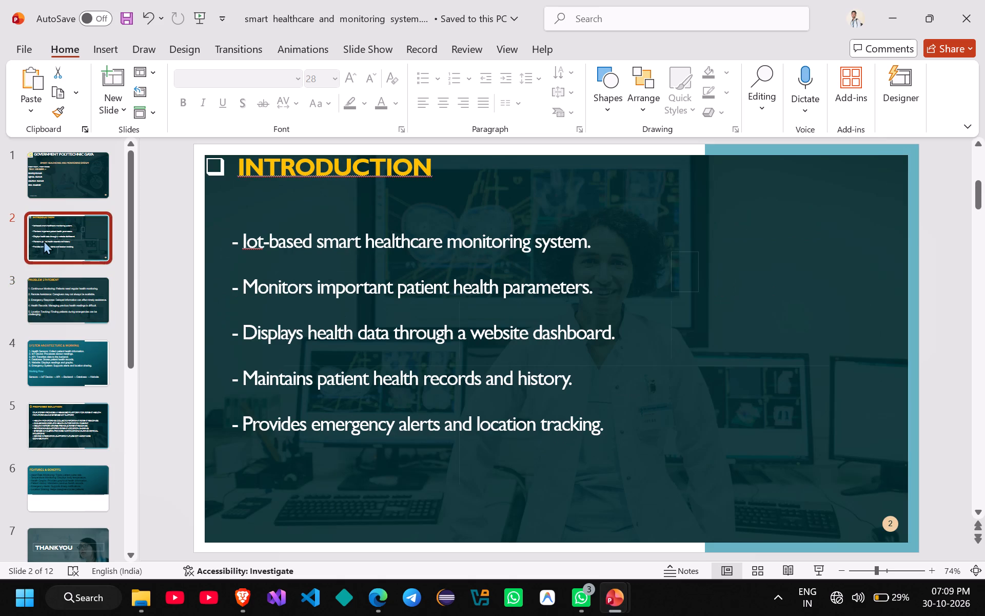
click(48, 298)
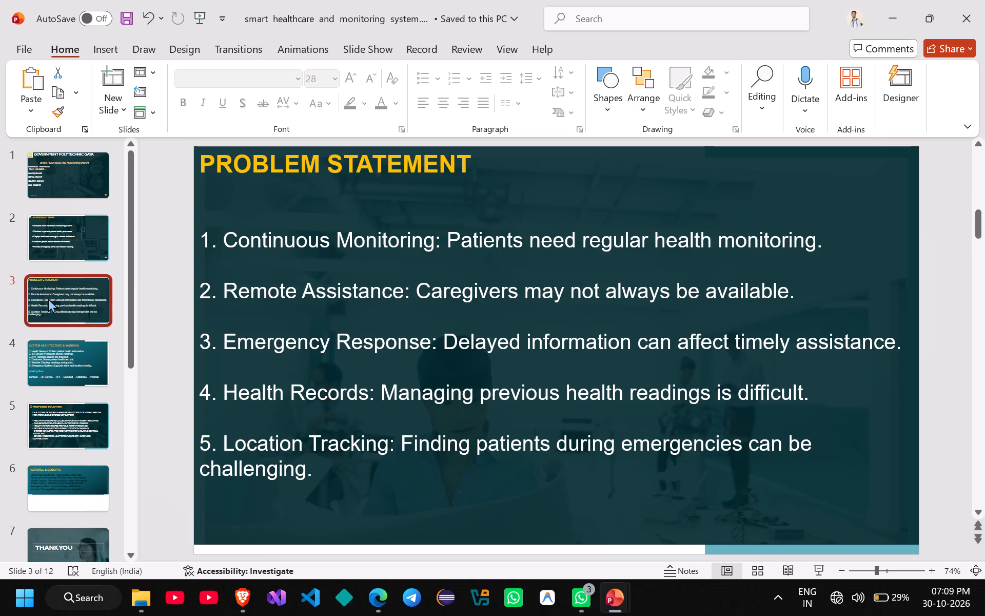
click(52, 345)
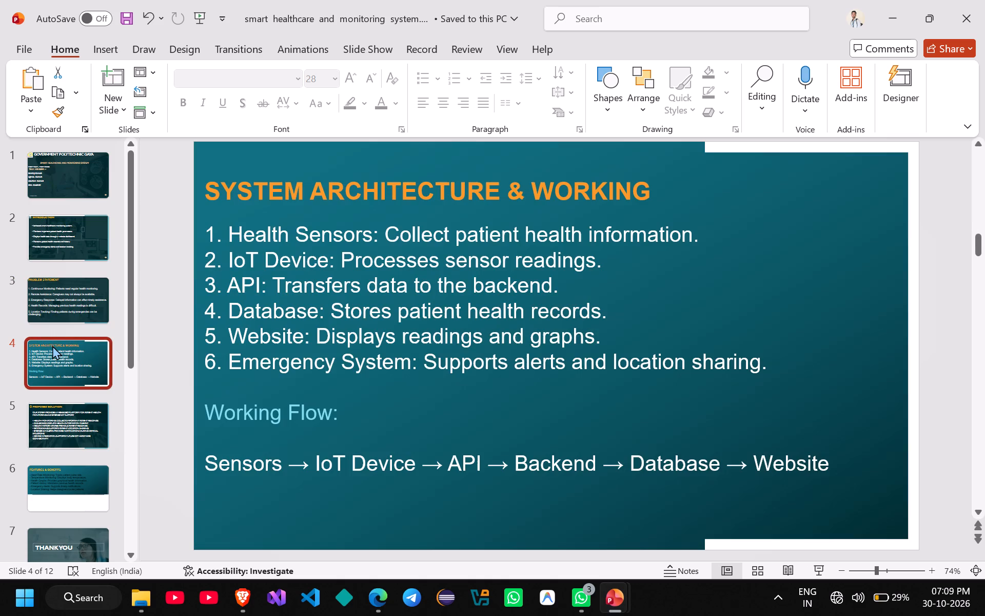
click(52, 238)
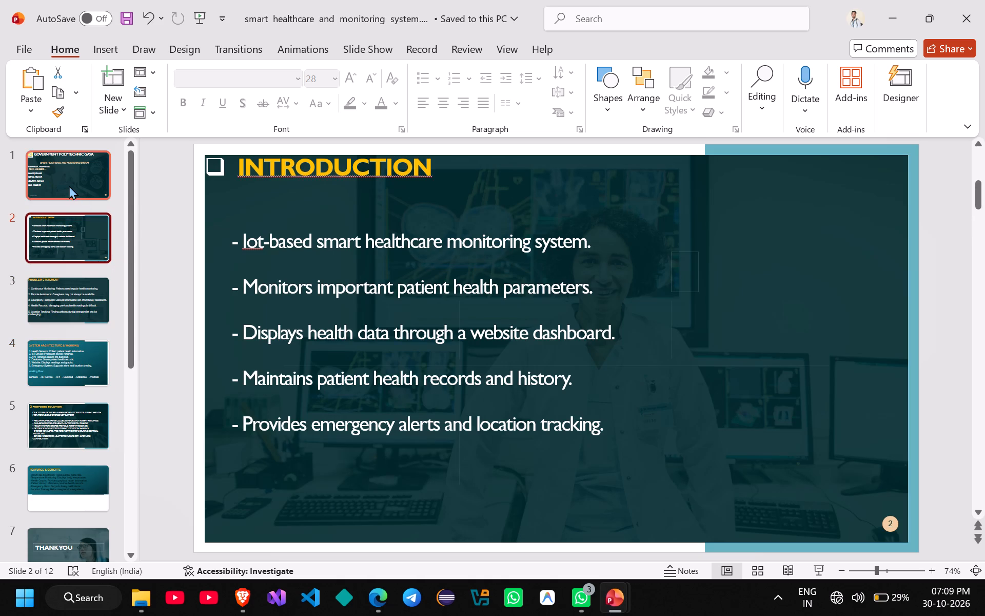
click(68, 180)
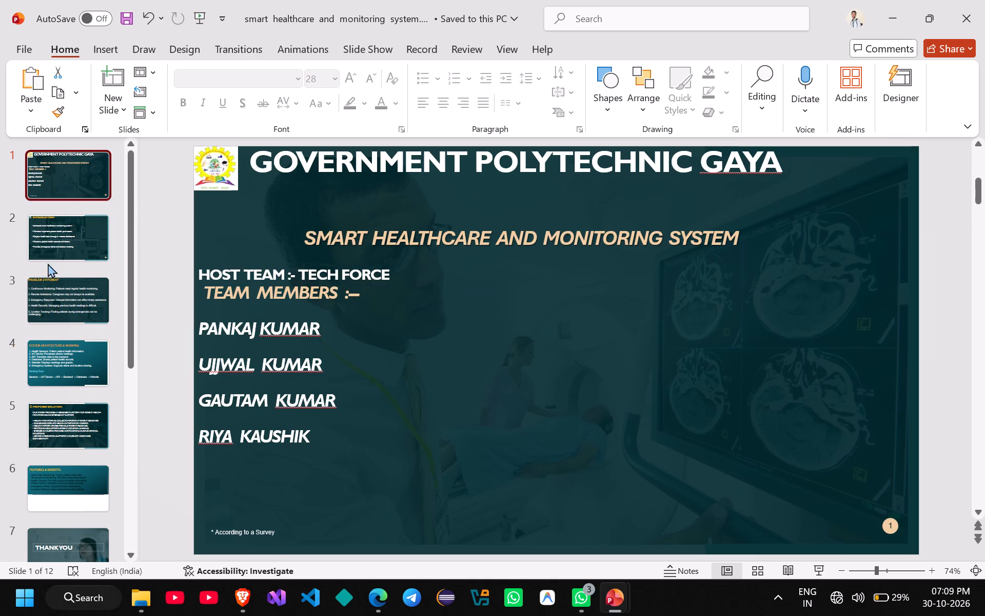
click(52, 318)
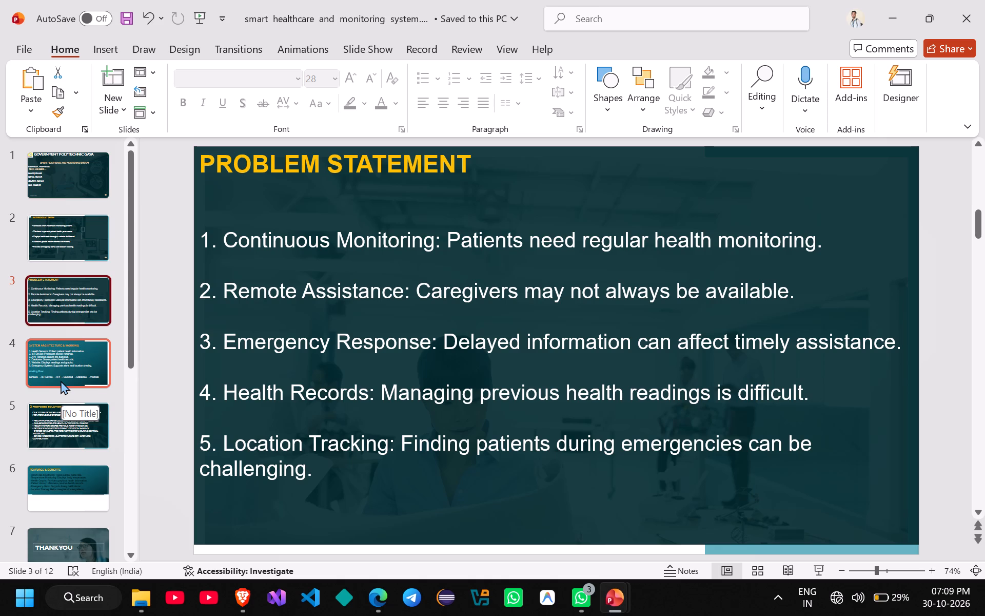
click(61, 434)
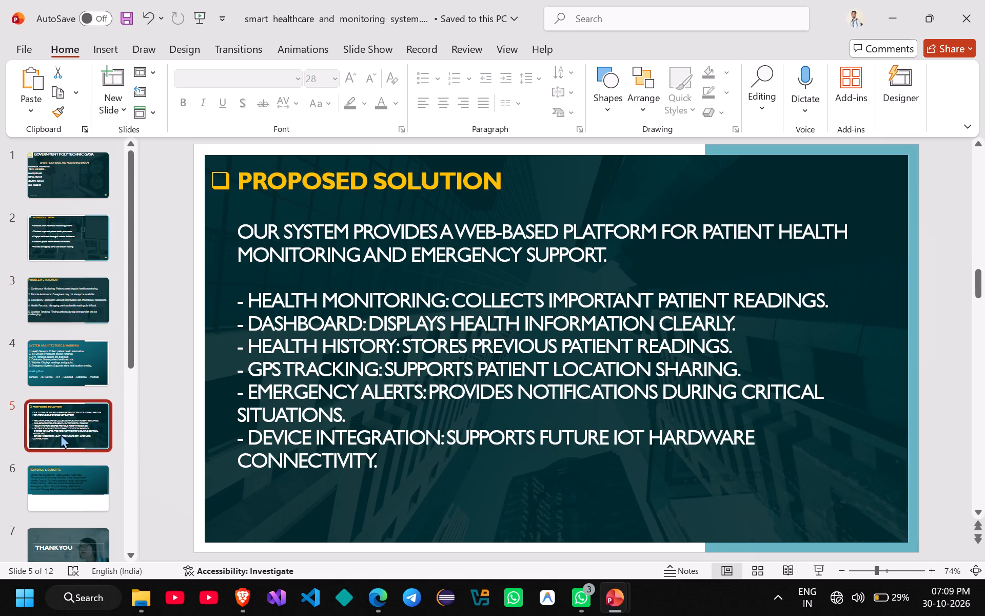
click(63, 461)
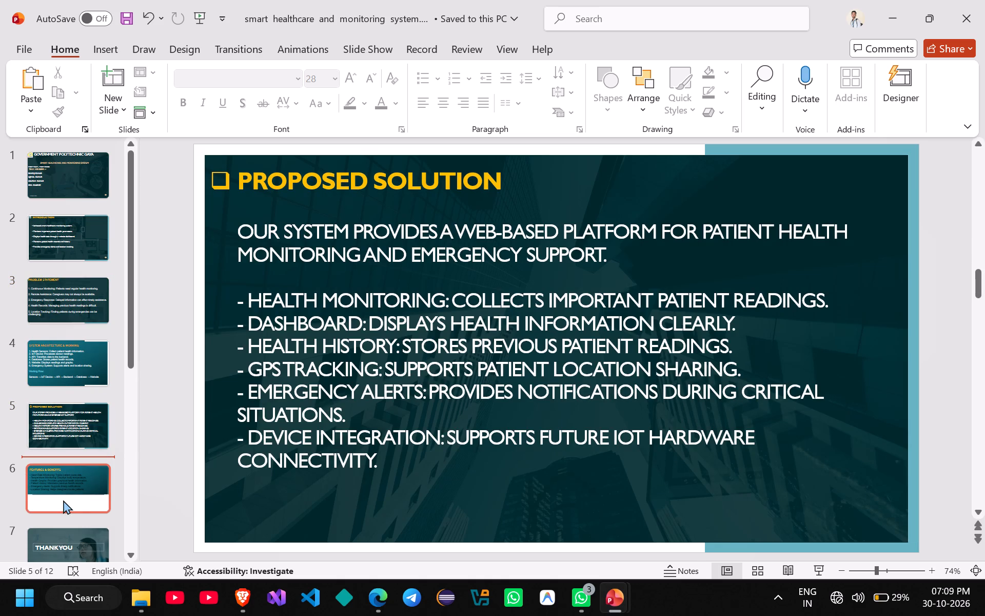
click(63, 500)
scroll(63, 500, down, 1)
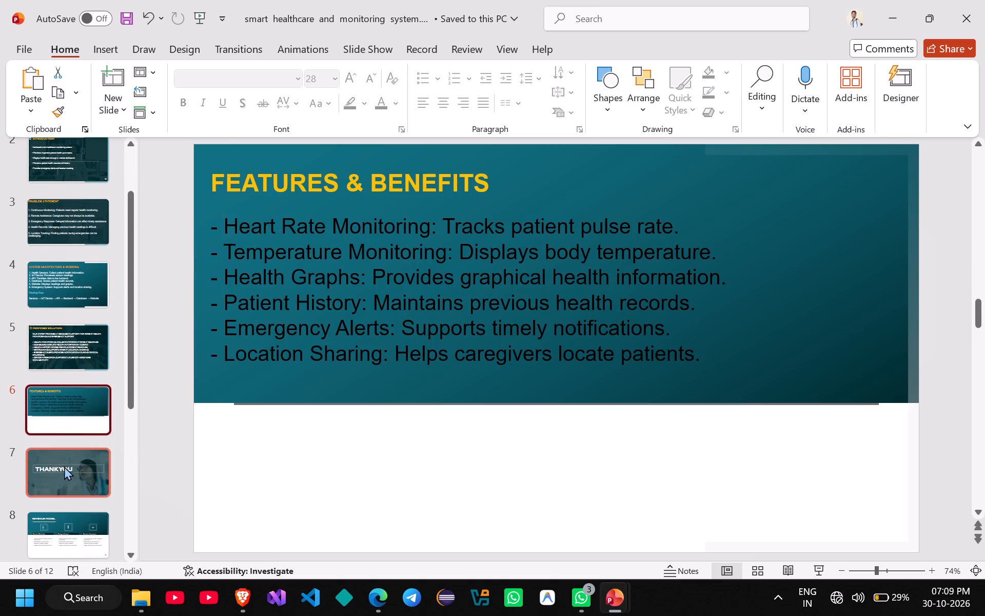
click(65, 468)
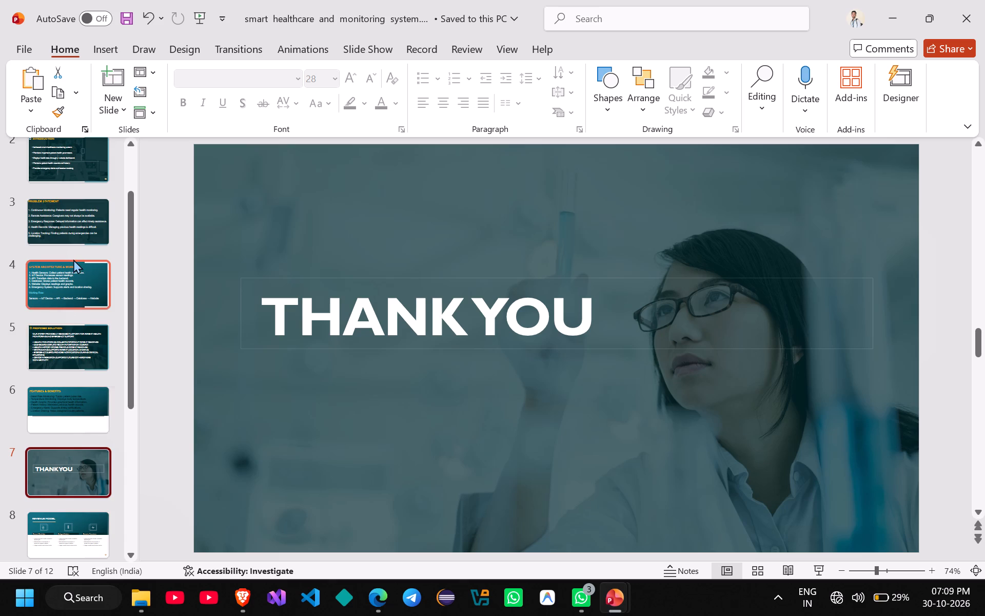
scroll(73, 259, up, 2)
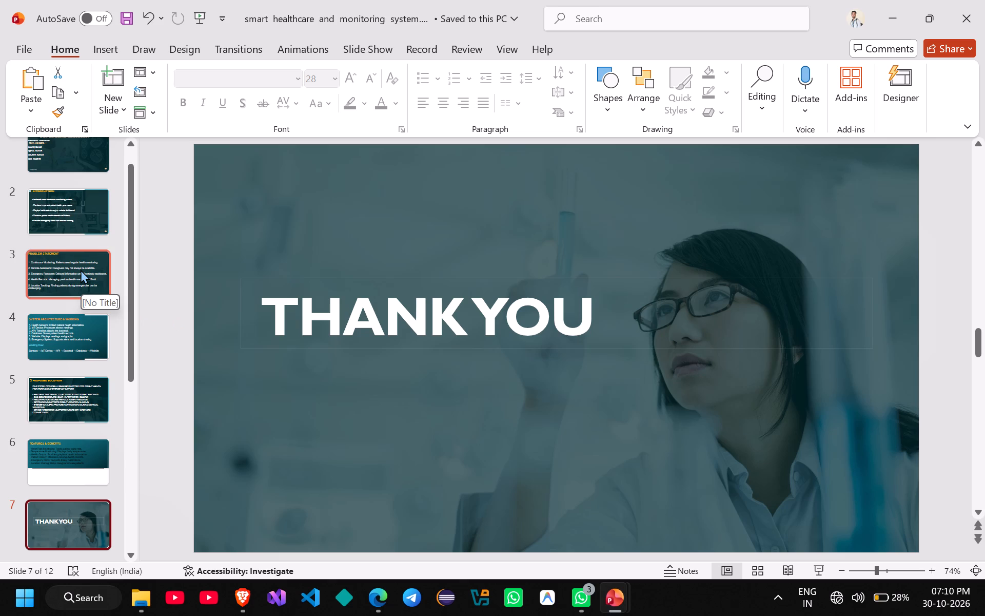
click(65, 196)
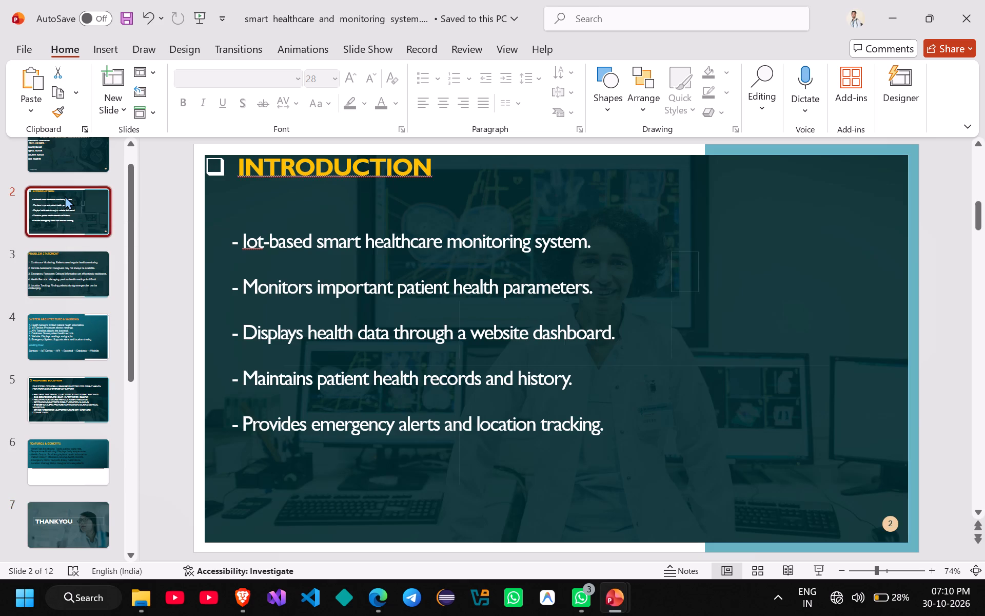
click(60, 267)
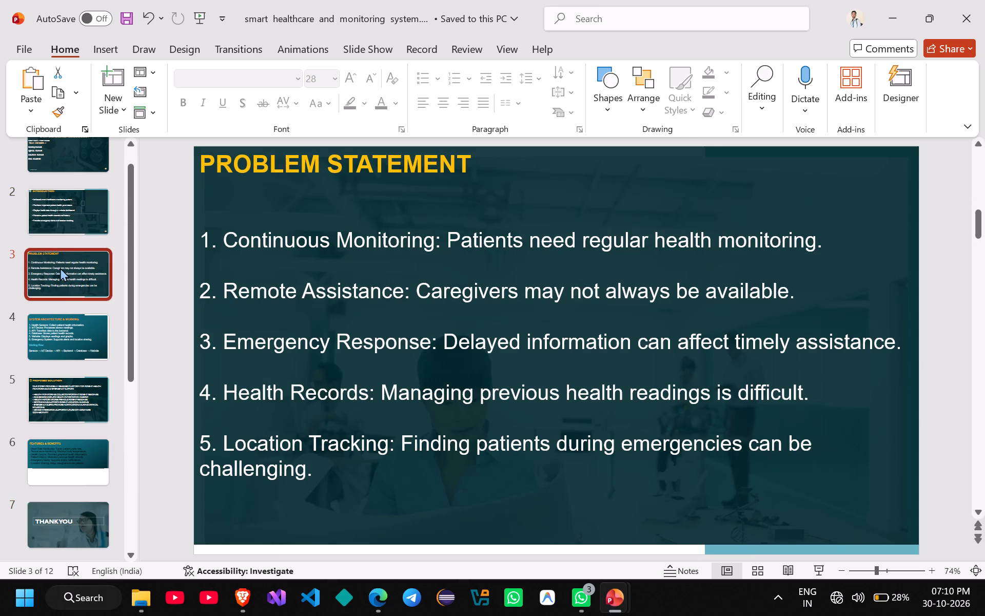
Add a new slide with title, subtitle and background photo placeholders after the Proposed Solution slide.
click(66, 384)
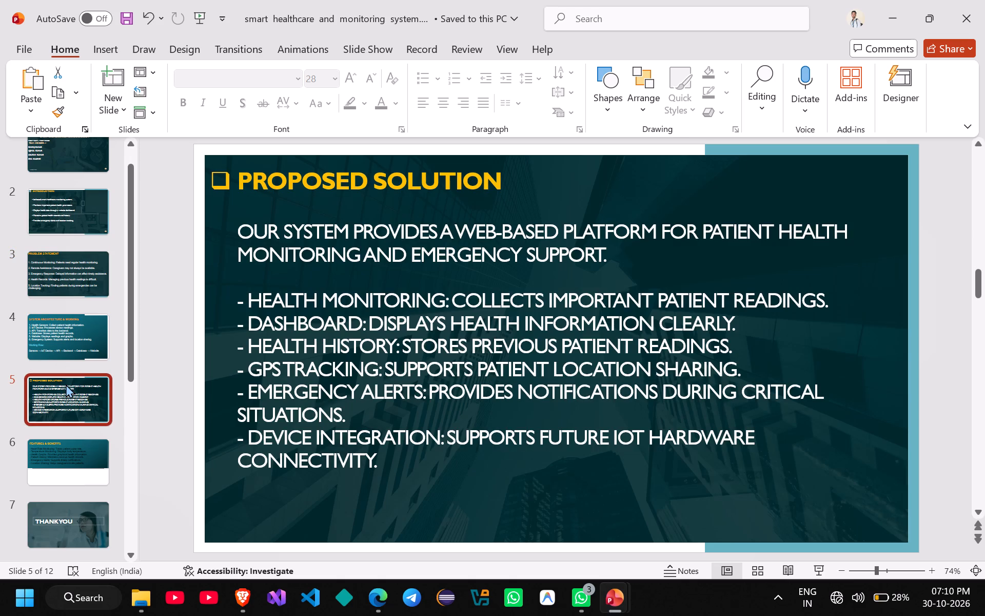
click(65, 416)
click(115, 67)
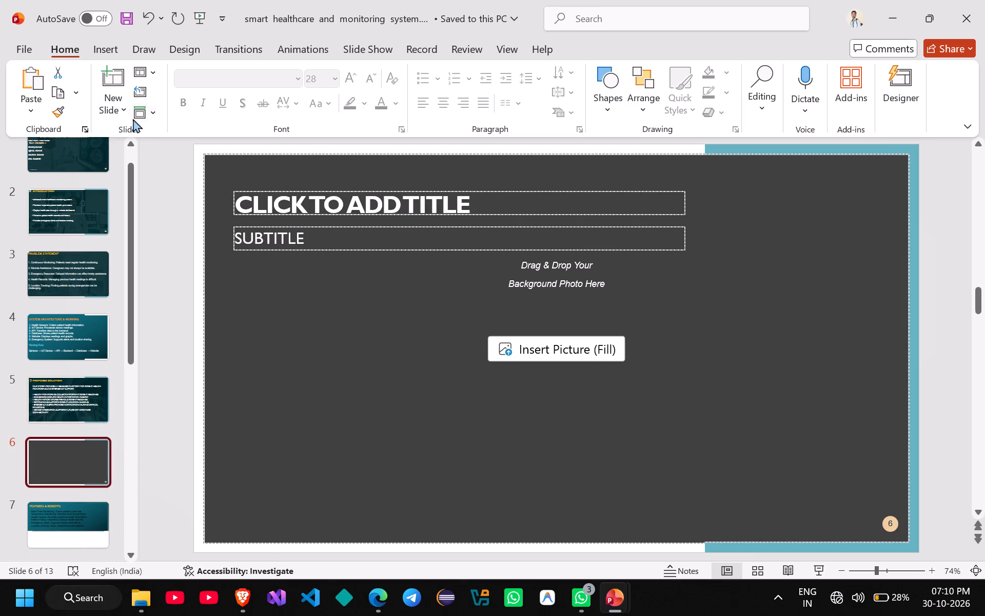
click(245, 263)
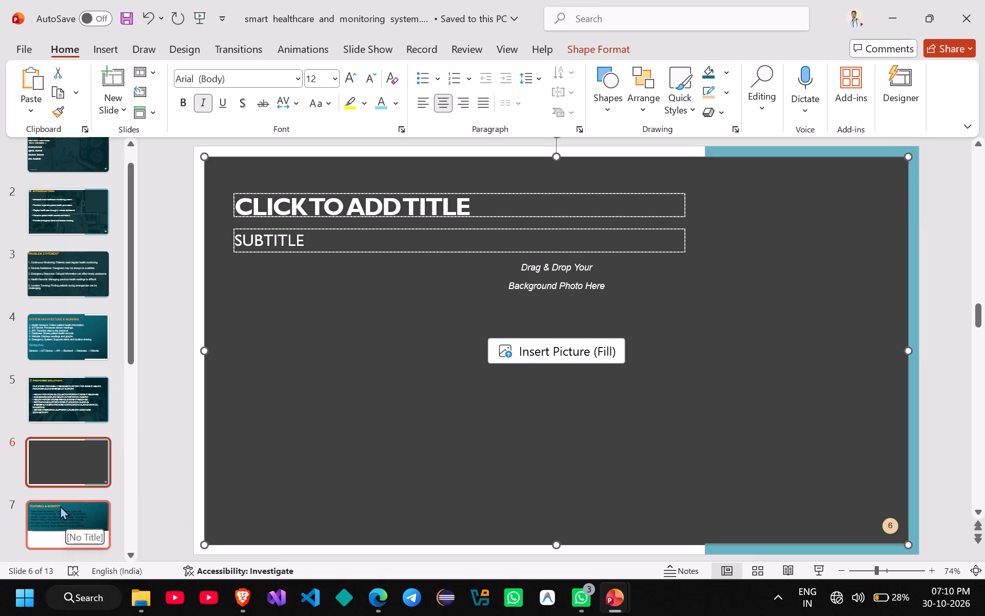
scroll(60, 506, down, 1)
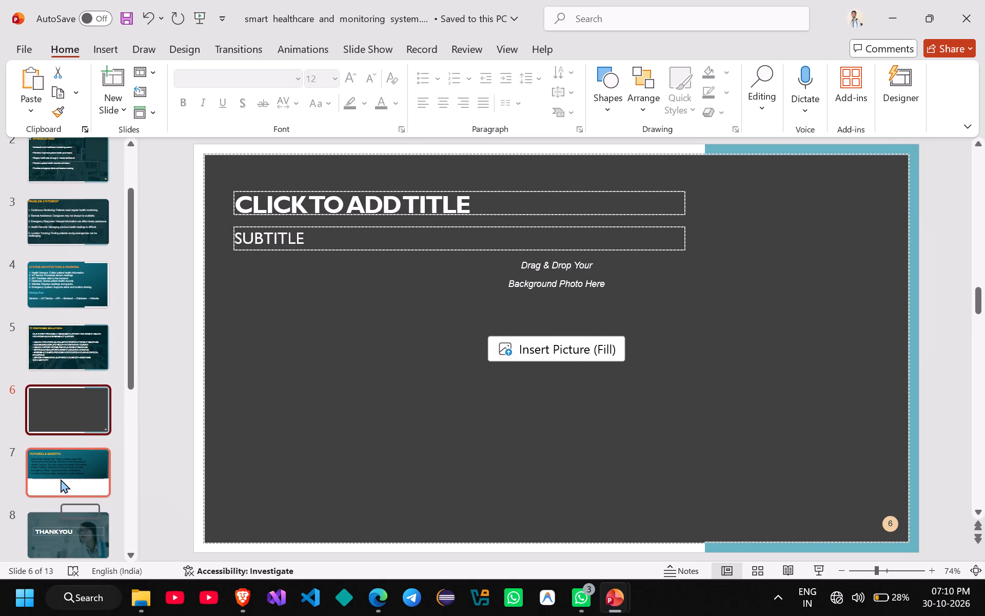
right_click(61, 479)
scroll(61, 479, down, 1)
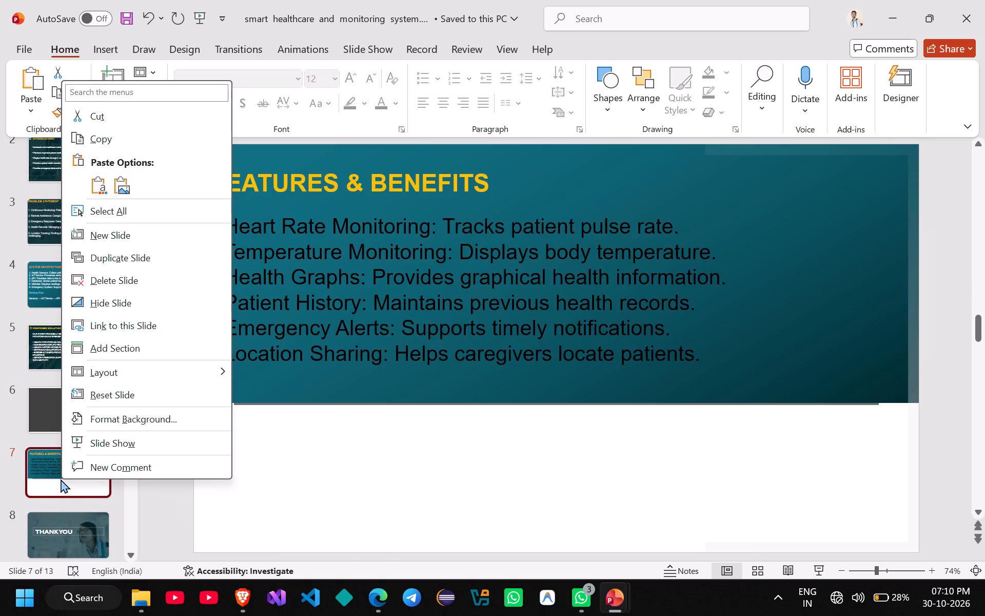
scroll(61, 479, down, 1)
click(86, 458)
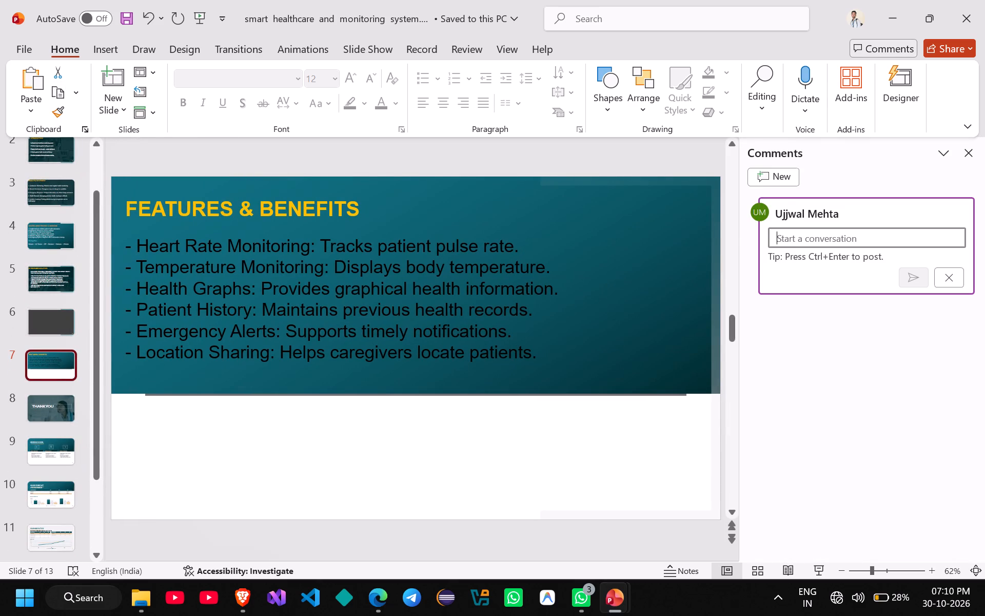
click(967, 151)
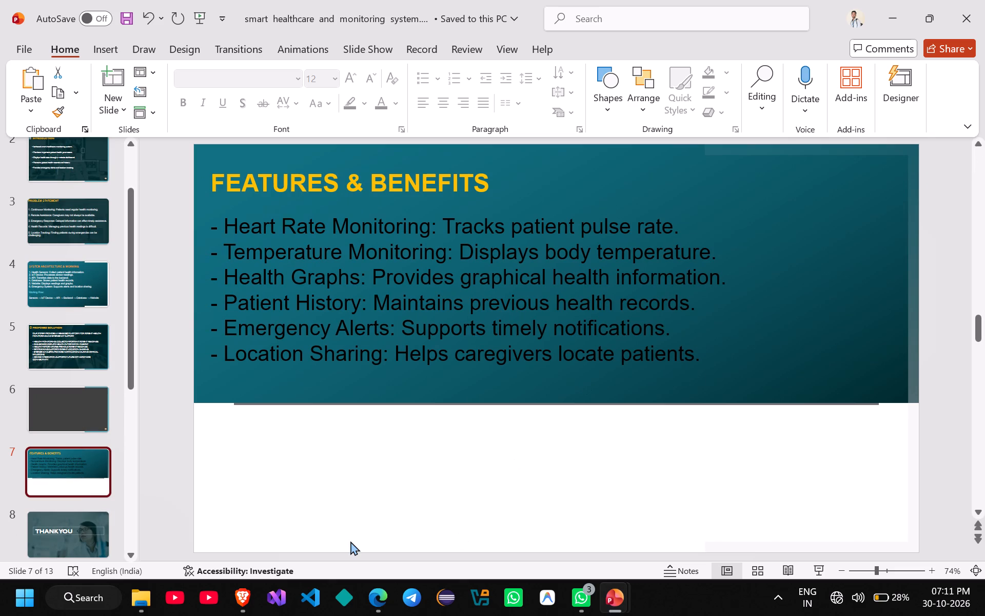
Compare the blank slide 6 with the Introduction, Problem Statement, System Architecture & Working and Proposed Solution slides.
click(62, 418)
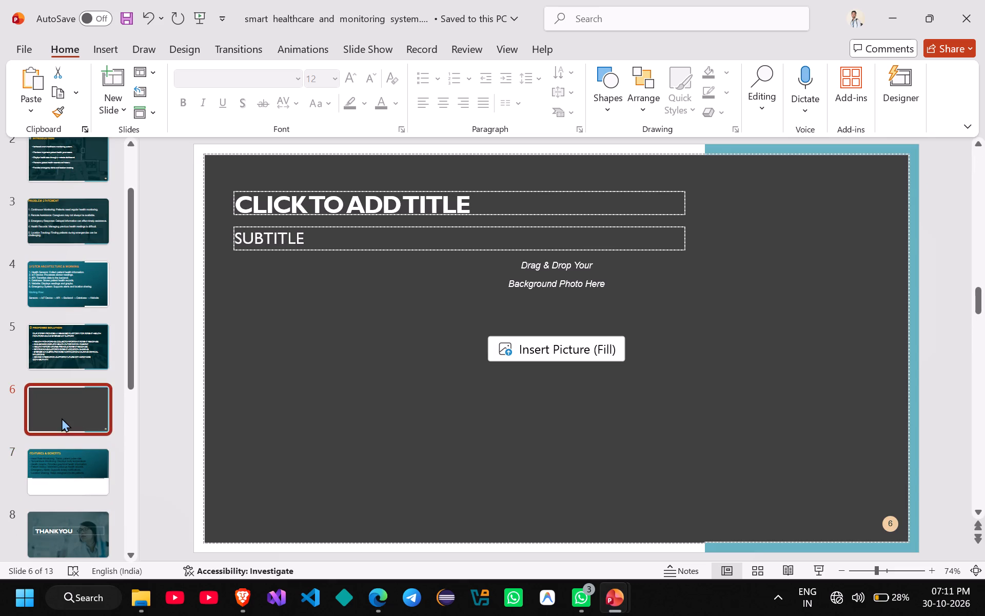
click(56, 340)
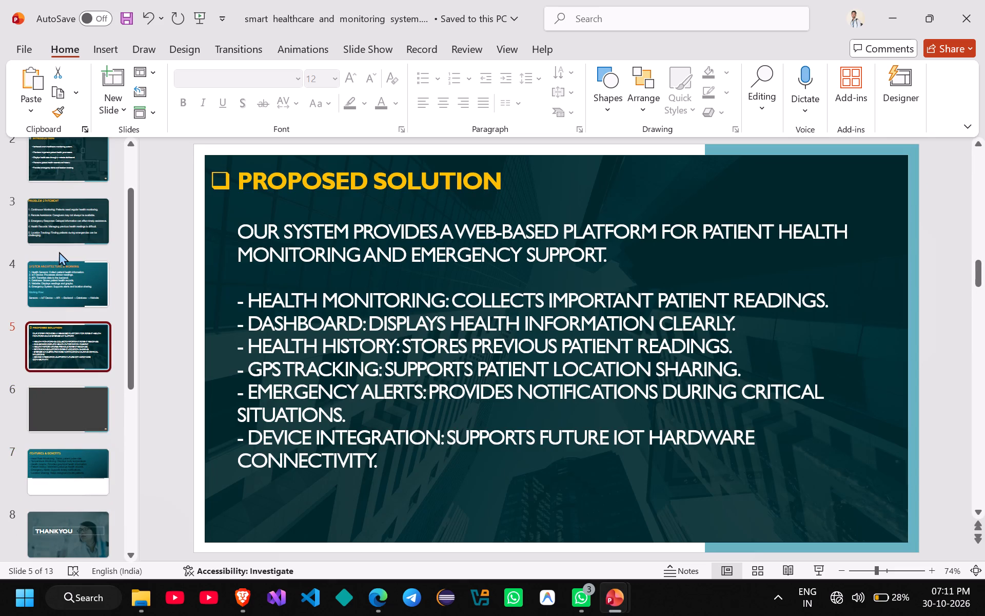
click(60, 269)
click(60, 230)
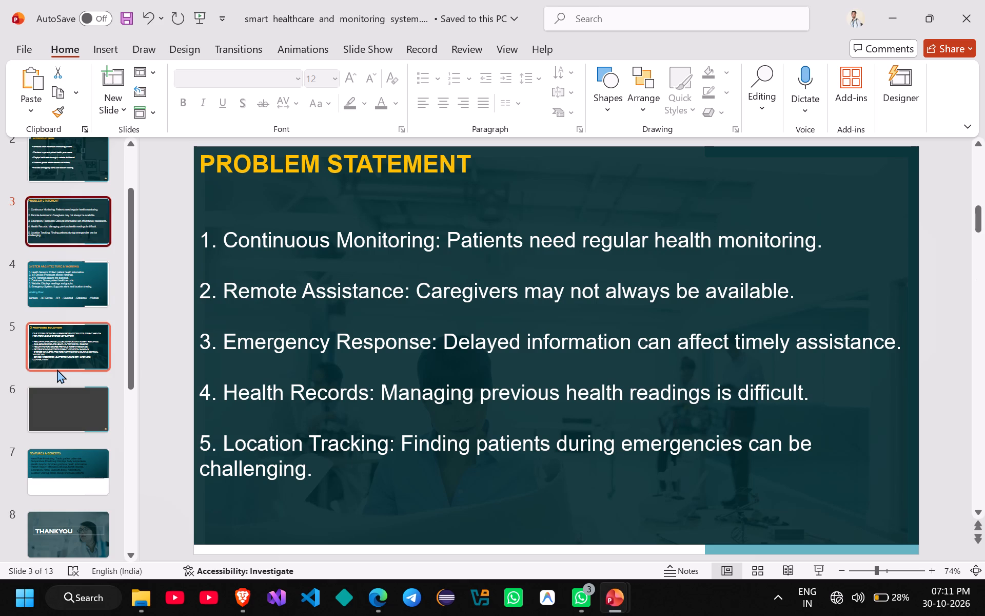
click(64, 330)
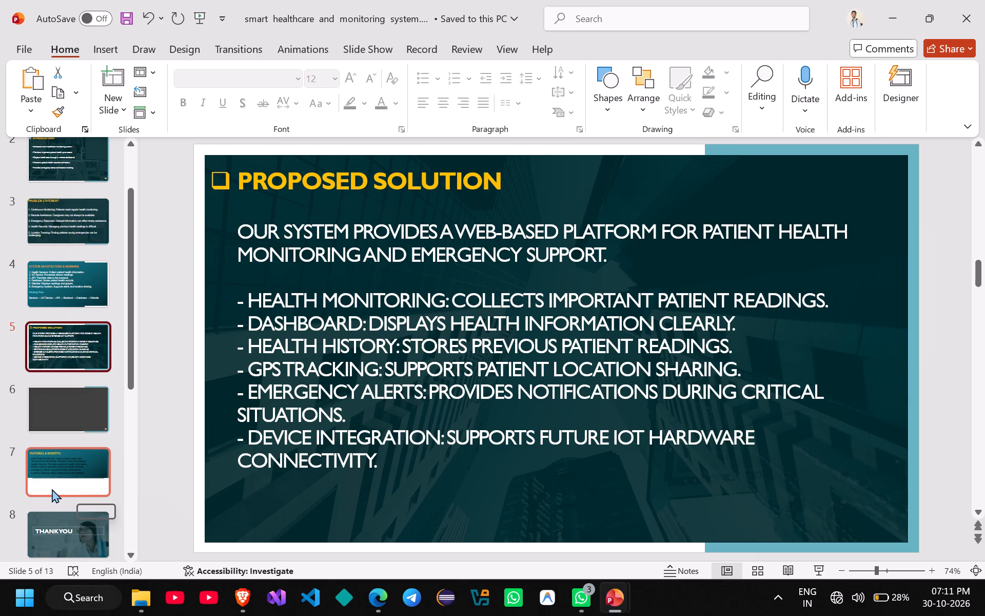
click(64, 275)
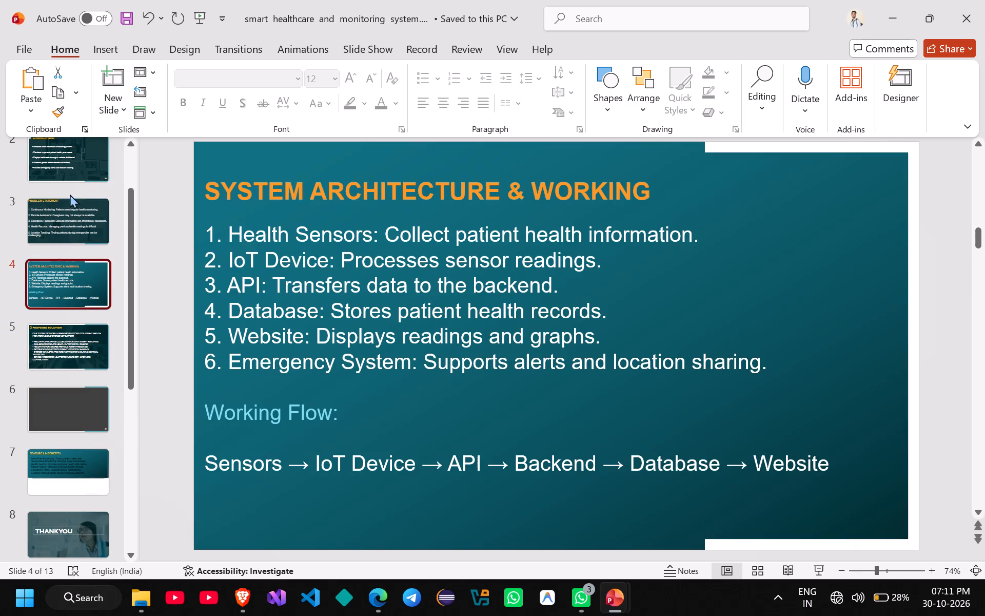
click(71, 216)
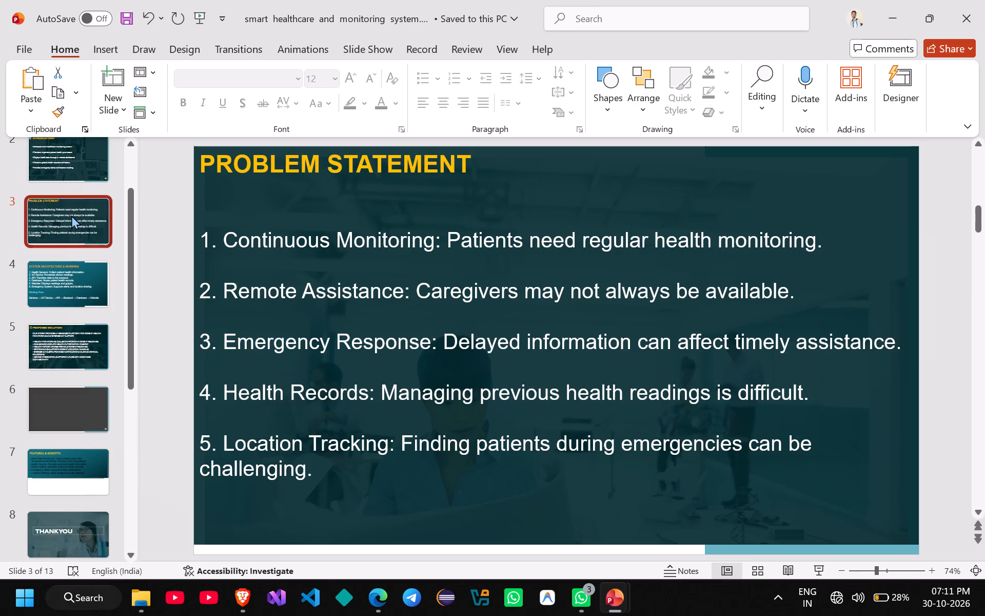
click(71, 182)
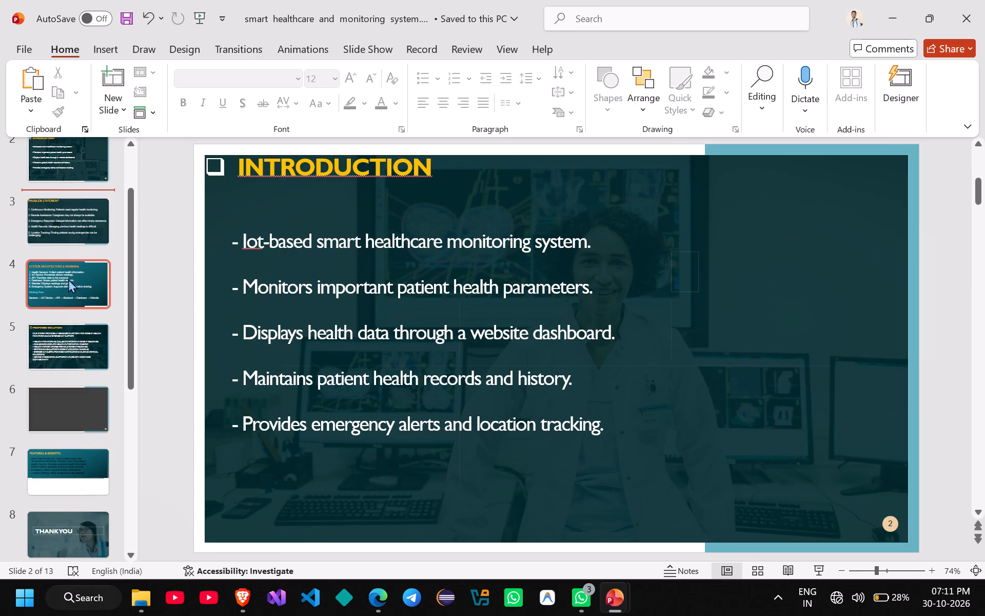
click(72, 344)
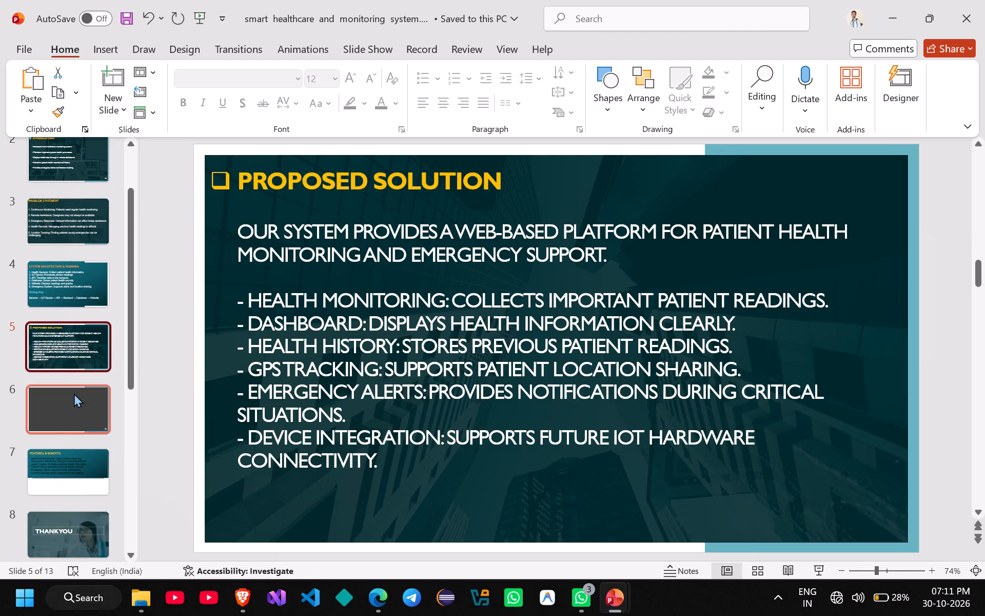
Apply hollow square bullets to the heading and all six feature lines on the Features & Benefits slide.
click(63, 475)
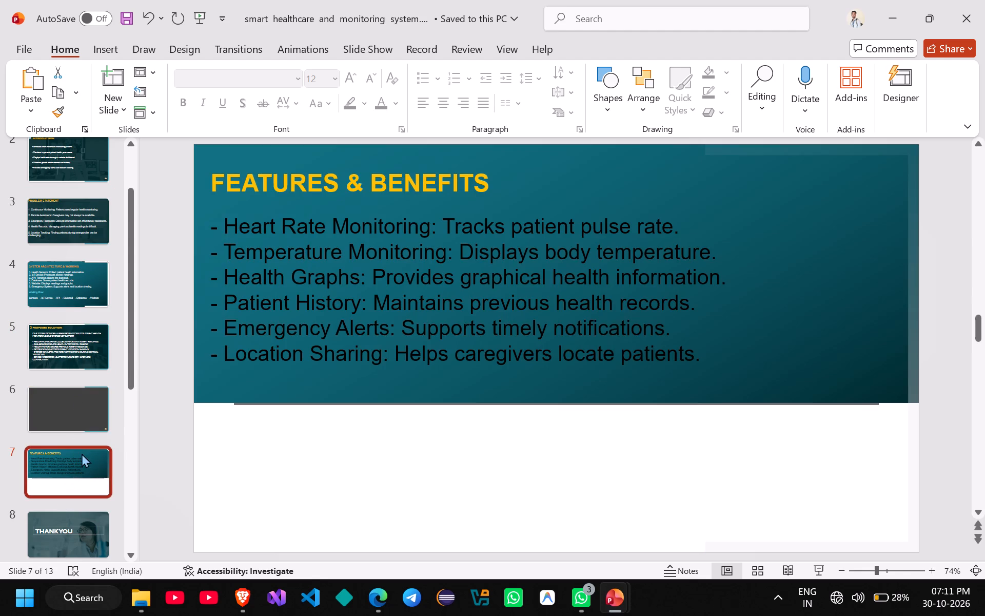
click(208, 209)
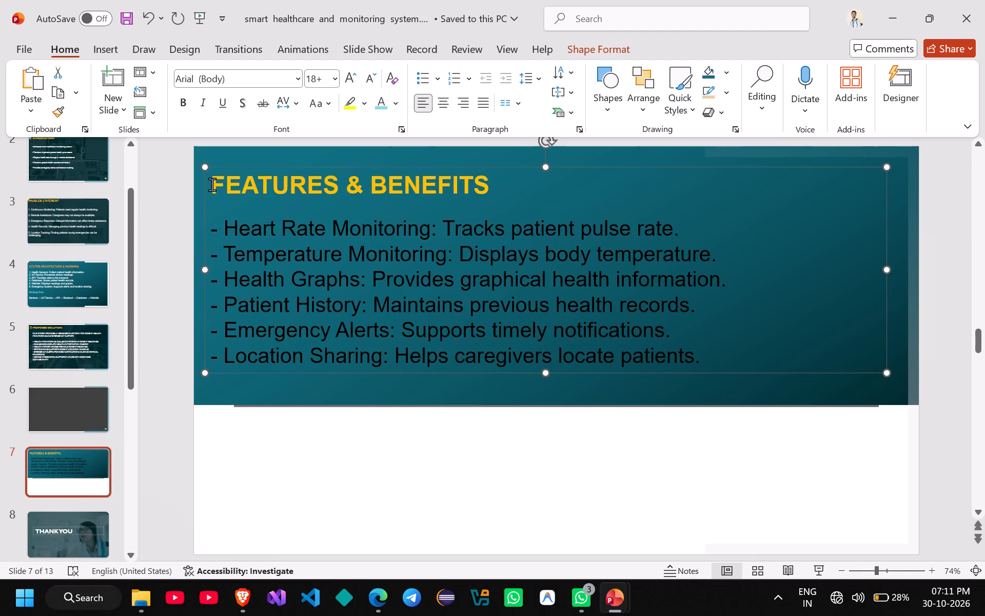
drag(210, 183, 529, 372)
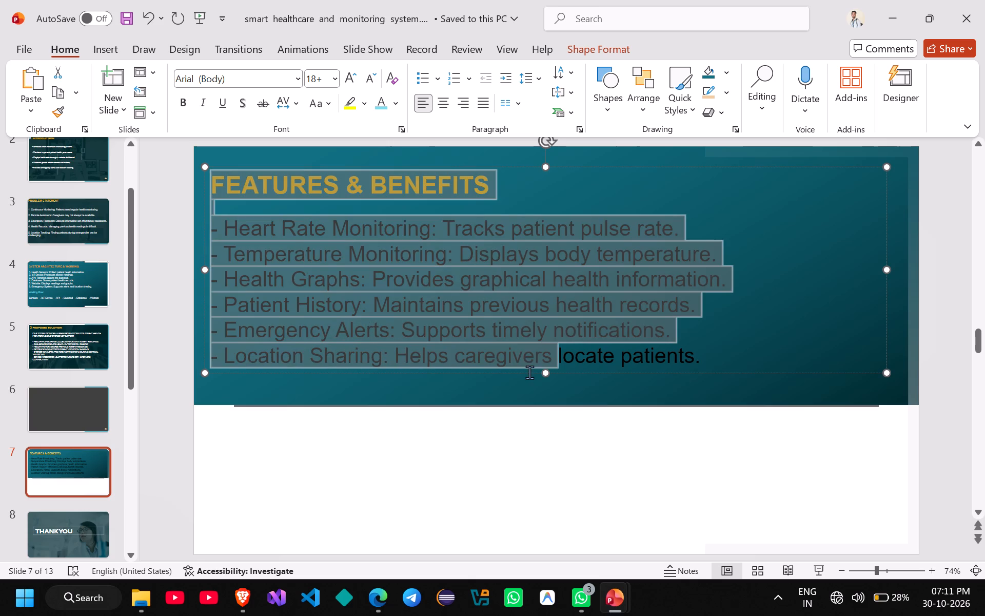
drag(529, 372, 685, 361)
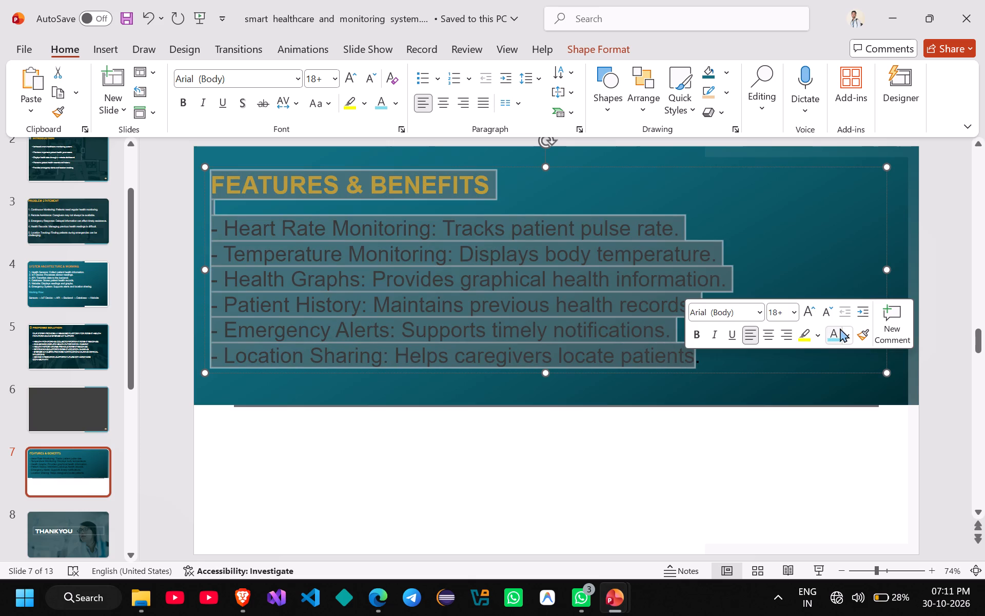
click(443, 78)
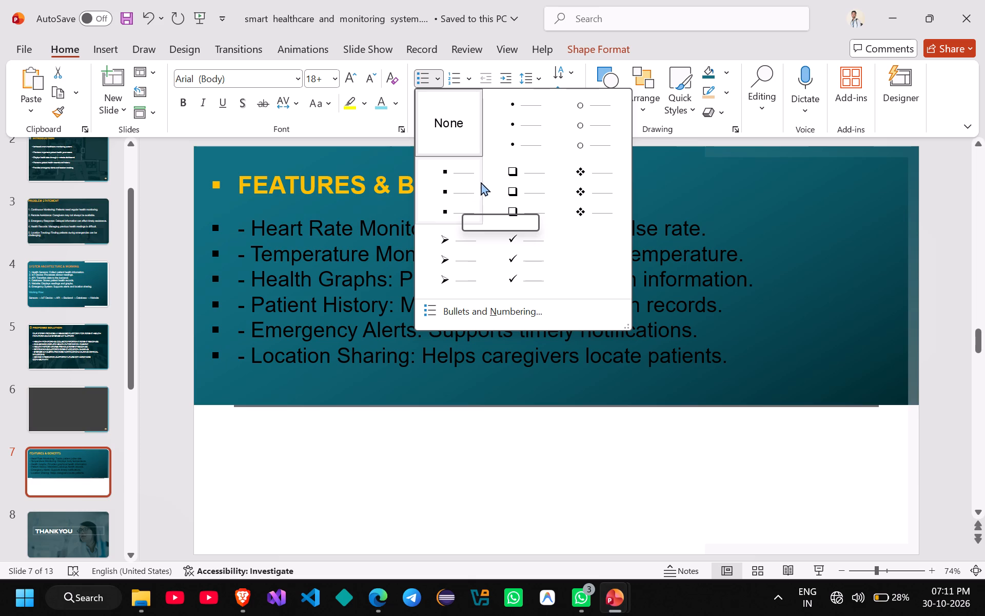
click(510, 164)
click(621, 179)
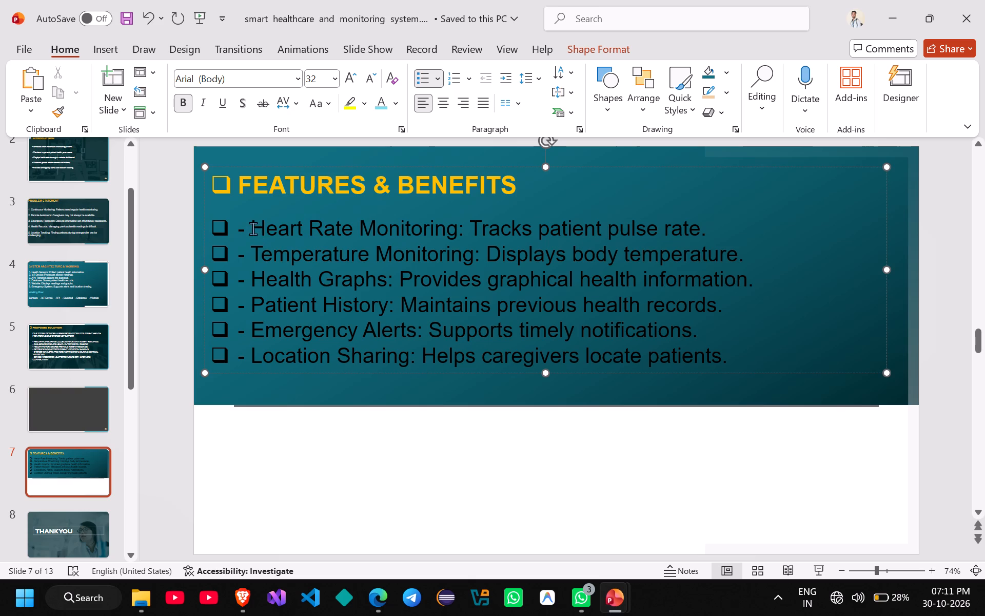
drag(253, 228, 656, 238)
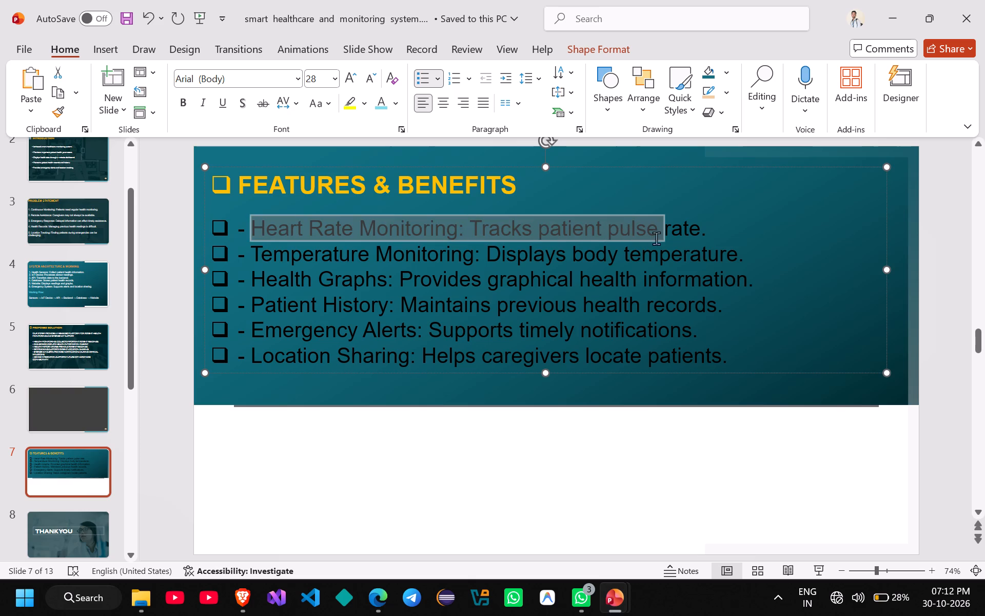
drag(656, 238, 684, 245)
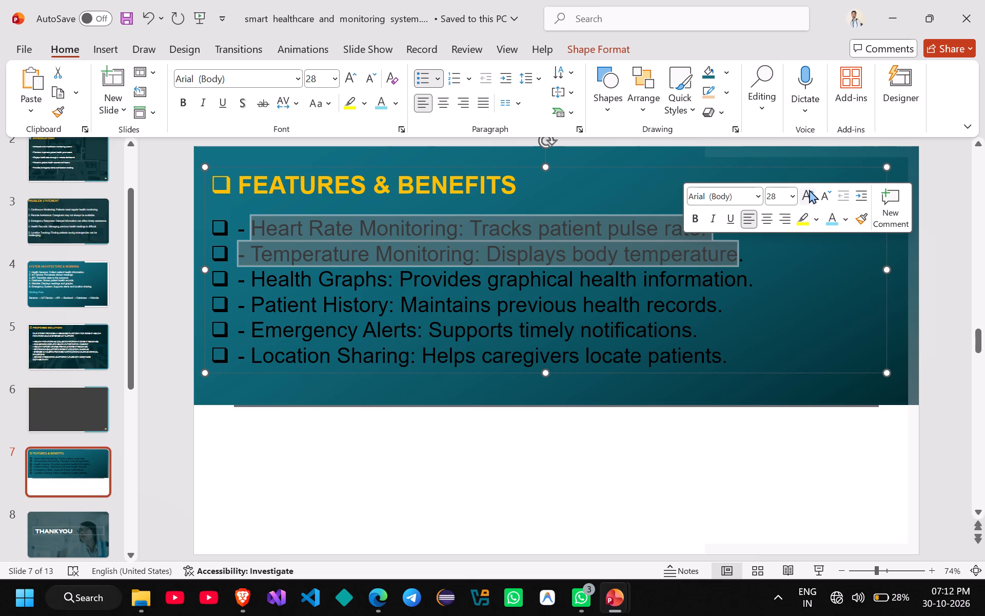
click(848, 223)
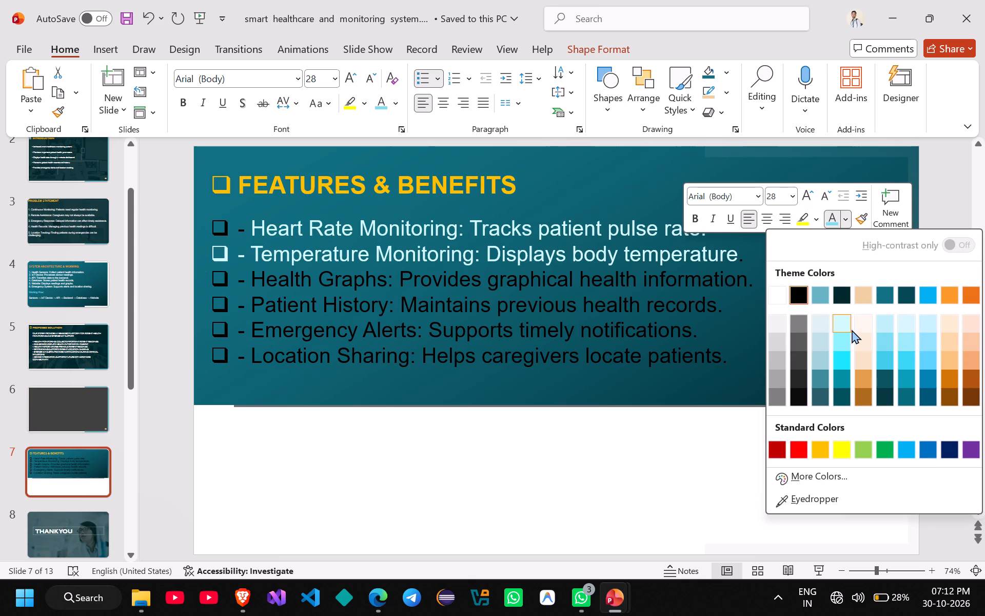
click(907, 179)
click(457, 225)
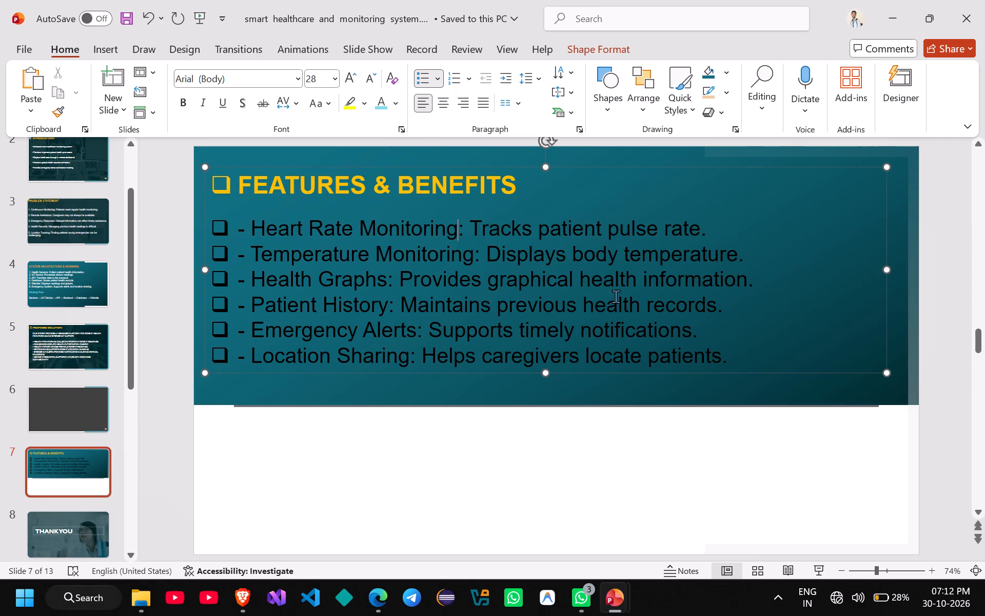
Recolour the six feature lines below the Features & Benefits heading with the lightest blue-teal theme tint.
drag(730, 360, 154, 237)
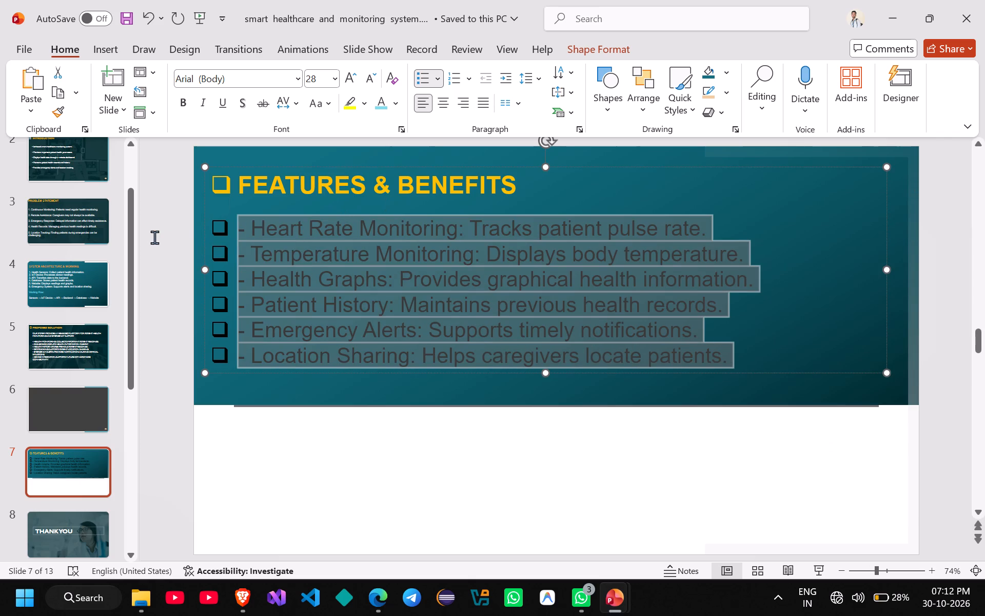
drag(154, 237, 153, 236)
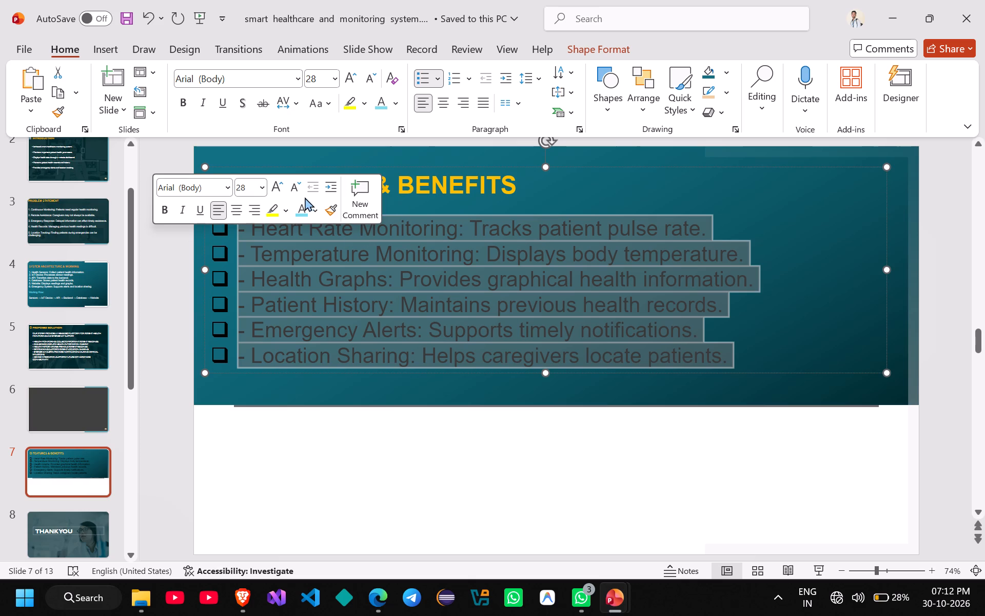
click(314, 208)
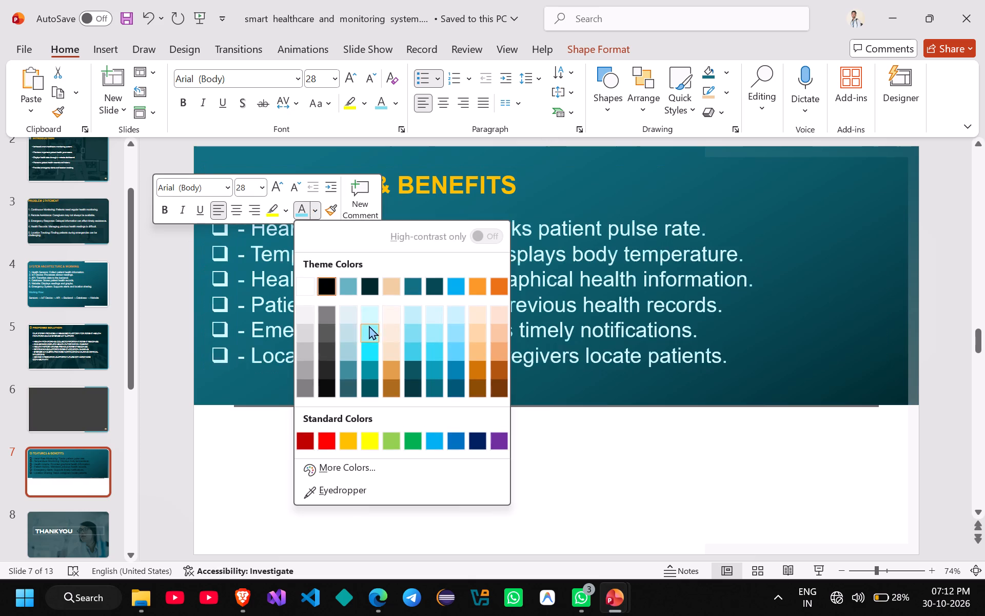
click(345, 310)
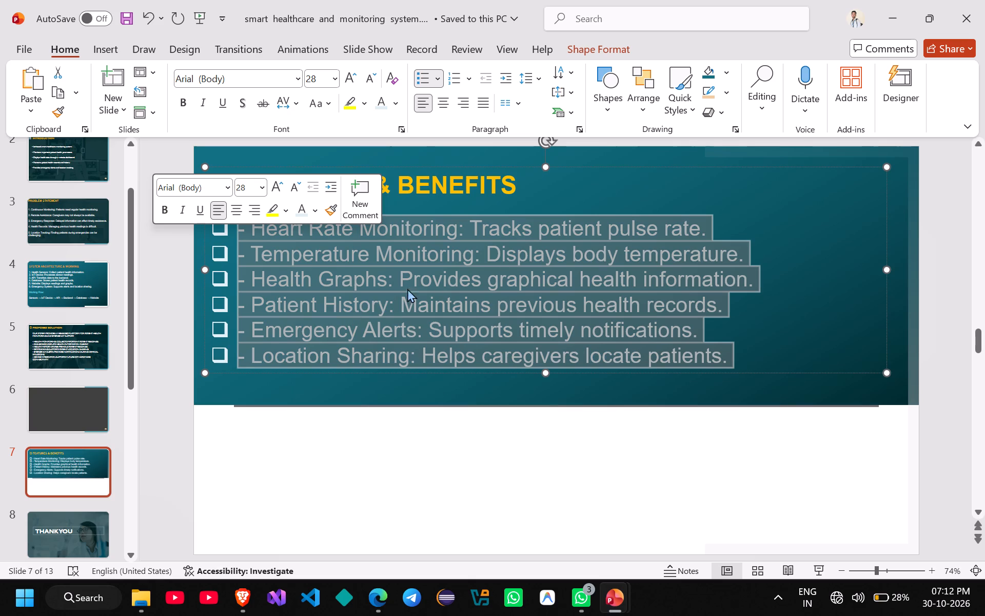
click(614, 198)
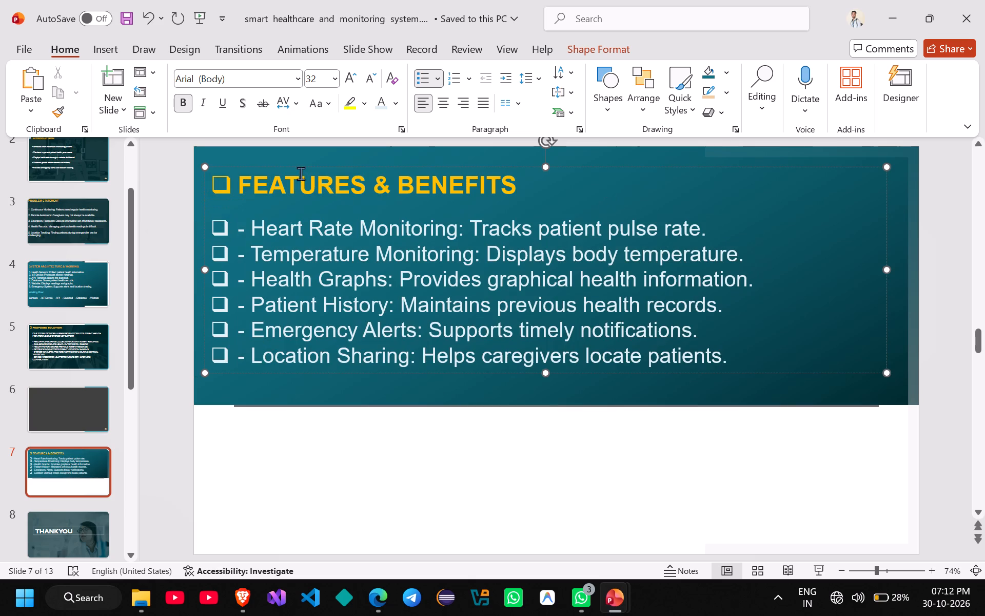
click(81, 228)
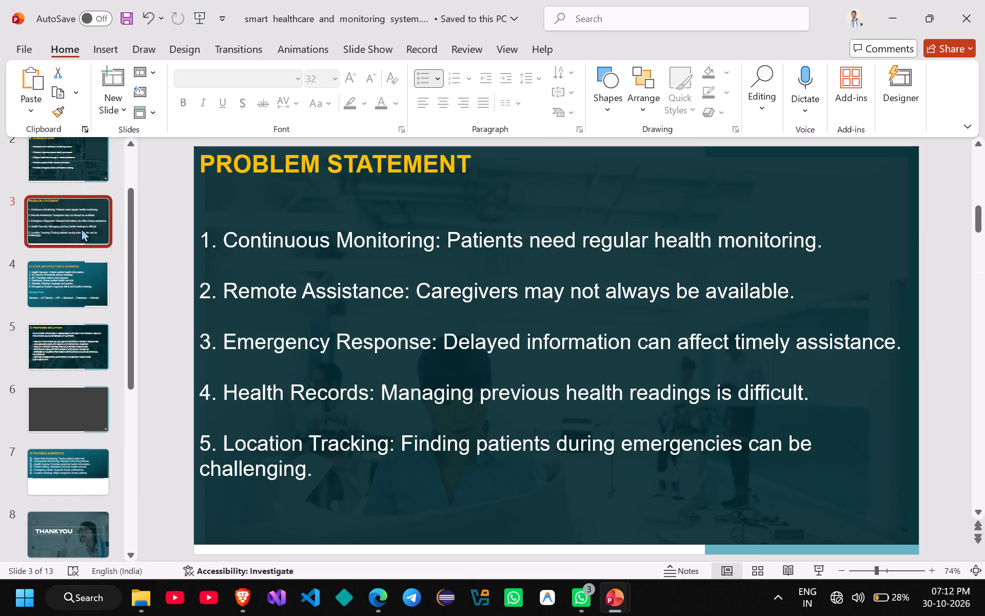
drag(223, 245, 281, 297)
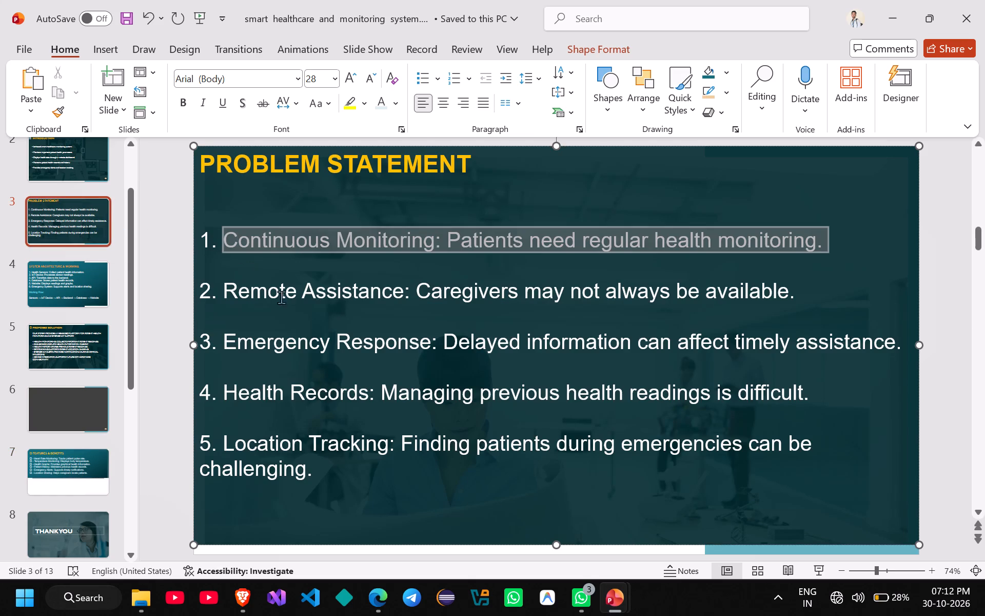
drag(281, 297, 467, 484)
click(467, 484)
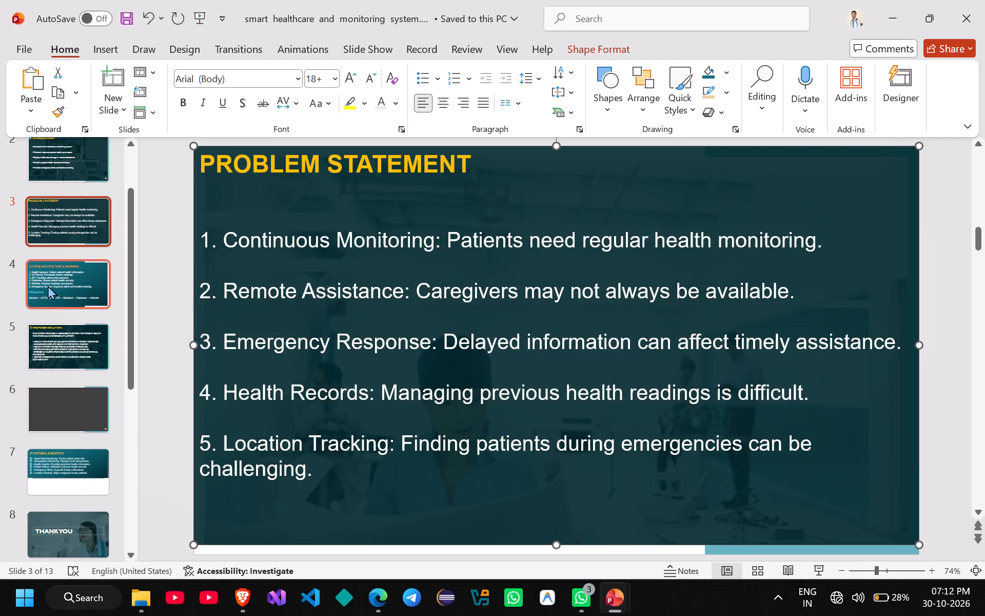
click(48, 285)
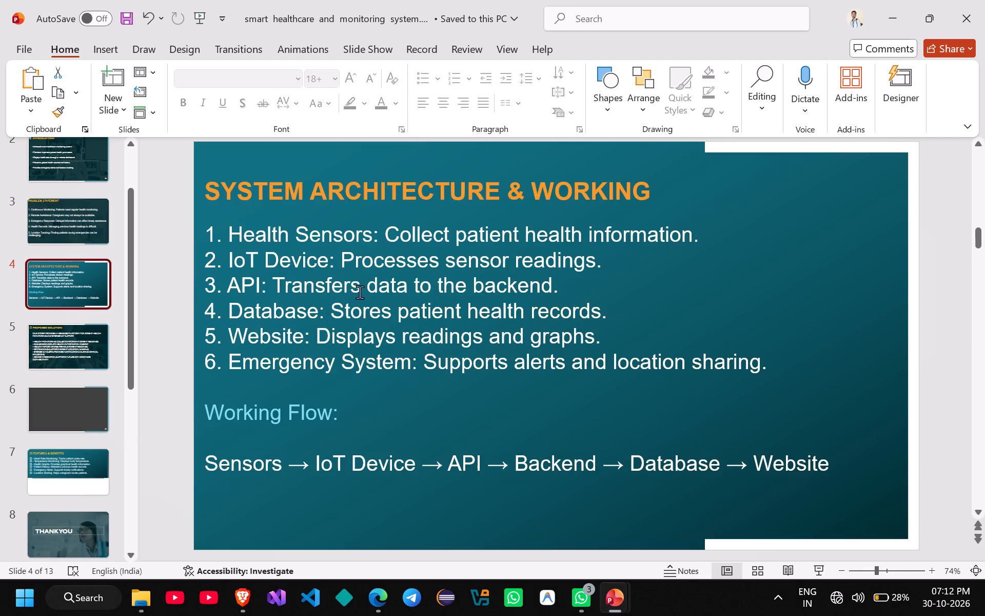
Copy the formatting of the Features & Benefits lines onto the five numbered Problem Statement points with Format Painter.
click(75, 450)
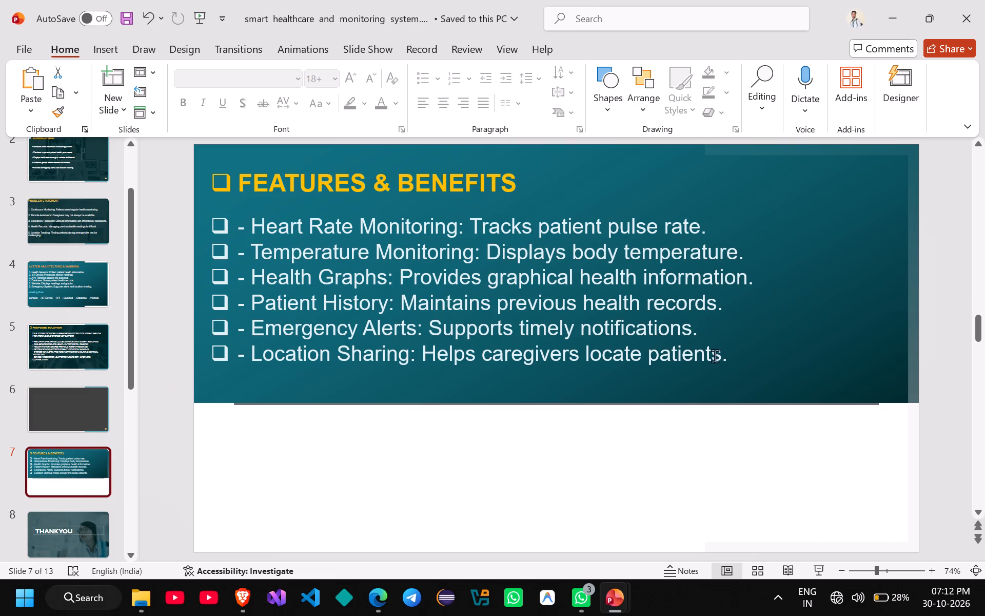
drag(739, 357, 559, 315)
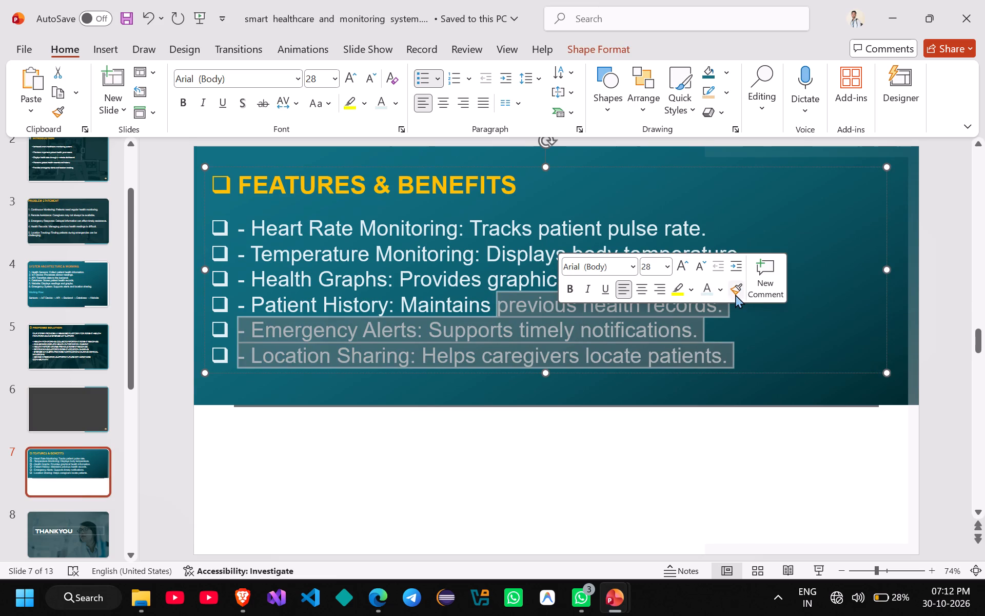
click(735, 293)
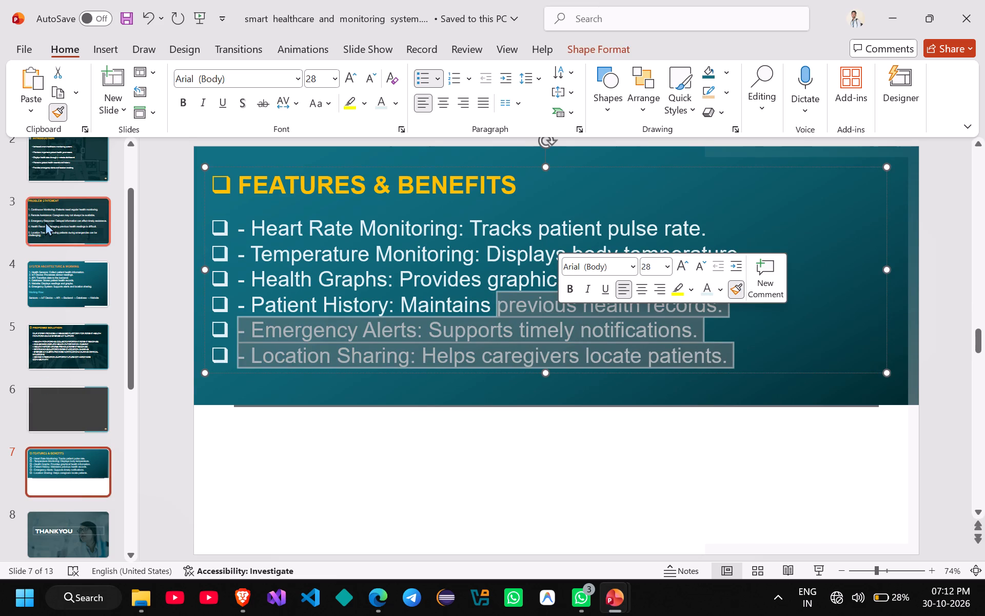
click(45, 222)
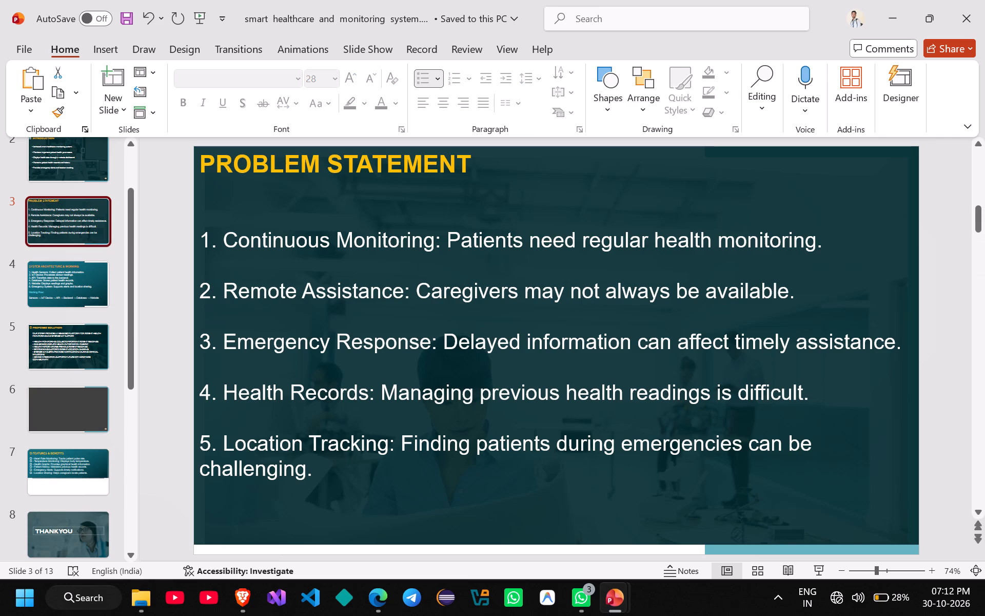
drag(316, 480, 179, 224)
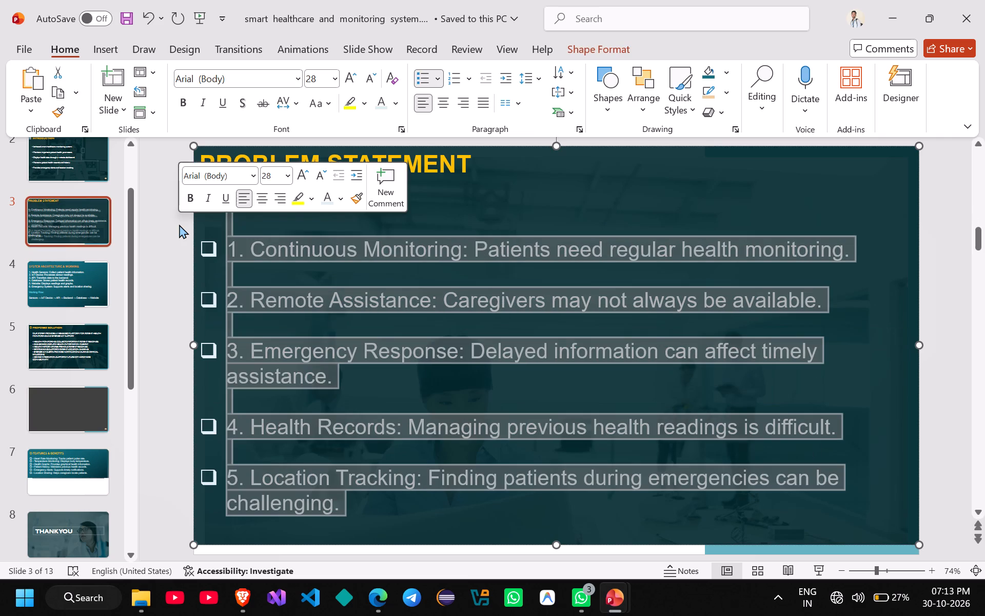
click(144, 245)
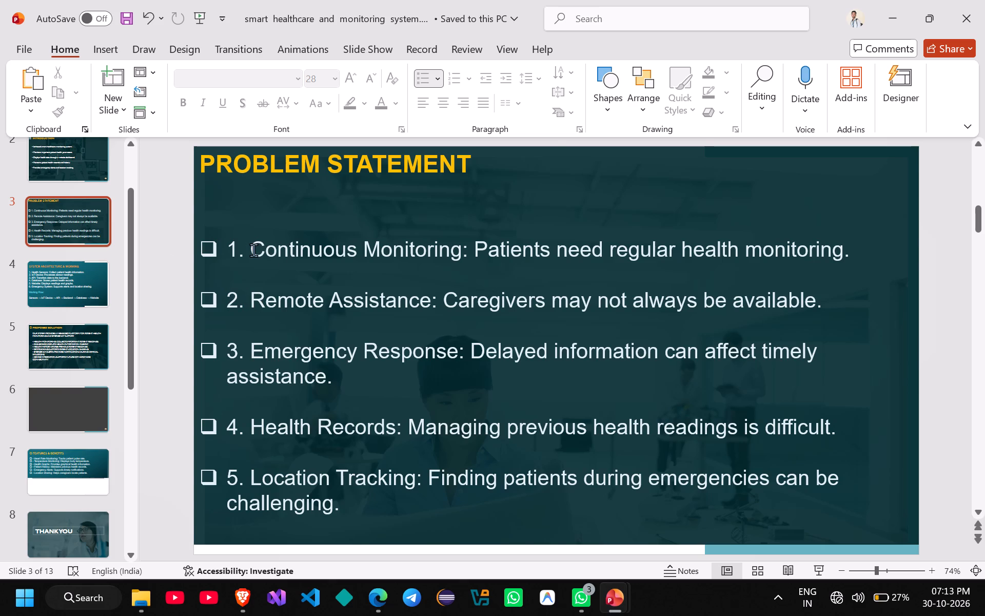
Change the bullets of the five Problem Statement points to arrow bullets.
drag(253, 250, 630, 483)
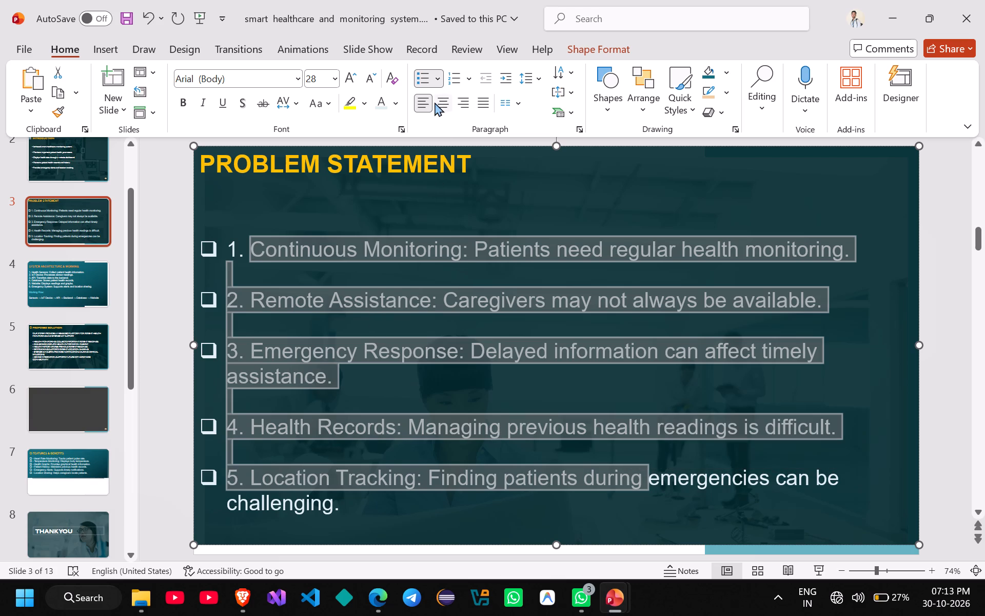
click(436, 82)
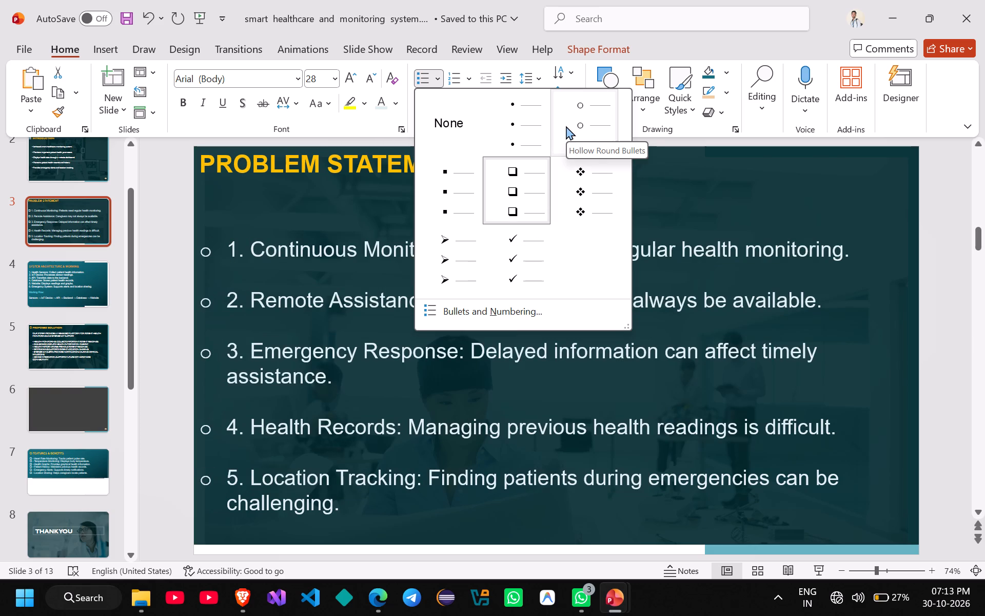
click(459, 248)
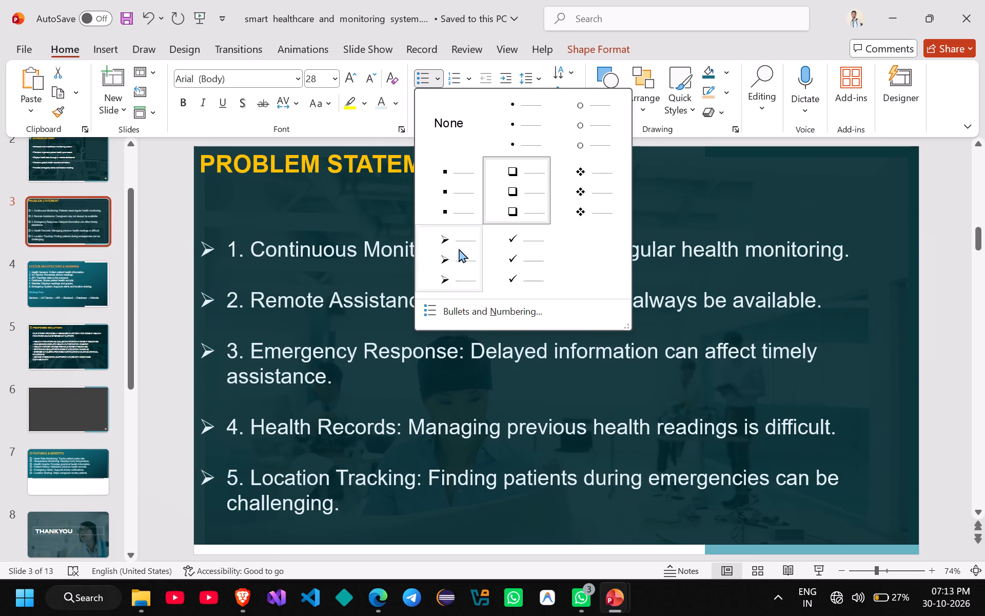
Delete the typed numbers 1., 2. and 3. before Continuous Monitoring, Remote Assistance and Emergency Response on the Problem Statement slide.
click(246, 241)
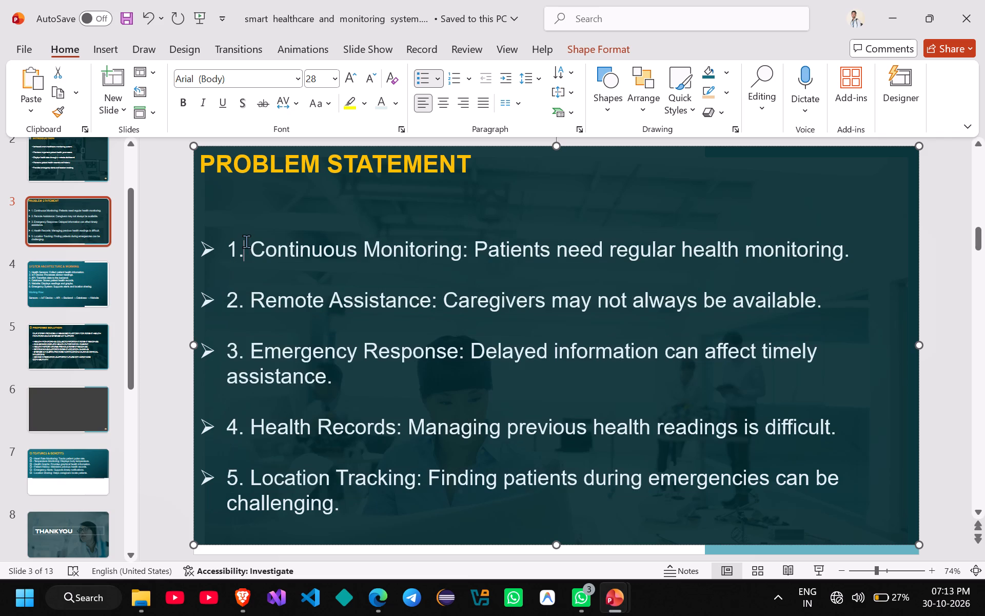
click(249, 259)
key(BackSpace)
key(BackSpace)
key(BackSpace)
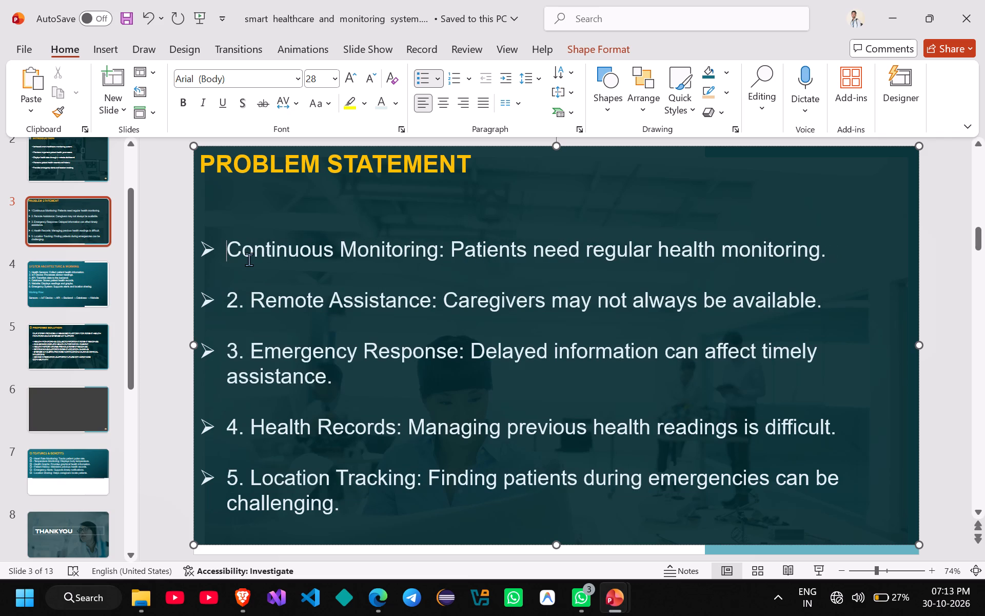
click(249, 304)
key(BackSpace)
key(BackSpace)
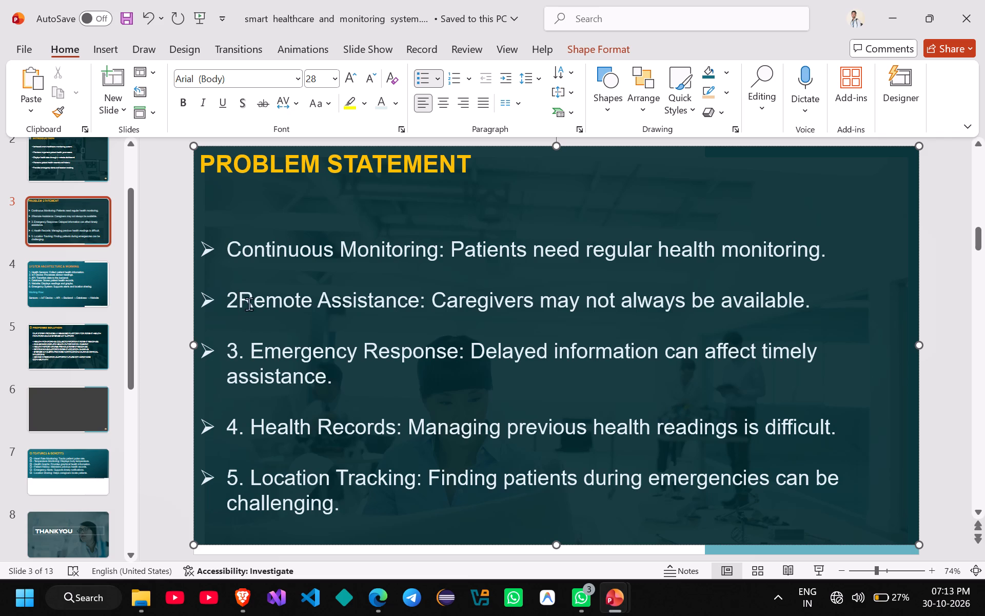
key(BackSpace)
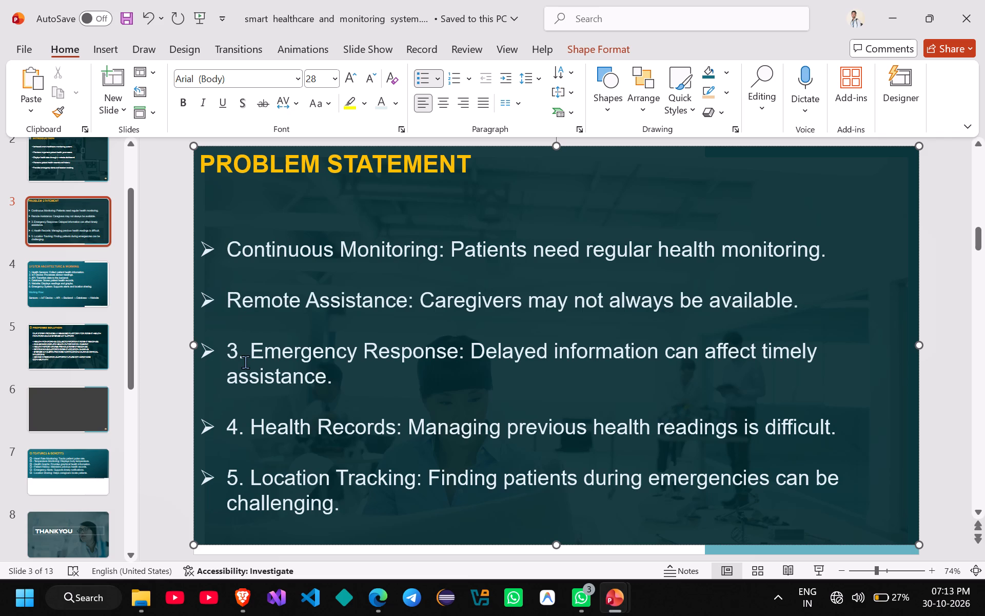
click(250, 354)
key(BackSpace)
key(BackSpace)
key(BackSpace)
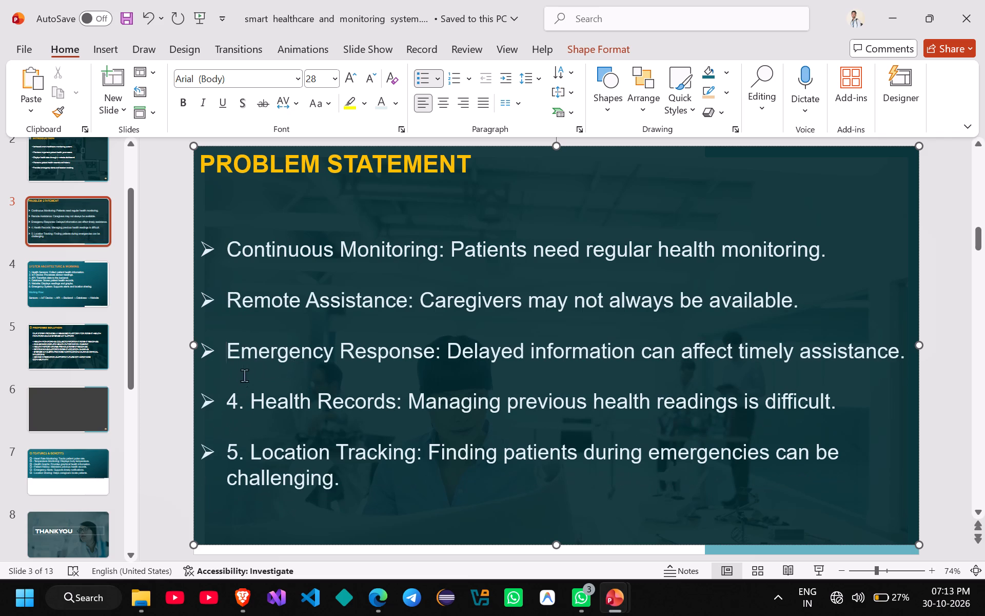
Delete the typed numbers 4. and 5. before Health Records and Location Tracking, including the spaces after them.
click(243, 404)
key(BackSpace)
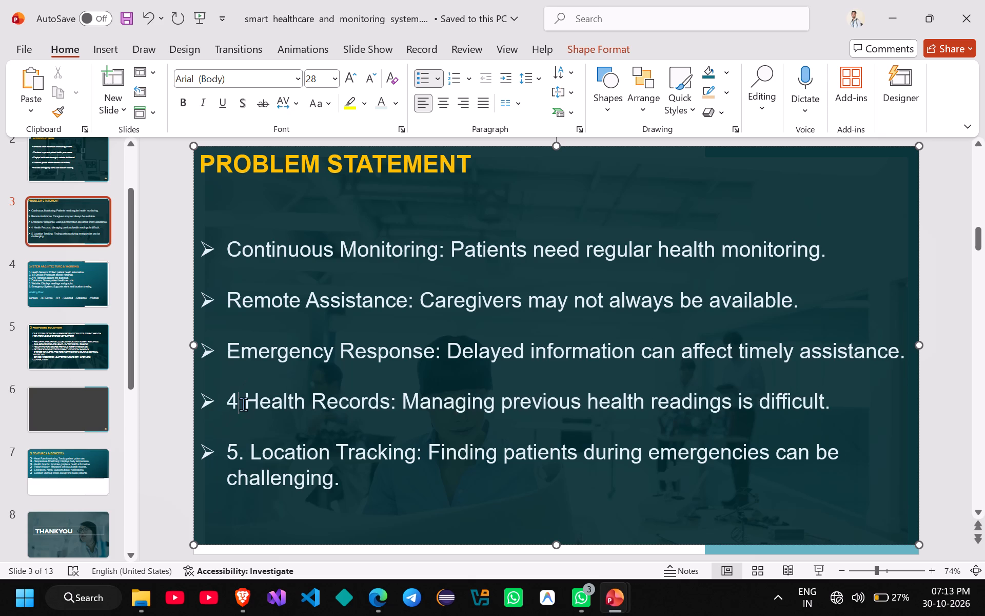
key(BackSpace)
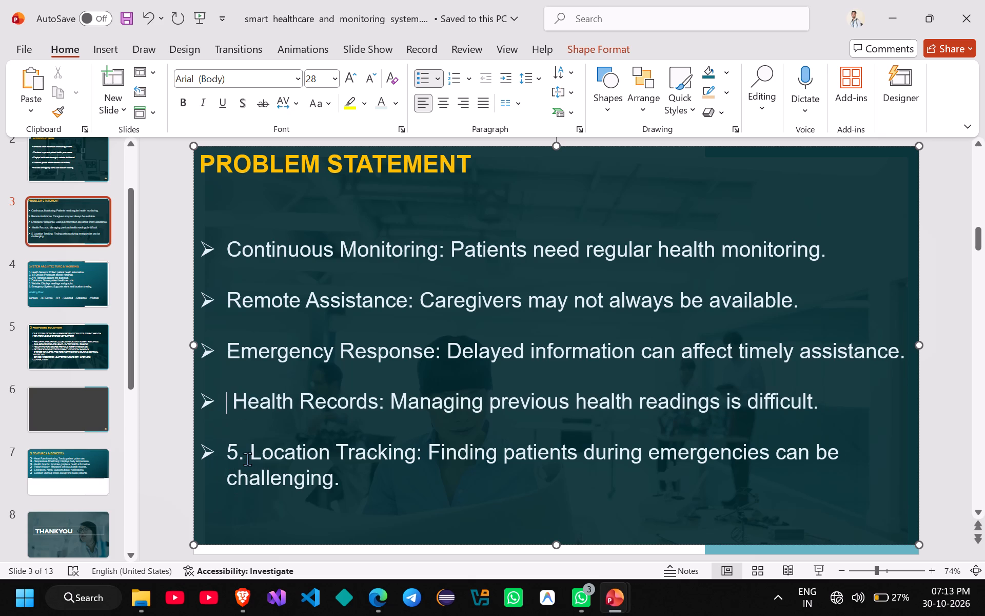
click(247, 458)
key(BackSpace)
key(BackSpace)
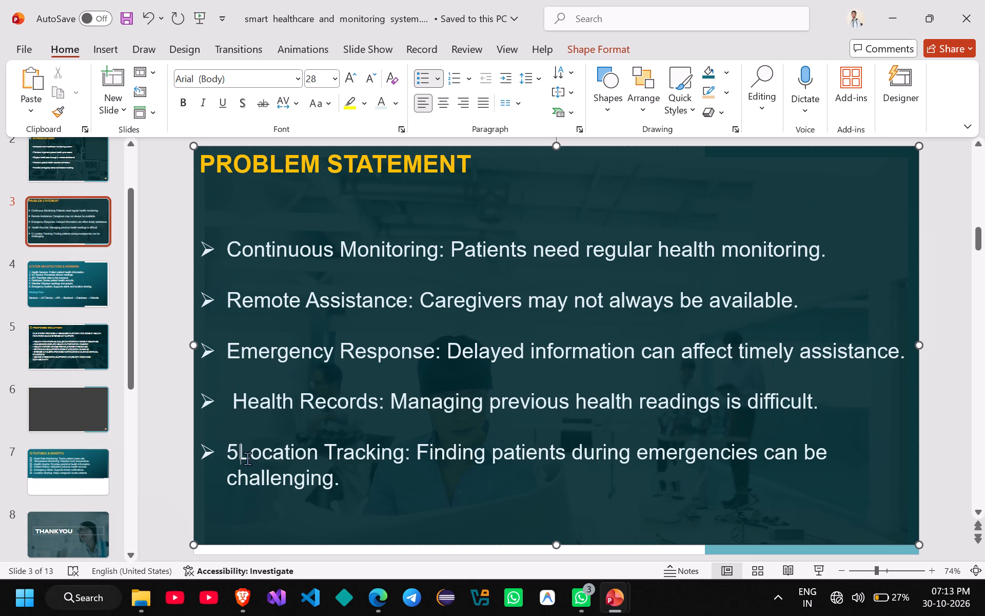
key(BackSpace)
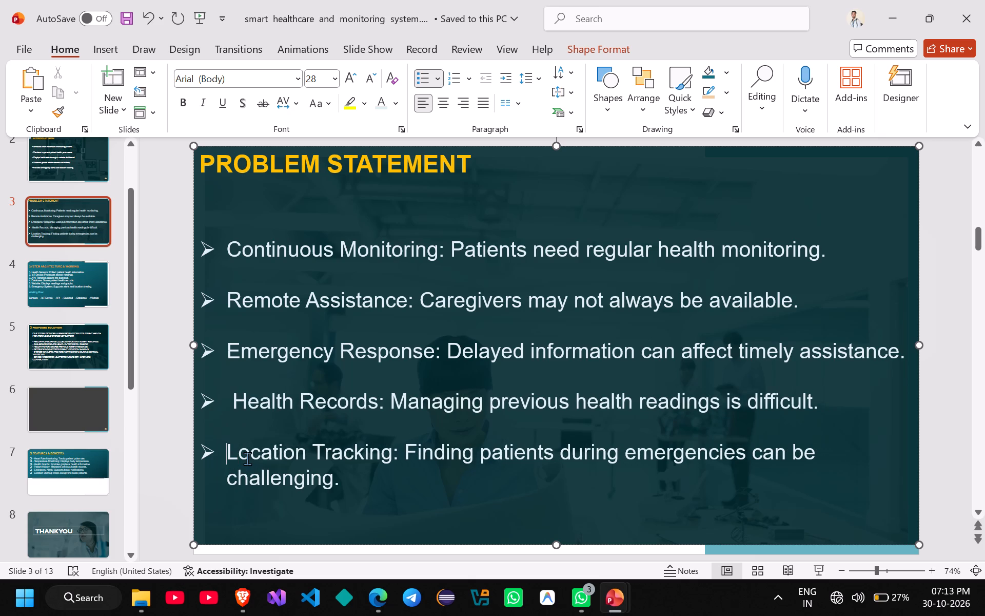
key(Up)
key(Up)
key(Delete)
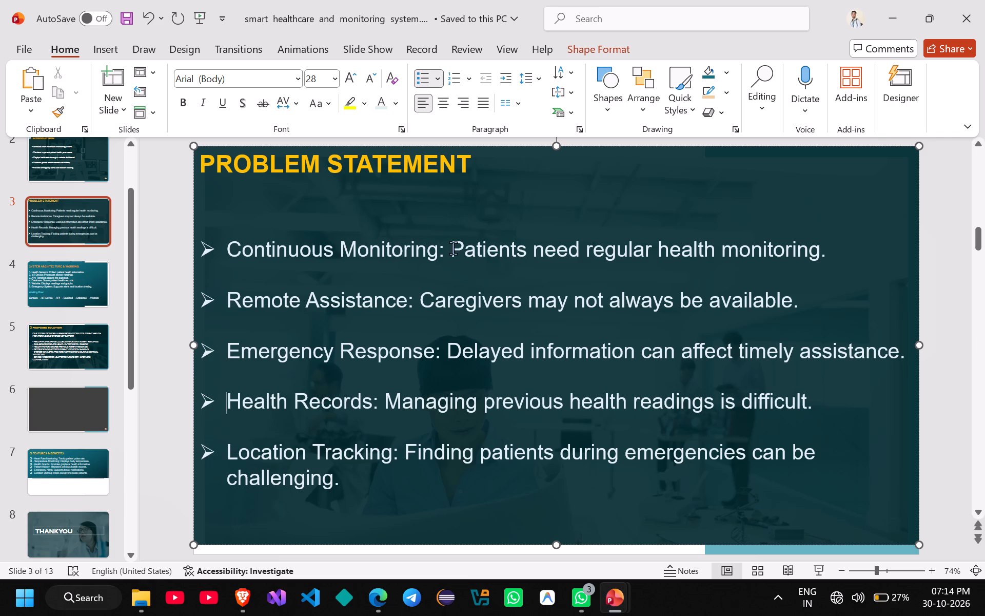
Set the font size of "Patients need regular health monitoring." in the Continuous Monitoring point to 26.
drag(444, 250, 329, 250)
click(329, 250)
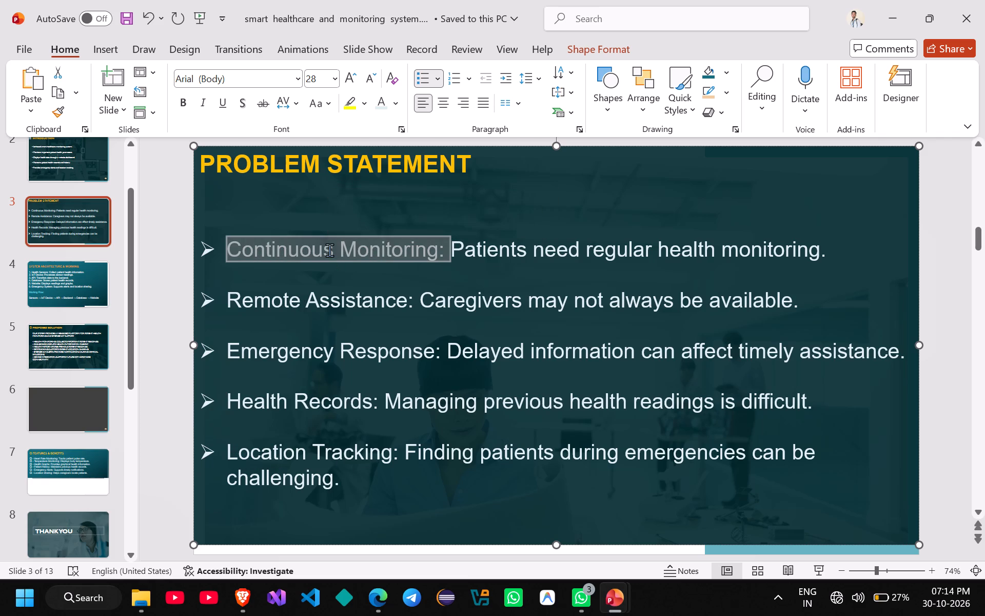
drag(451, 245, 757, 255)
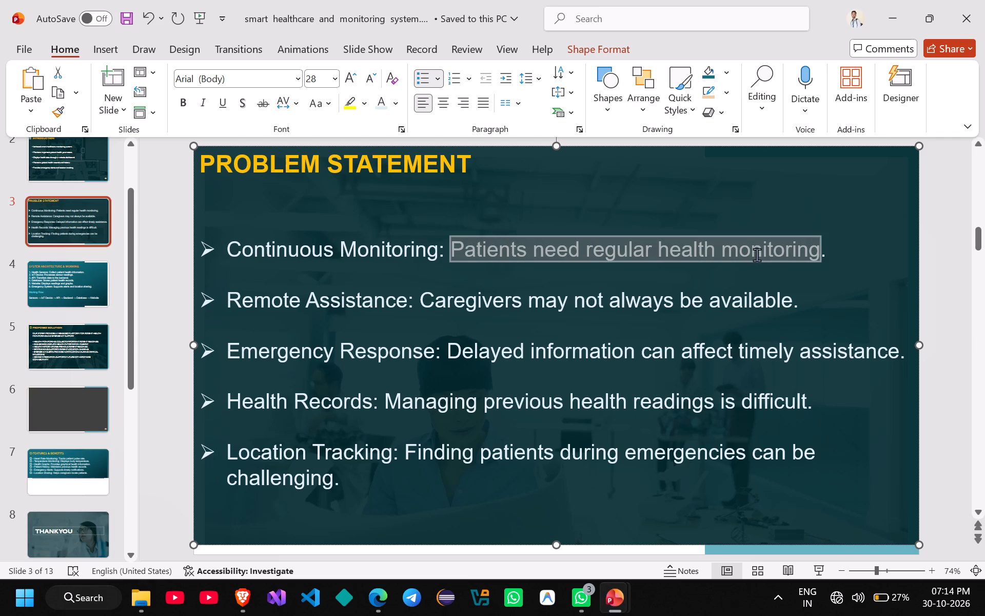
drag(757, 255, 826, 254)
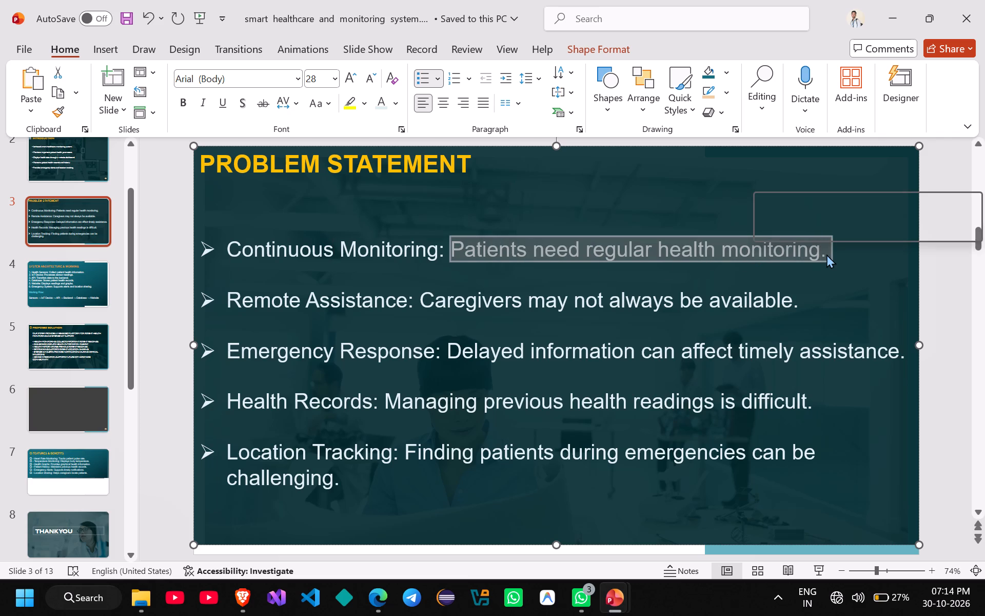
click(862, 207)
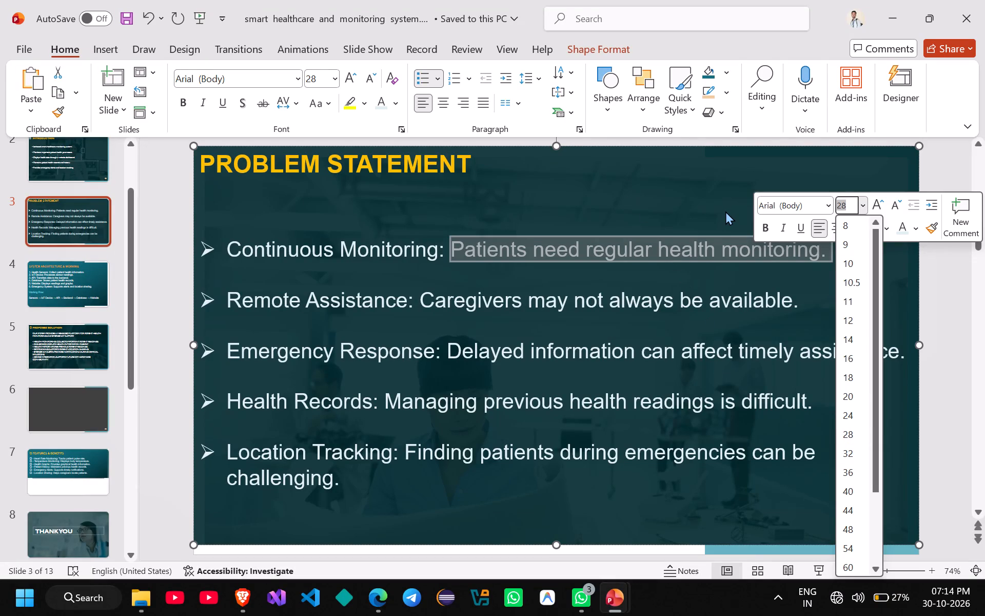
text(26)
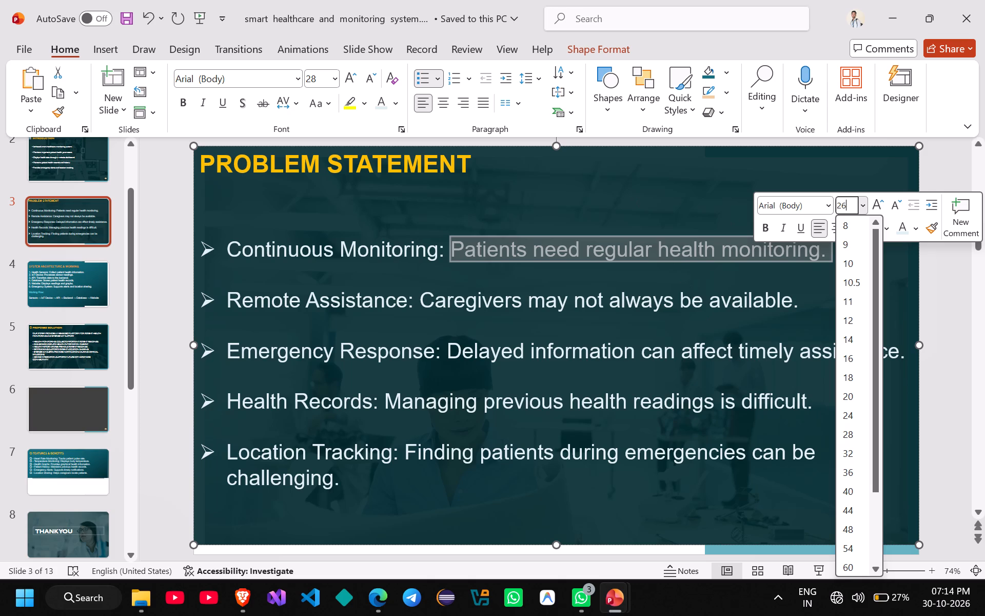
click(644, 183)
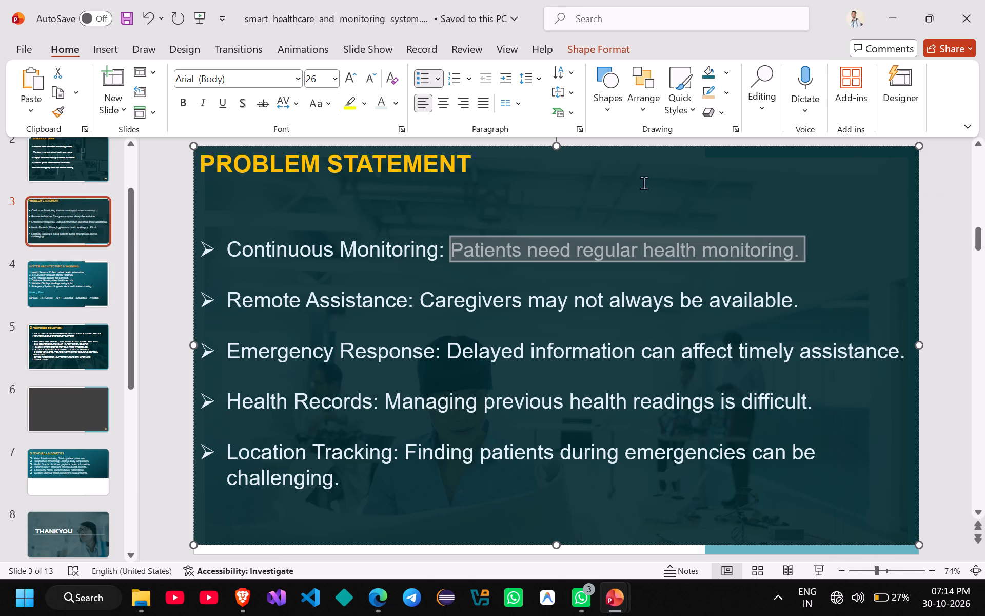
click(644, 183)
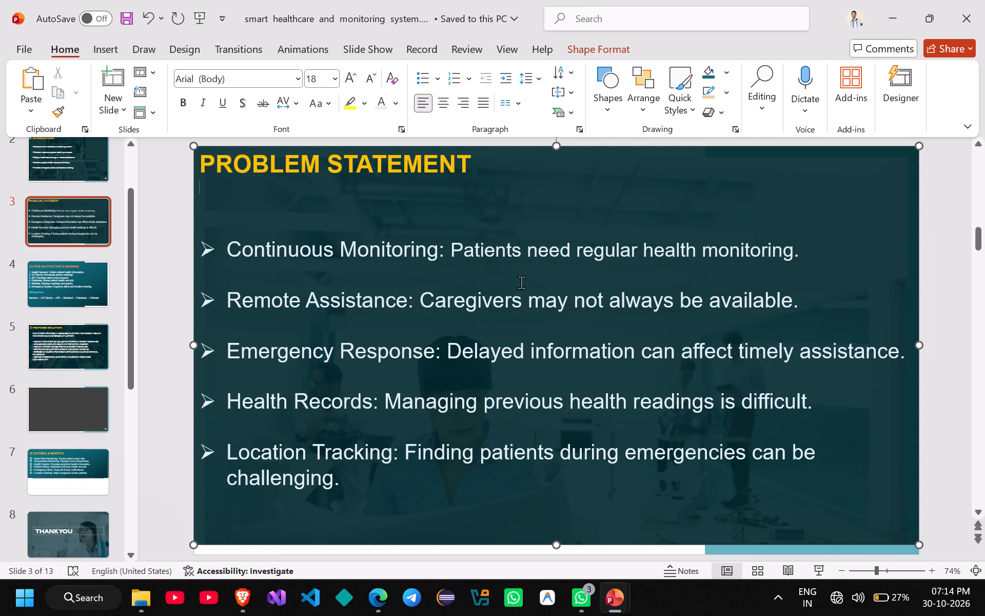
Set the font size of "Caregivers may not always be available." in the Remote Assistance point to 26.
drag(421, 298, 456, 345)
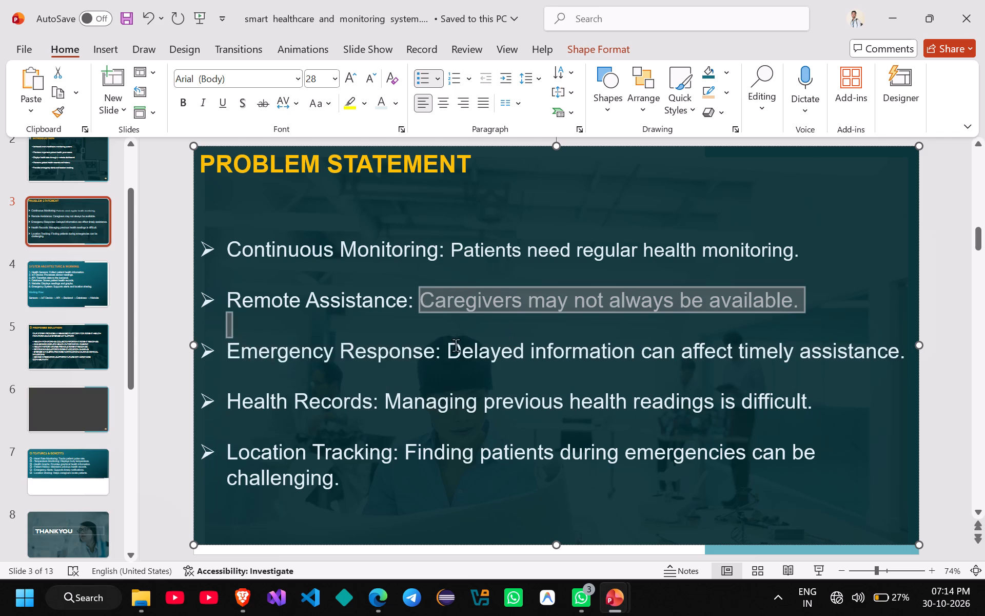
drag(456, 345, 392, 321)
click(432, 321)
drag(422, 300, 806, 303)
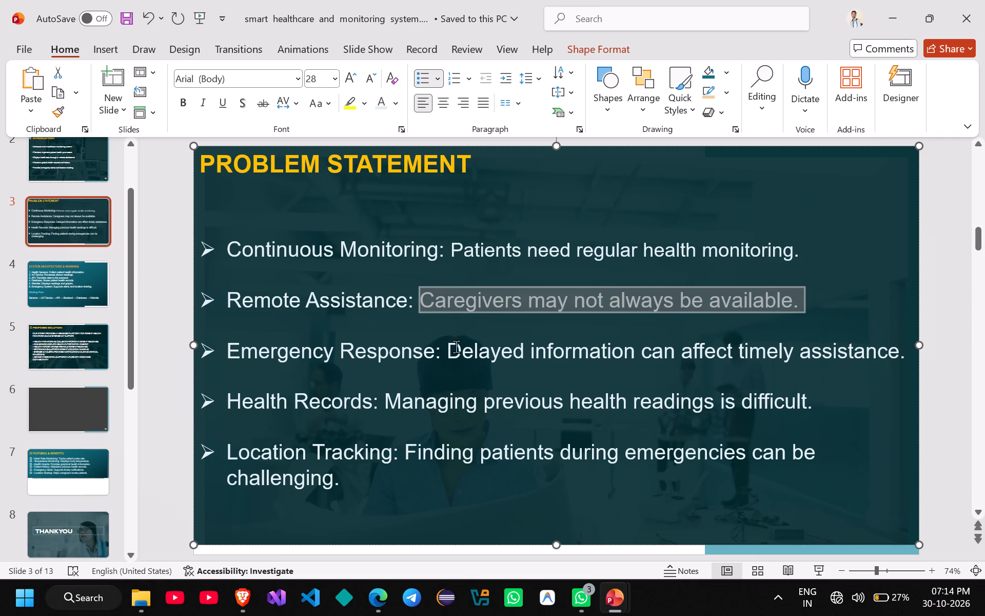
ctrl+drag(450, 348, 779, 325)
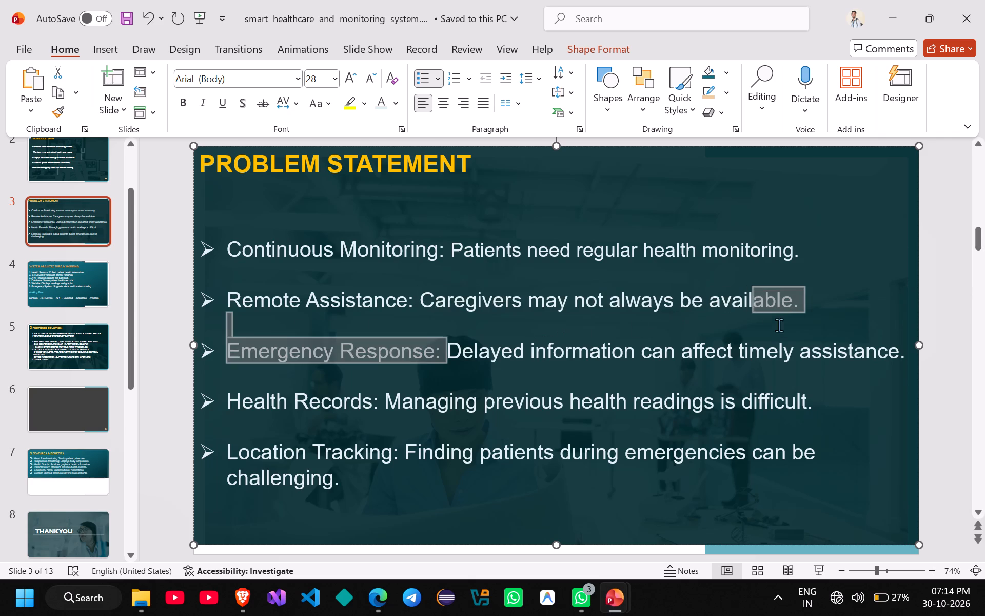
ctrl+drag(779, 325, 879, 334)
click(879, 334)
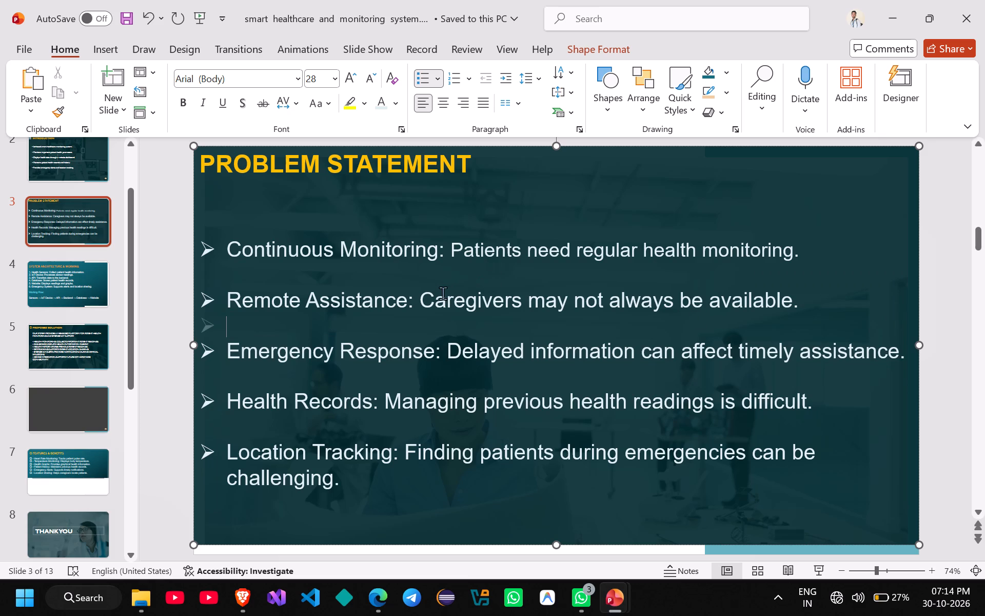
drag(421, 297, 762, 320)
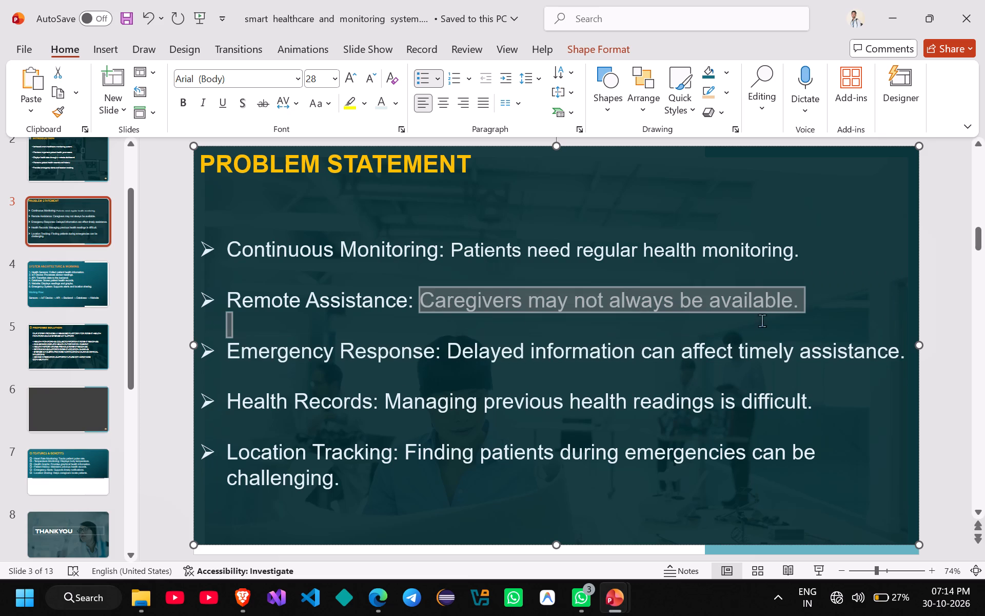
drag(762, 320, 769, 316)
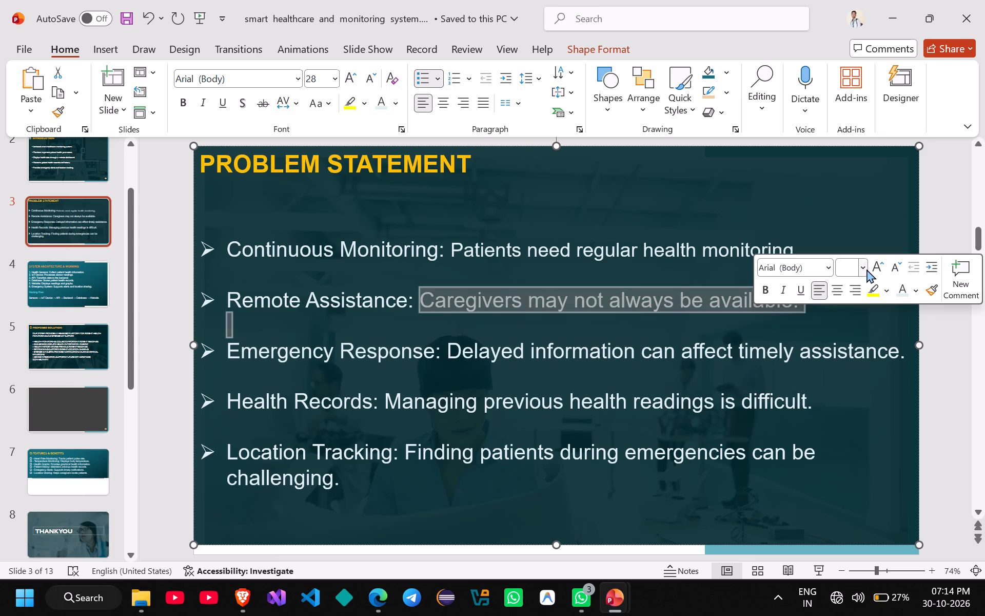
click(866, 269)
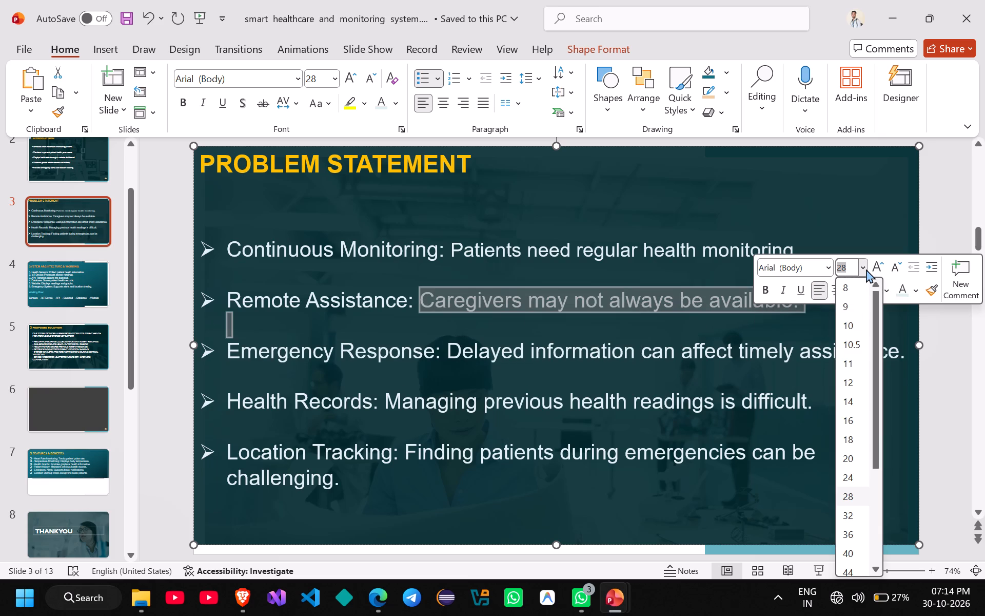
text(26)
click(723, 202)
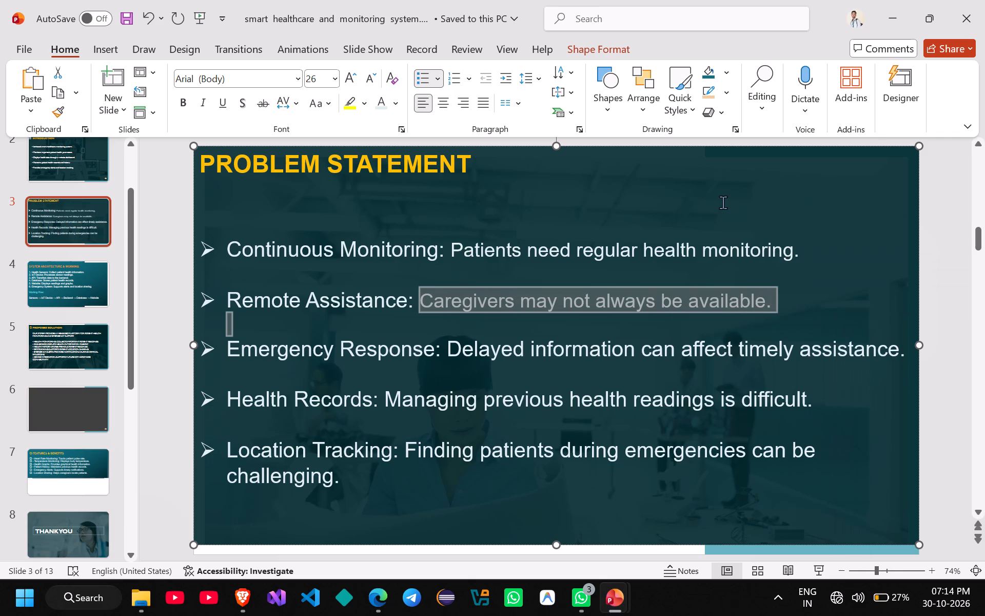
Set the font size of "Delayed information can affect timely assistance" in the Emergency Response point to 26.
drag(447, 349, 656, 349)
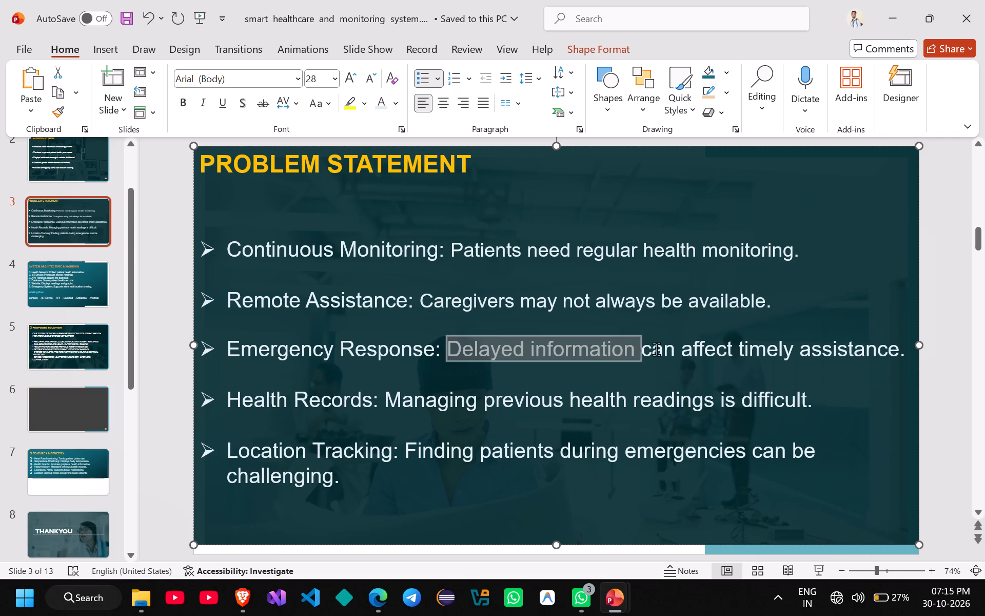
drag(656, 349, 852, 338)
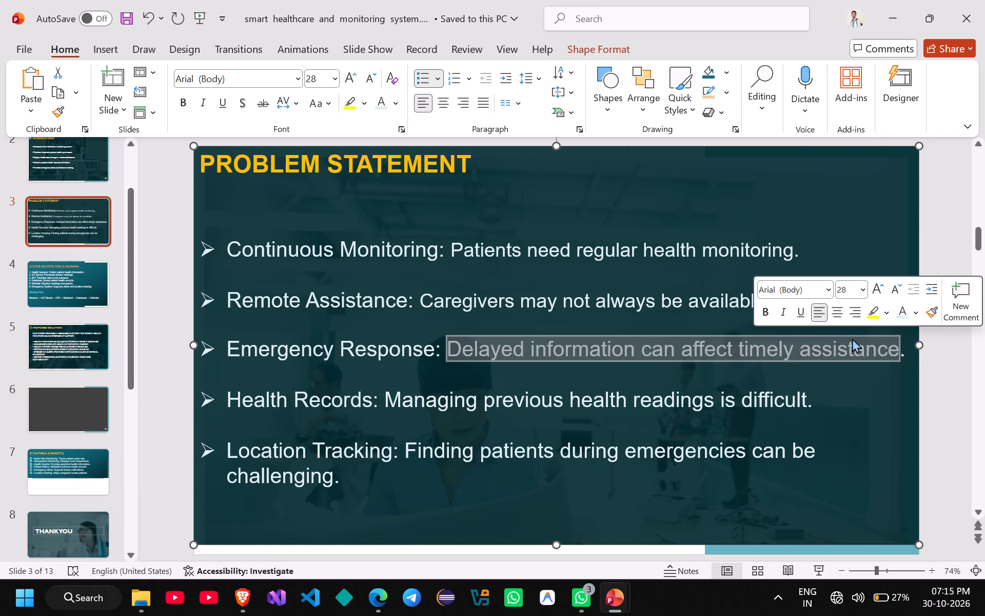
click(866, 291)
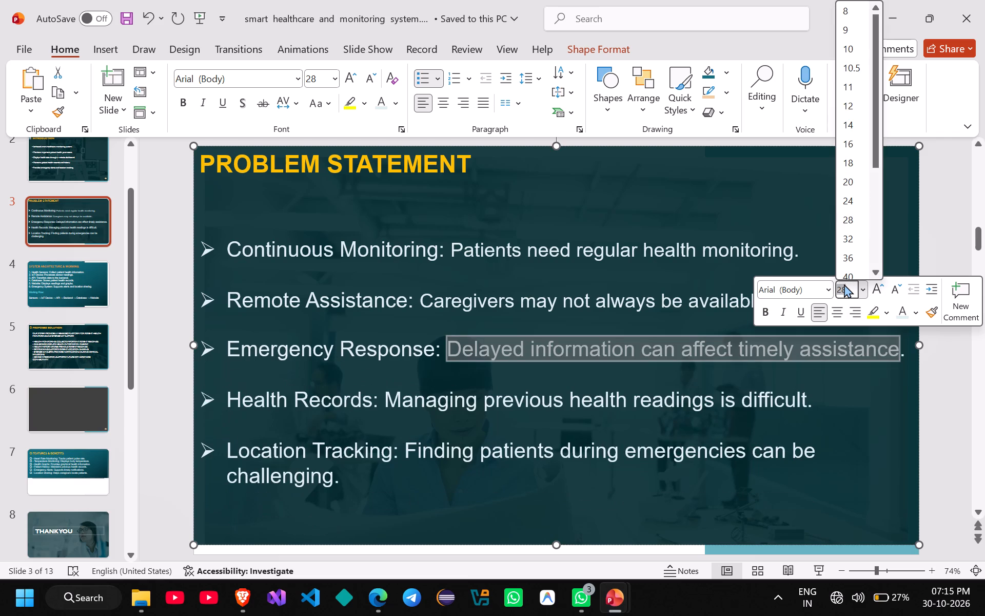
text(27)
text(26)
key(BackSpace)
key(BackSpace)
key(BackSpace)
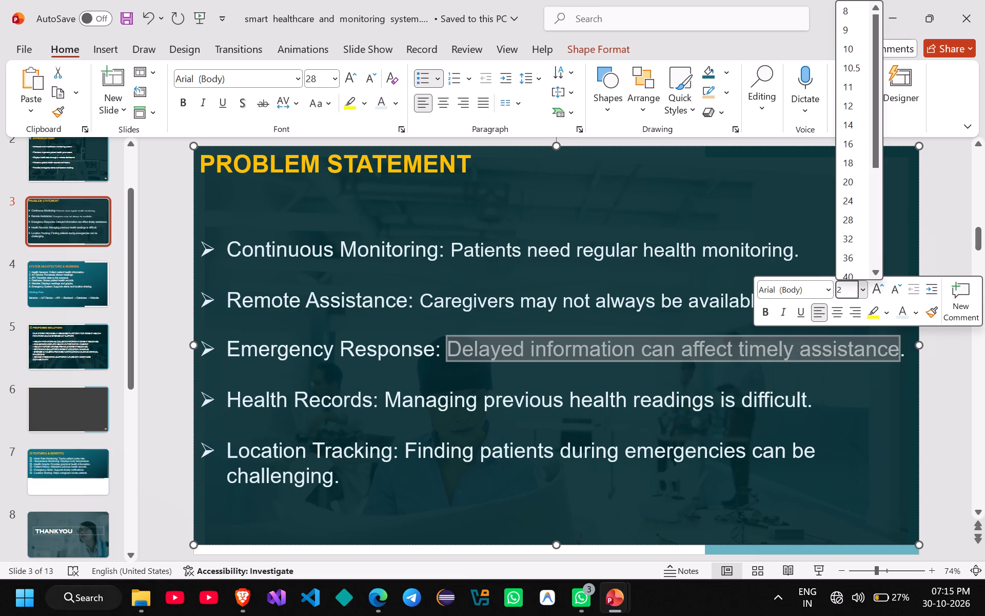
key(6)
click(824, 285)
click(833, 222)
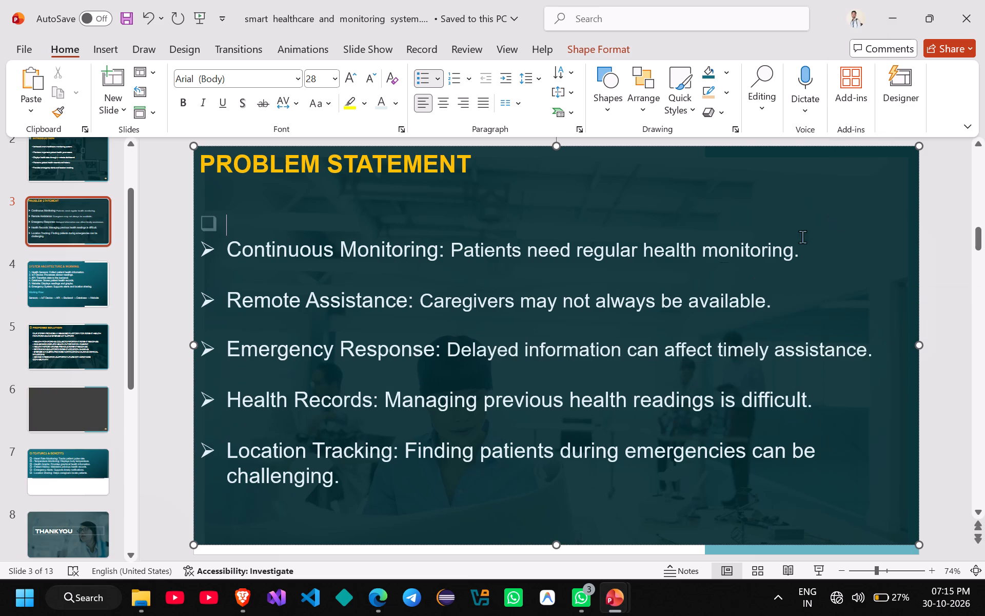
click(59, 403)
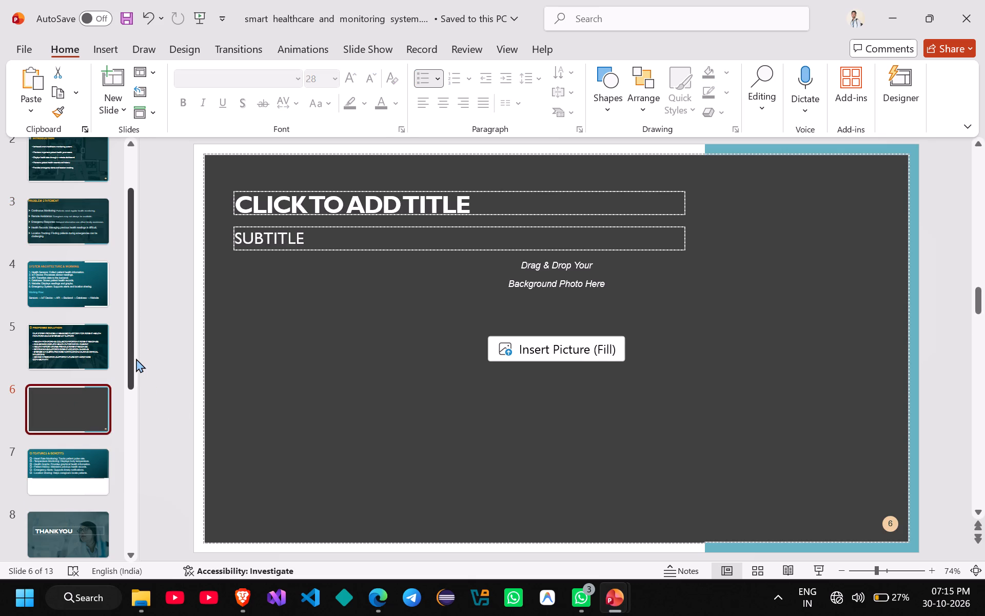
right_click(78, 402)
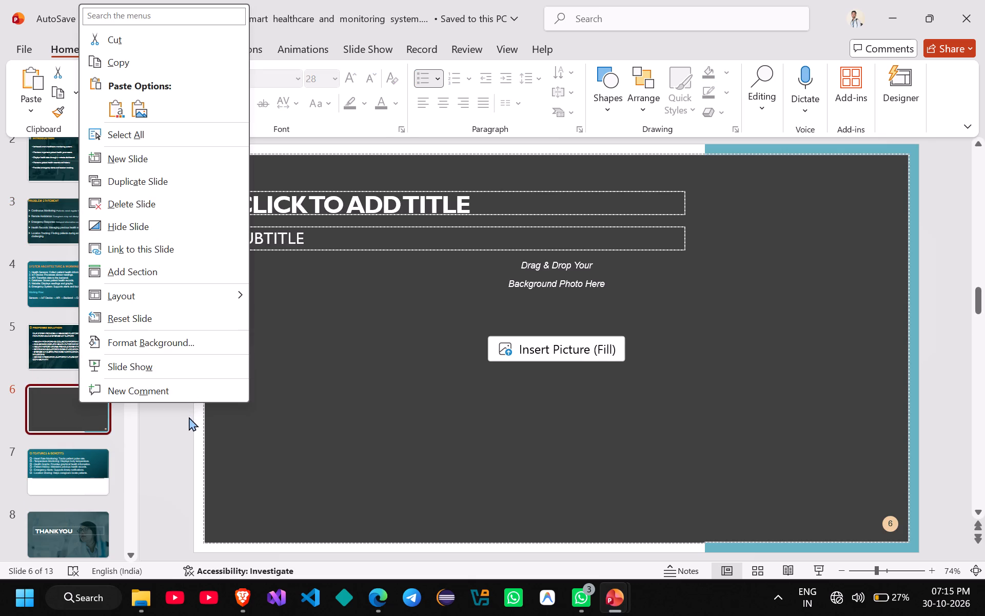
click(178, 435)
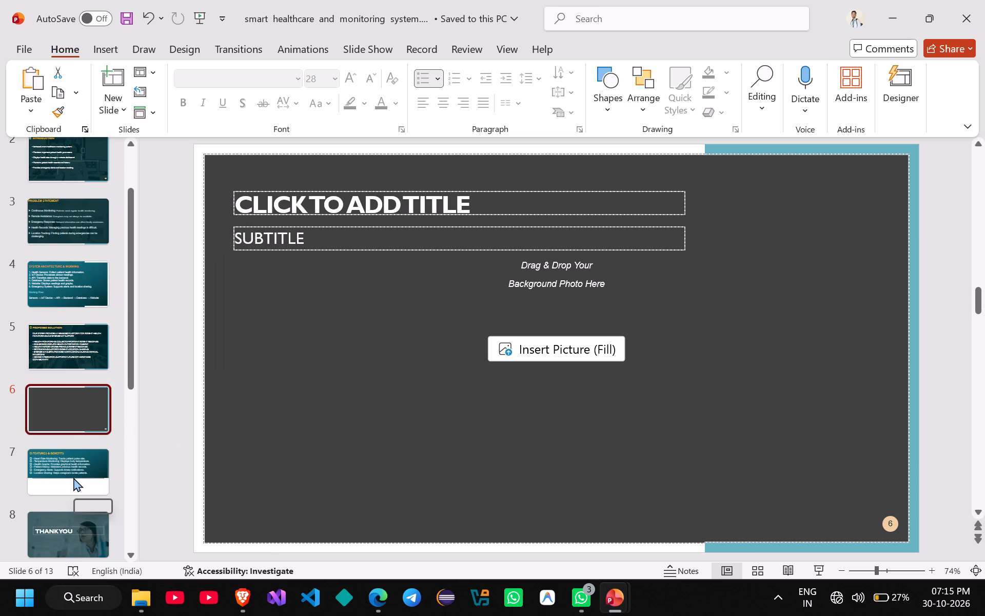
Duplicate the Proposed Solution slide, slide 5, directly after itself.
click(68, 349)
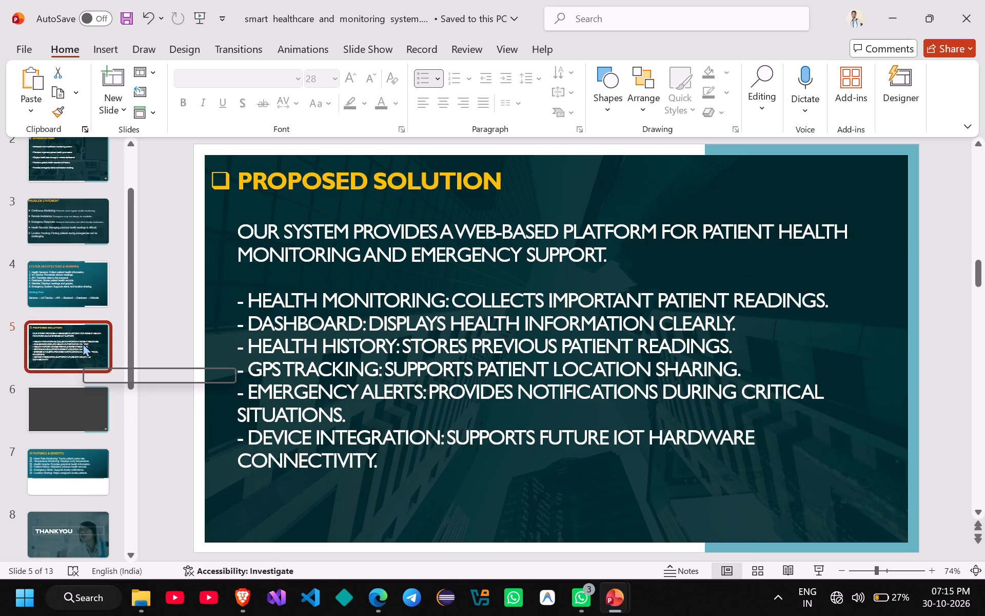
click(117, 117)
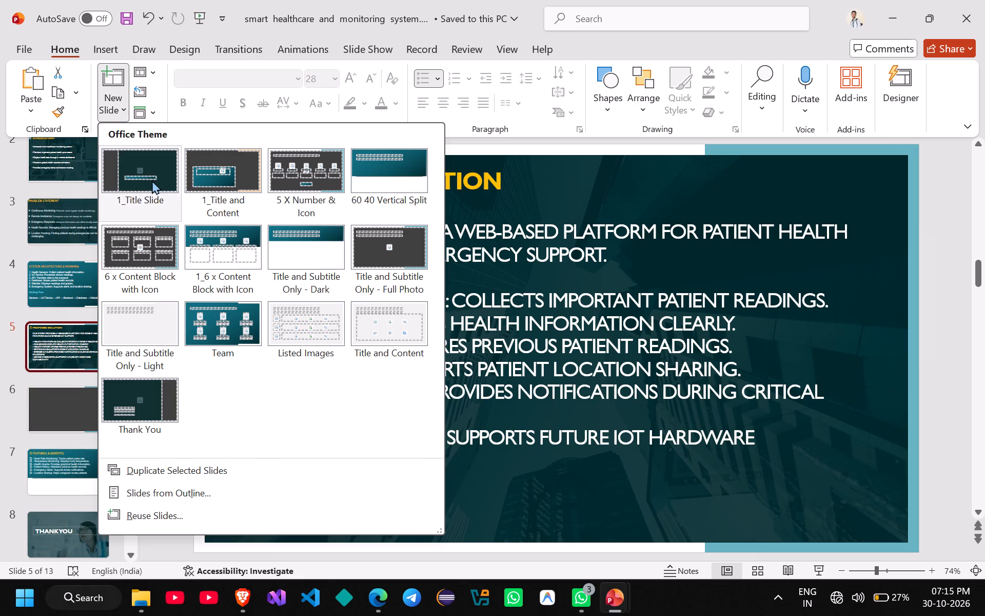
click(183, 469)
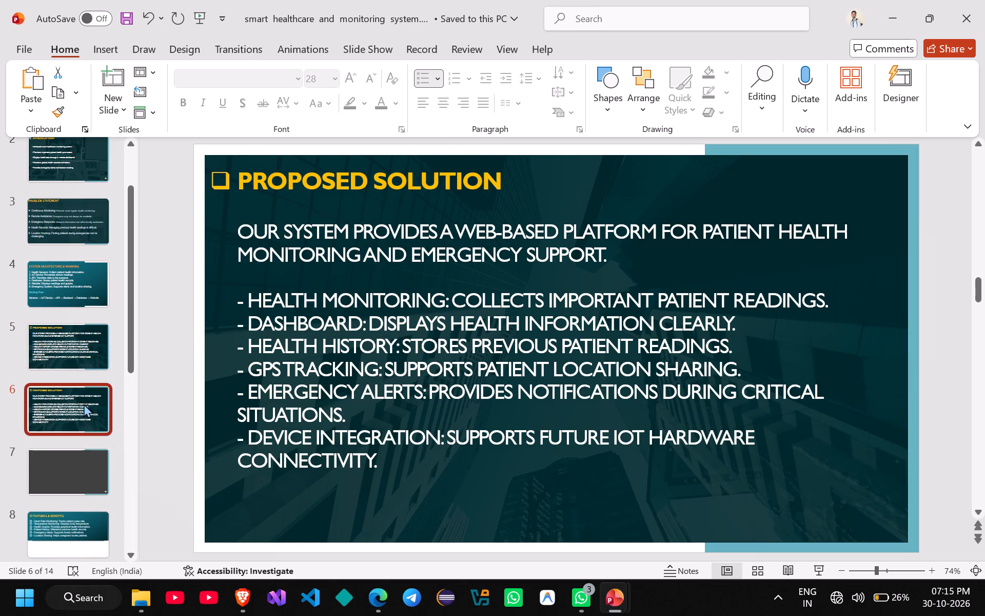
Delete all the text on the duplicated Proposed Solution slide, including its heading, keeping the background picture and empty text box.
click(84, 403)
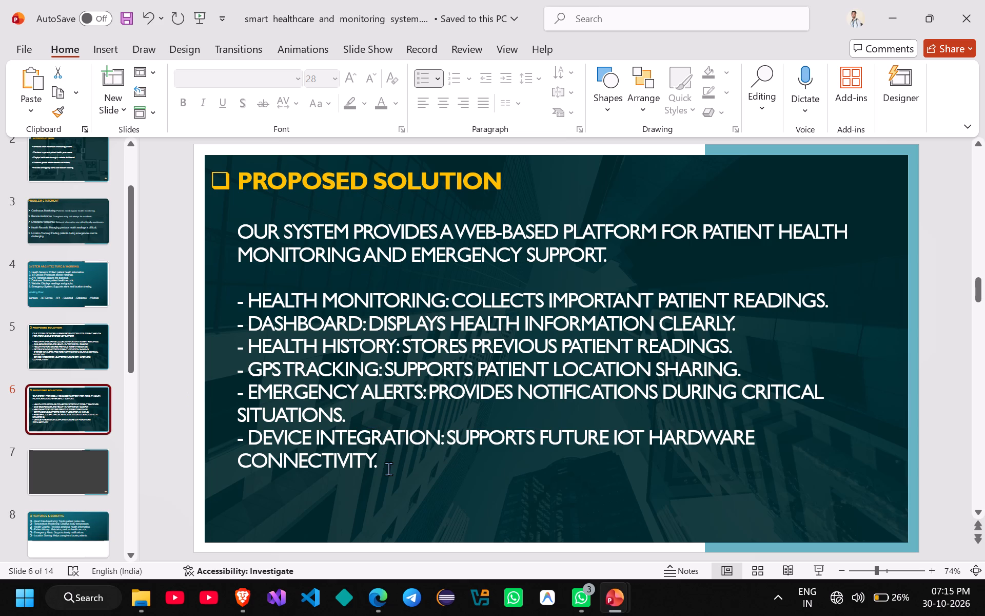
drag(388, 469, 200, 177)
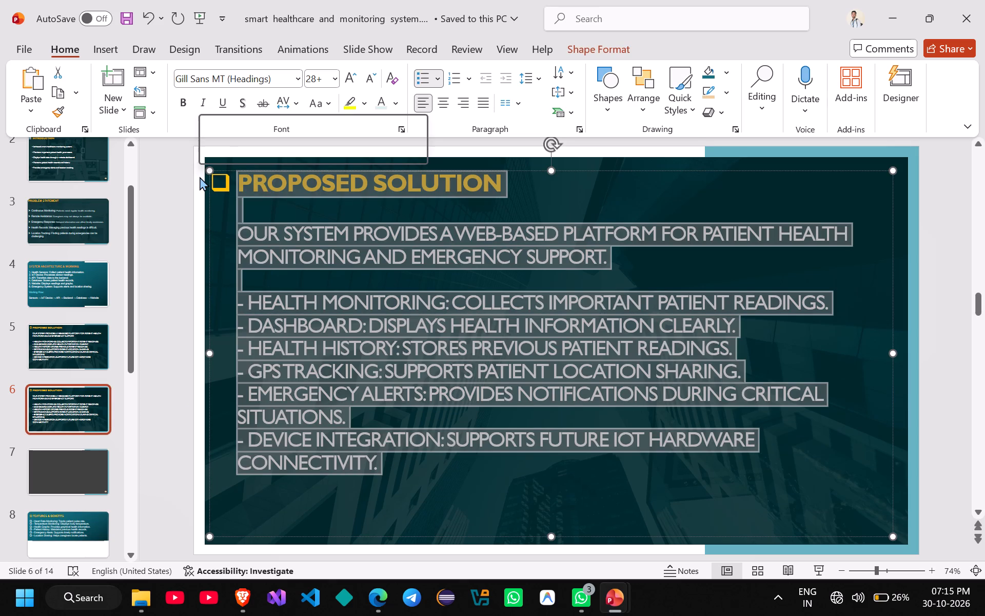
key(BackSpace)
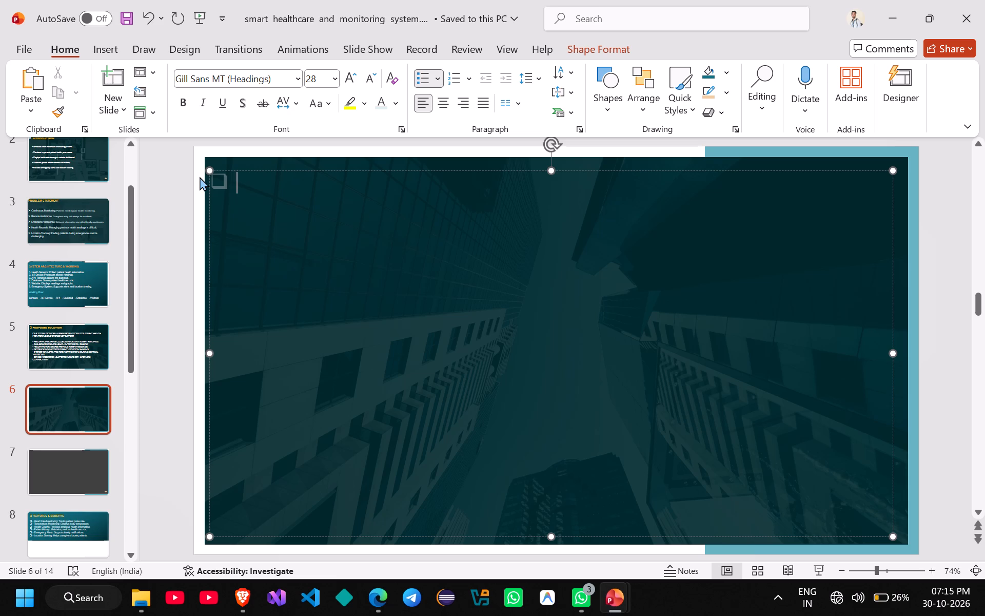
Open Task Manager over the presentation.
key(ctrl+shift+Escape)
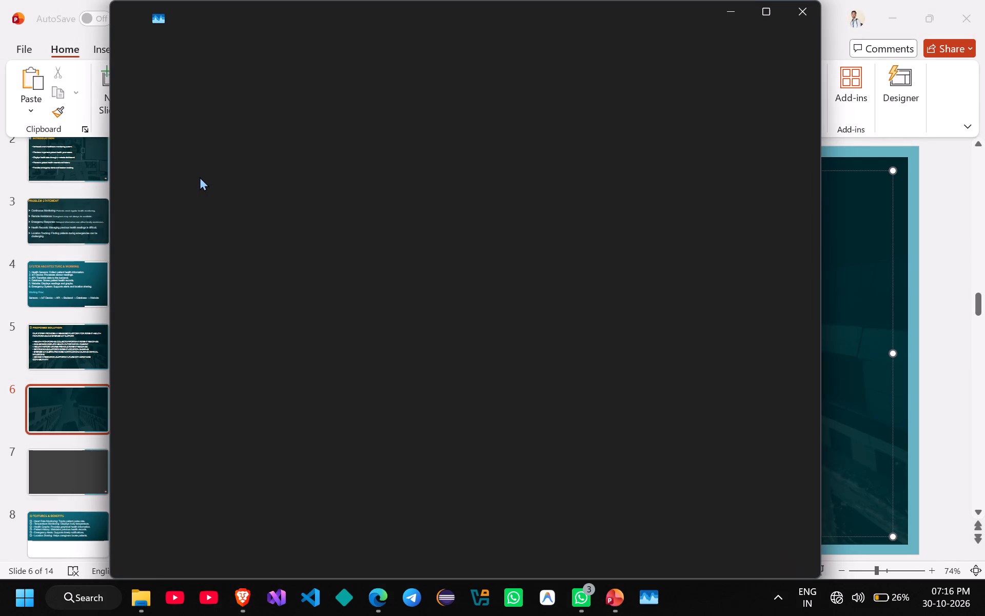
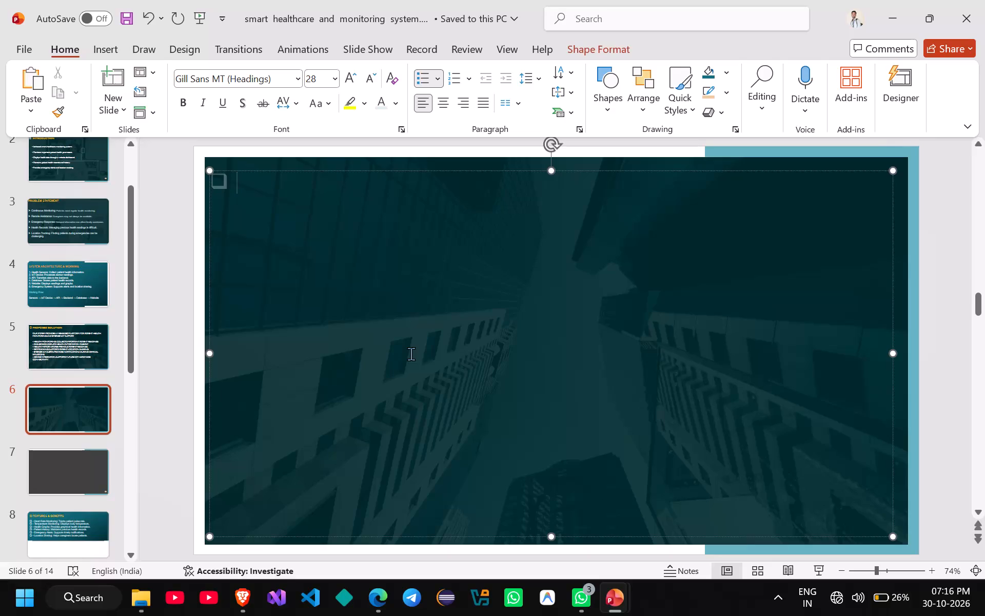
Paste the copied Features & Benefits heading and its six points into the empty text box on slide 6.
key(ctrl+v)
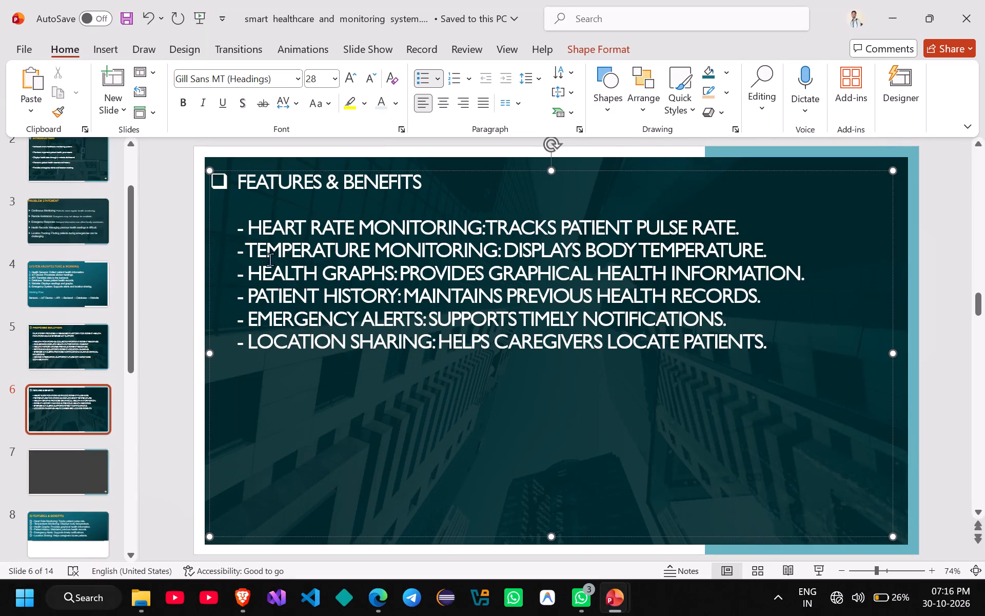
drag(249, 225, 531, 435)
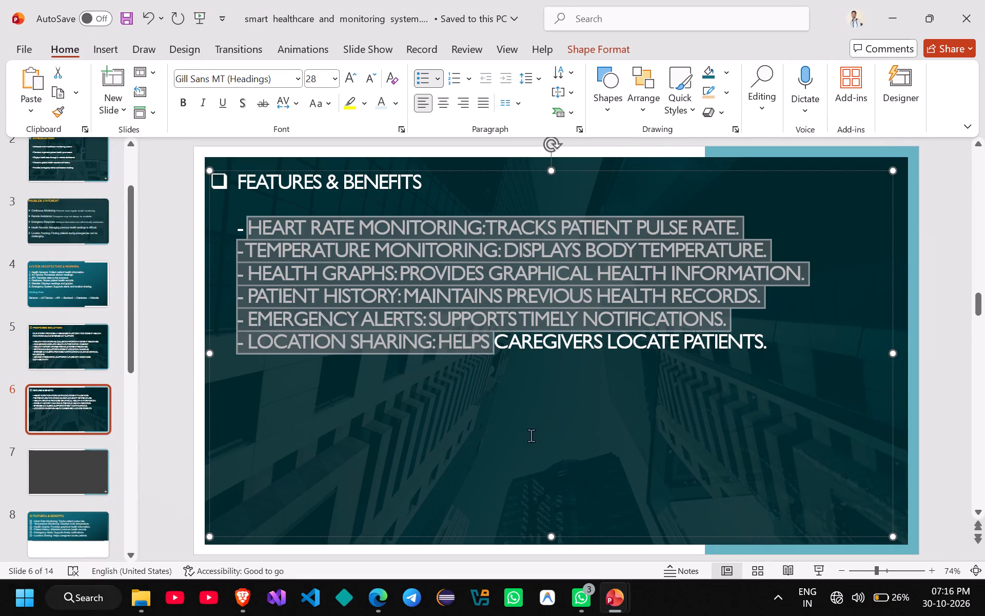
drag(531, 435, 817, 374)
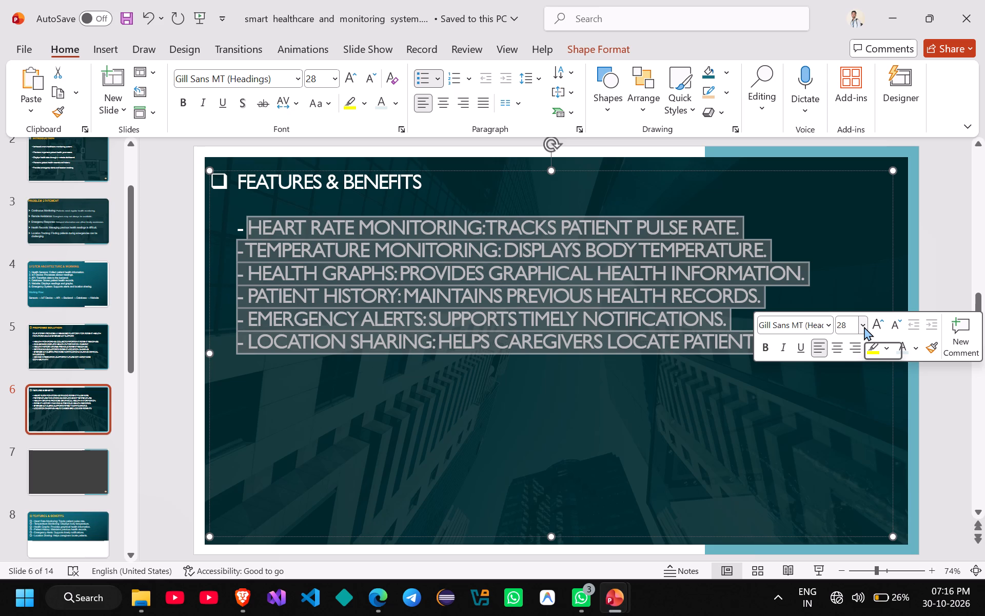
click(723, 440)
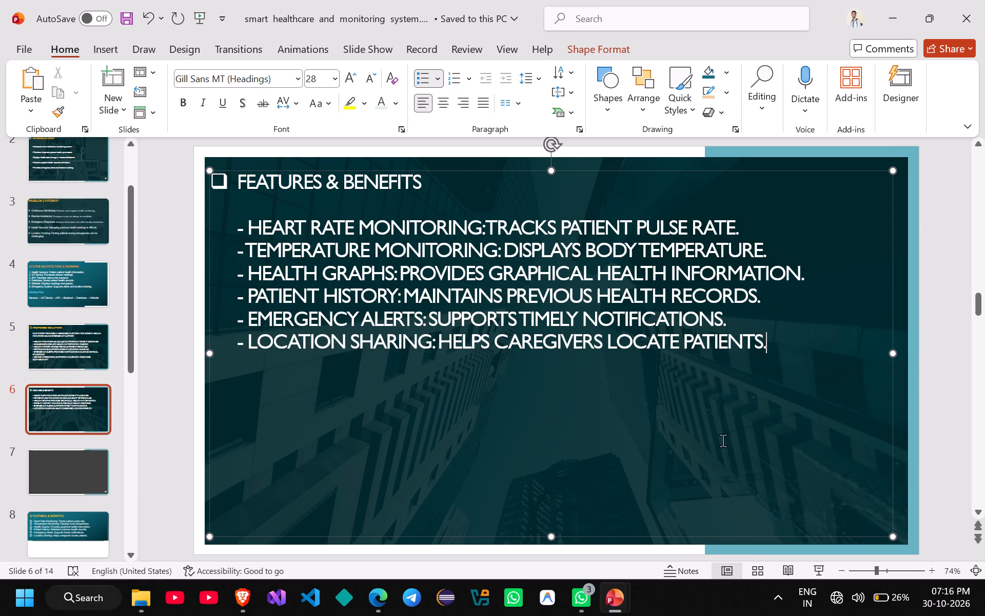
Space out the Features & Benefits points with blank lines, starting after the Heart Rate Monitoring point.
click(755, 223)
Insert a blank line after each of the first five feature points on the Features & Benefits slide, slide 6.
key(Return)
click(770, 282)
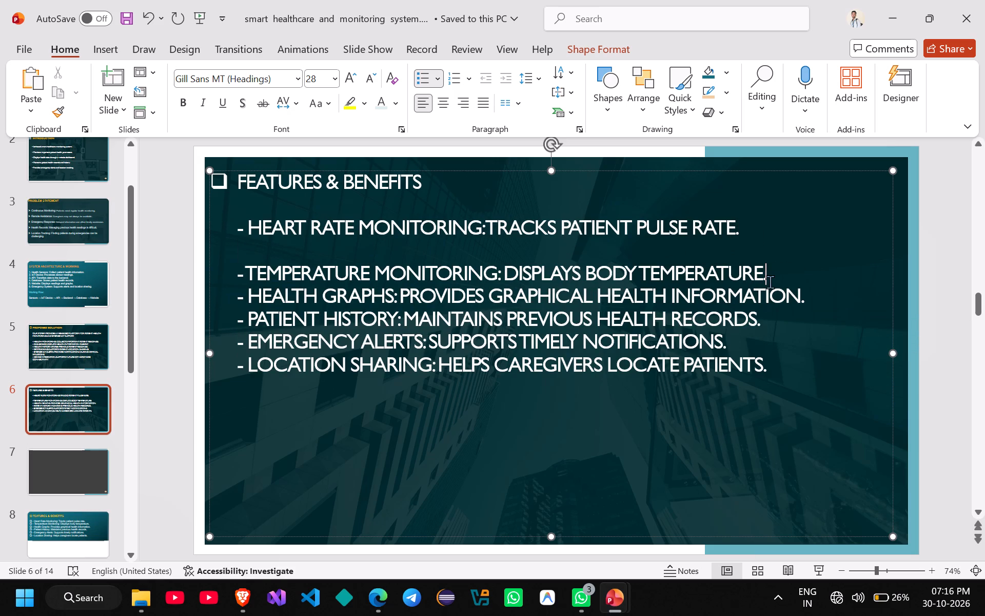
key(Return)
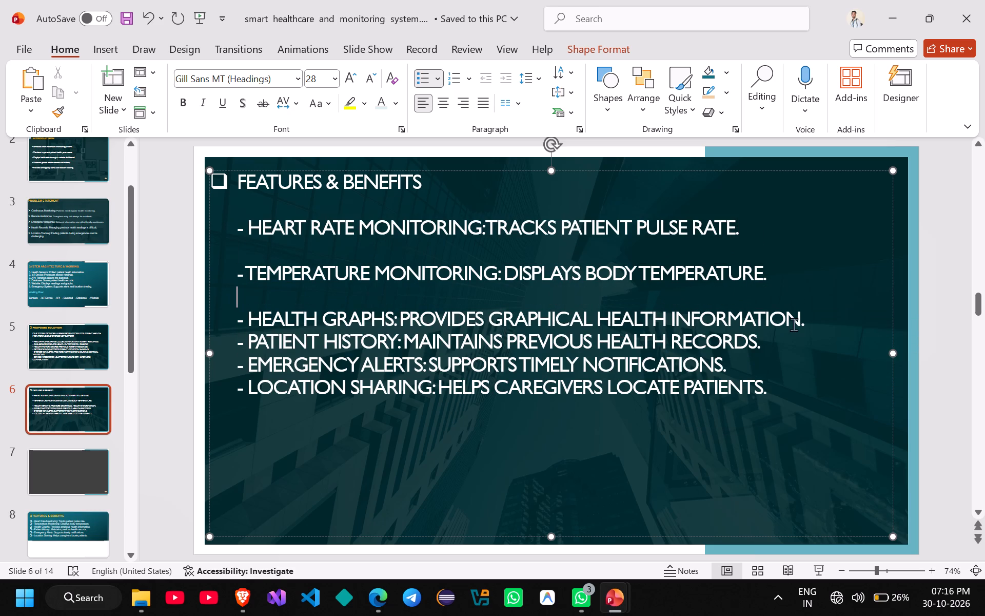
click(818, 321)
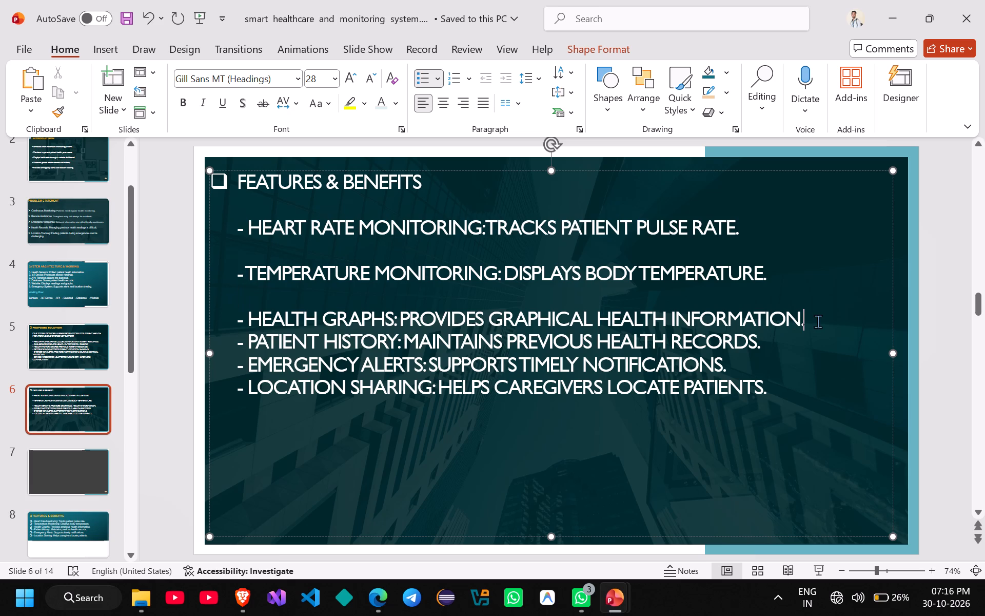
click(818, 321)
key(Return)
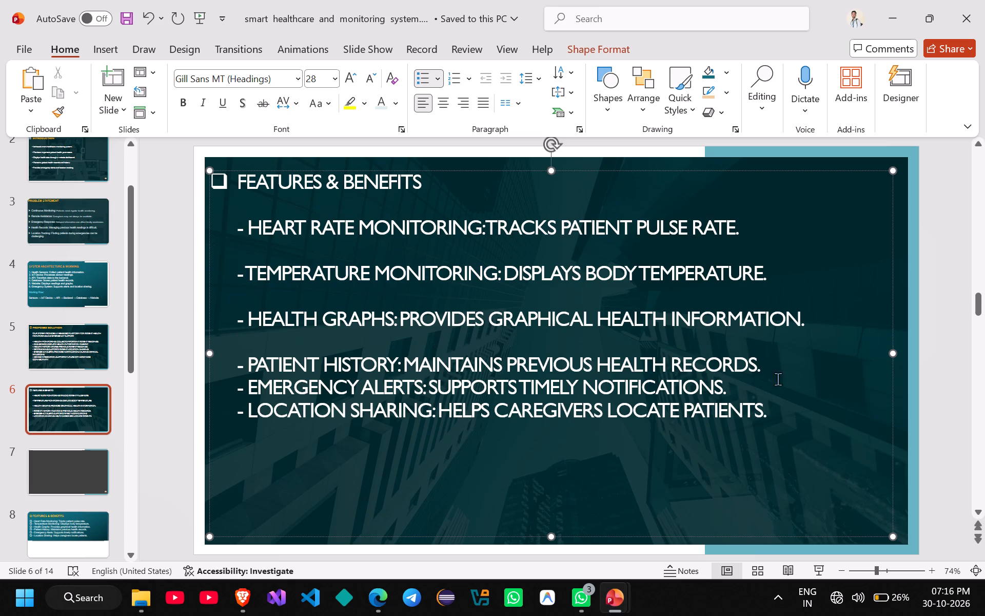
click(775, 368)
key(Return)
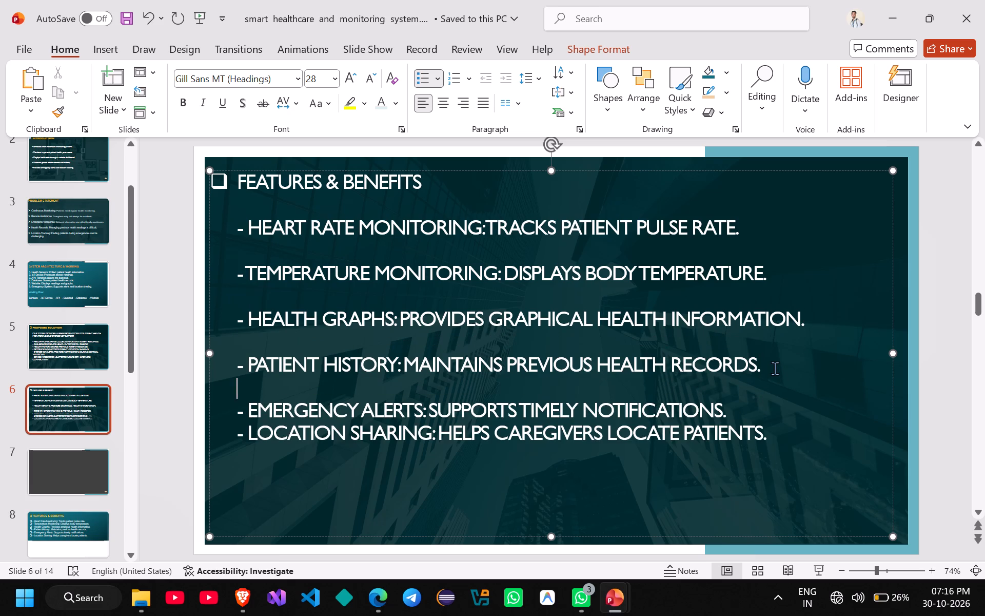
click(734, 412)
key(Return)
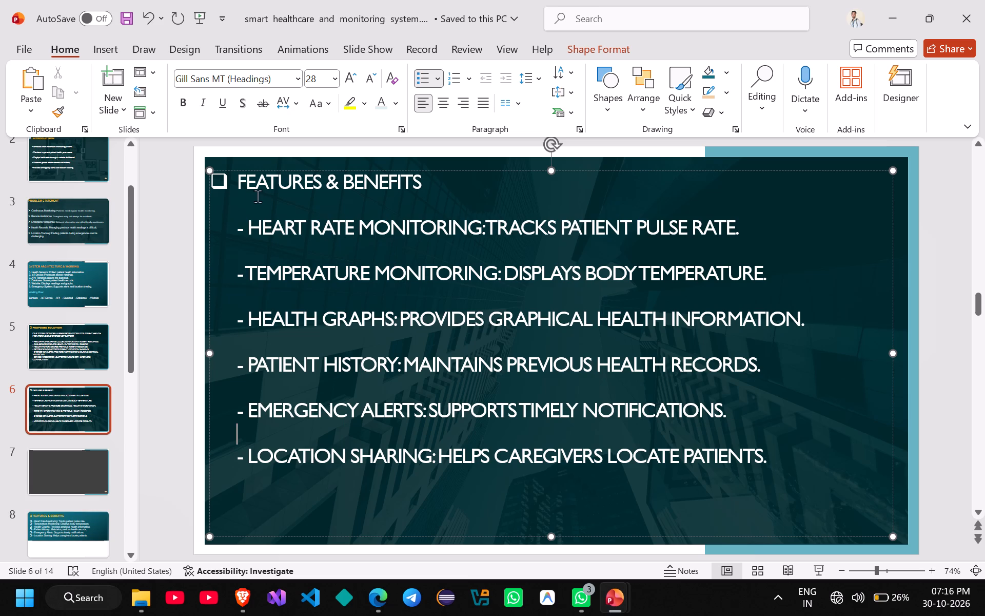
Set the FEATURES & BENEFITS heading on slide 6 to font size 32 and bold.
drag(239, 179, 392, 184)
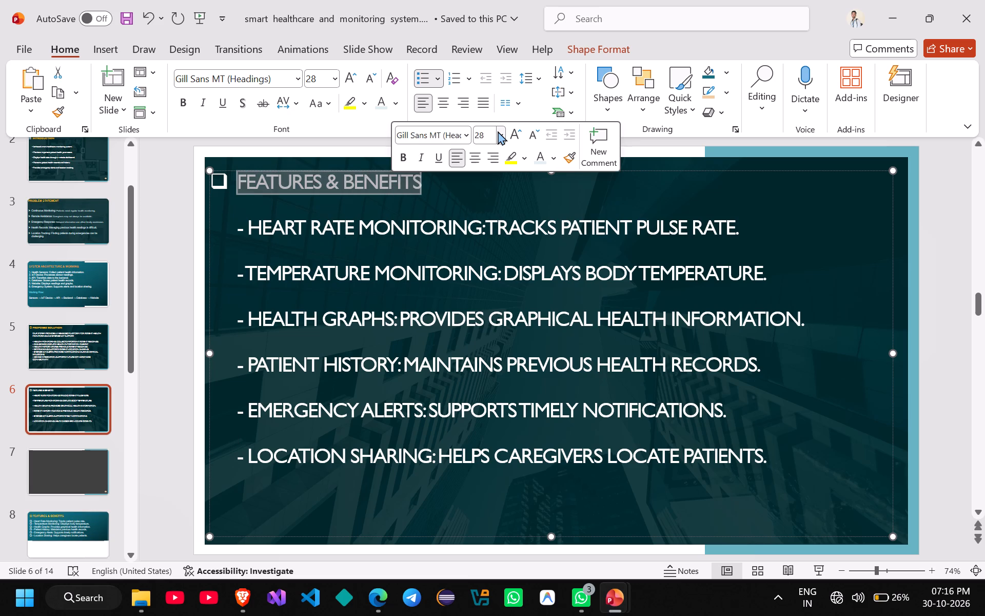
click(498, 131)
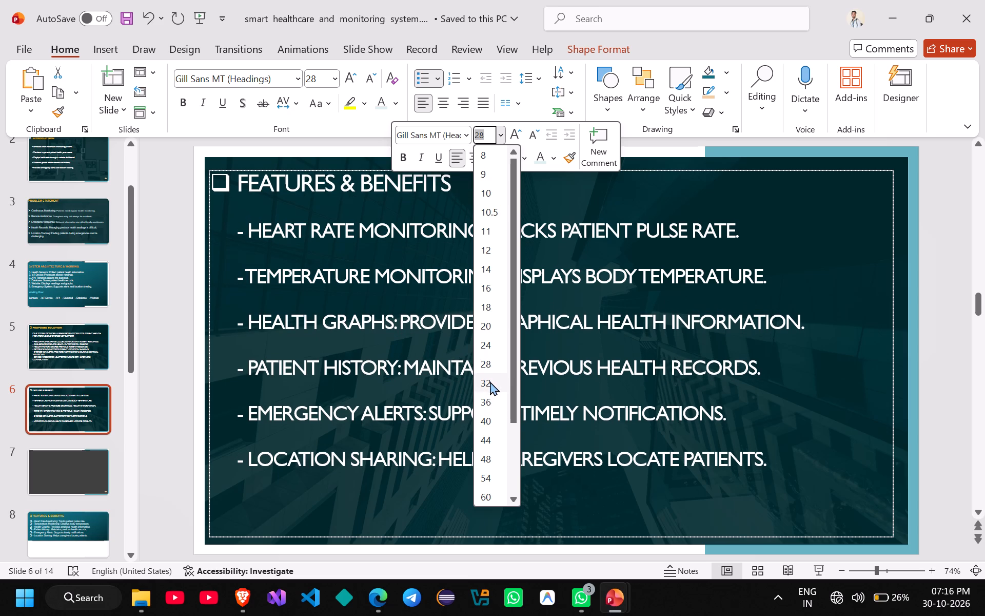
click(490, 381)
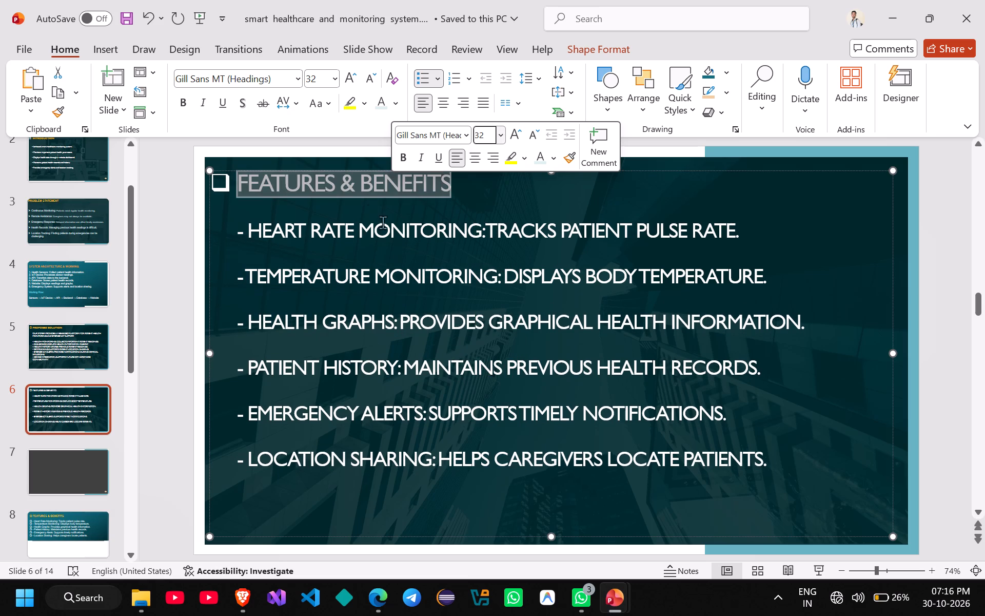
click(404, 160)
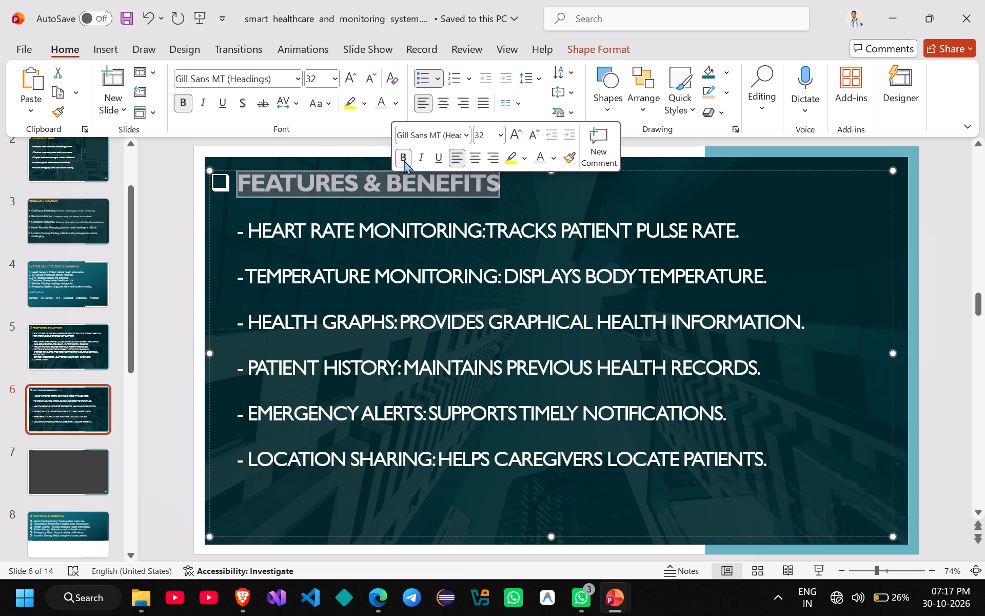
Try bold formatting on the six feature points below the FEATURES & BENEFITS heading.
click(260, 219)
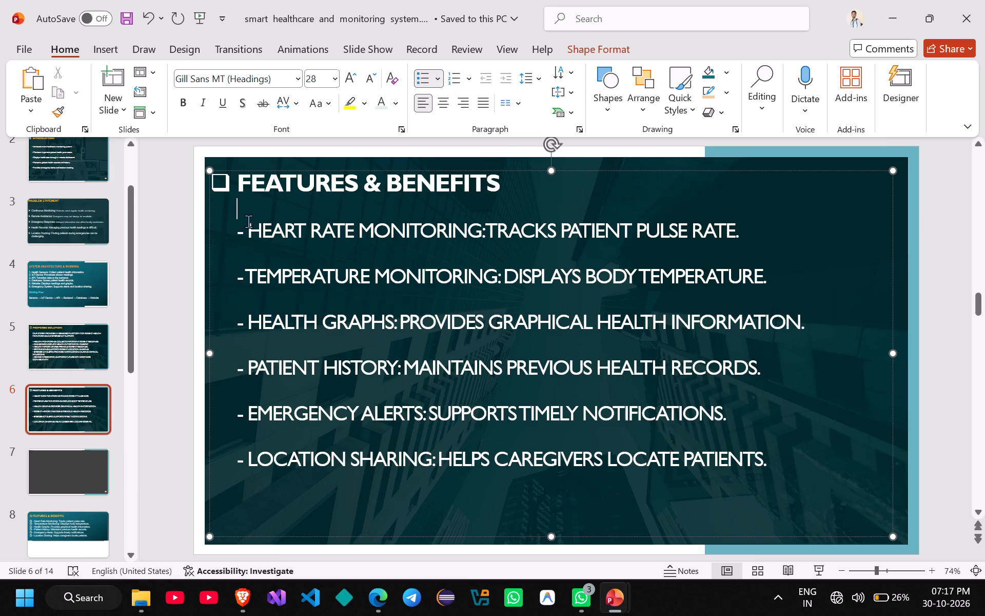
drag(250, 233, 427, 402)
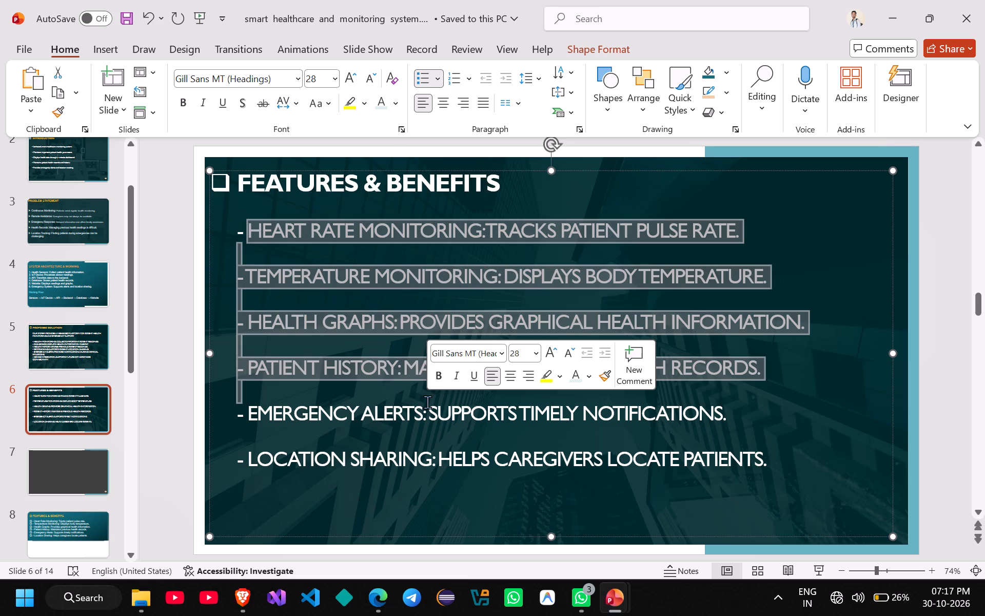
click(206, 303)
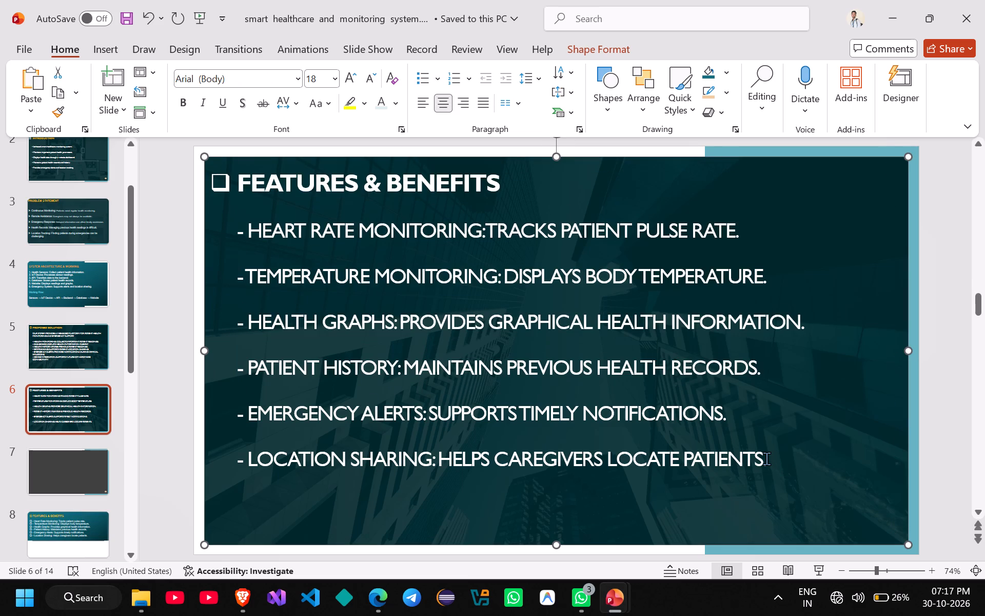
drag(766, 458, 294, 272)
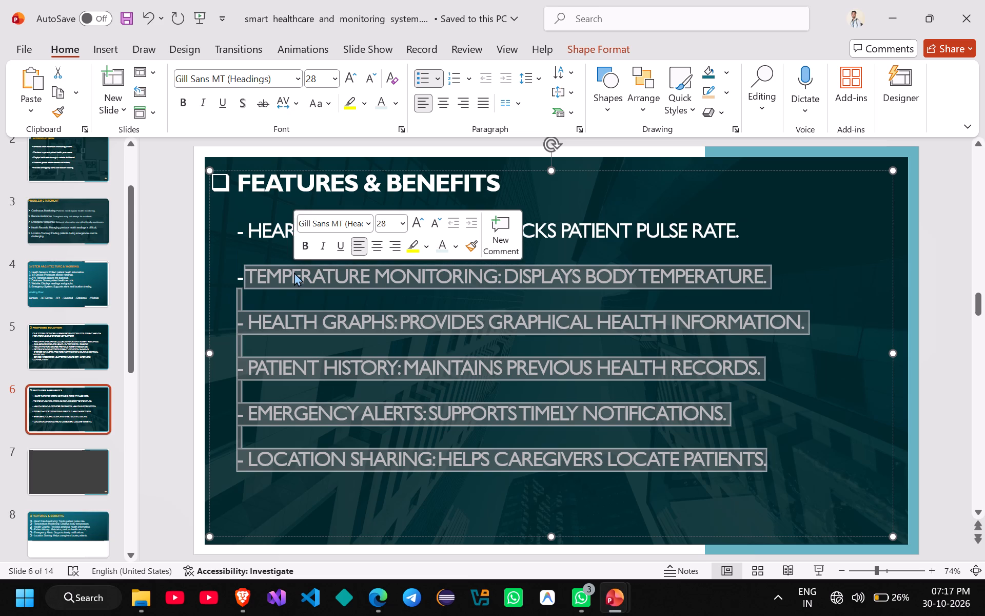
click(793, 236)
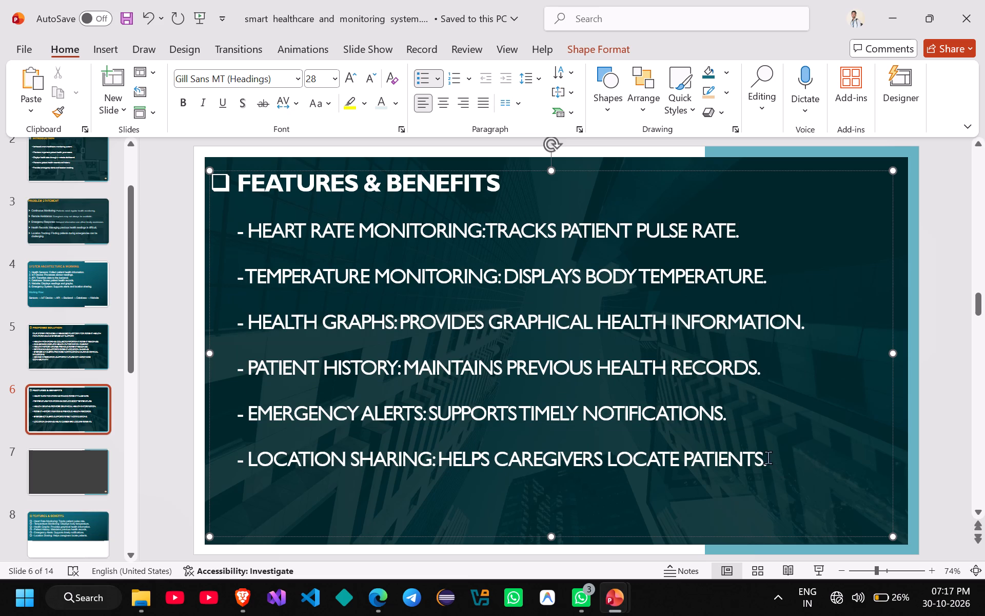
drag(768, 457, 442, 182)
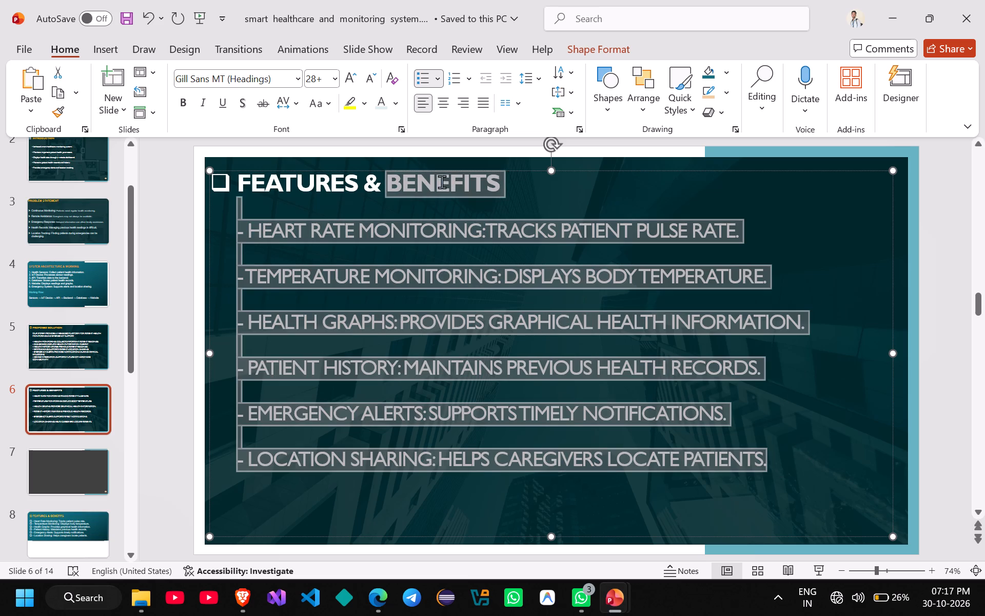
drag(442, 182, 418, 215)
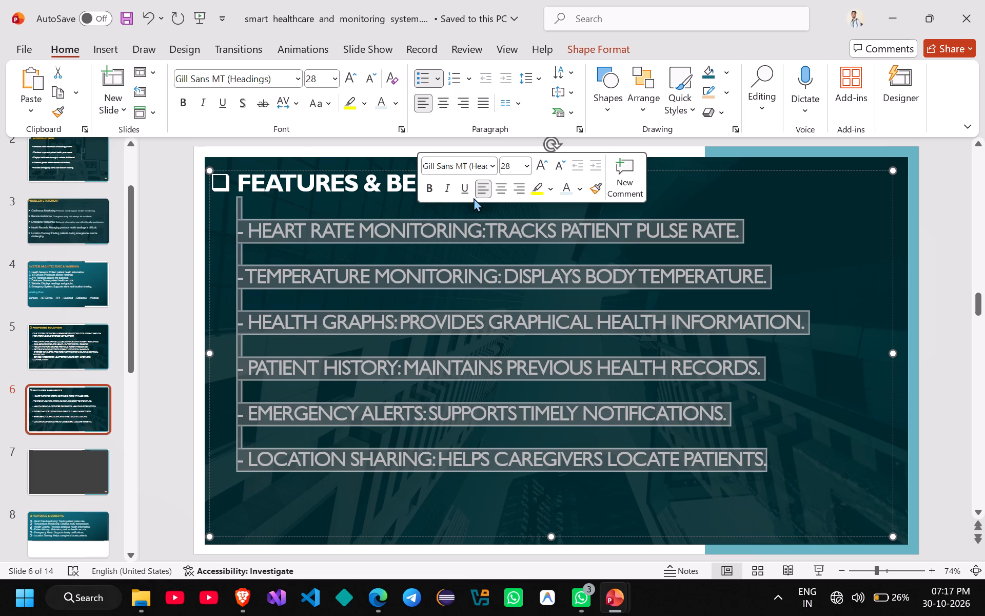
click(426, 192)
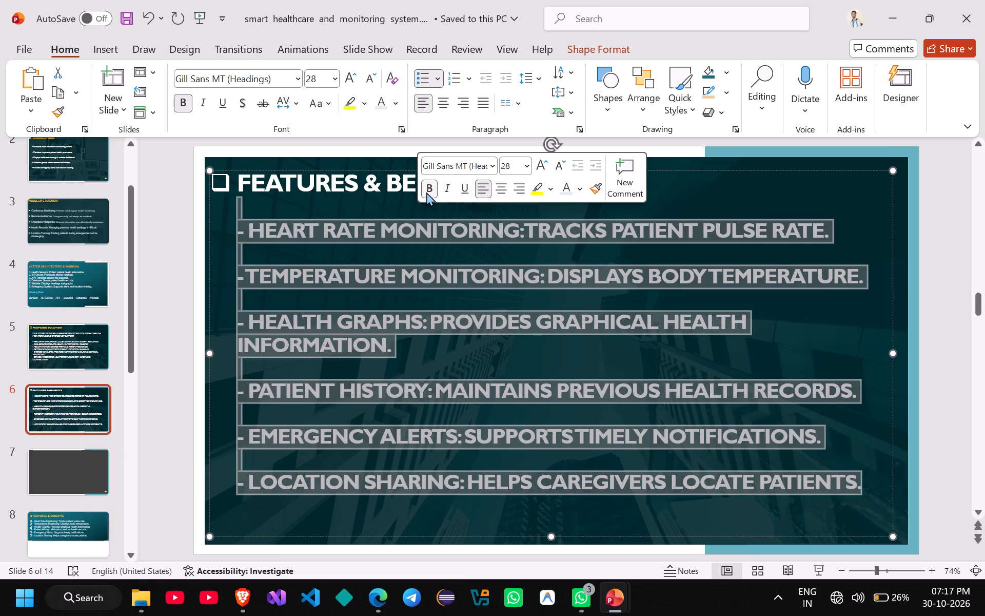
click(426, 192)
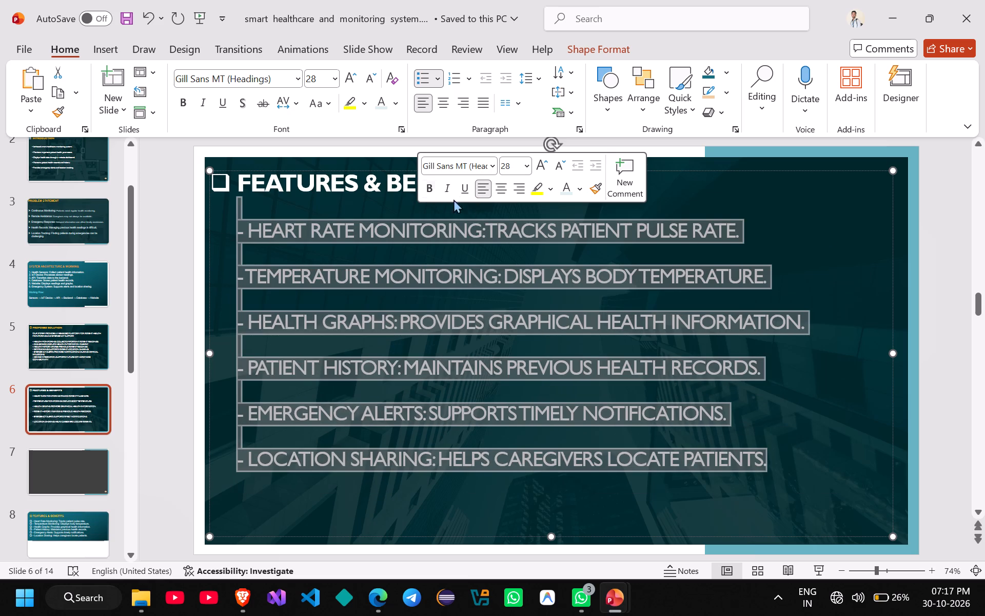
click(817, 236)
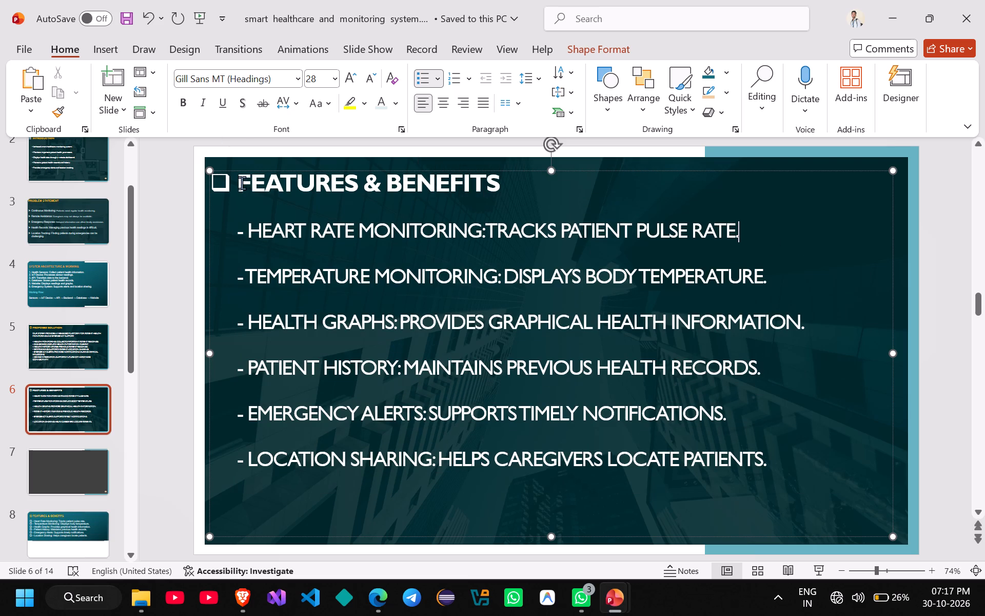
Colour the FEATURES & BENEFITS heading on slide 6 with the lighter light-blue theme colour.
drag(242, 183, 476, 194)
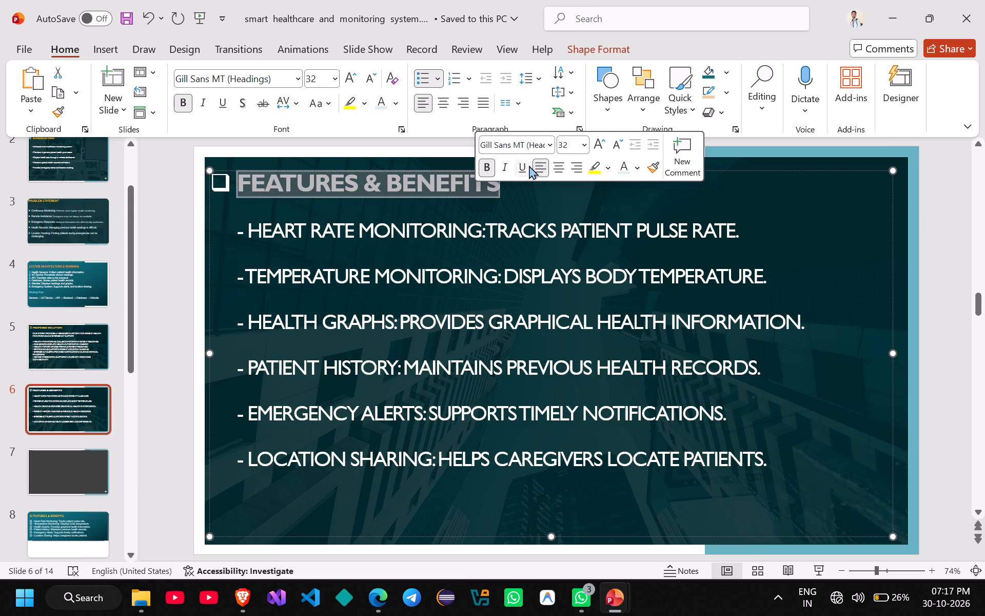
click(635, 169)
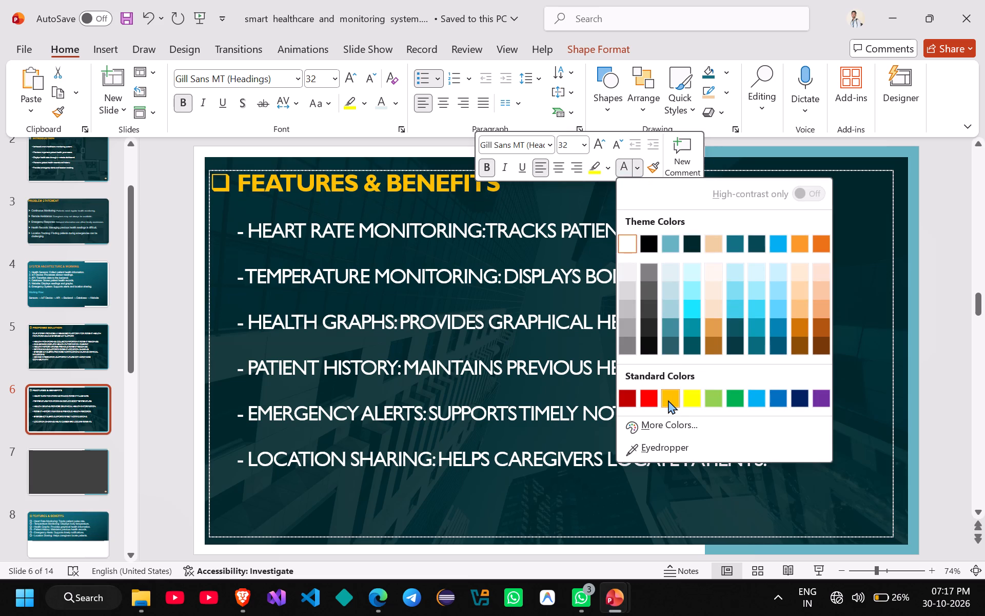
click(776, 284)
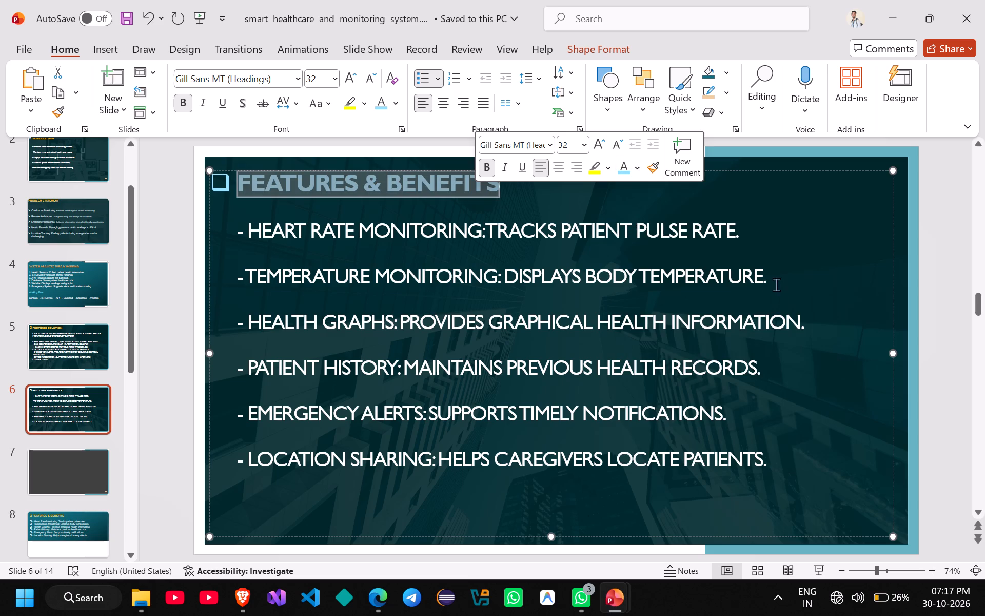
click(826, 303)
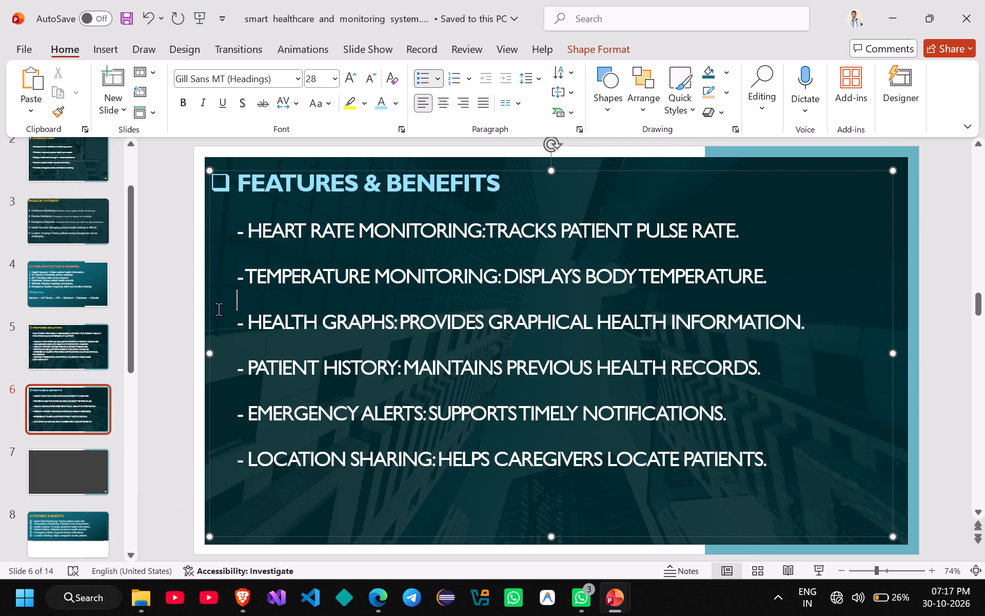
Apply the same light-blue font colour to the whole PROPOSED SOLUTION heading on slide 5.
click(72, 346)
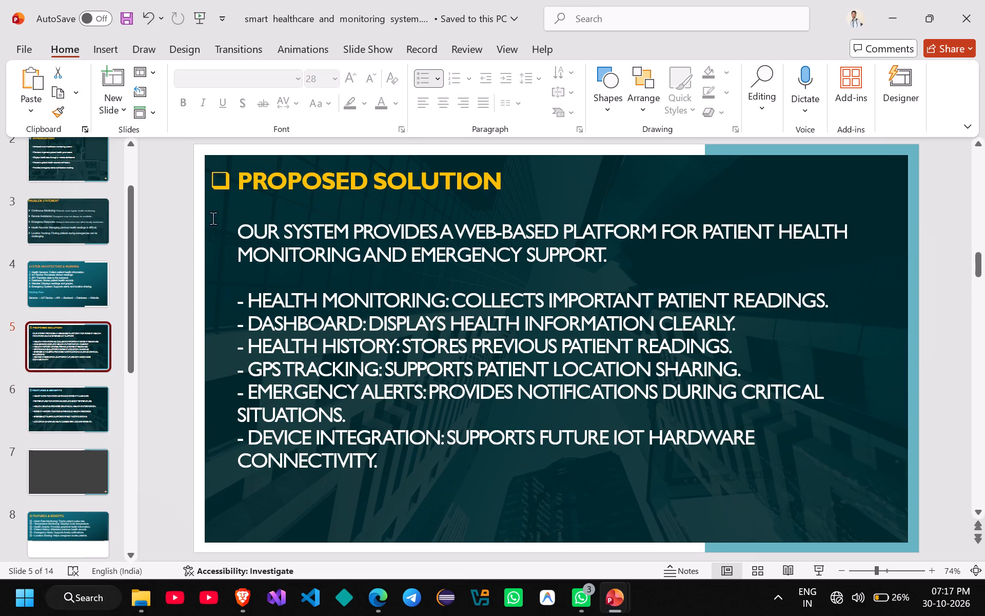
drag(241, 183, 326, 187)
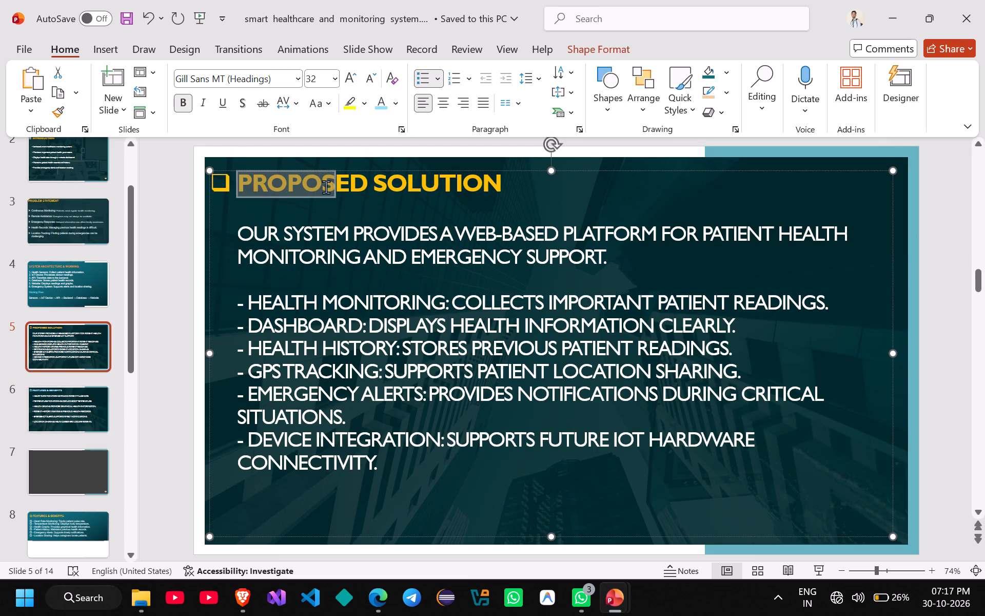
drag(326, 187, 324, 187)
click(324, 187)
drag(506, 186, 210, 188)
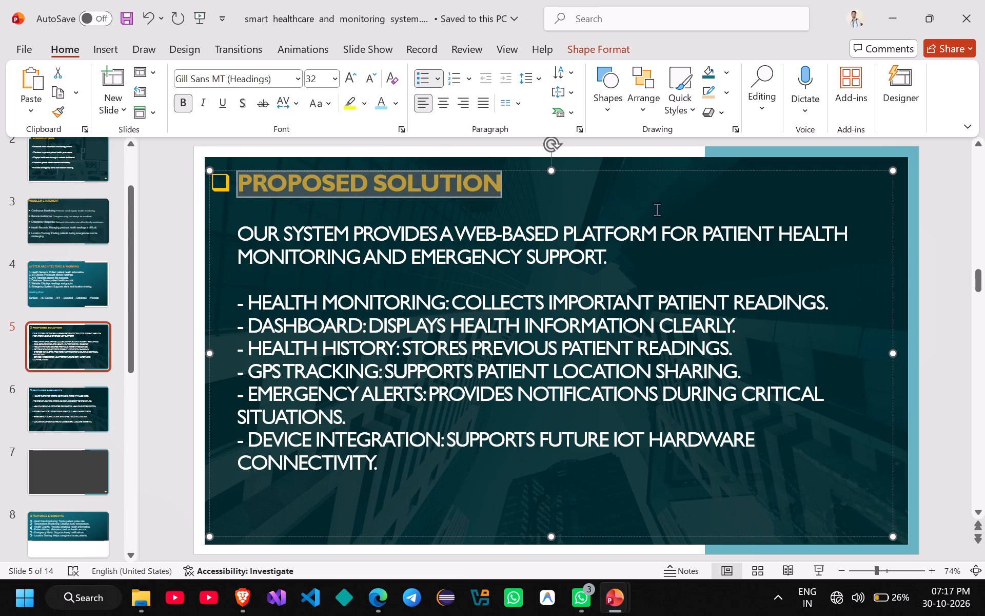
click(384, 104)
click(536, 187)
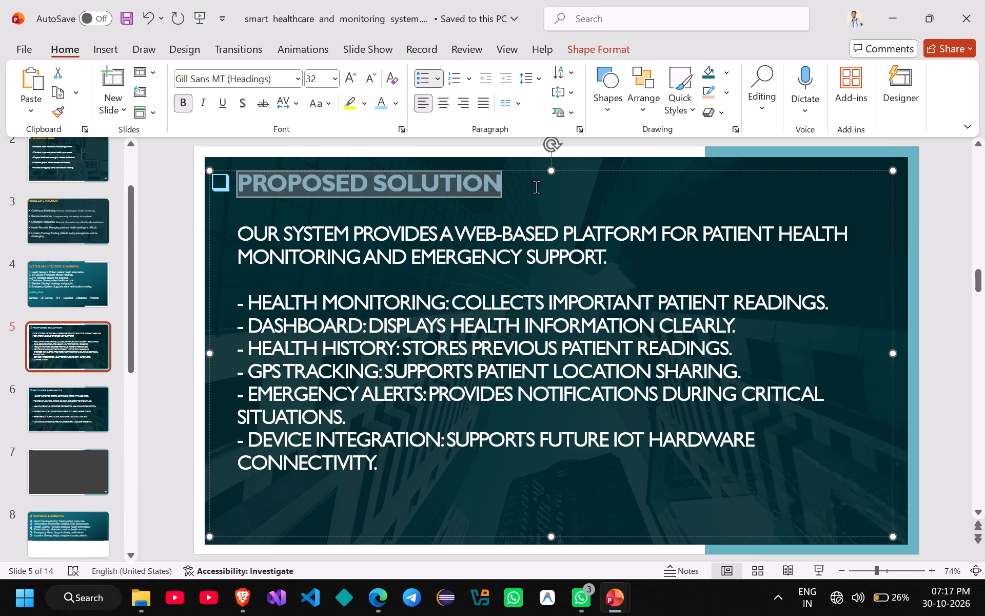
Replace the last letter of the PROBLEM STATEMENT heading on slide 3 with a lowercase t.
double_click(99, 236)
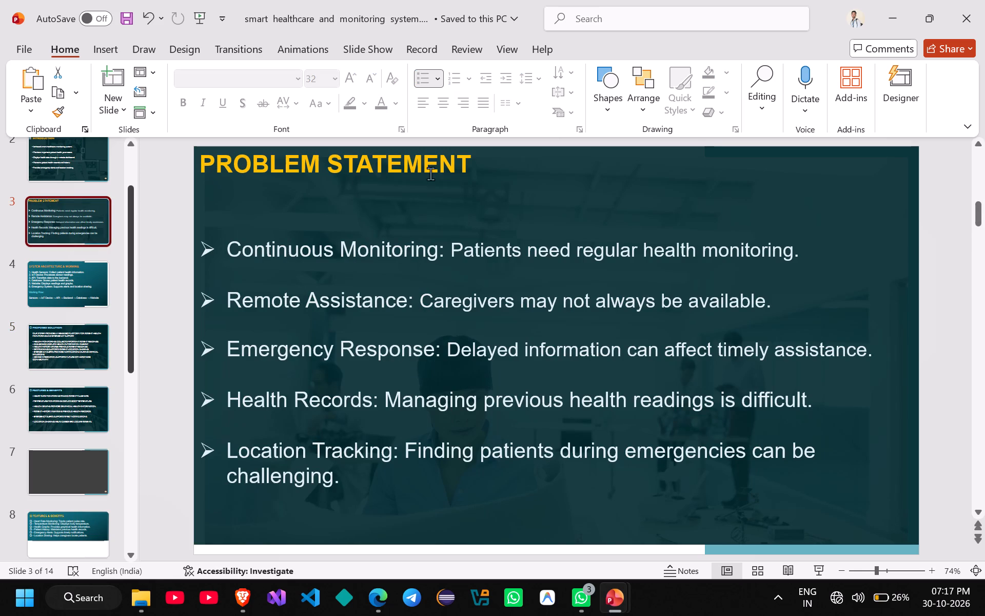
click(486, 166)
key(BackSpace)
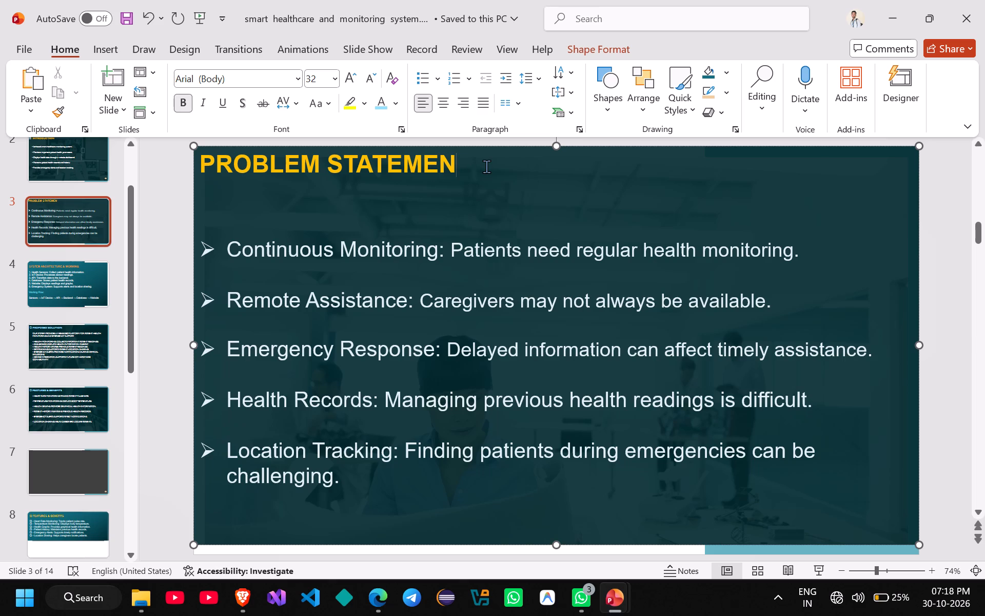
key(t)
Cut the empty placeholder slide, slide 7, that follows the redesigned Features & Benefits slide.
click(61, 411)
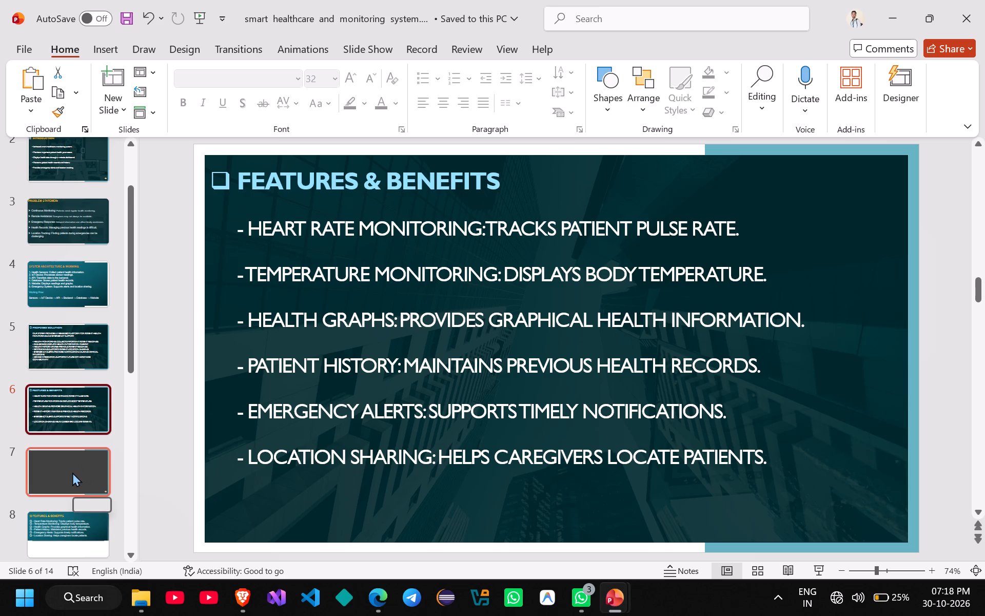
click(72, 472)
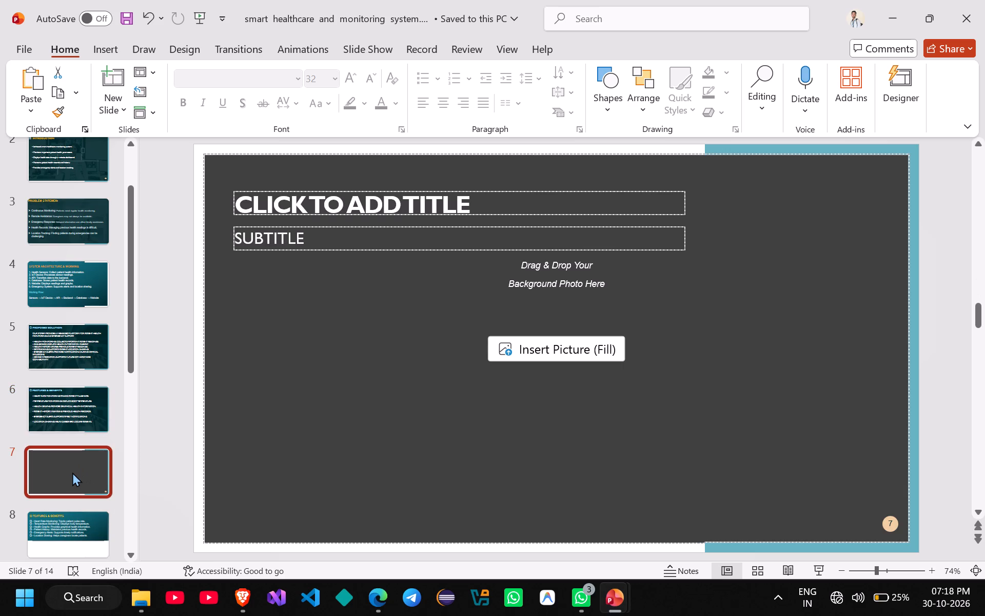
right_click(72, 472)
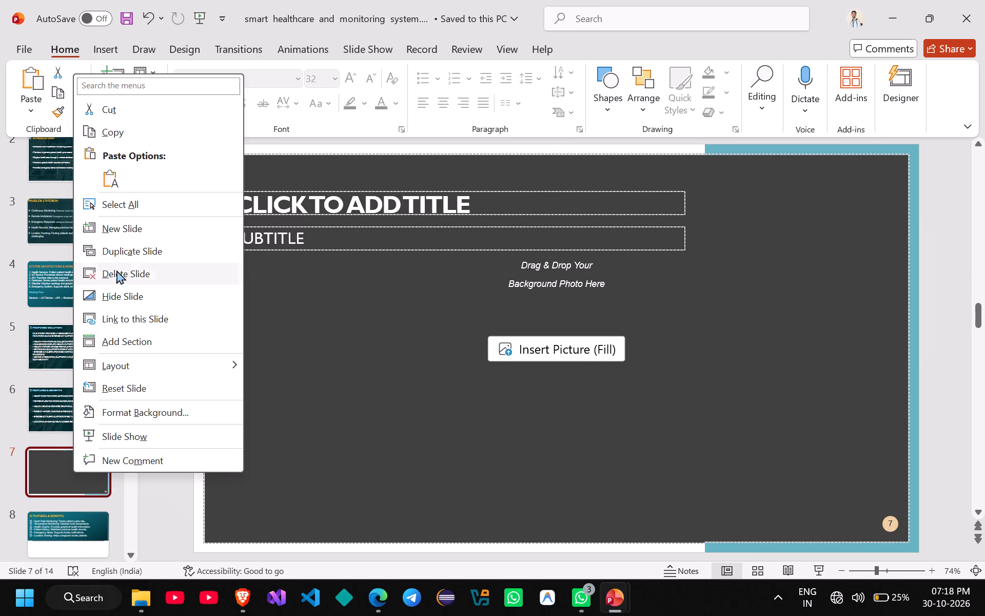
click(110, 106)
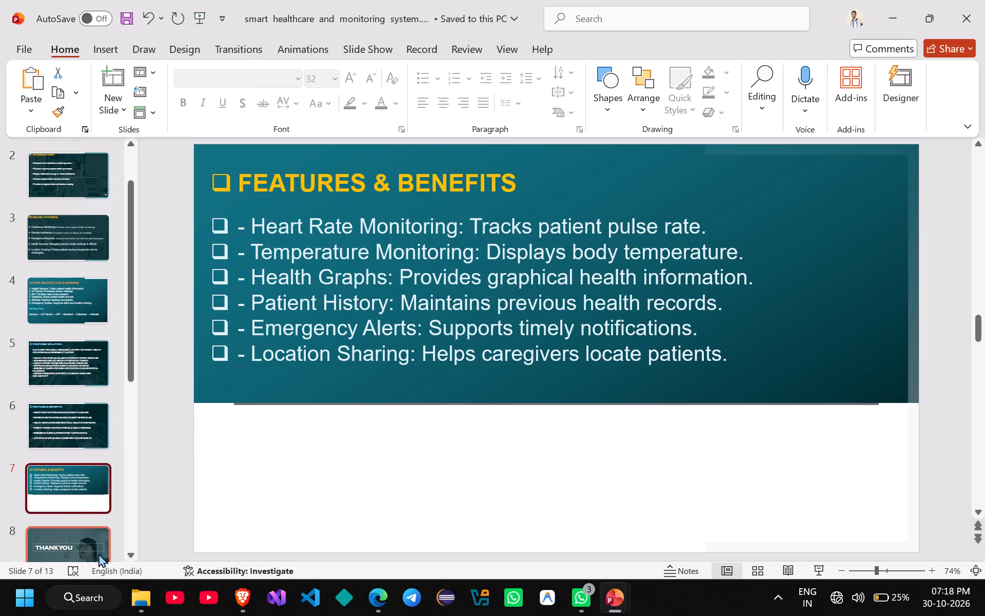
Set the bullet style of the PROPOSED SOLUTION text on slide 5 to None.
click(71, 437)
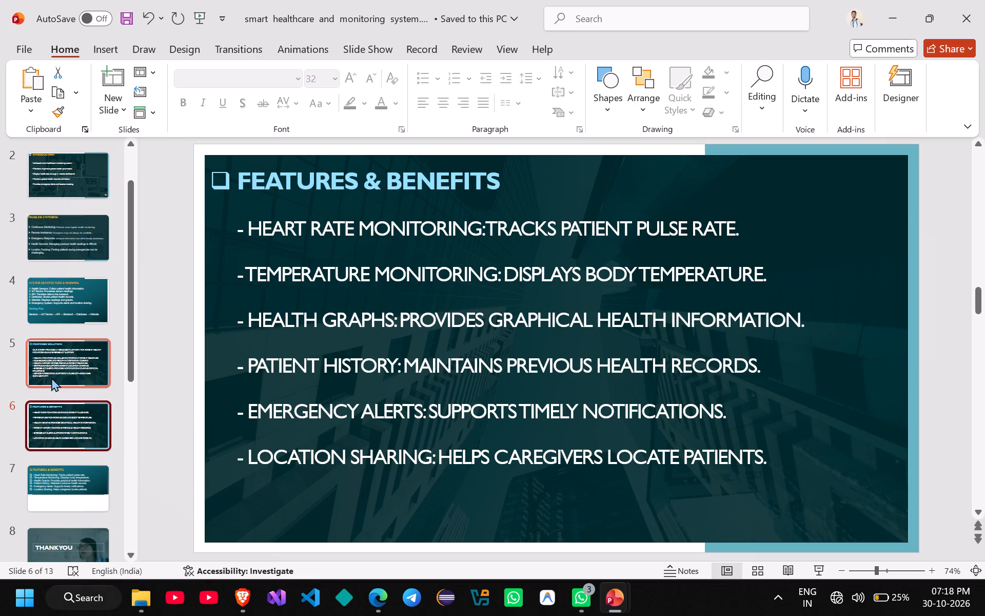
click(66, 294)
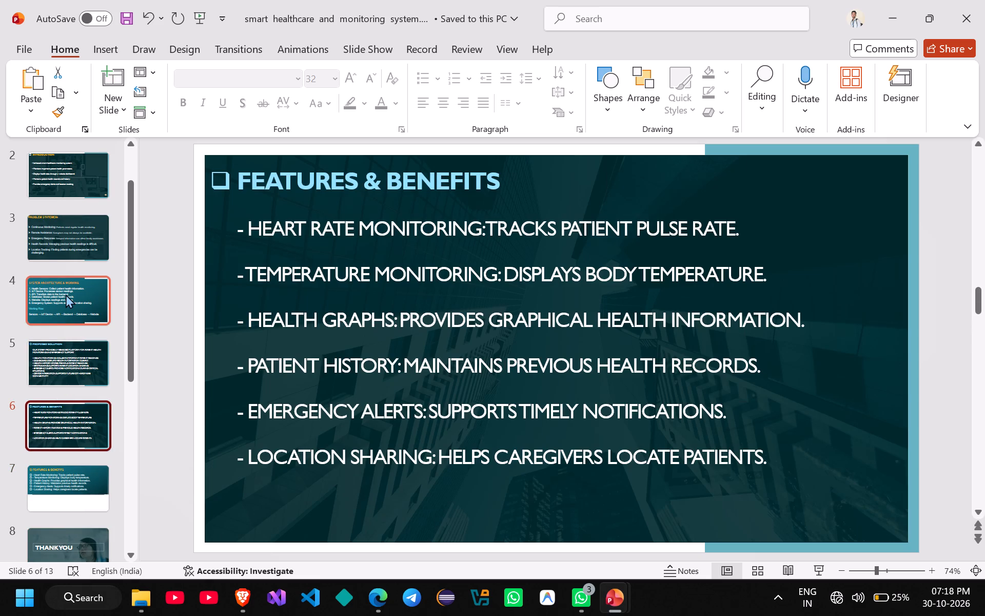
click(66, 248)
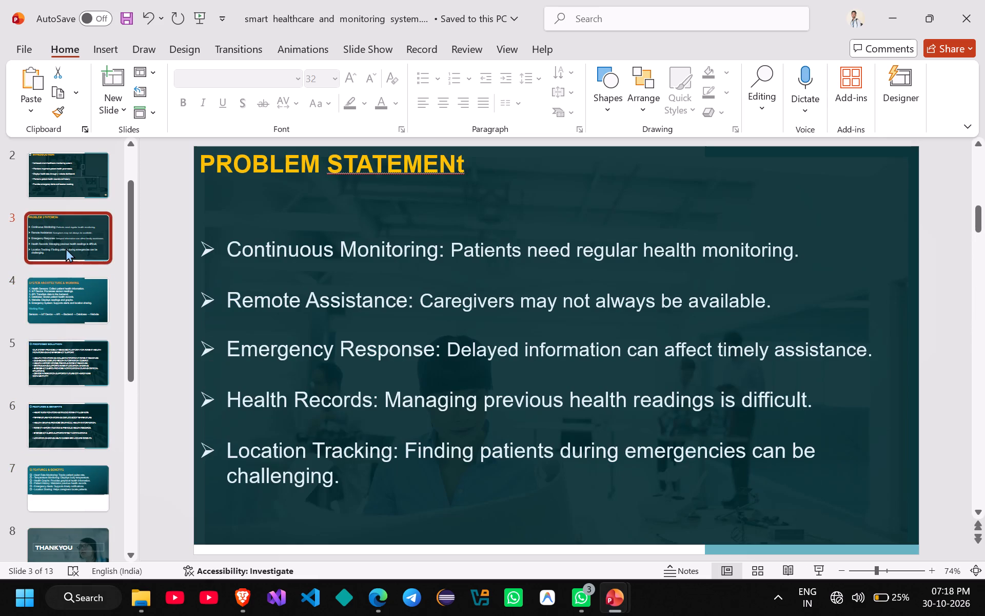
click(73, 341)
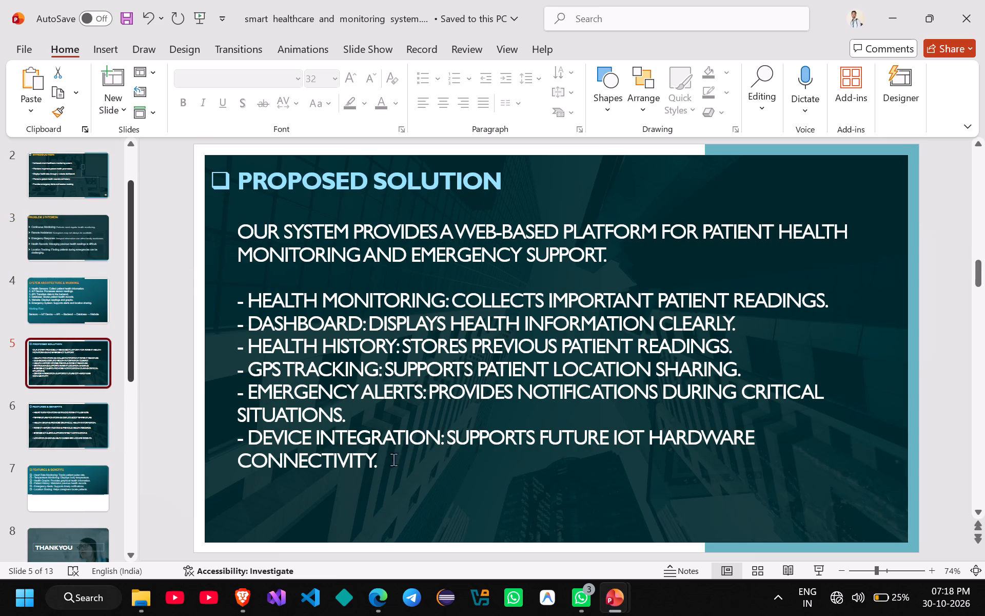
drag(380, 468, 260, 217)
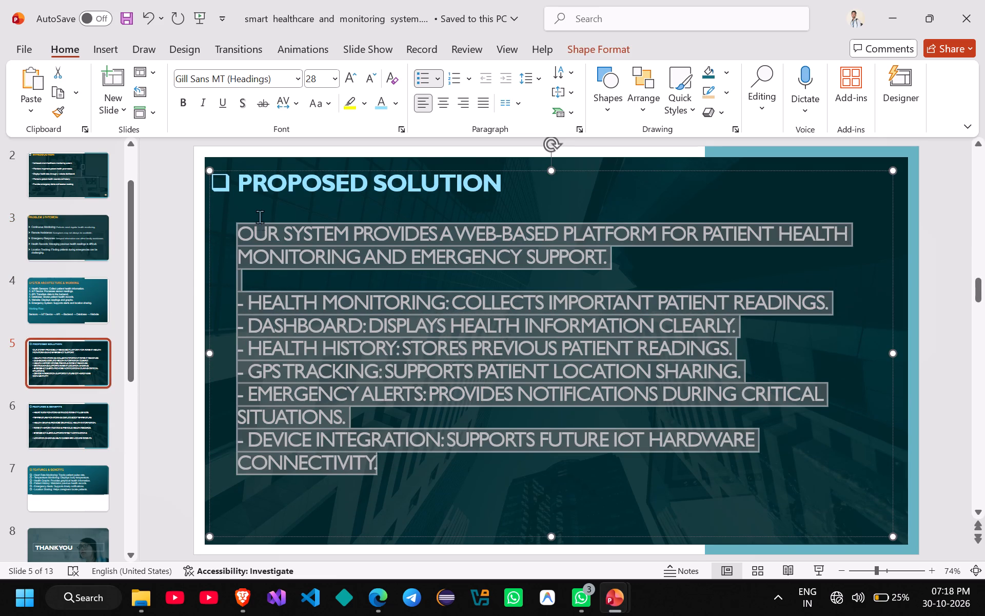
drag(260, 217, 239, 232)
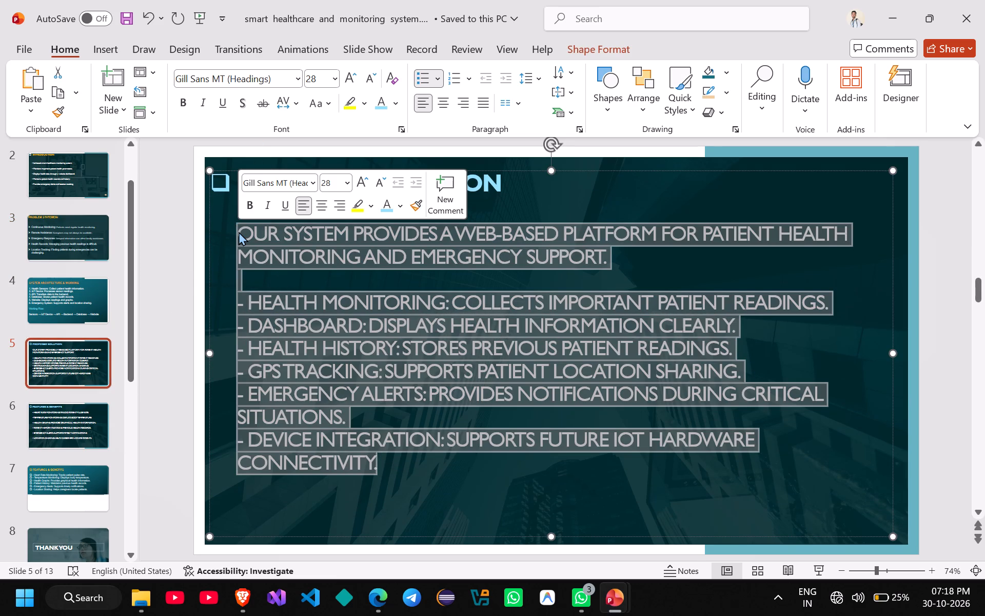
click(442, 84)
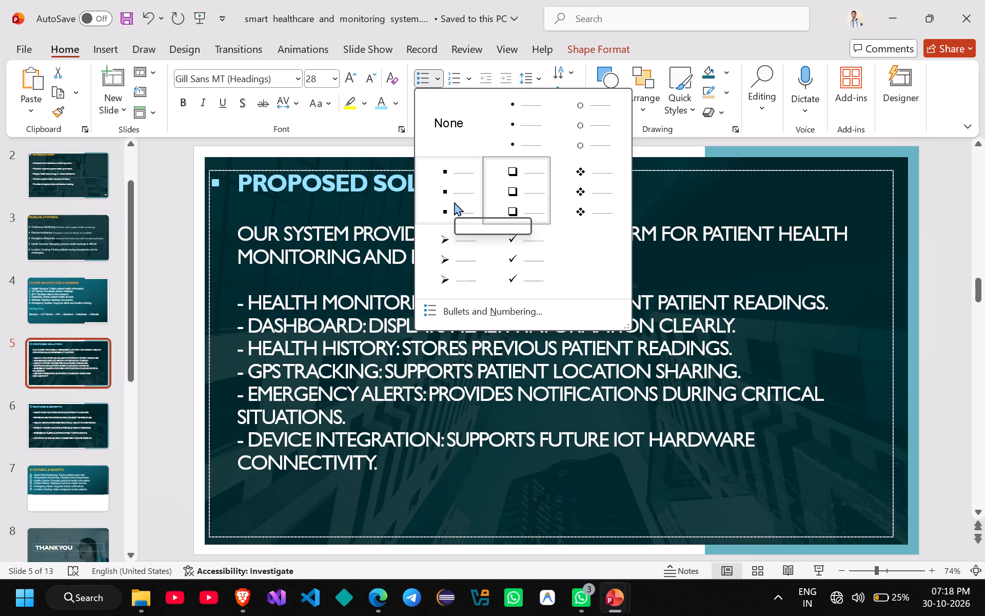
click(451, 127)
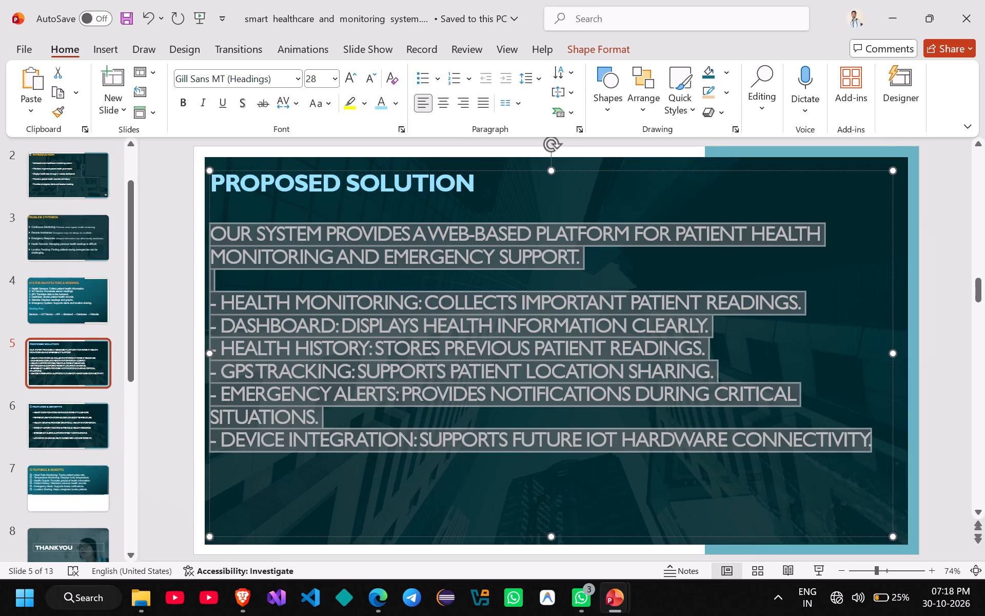
Stretch the upper-left corner of the PROPOSED SOLUTION text box on slide 5 slightly upward, near the dark panel's top edge.
click(212, 228)
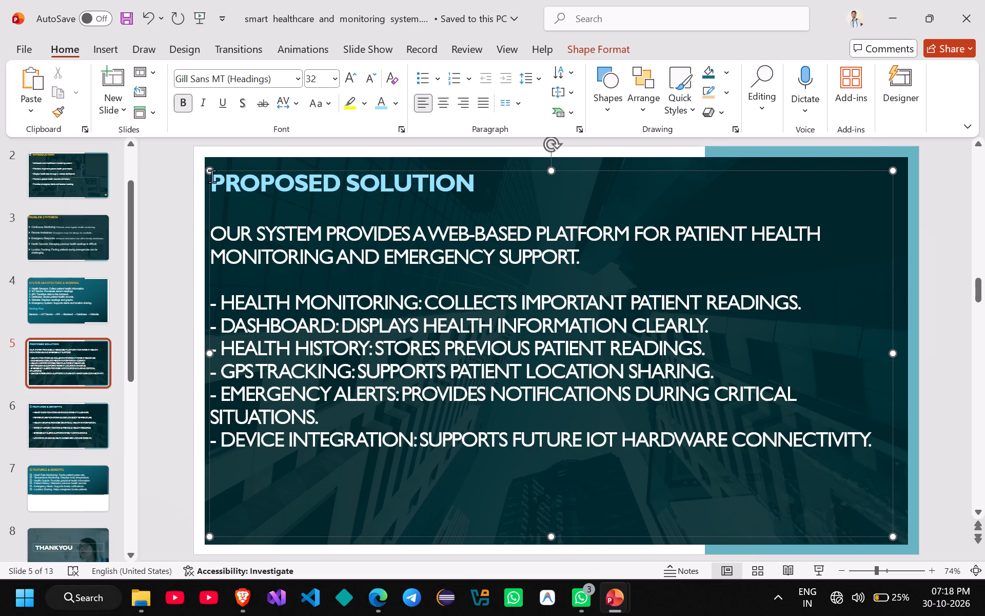
drag(208, 170, 207, 175)
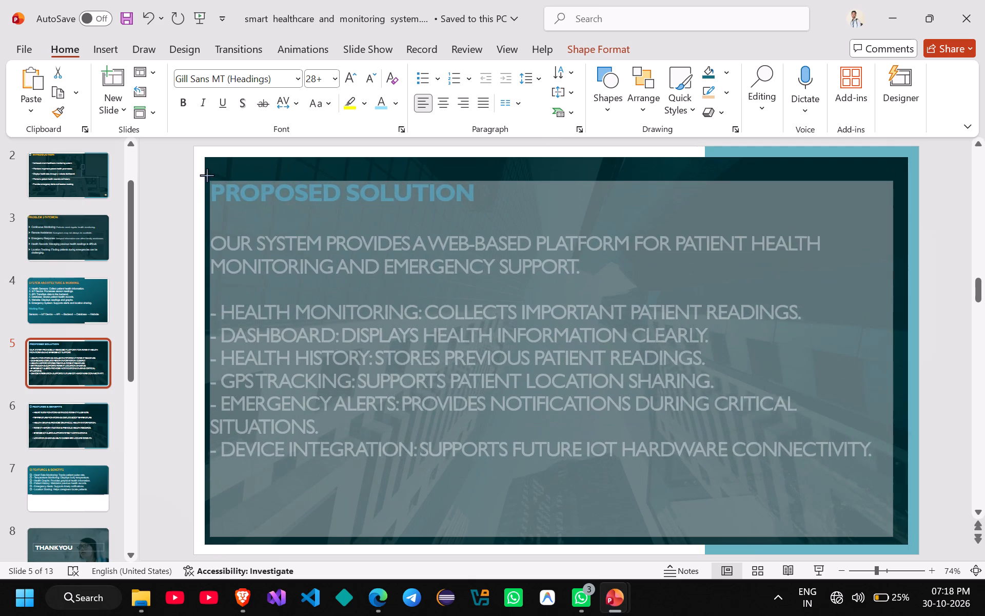
drag(207, 175, 206, 162)
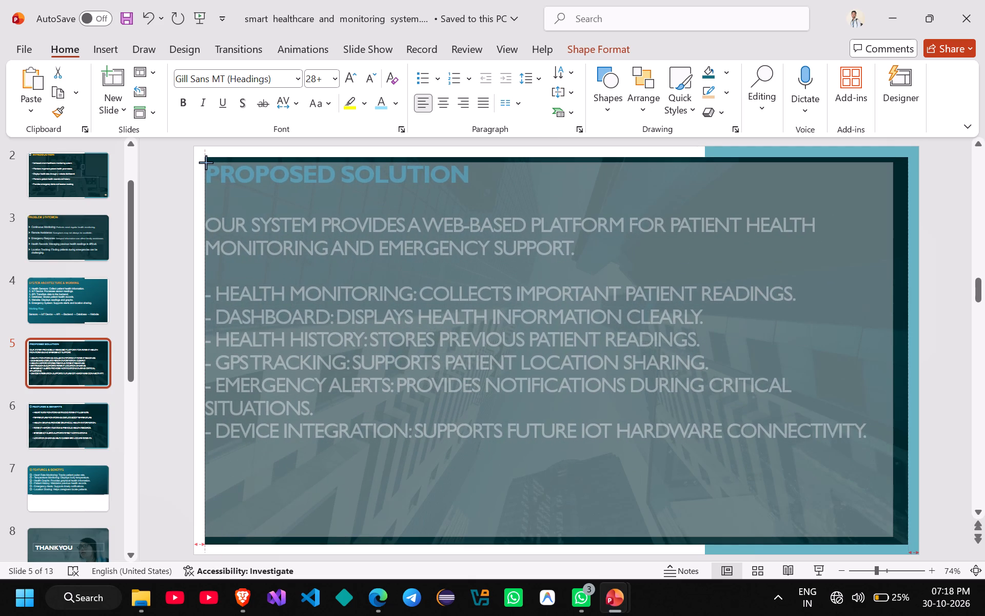
drag(206, 162, 206, 162)
drag(206, 162, 209, 162)
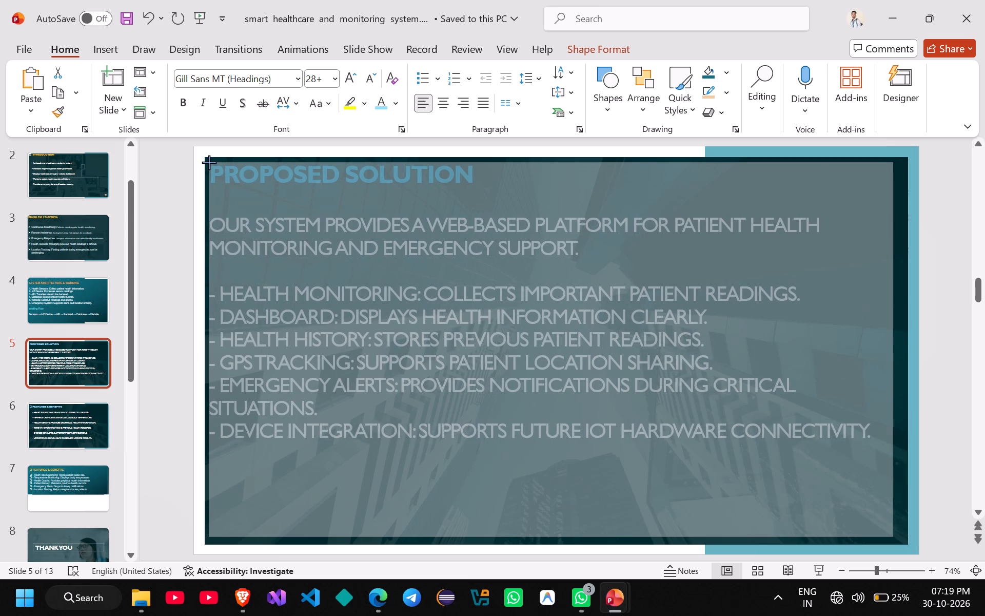
drag(209, 162, 209, 163)
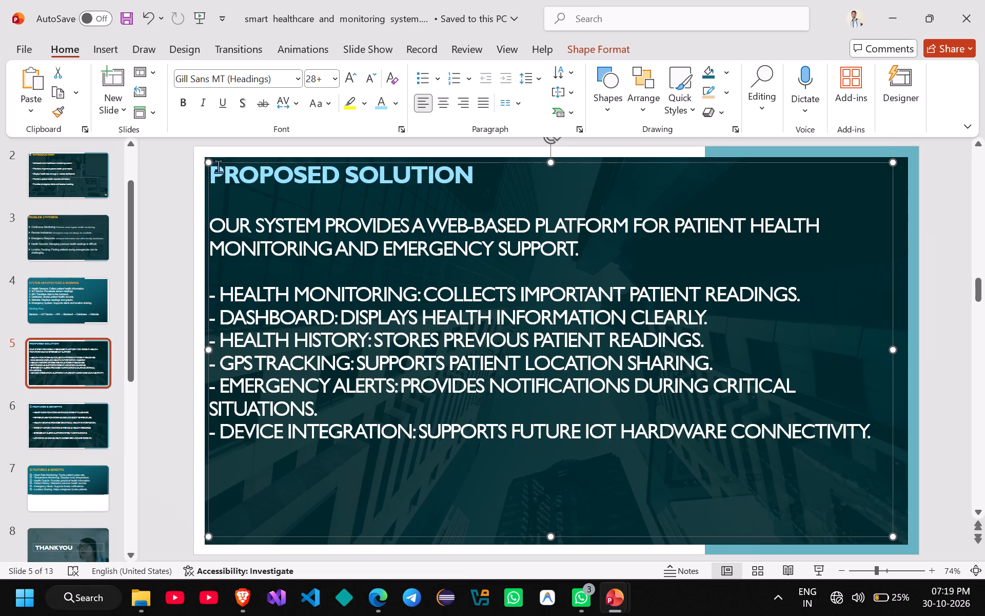
Apply hollow square bullets to the whole PROPOSED SOLUTION text on slide 5.
drag(214, 169, 419, 359)
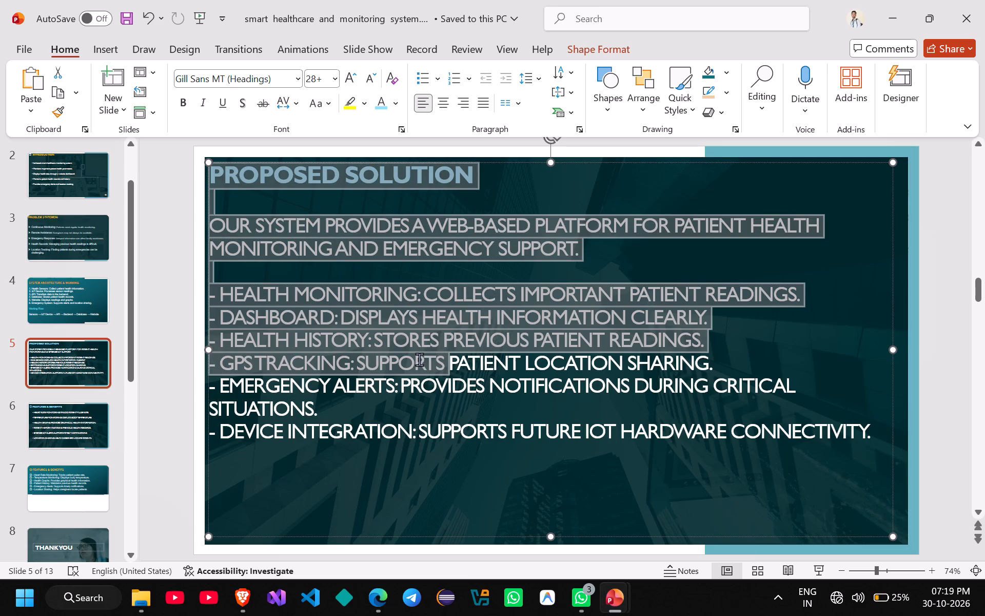
drag(419, 359, 780, 590)
scroll(522, 387, right, 2)
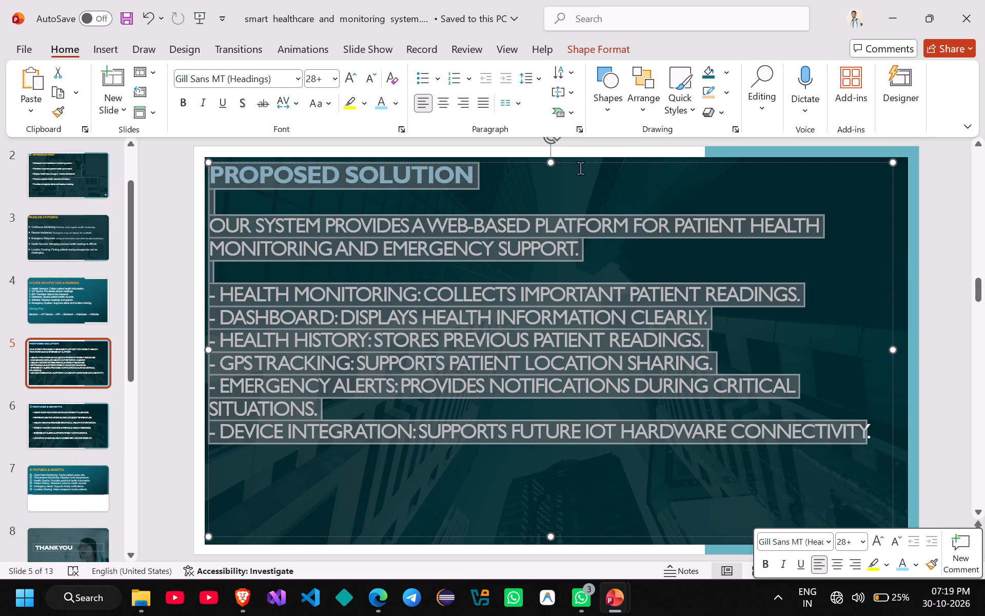
click(439, 78)
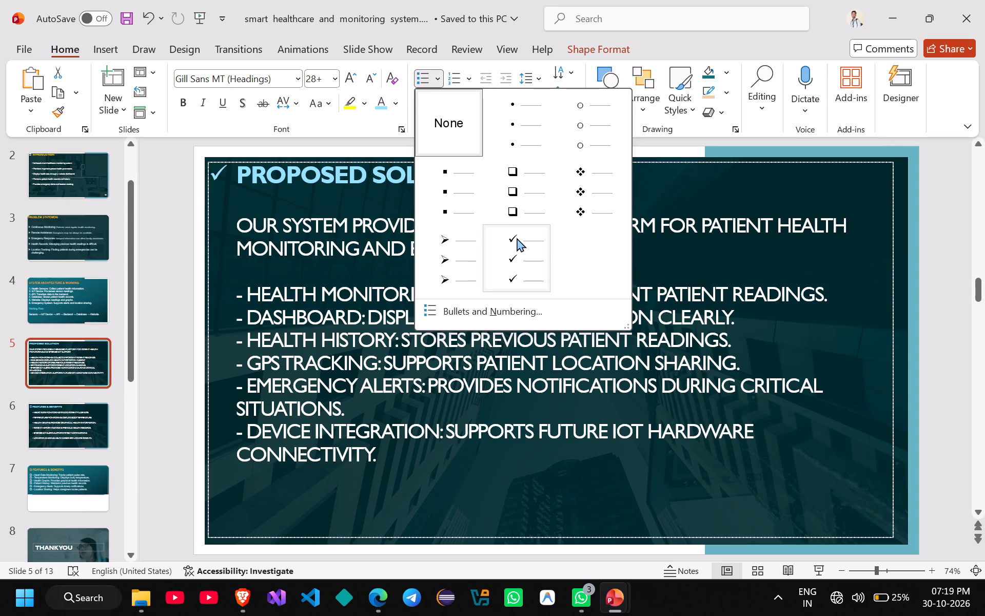
click(525, 197)
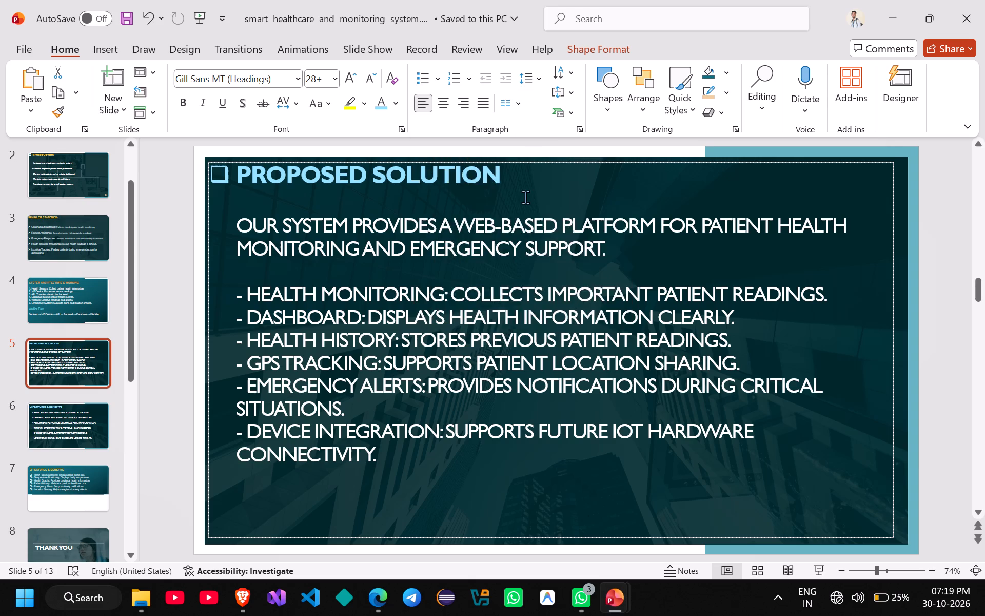
click(672, 239)
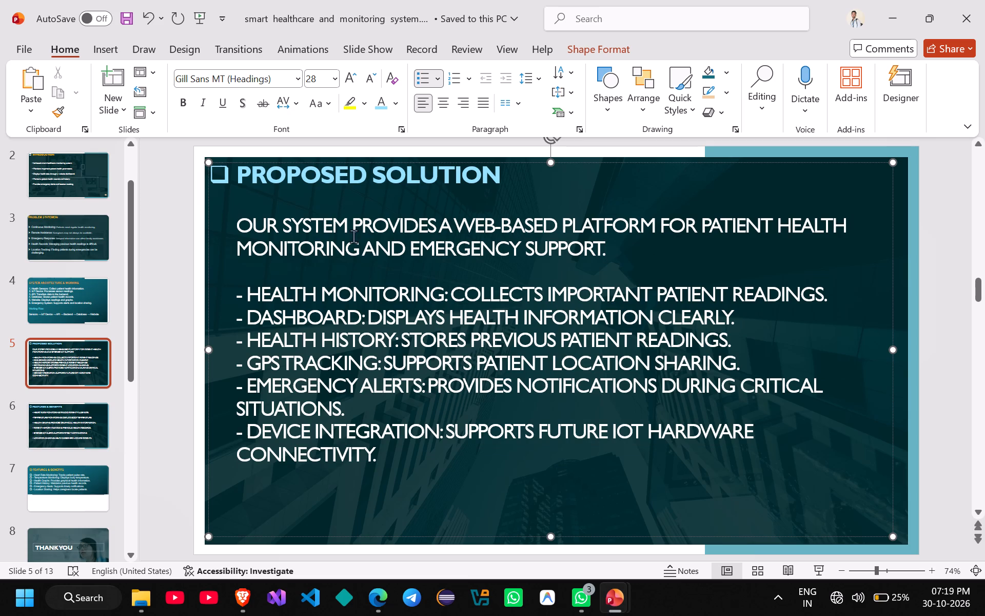
Colour the SYSTEM ARCHITECTURE & WORKING heading on slide 4 light blue and make it italic.
click(41, 292)
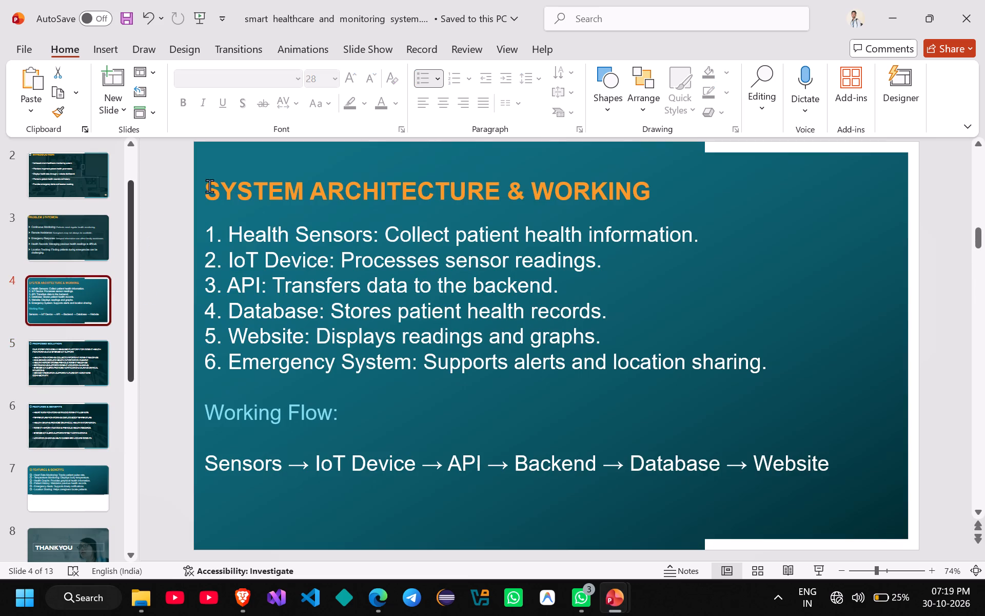
drag(207, 190, 618, 206)
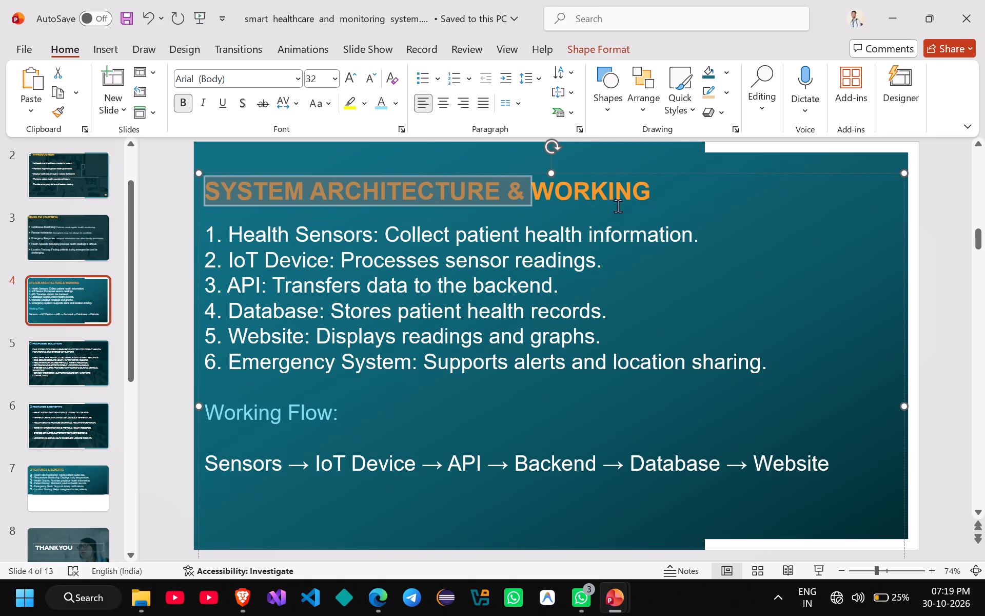
drag(618, 206, 618, 206)
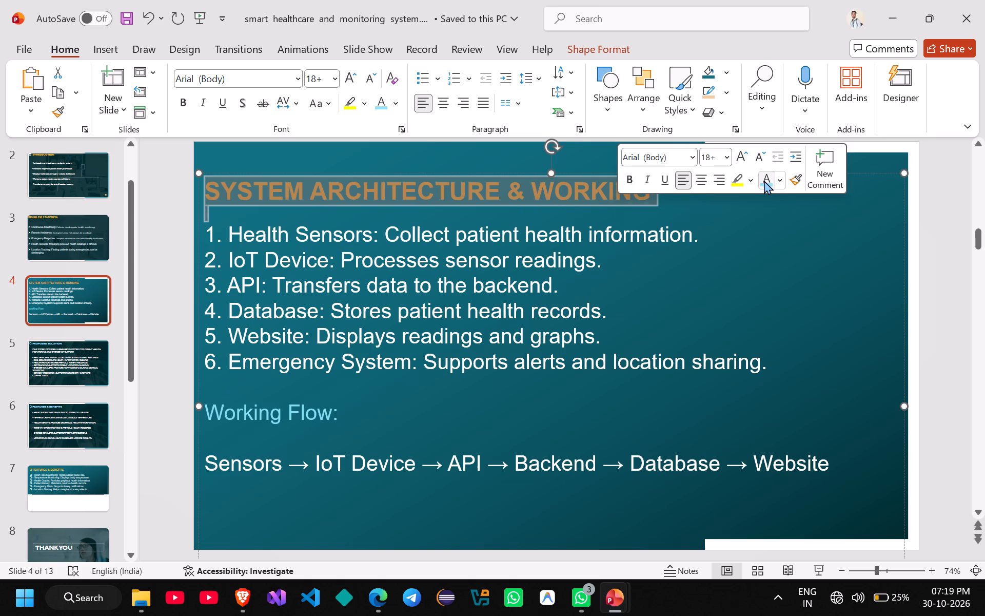
click(764, 180)
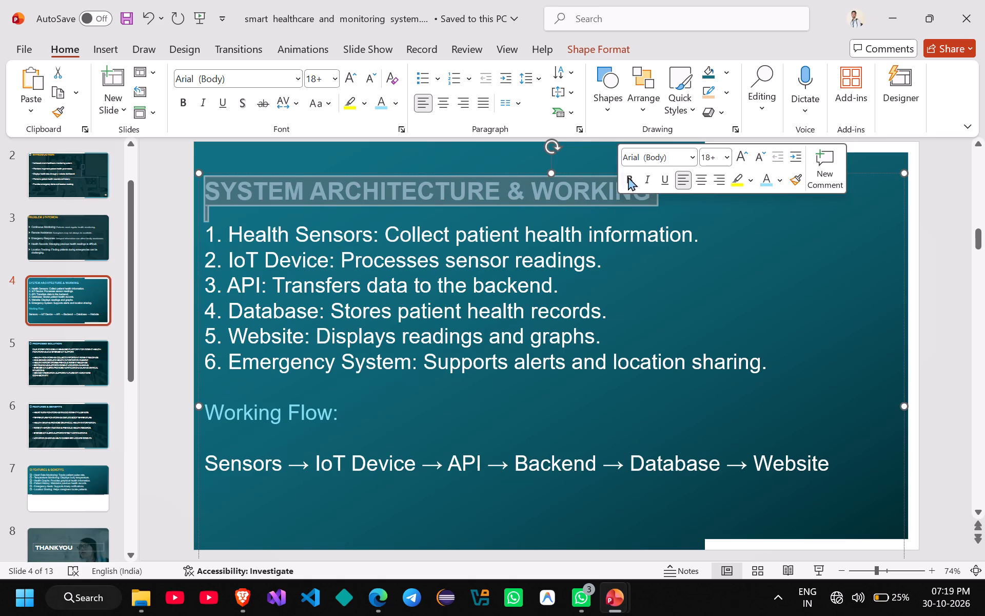
click(648, 178)
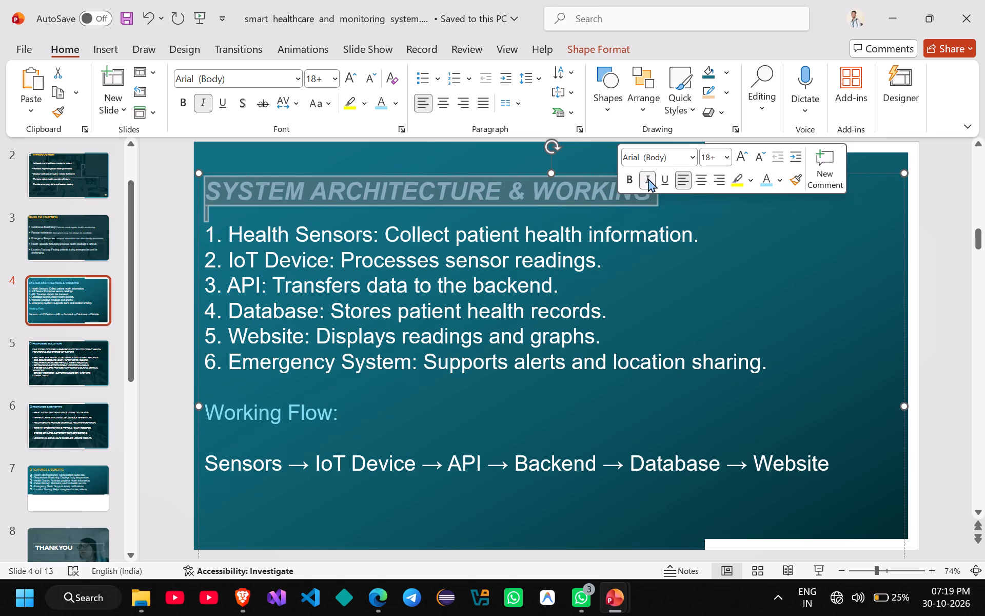
click(648, 182)
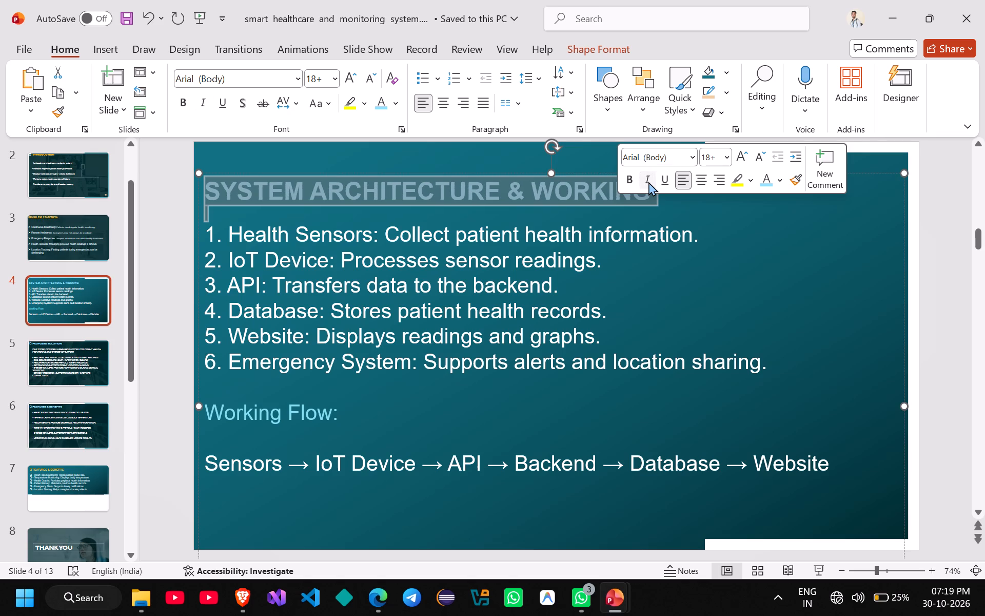
click(648, 182)
click(687, 224)
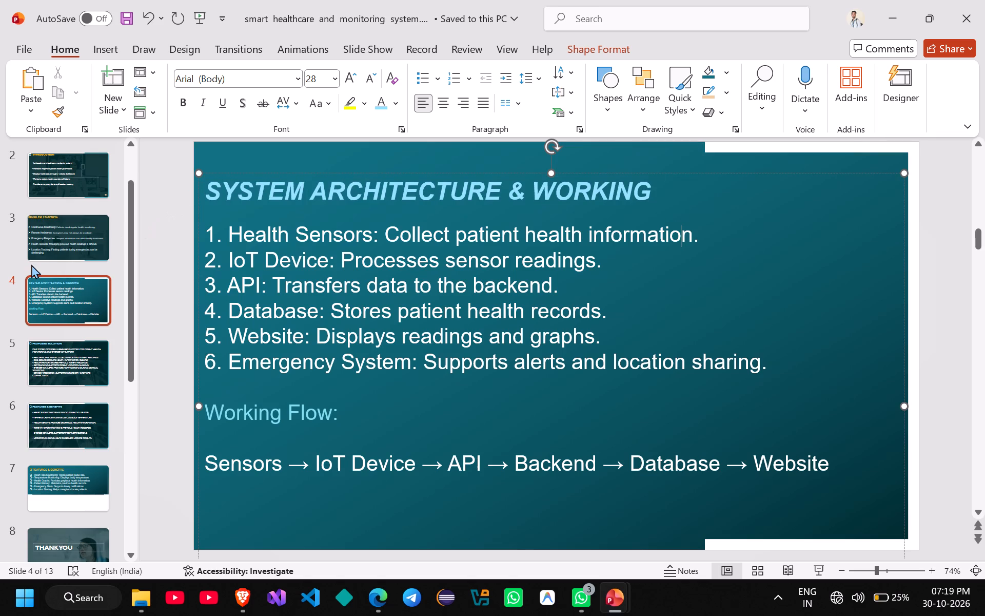
Apply filled square bullets to the five lines of text under the INTRODUCTION heading on slide 2.
click(55, 254)
drag(55, 254, 75, 249)
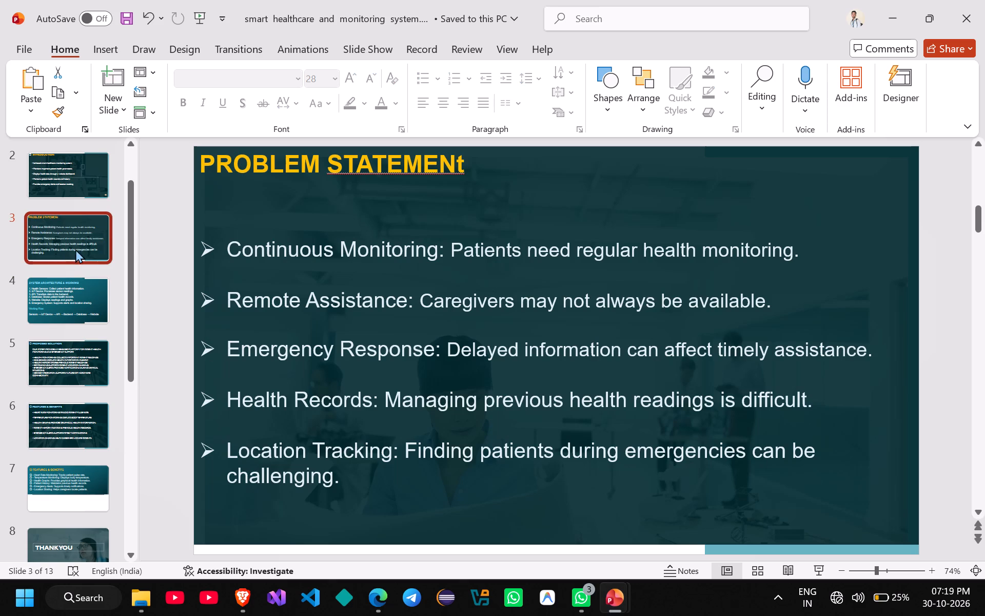
drag(75, 249, 48, 247)
scroll(48, 247, up, 1)
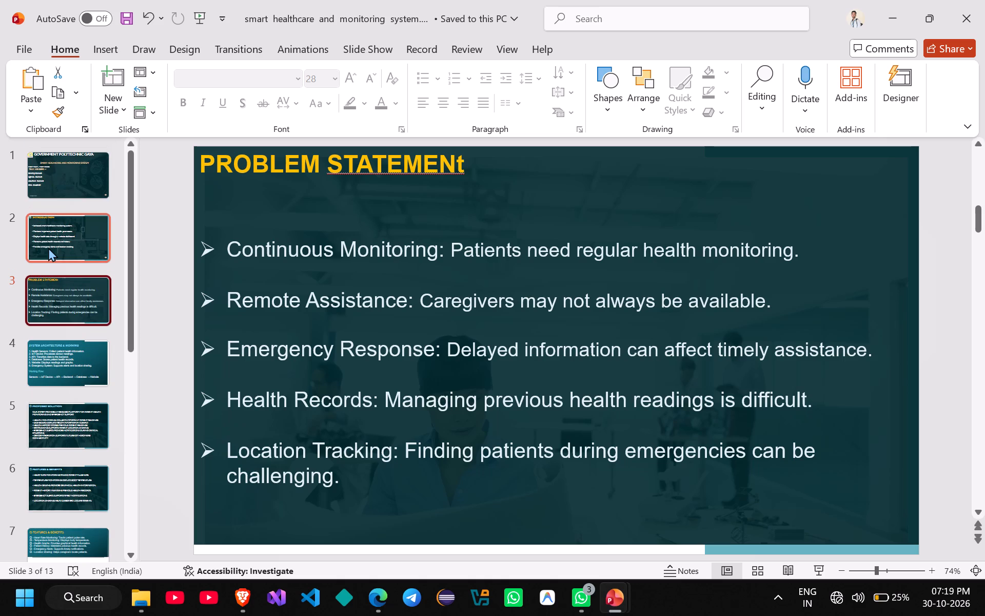
click(70, 229)
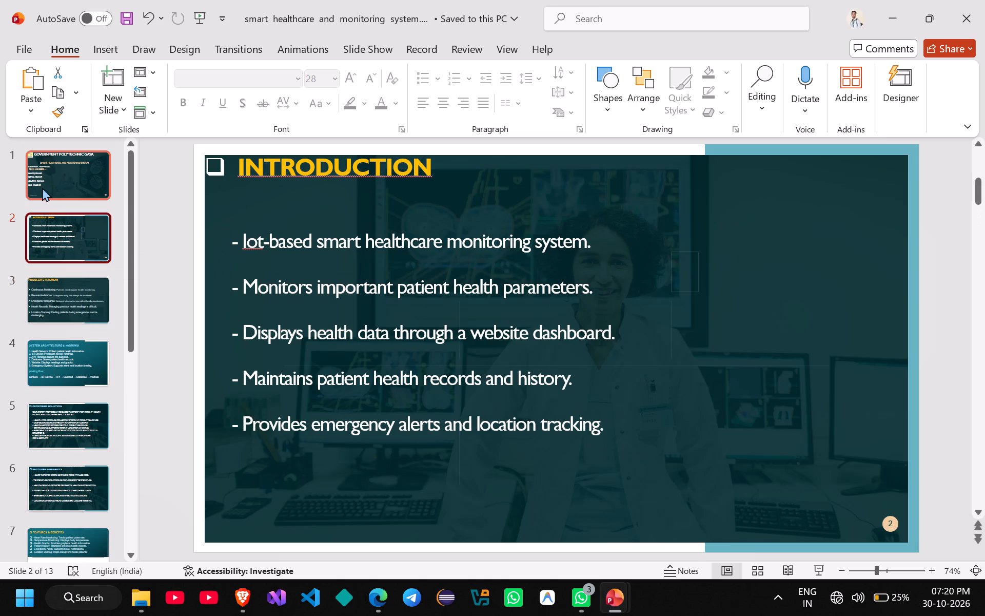
click(49, 180)
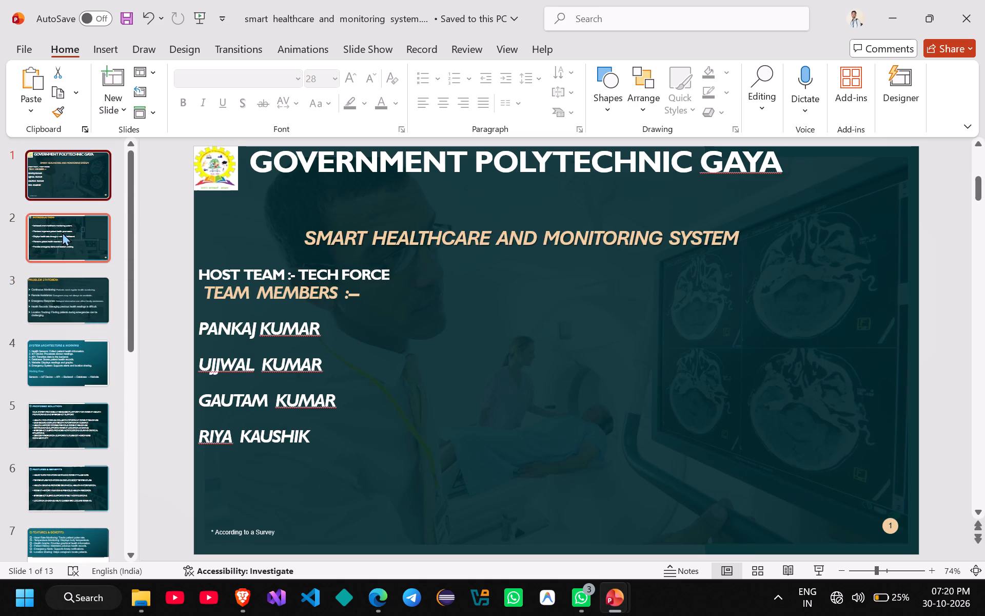
click(62, 232)
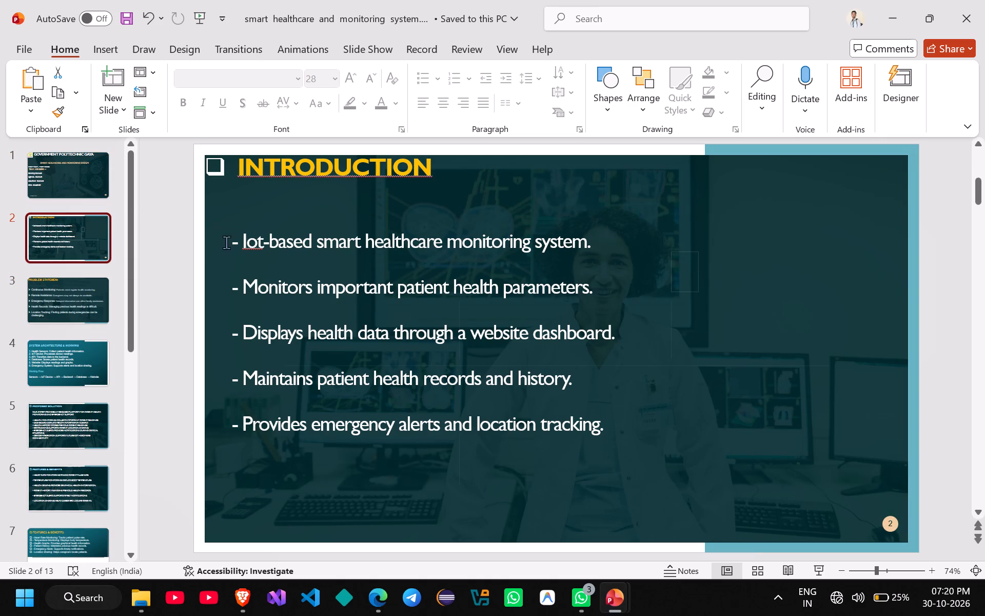
drag(233, 245, 435, 456)
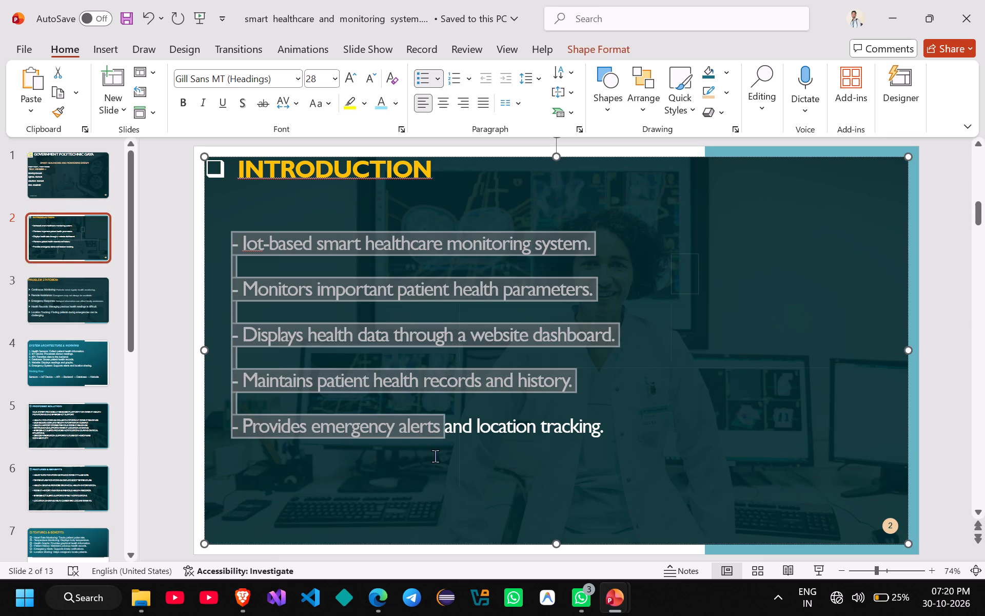
drag(435, 456, 652, 446)
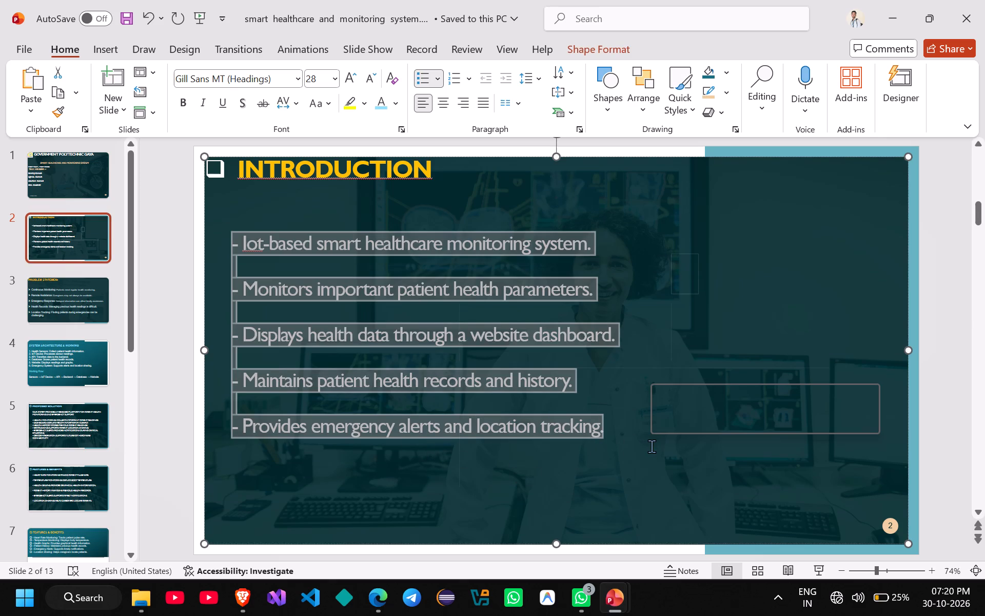
click(438, 76)
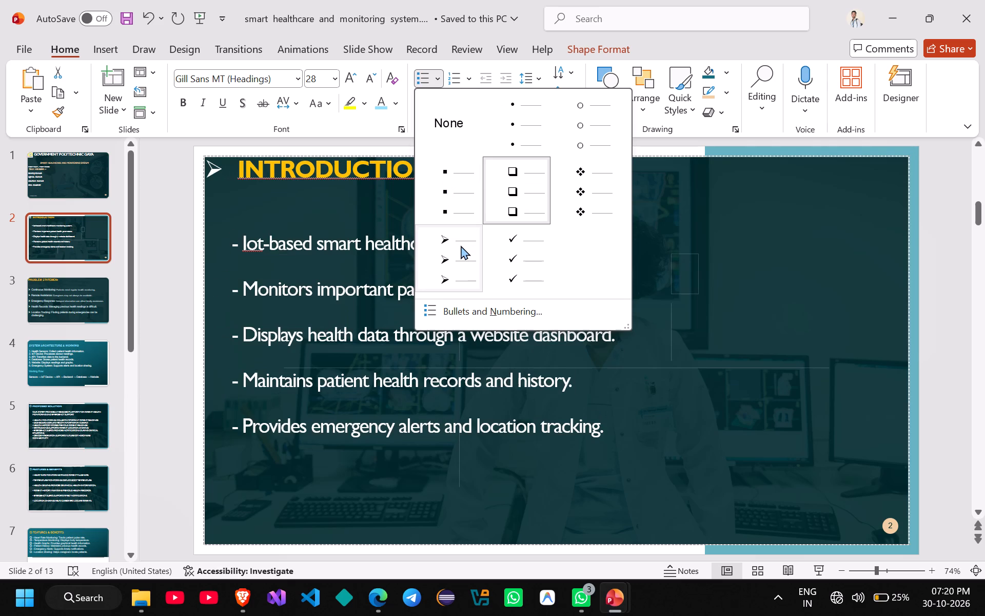
click(448, 191)
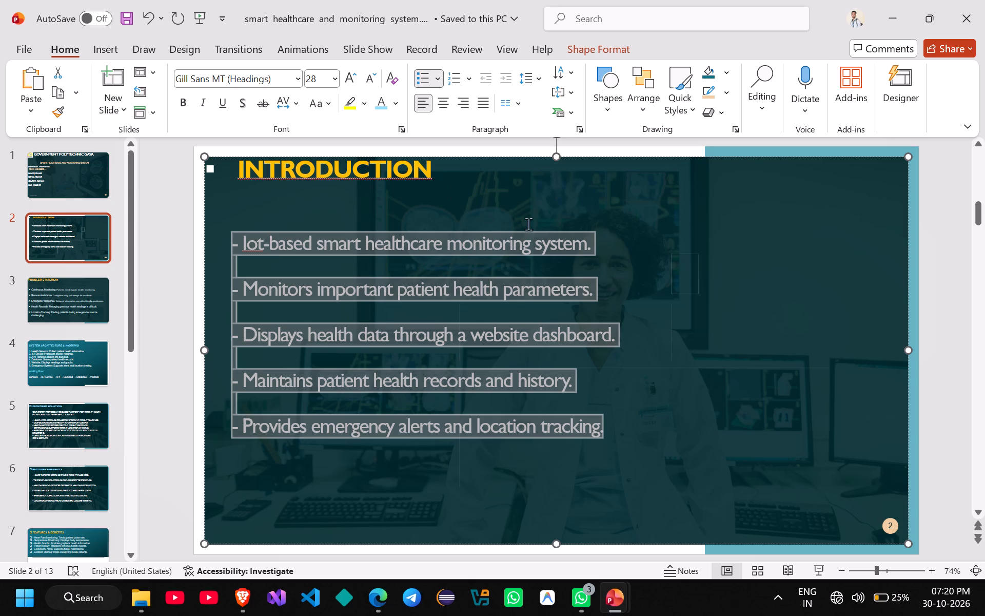
click(627, 227)
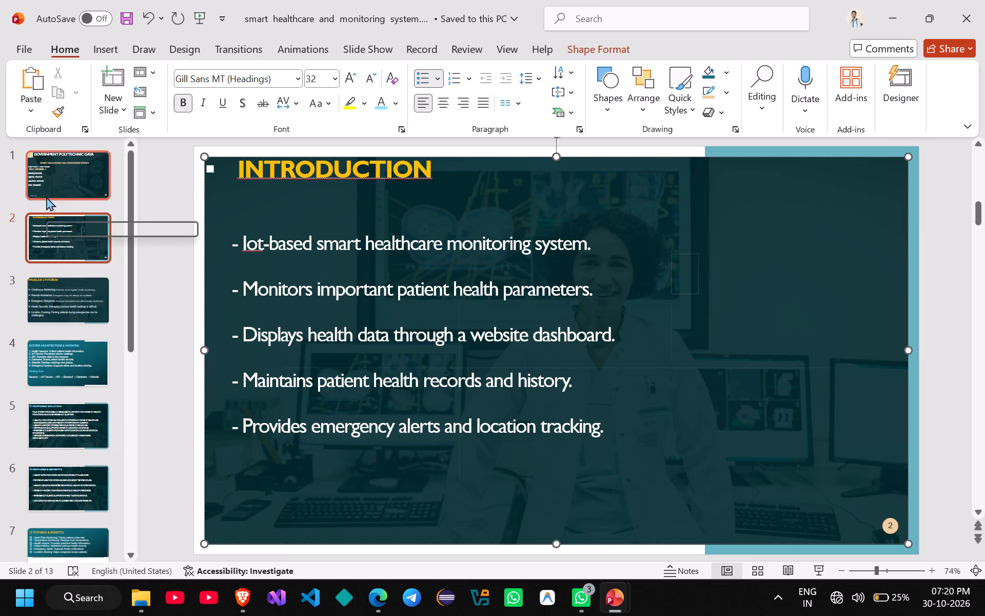
Compare the title slide with the one in Presentation 3.pptx, and review slides 2 to 5 of the smart healthcare presentation.
click(62, 183)
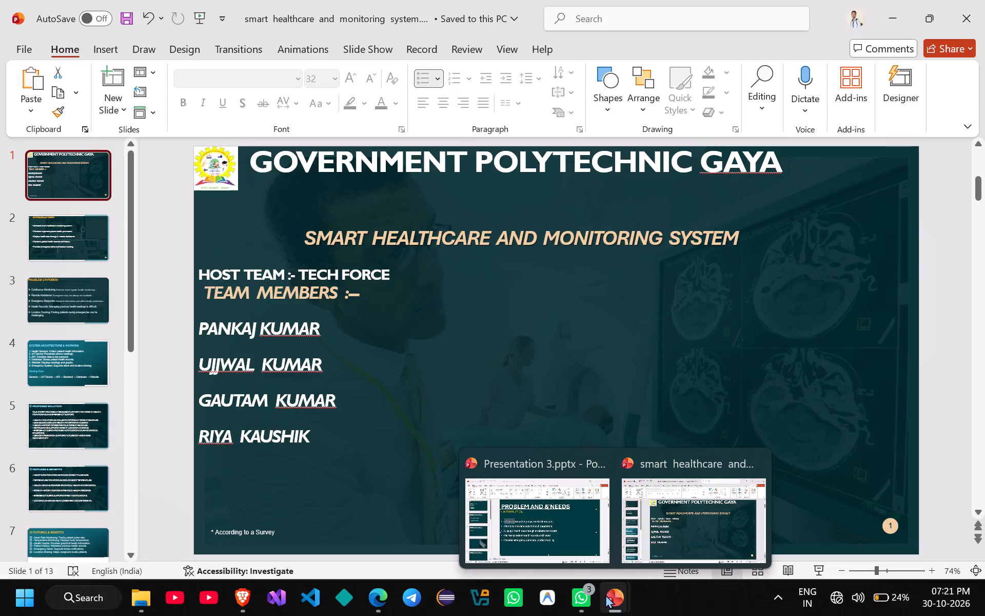
drag(605, 594, 564, 573)
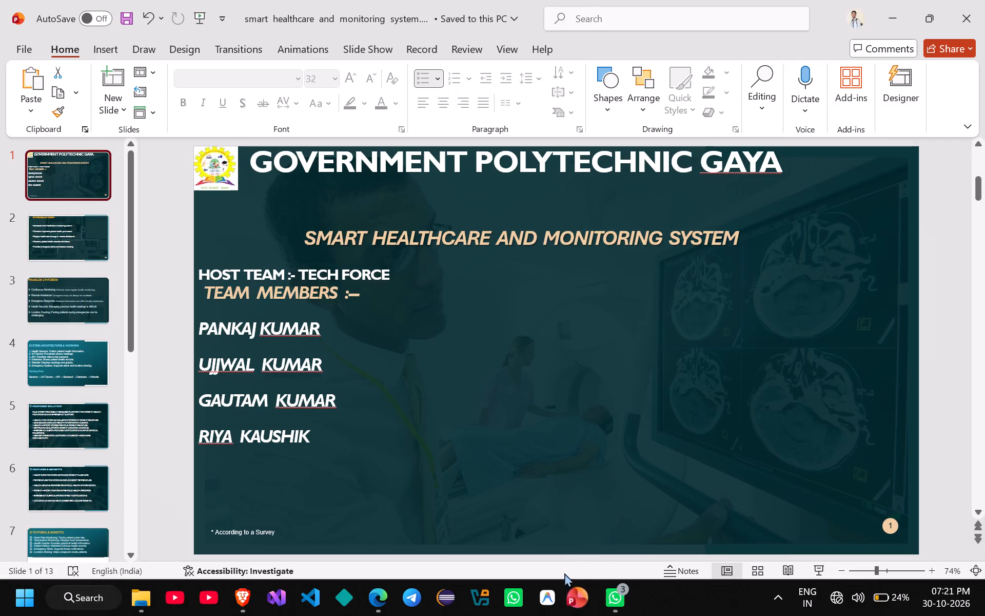
drag(564, 573, 563, 582)
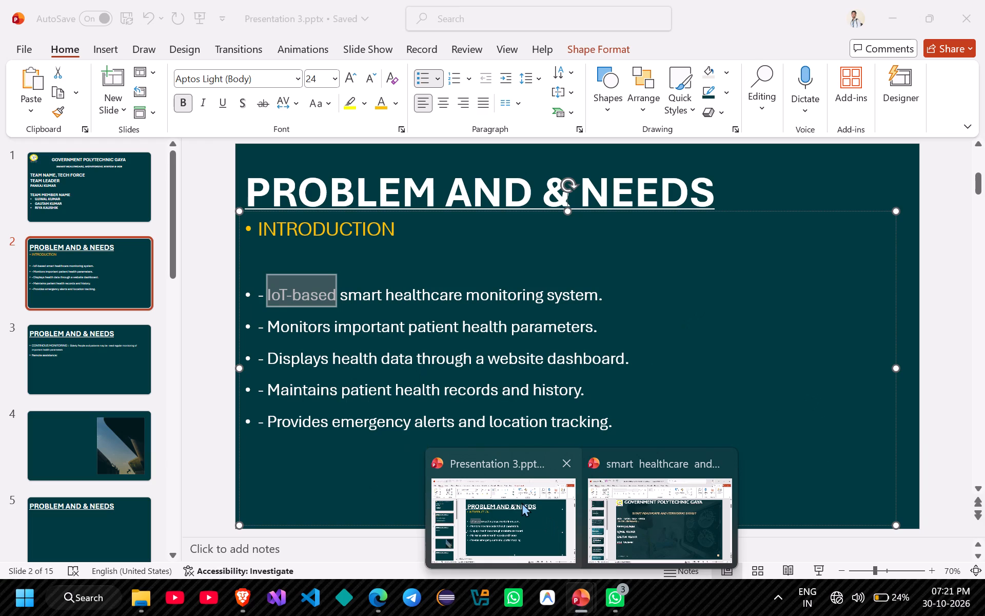
click(521, 507)
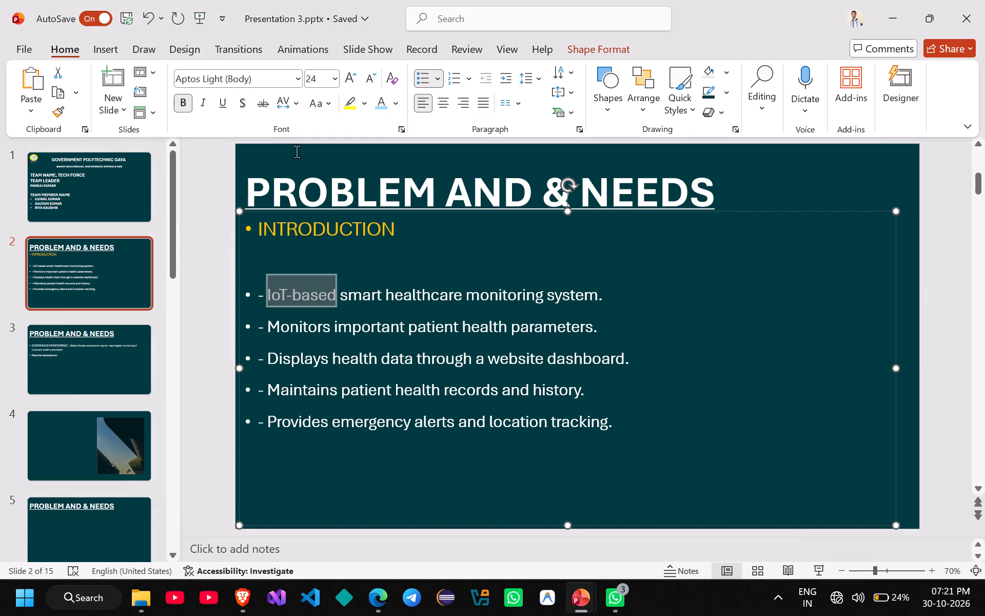
click(92, 162)
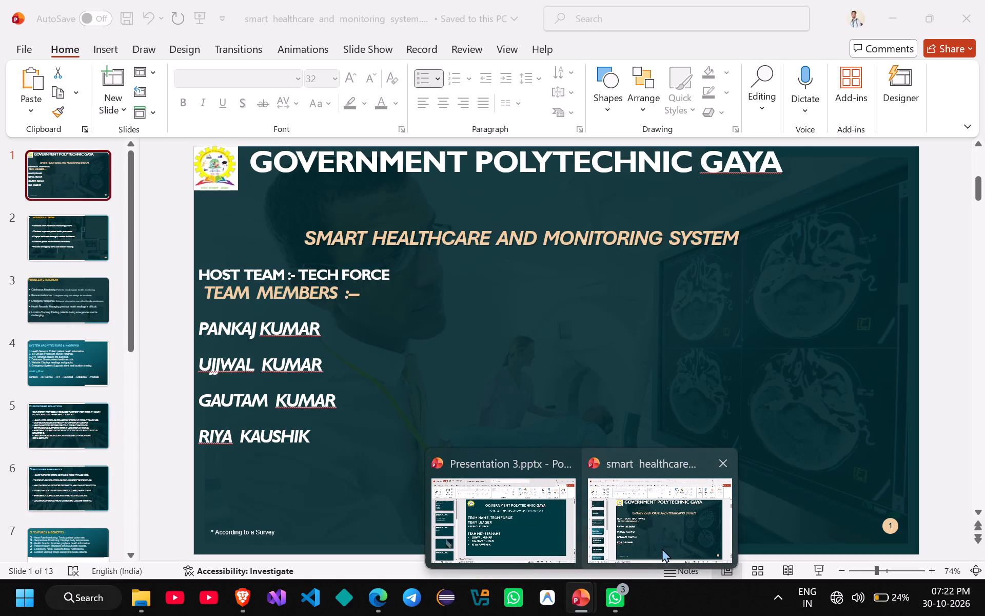
click(802, 345)
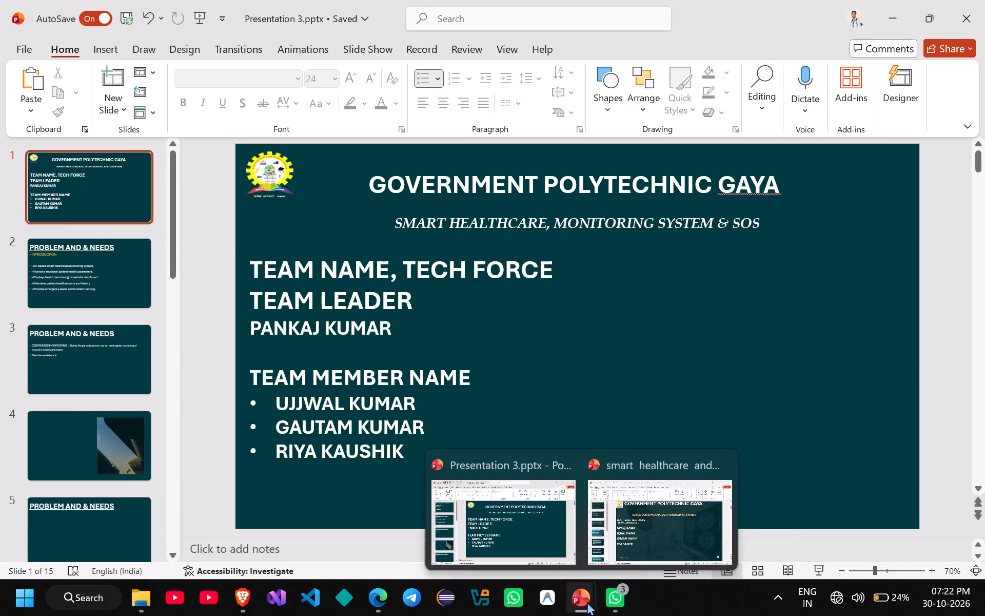
click(636, 529)
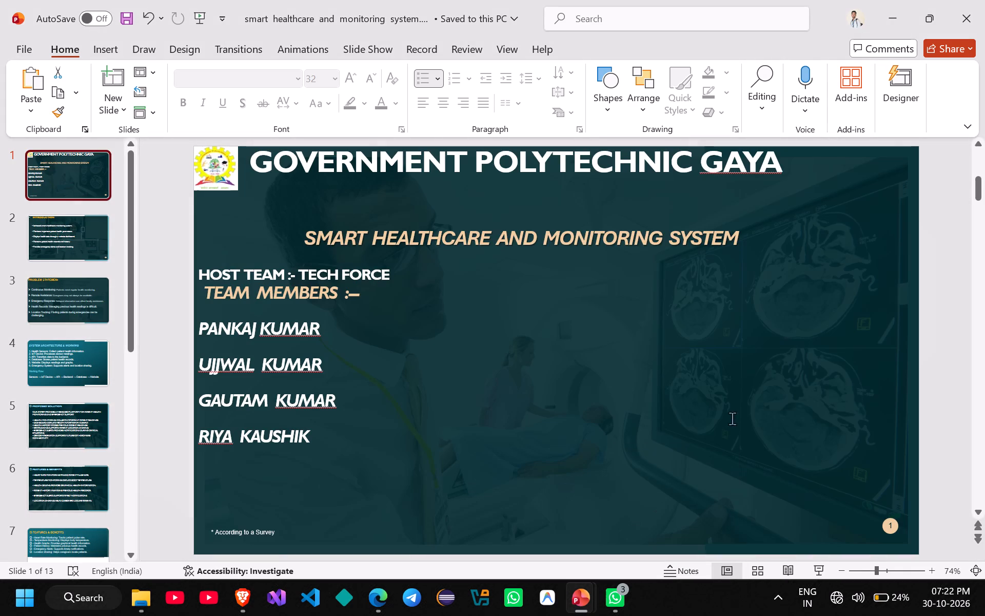
click(77, 258)
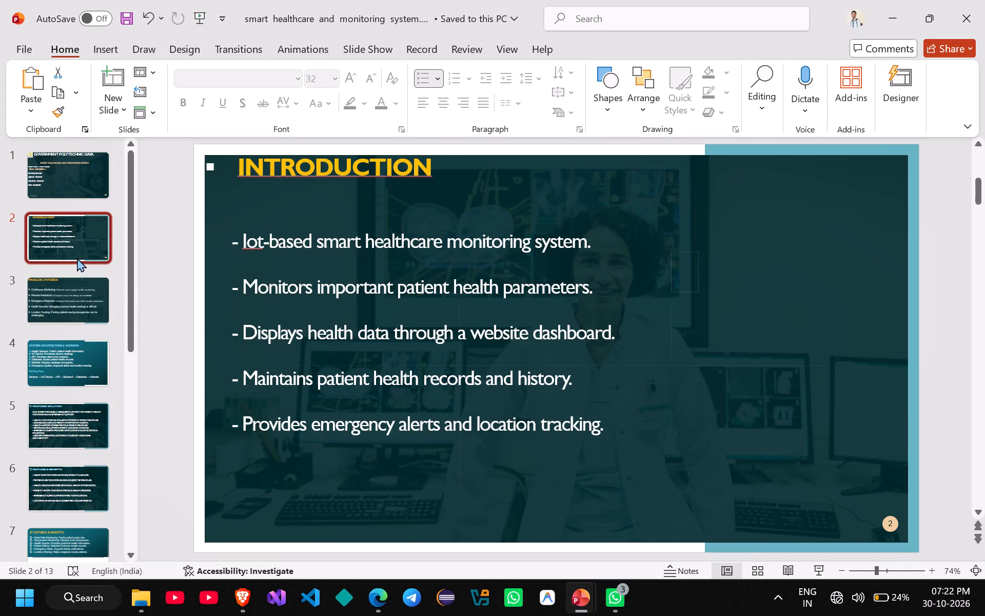
click(73, 305)
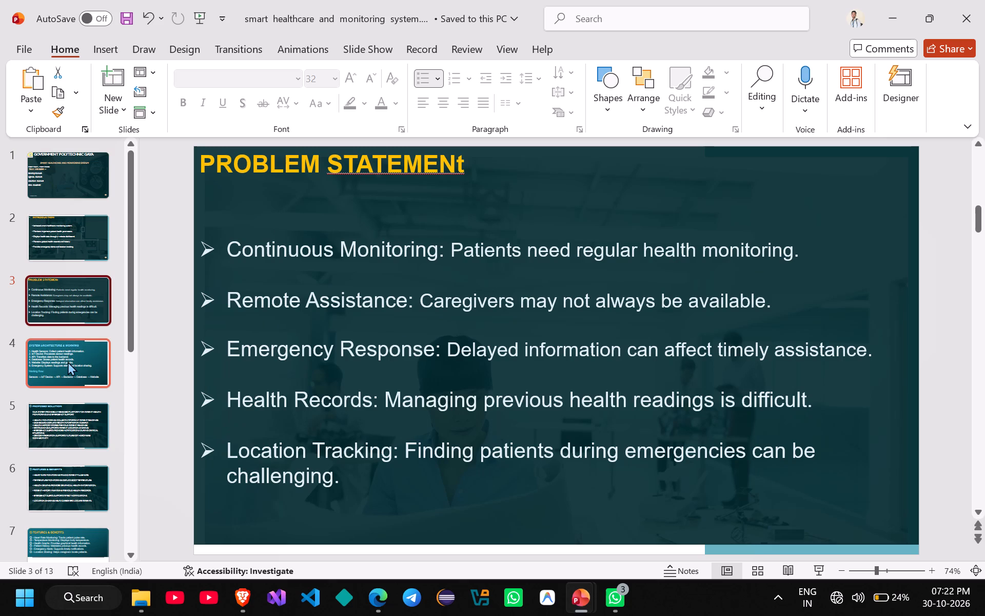
click(68, 361)
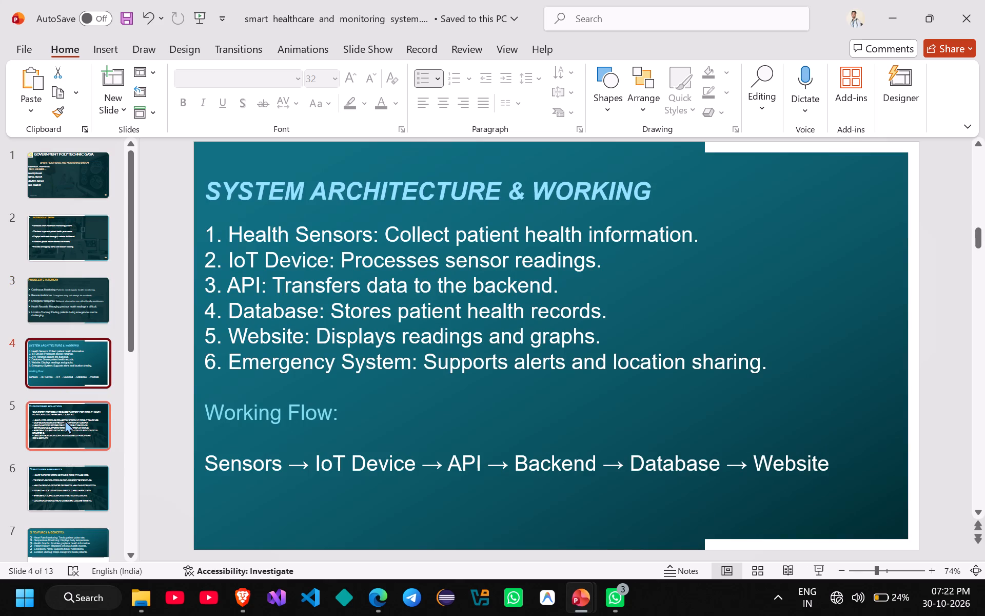
click(65, 420)
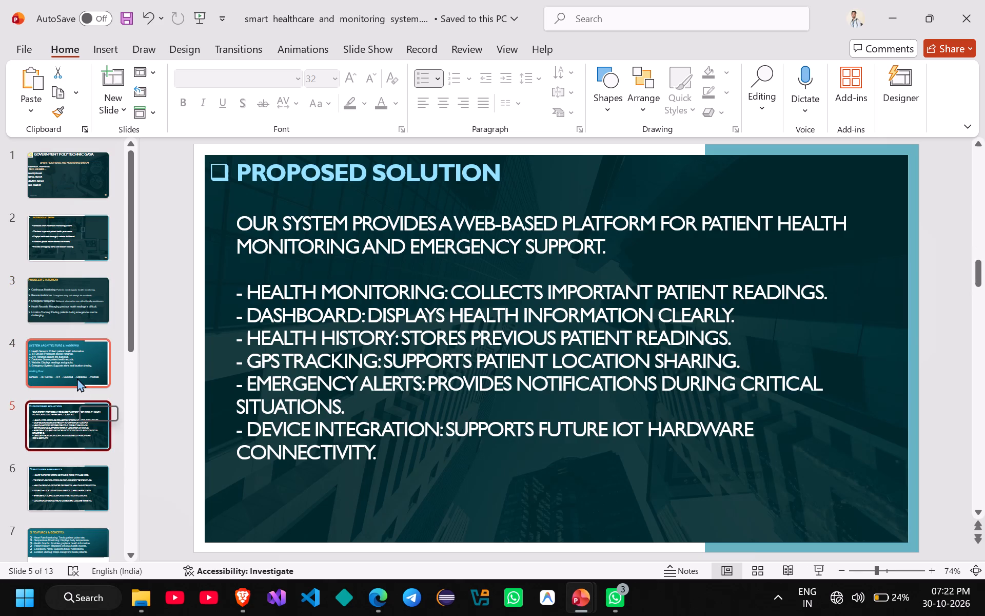
Request Designer layout ideas for the SYSTEM ARCHITECTURE & WORKING slide, slide 4.
click(77, 377)
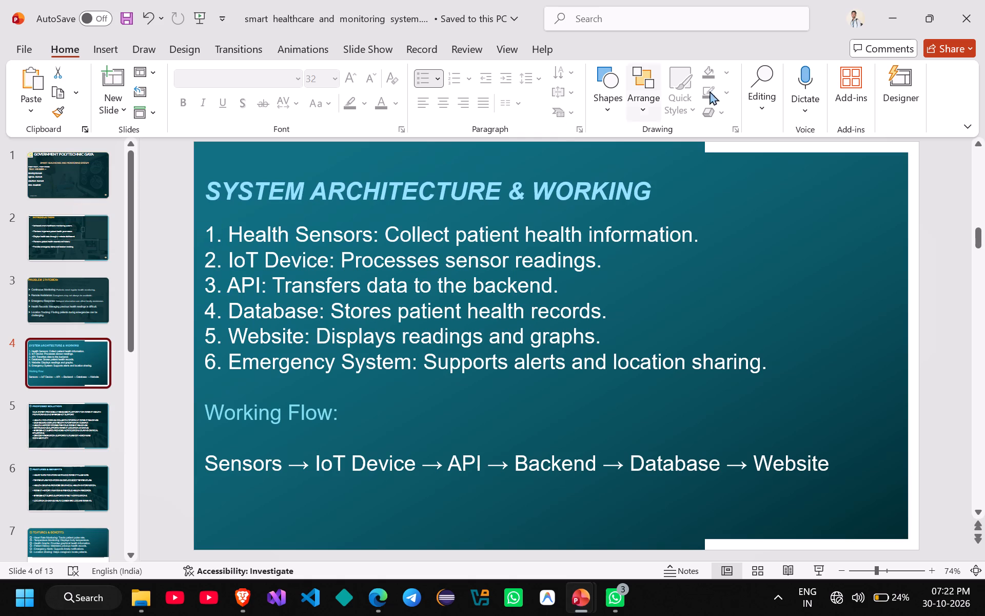
click(888, 82)
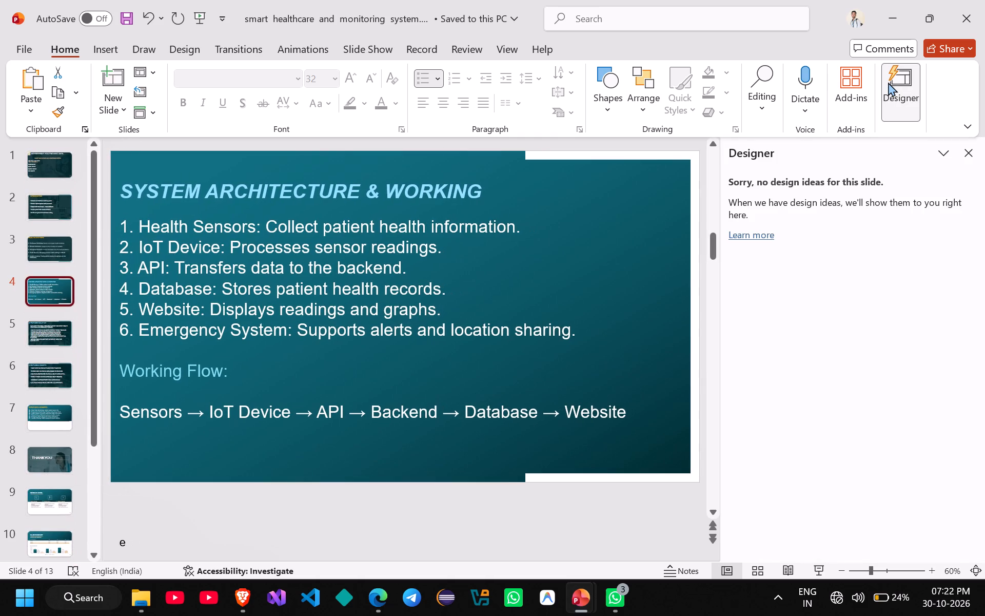
Open the available Wi-Fi networks and choose the secured network Pankaj to get the computer online.
click(839, 587)
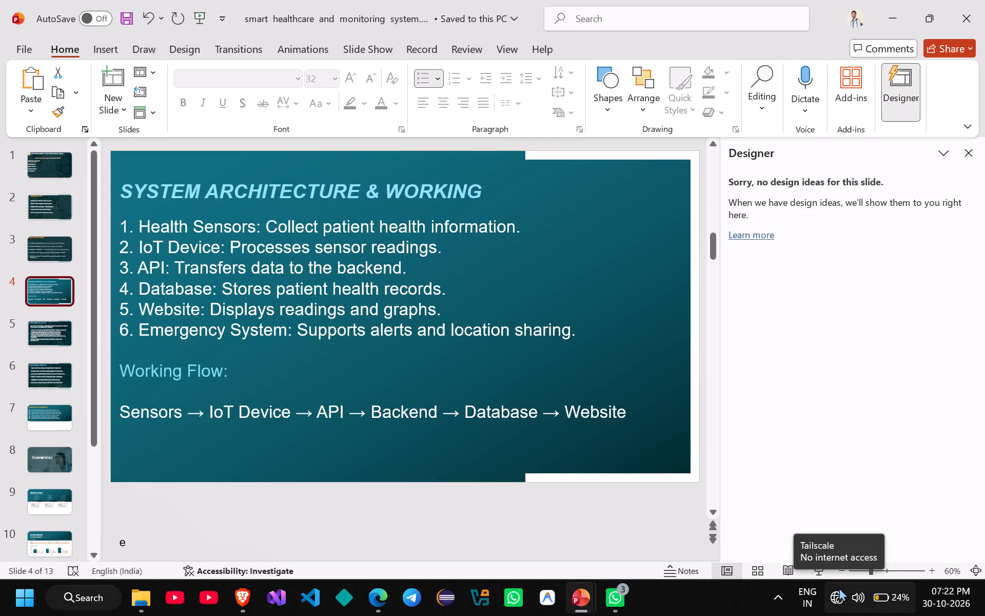
click(780, 316)
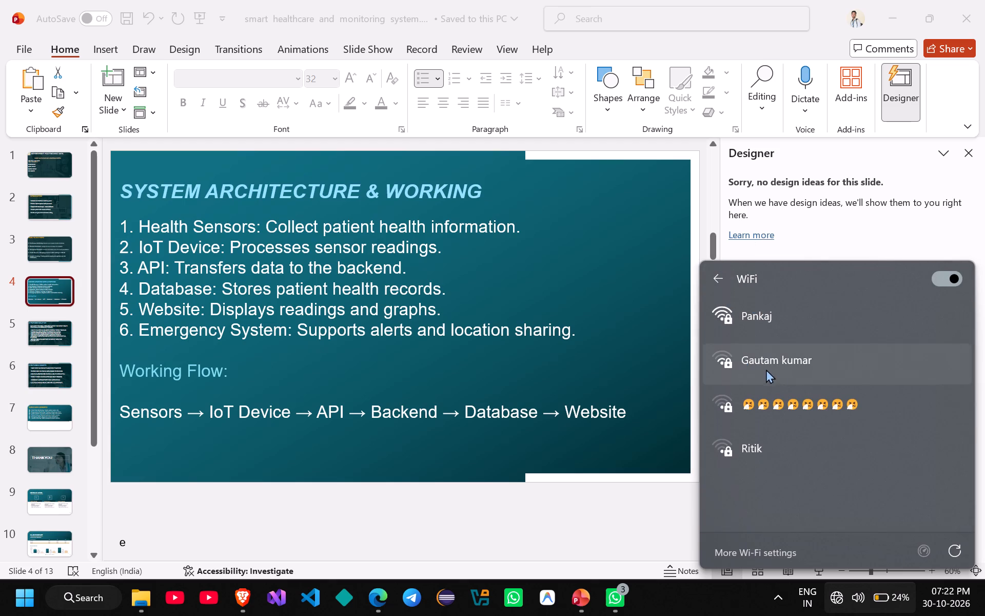
click(765, 330)
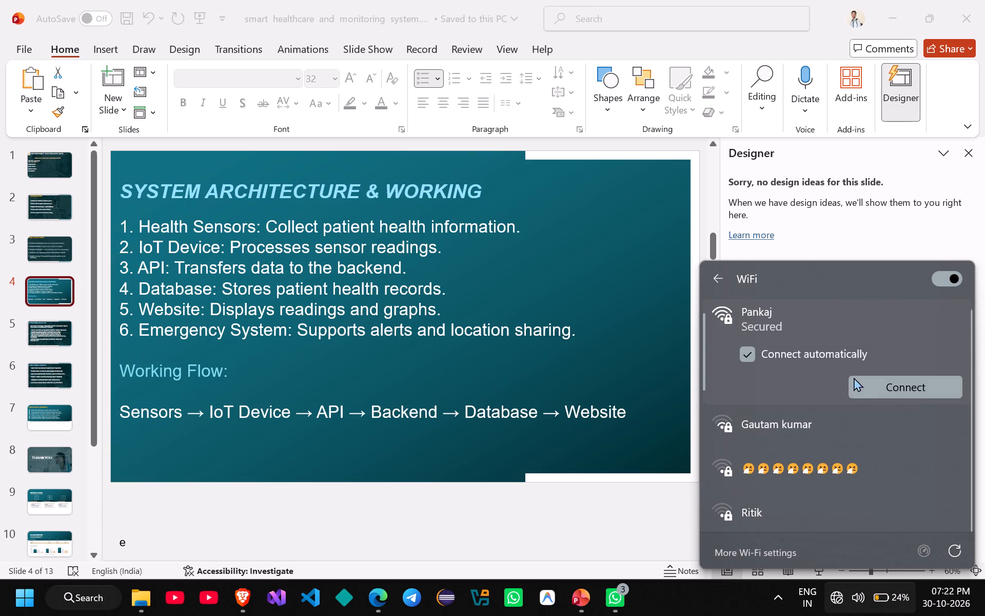
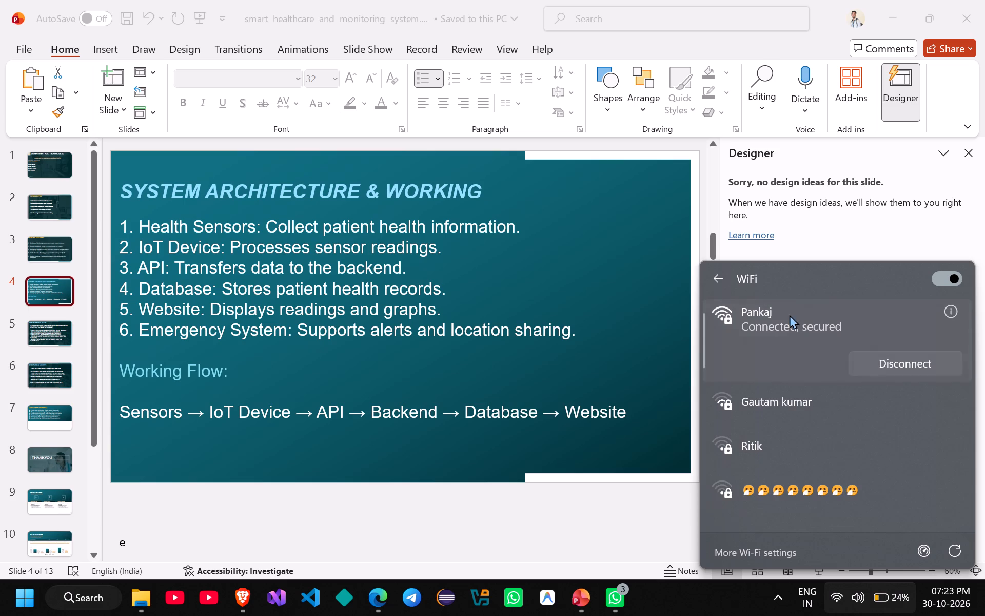
Dismiss the Wi-Fi quick settings and close the Designer pane beside slide 4.
click(714, 281)
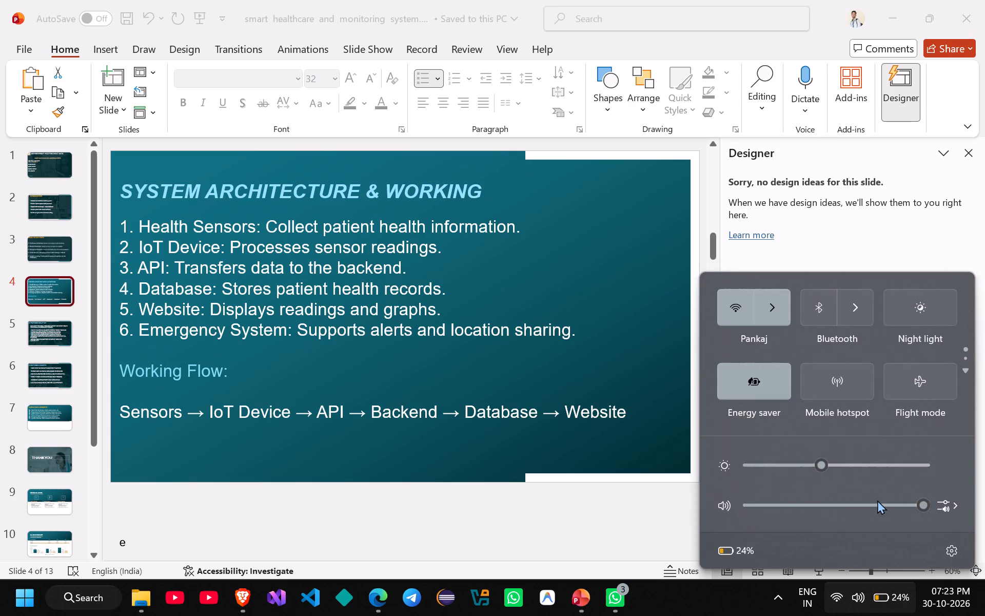
click(859, 589)
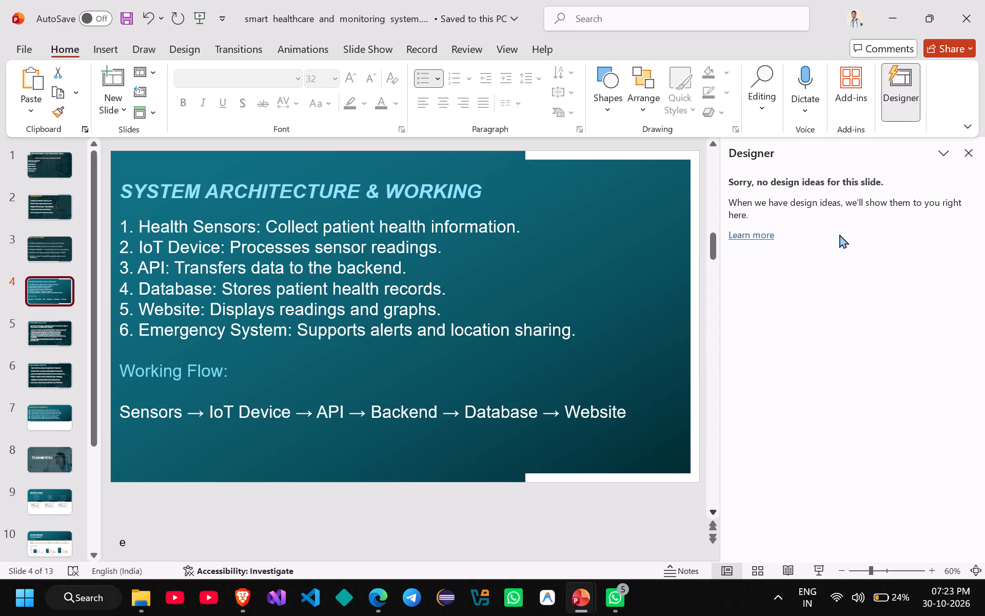
click(970, 151)
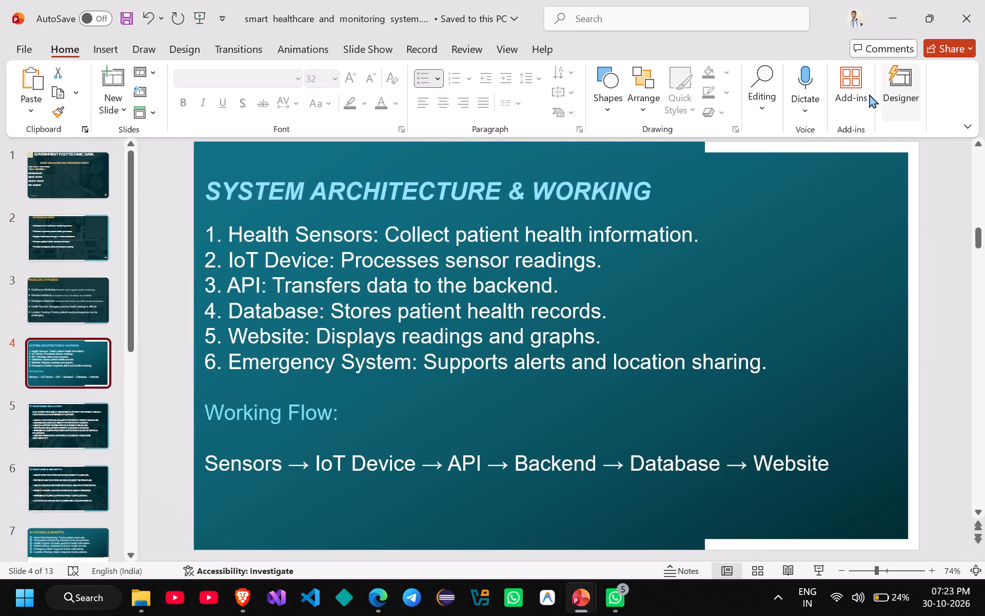
Request Designer layout ideas for the "System Architecture & Working" slide.
click(891, 93)
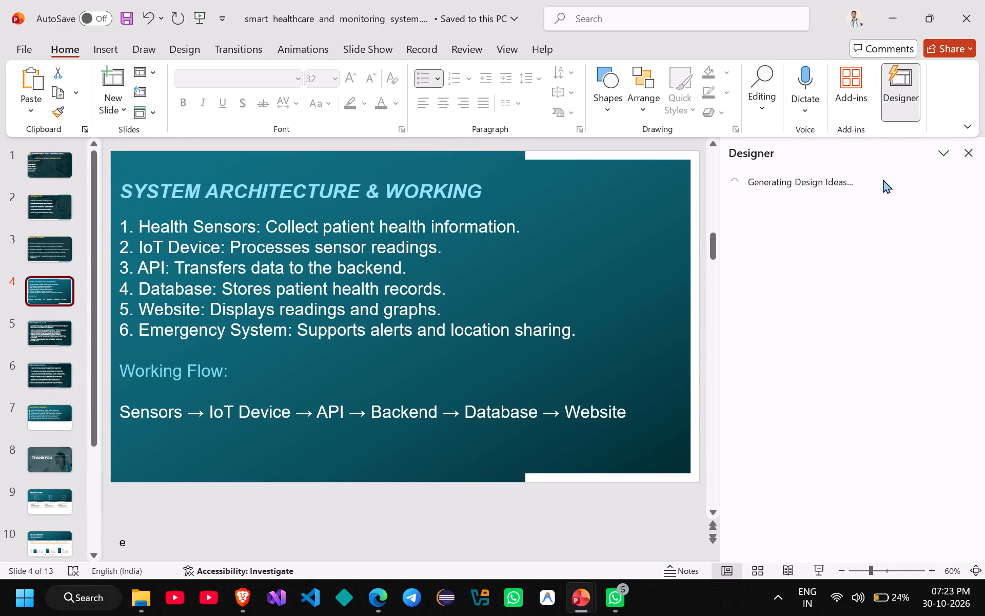
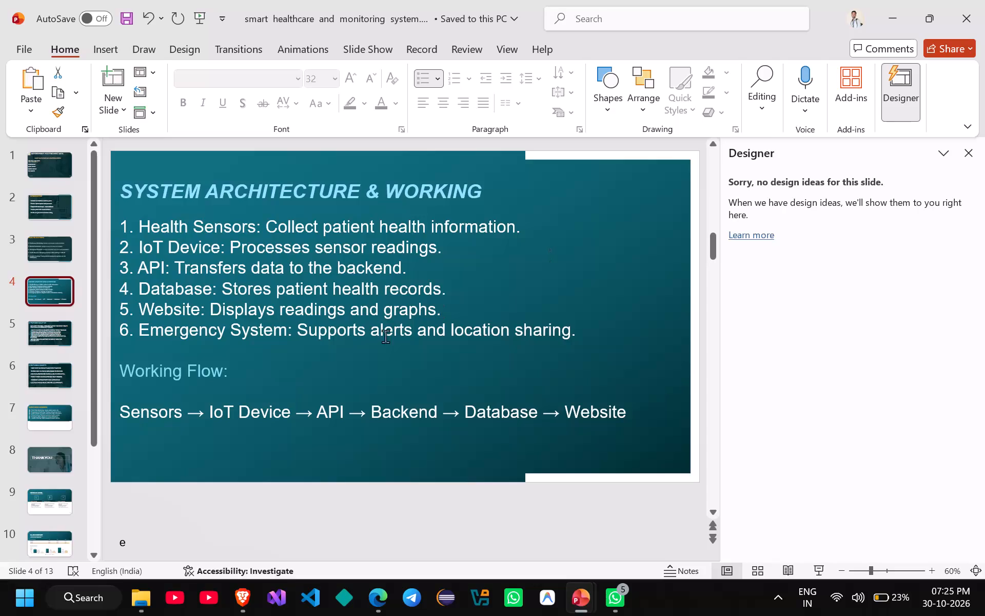
Review the title, Introduction, Problem Statement and Proposed Solution slides, examining their layout and heading styles.
click(35, 331)
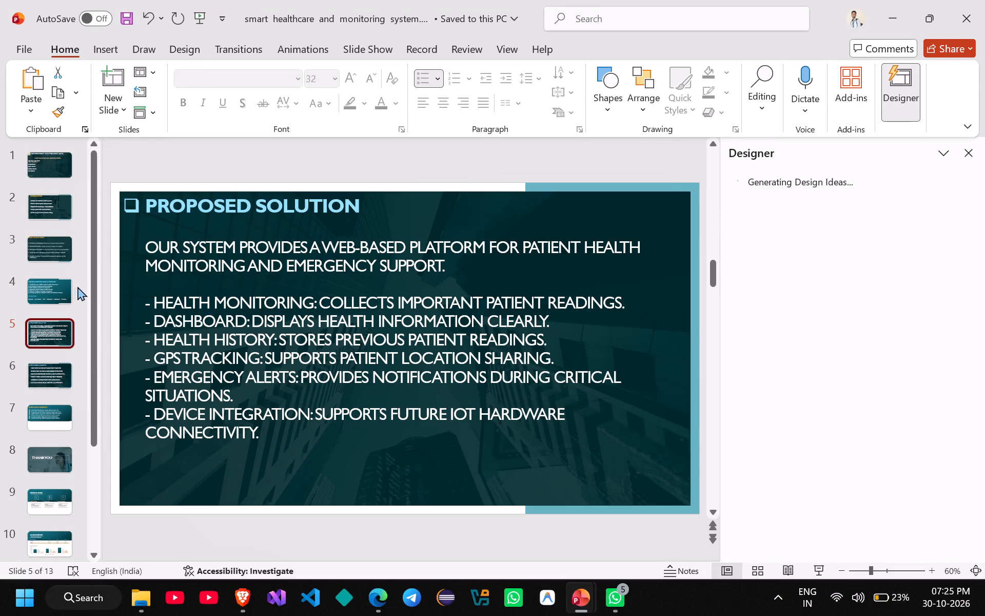
click(49, 243)
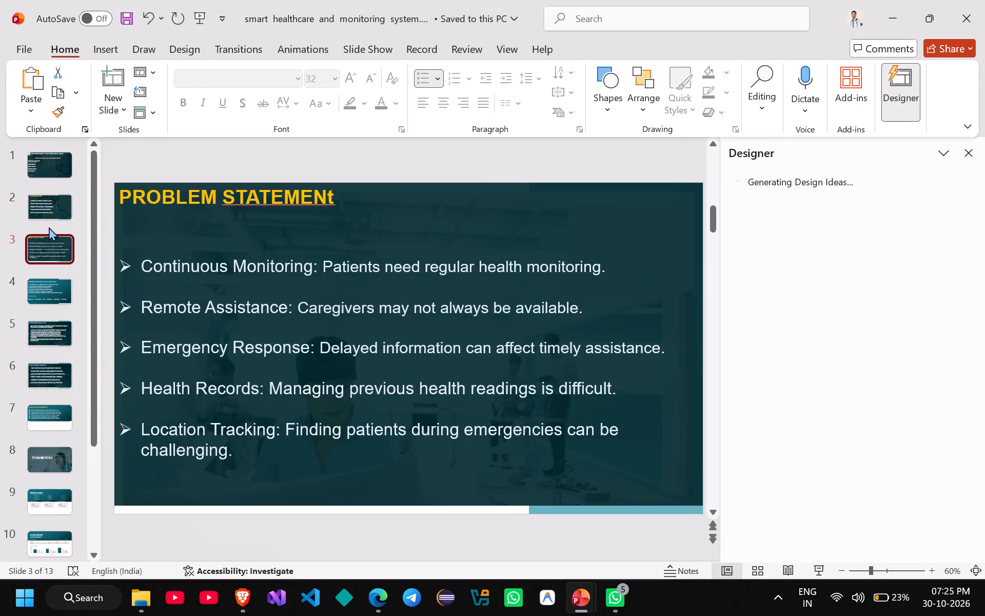
click(49, 213)
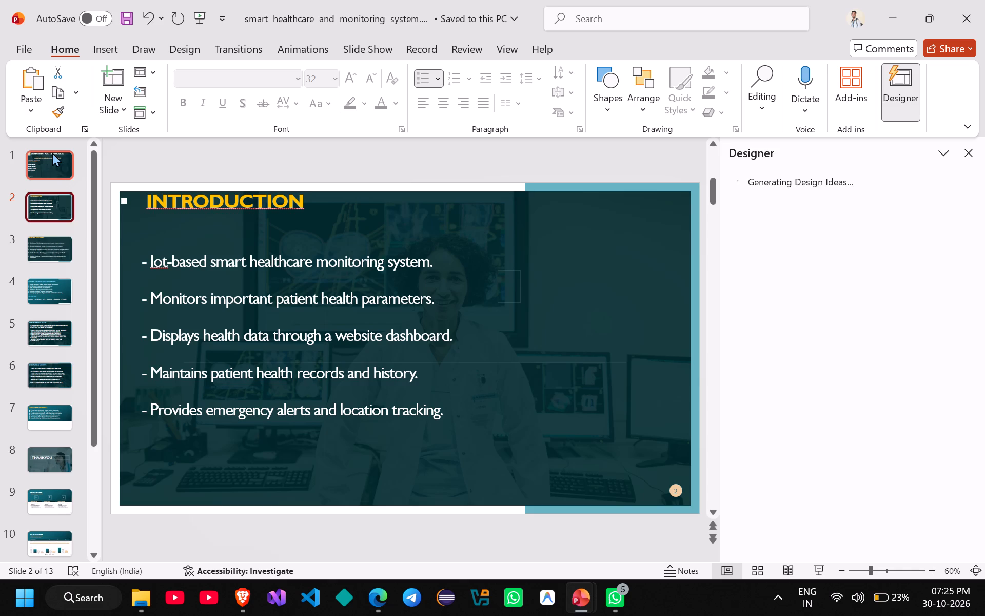
click(52, 152)
click(45, 219)
click(55, 251)
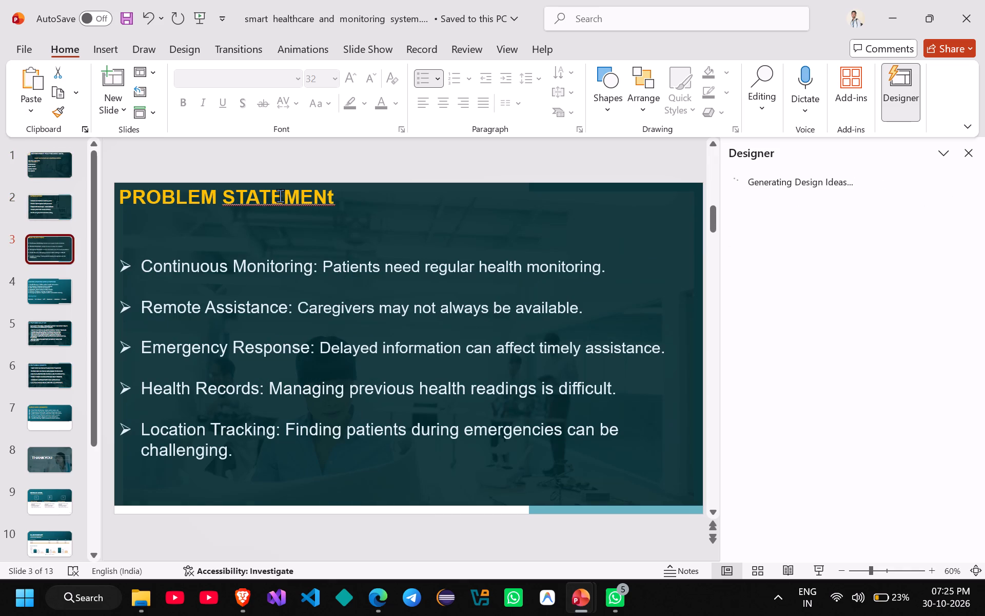
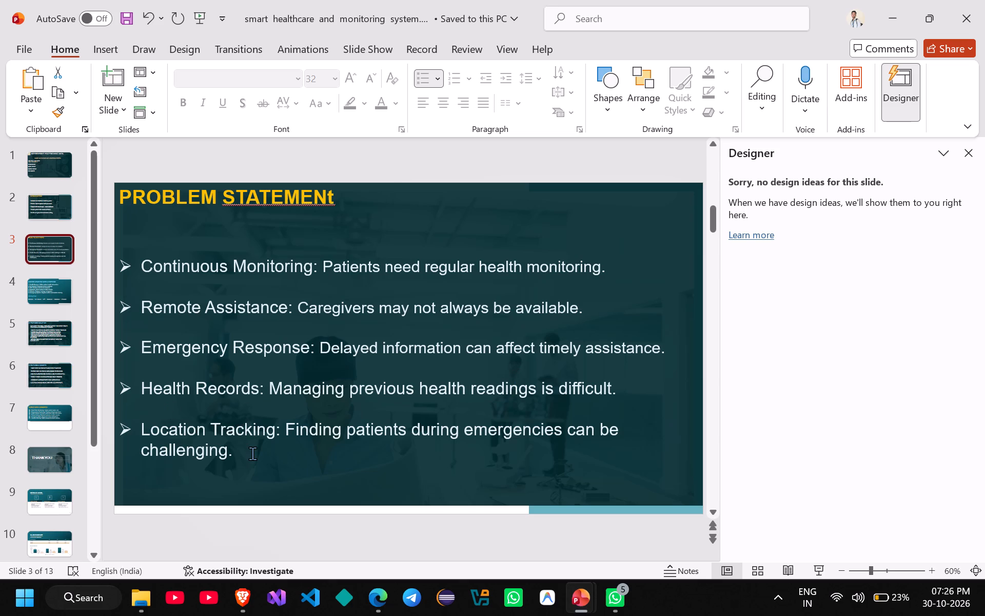
On the Proposed Solution slide, insert a blank line after the Health Monitoring point and another after the Dashboard point.
click(44, 292)
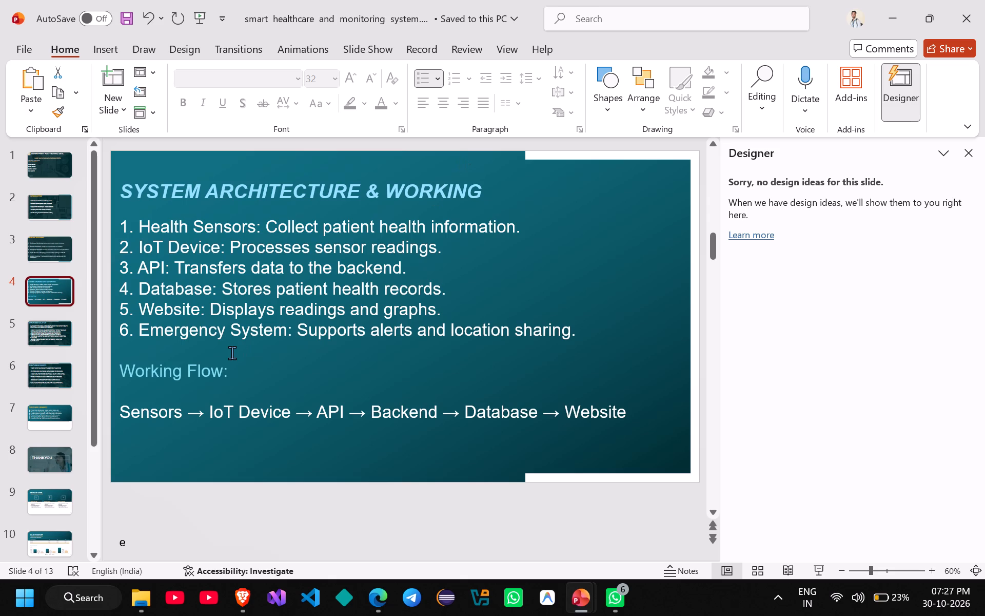
click(70, 331)
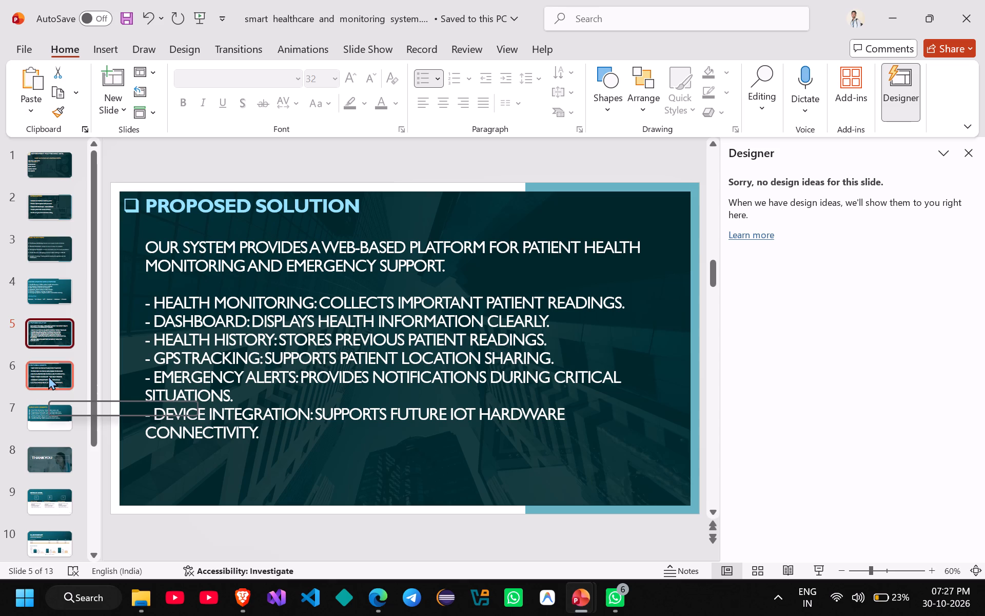
click(631, 305)
key(Return)
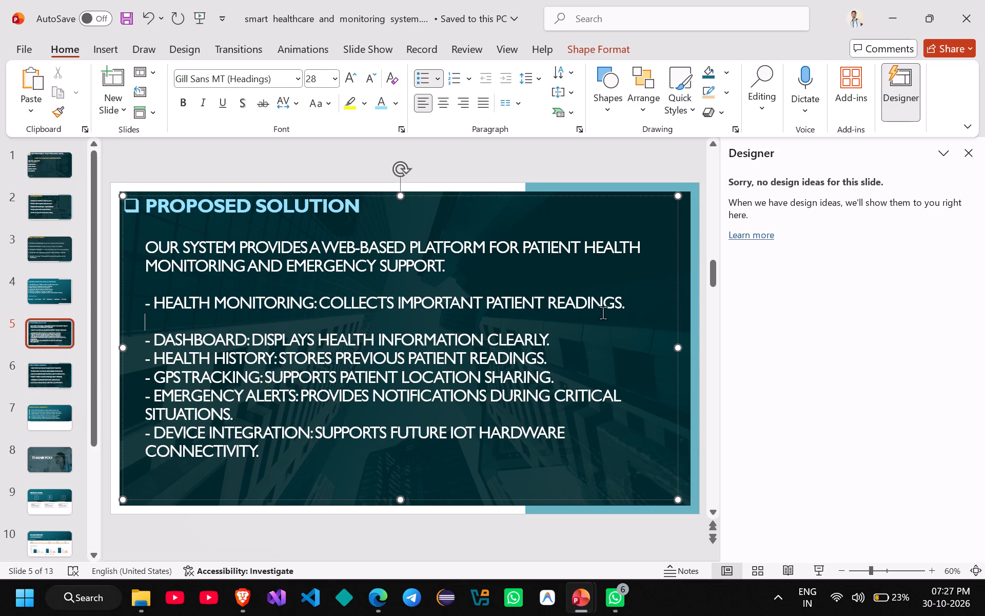
click(577, 332)
key(Return)
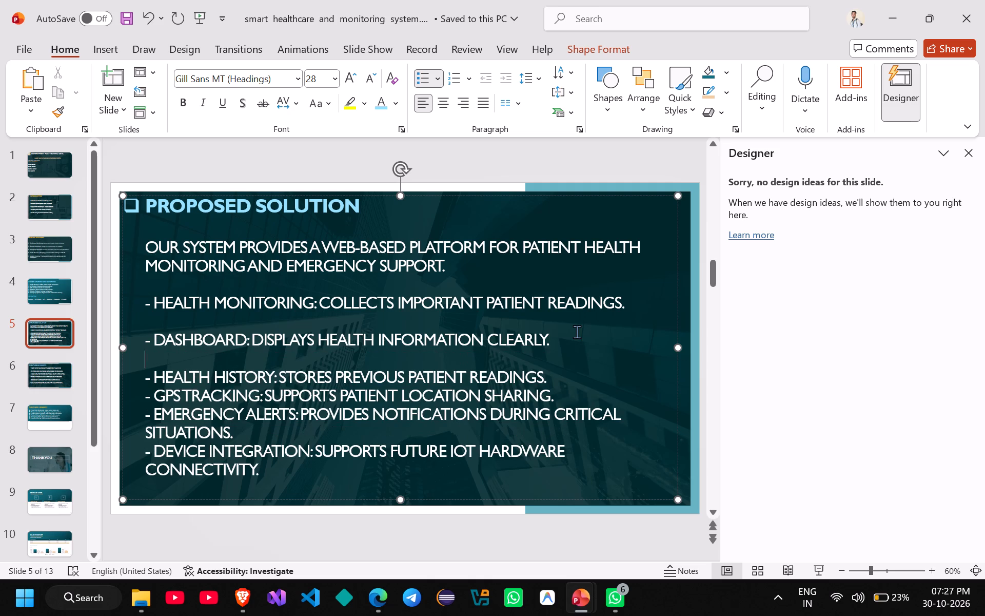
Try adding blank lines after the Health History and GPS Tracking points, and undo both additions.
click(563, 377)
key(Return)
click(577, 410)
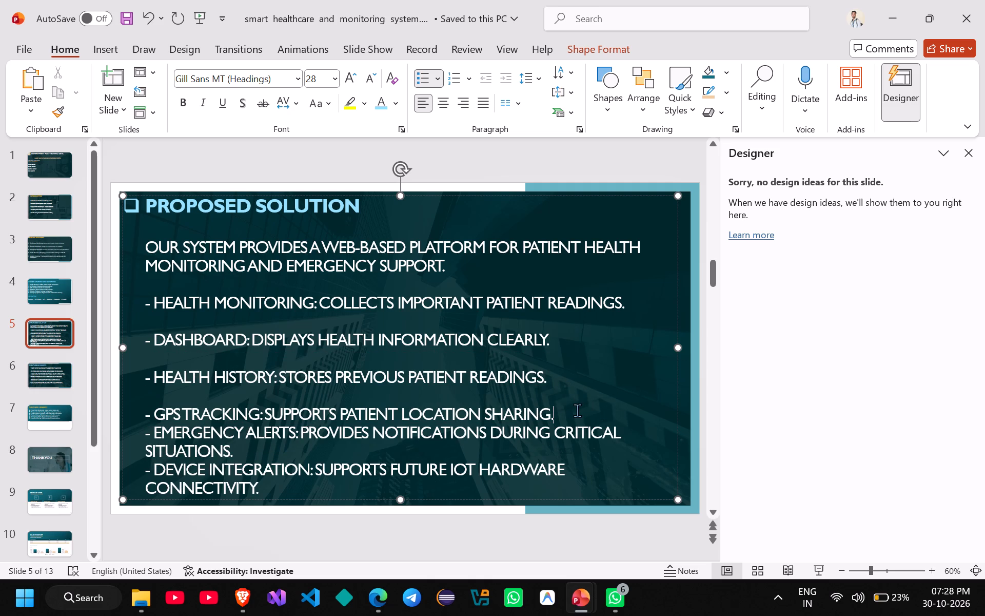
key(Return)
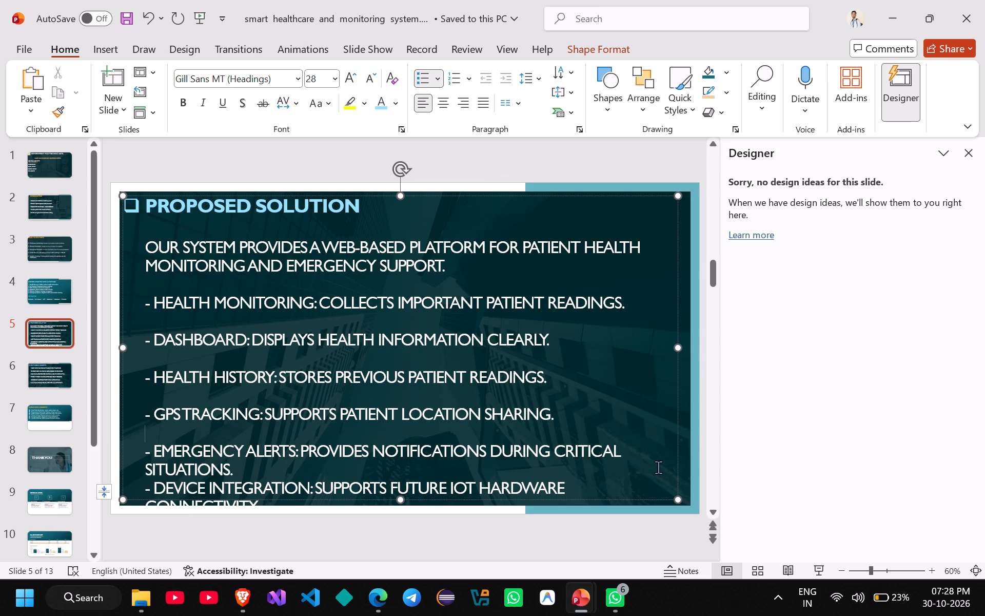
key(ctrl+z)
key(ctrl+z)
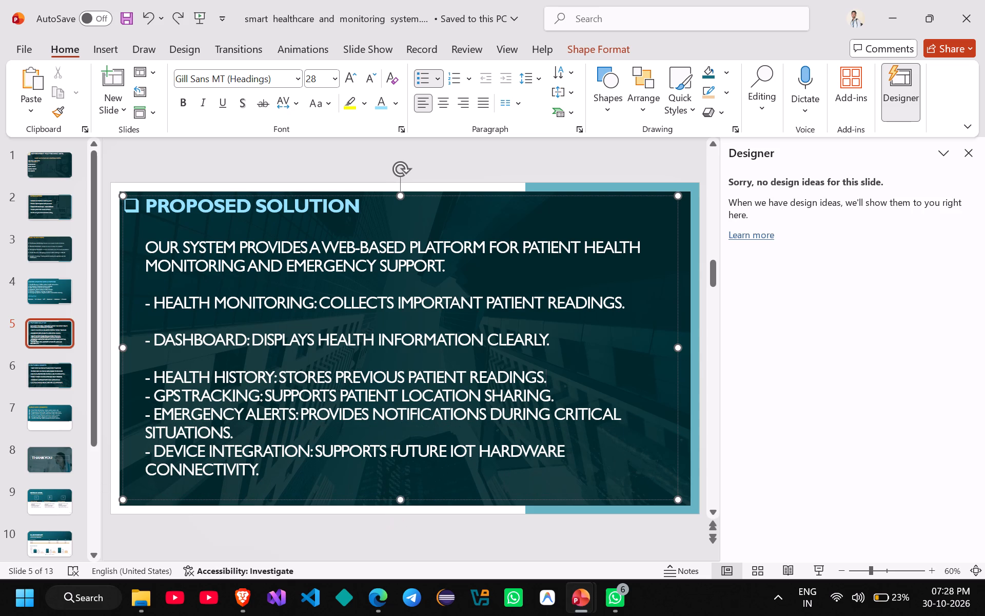
Extend the Proposed Solution text box slightly downward to the lower edge of the dark background picture.
drag(400, 498, 397, 505)
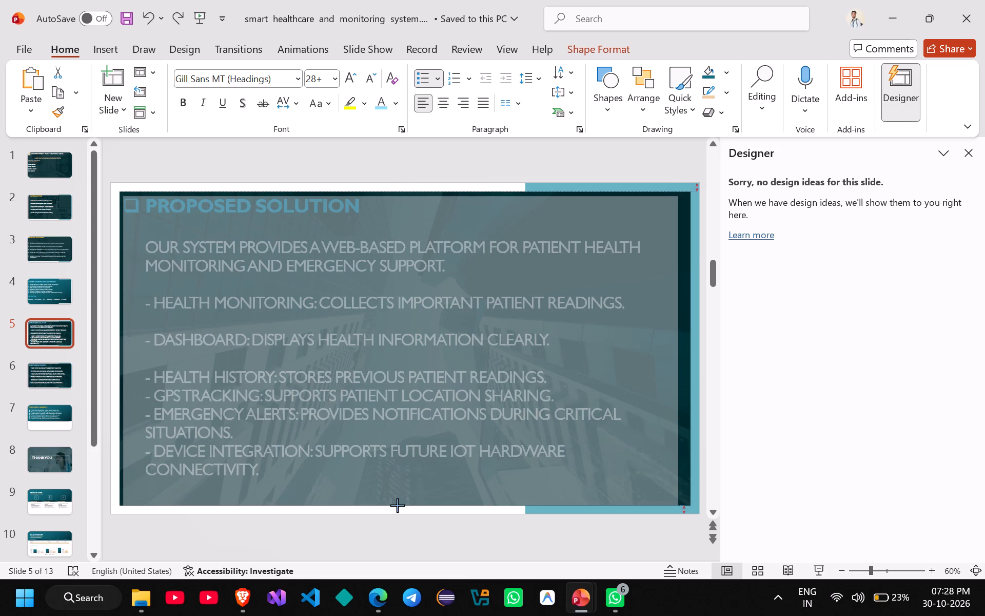
drag(397, 505, 397, 507)
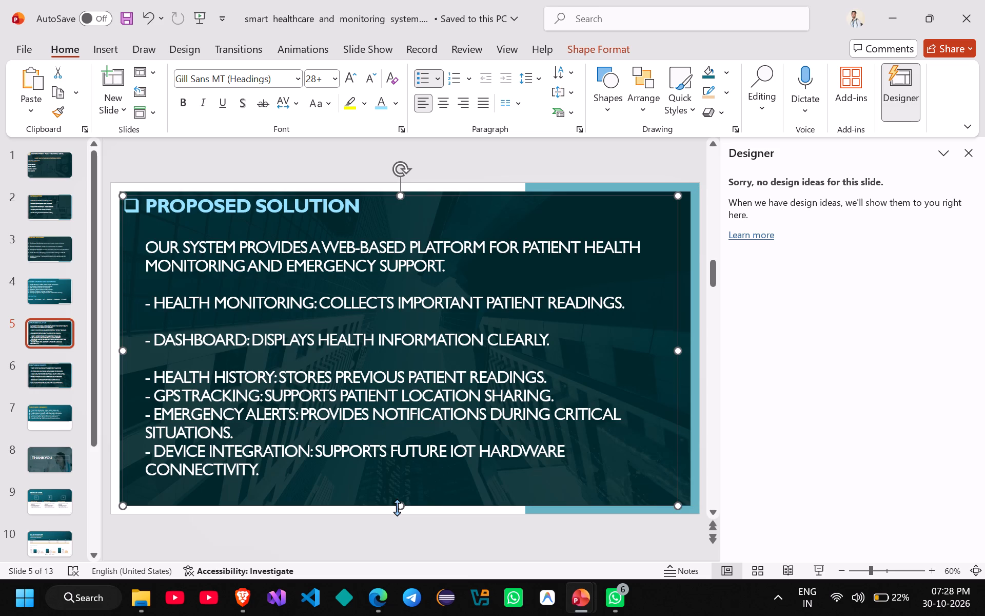
Insert a blank line after the Emergency Alerts point and another after the GPS Tracking point.
click(513, 425)
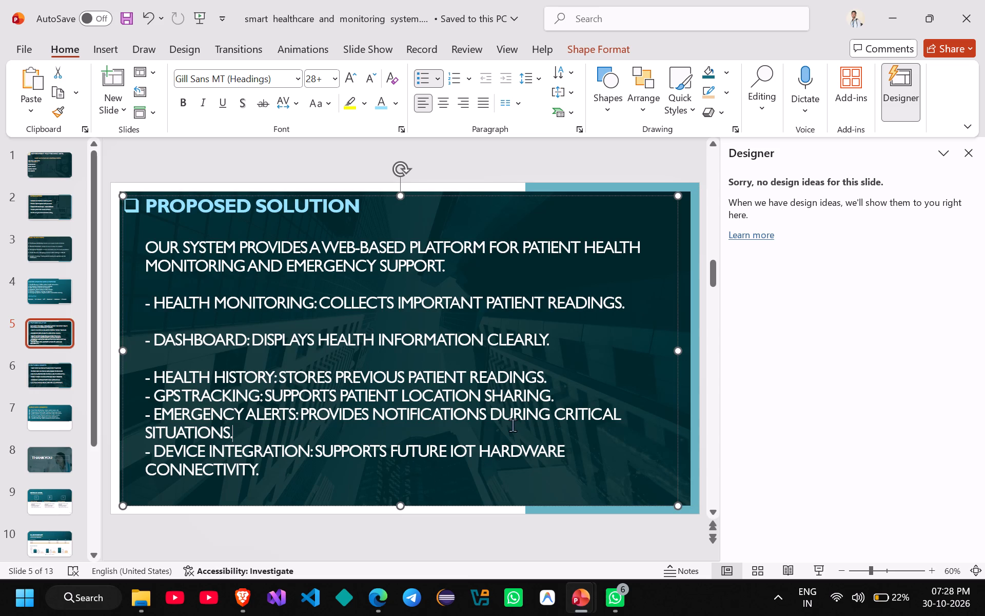
key(Return)
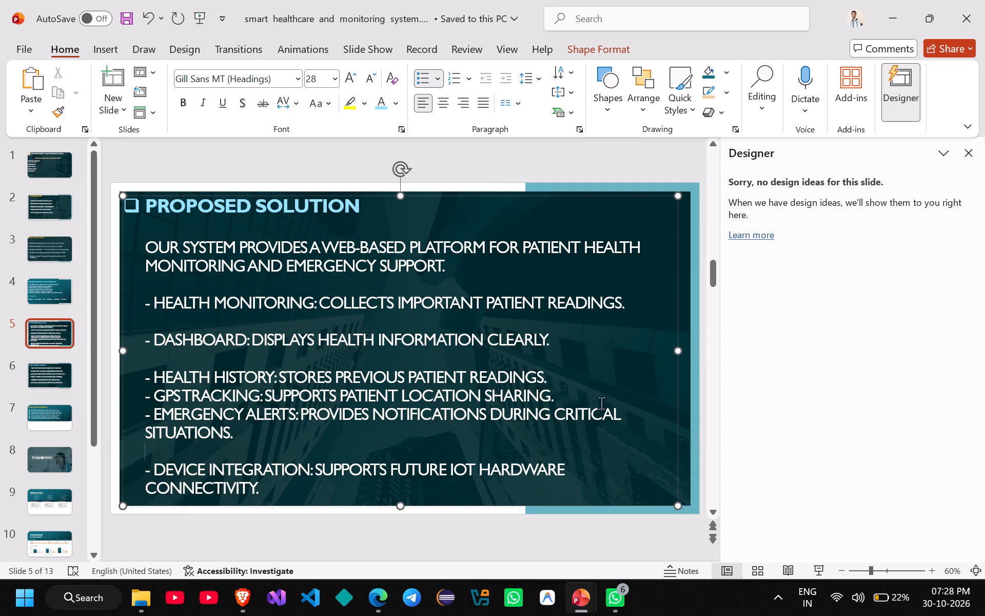
click(572, 397)
key(Return)
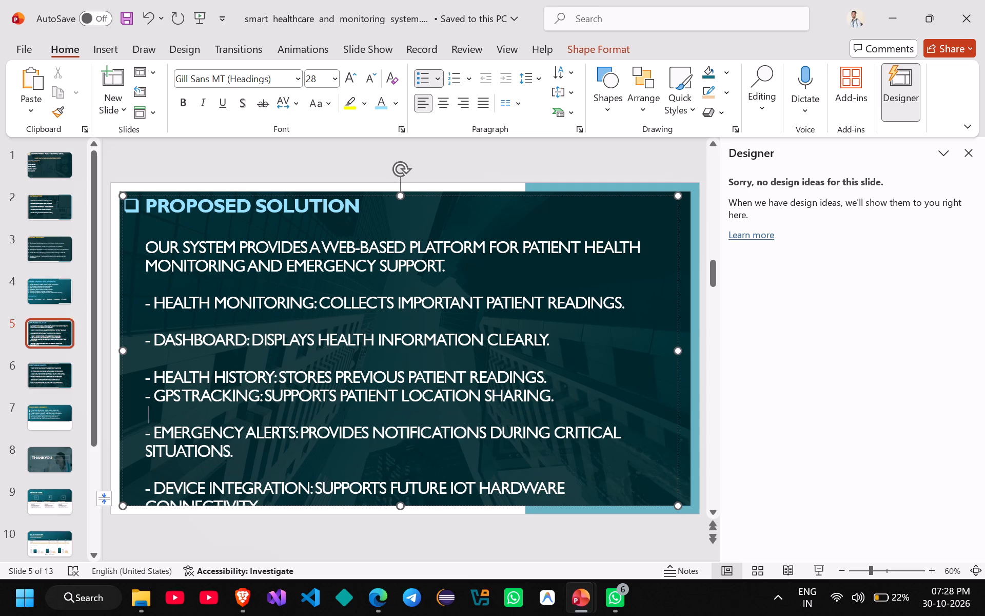
click(560, 368)
key(Return)
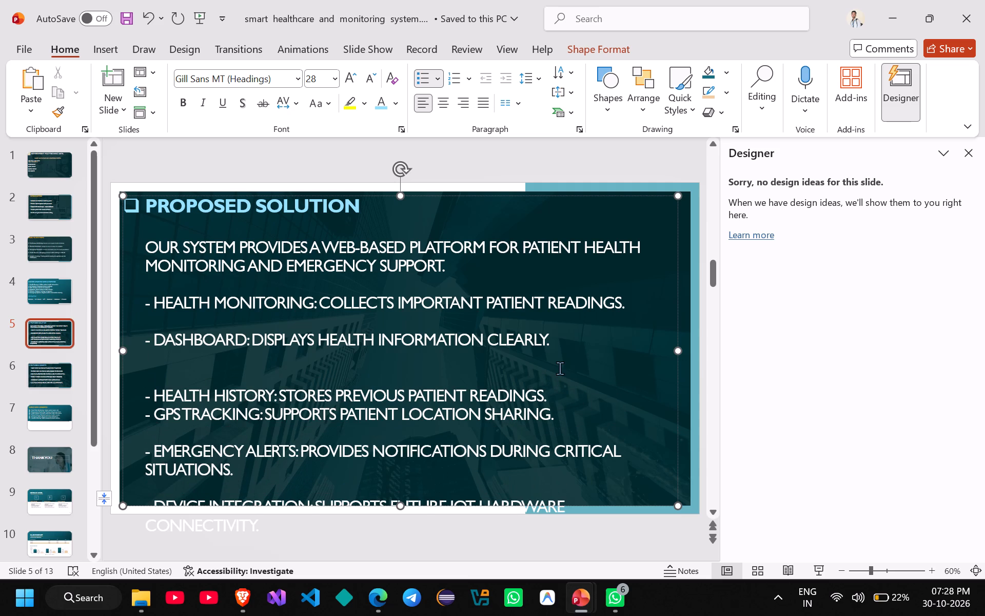
key(BackSpace)
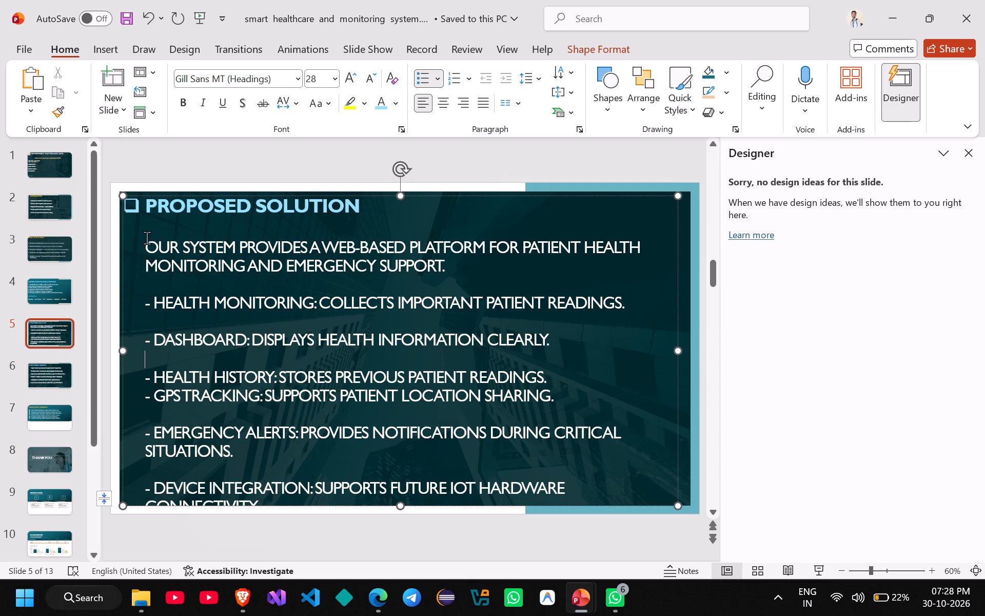
Remove the blank line between the Proposed Solution heading and the introductory sentence.
click(138, 242)
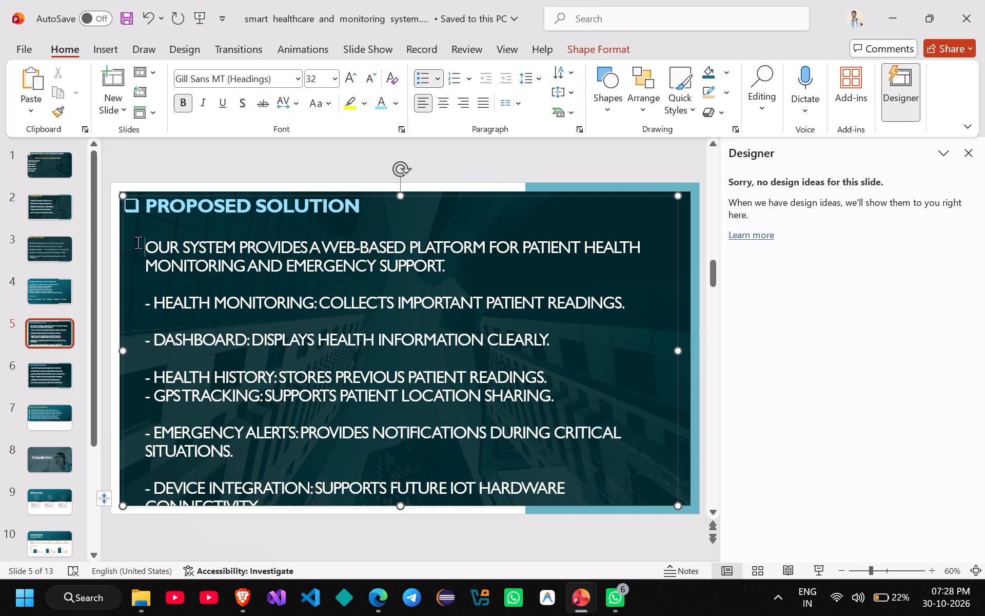
scroll(138, 242, right, 4)
key(BackSpace)
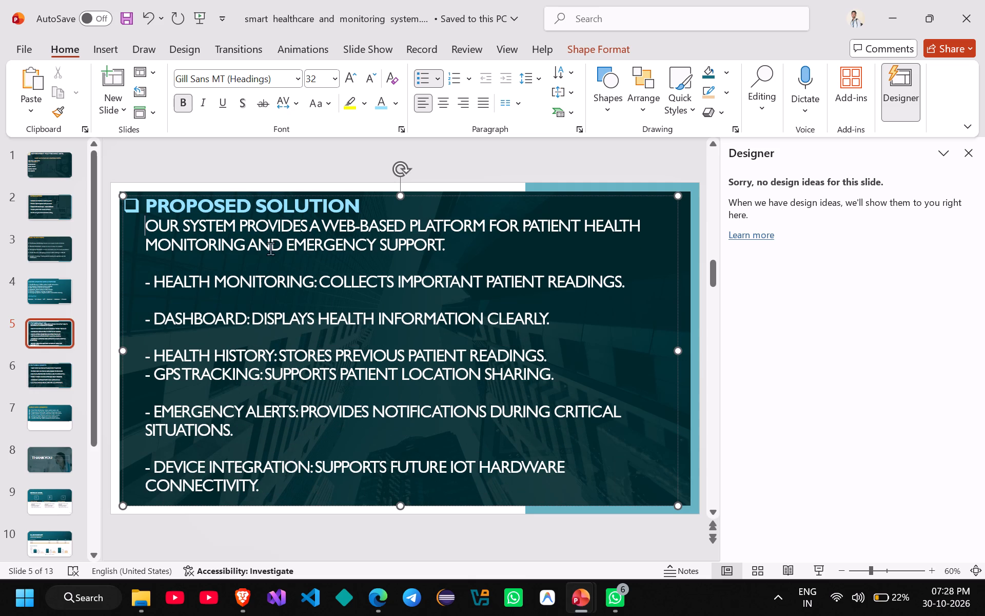
Review the spacing and layout of the Introduction, System Architecture & Working, Proposed Solution and Features & Benefits slides.
scroll(325, 384, up, 1)
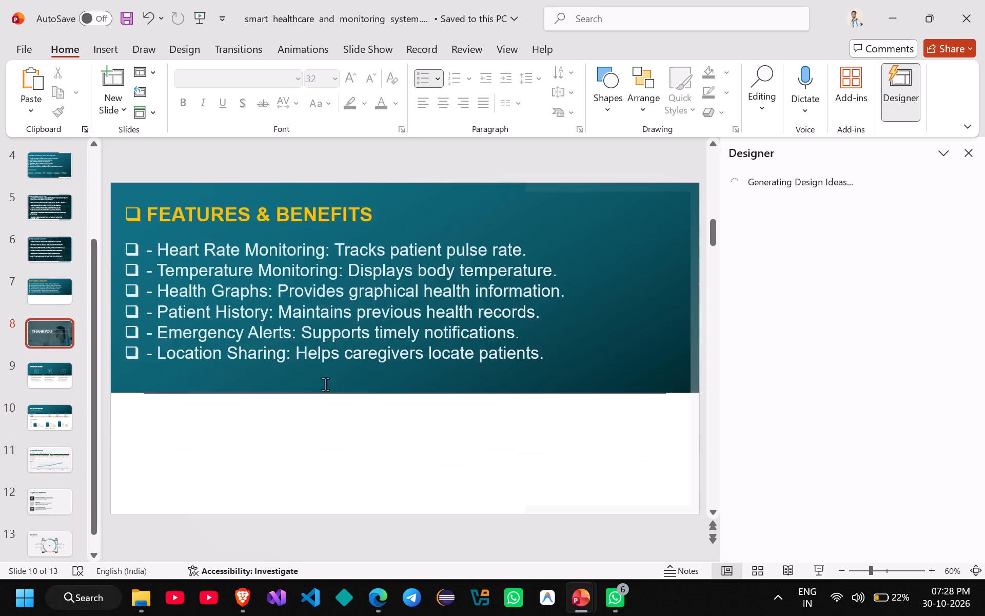
click(40, 340)
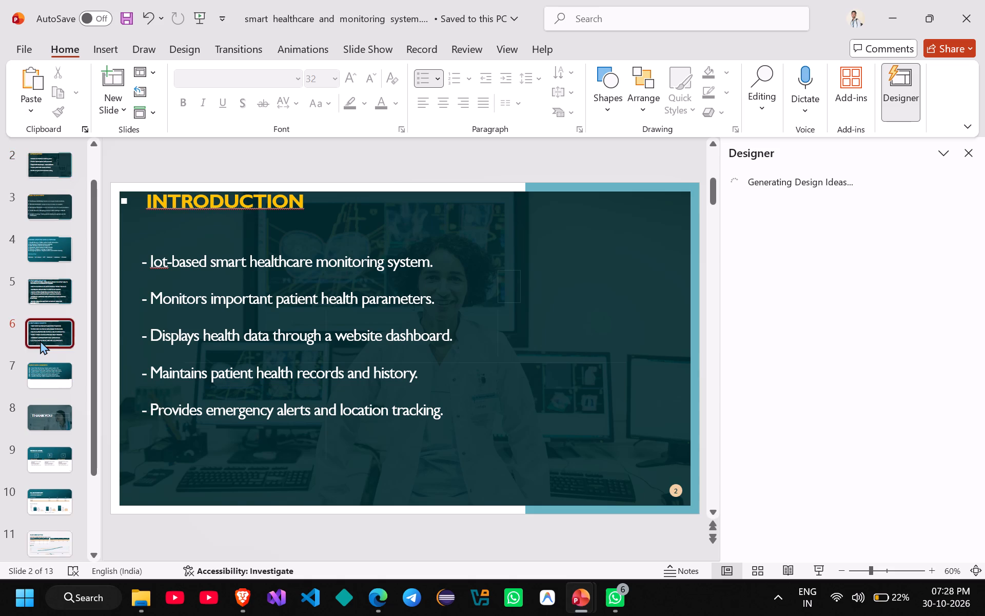
drag(25, 275, 44, 279)
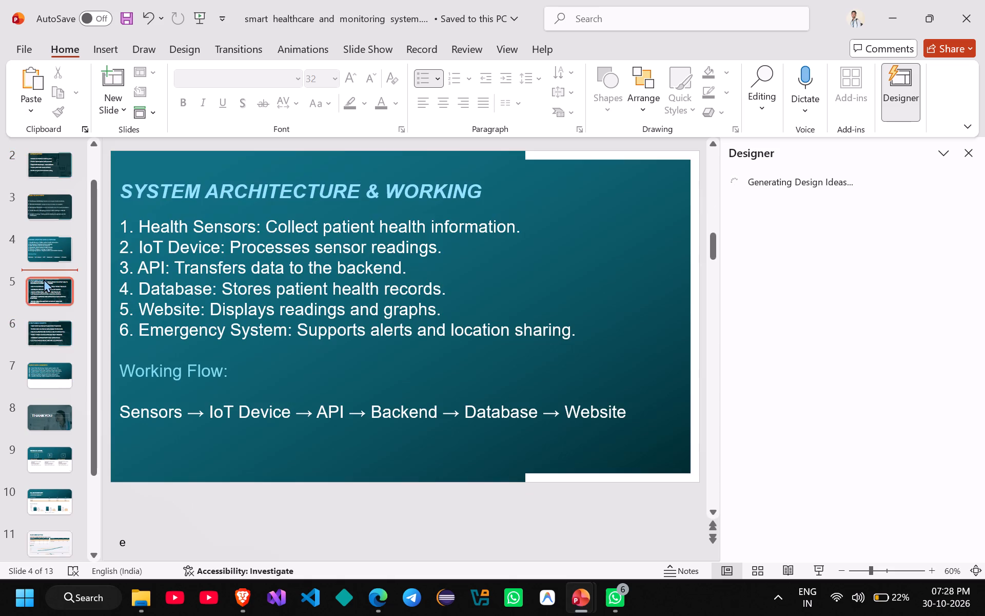
click(44, 279)
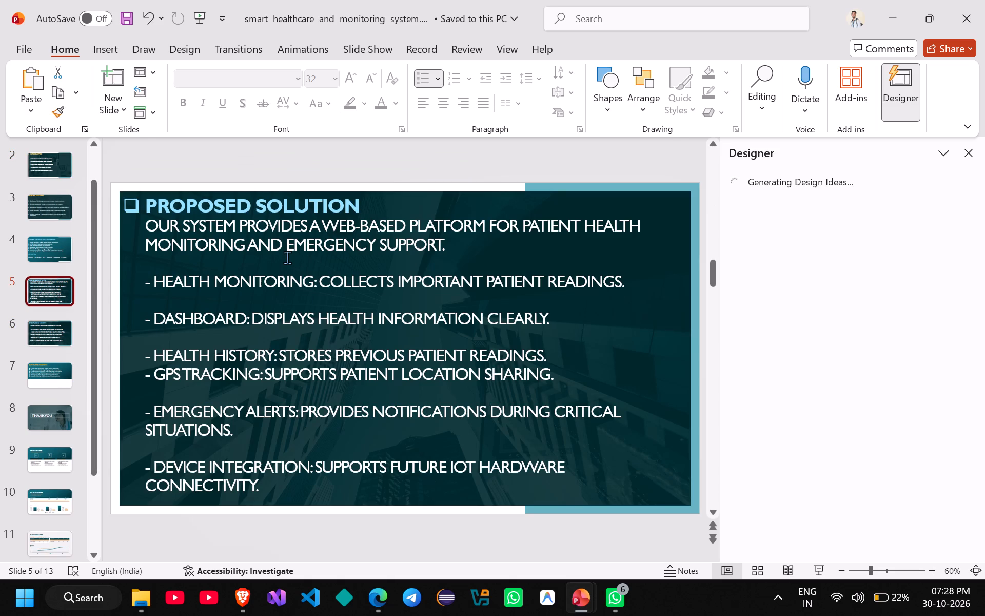
click(57, 367)
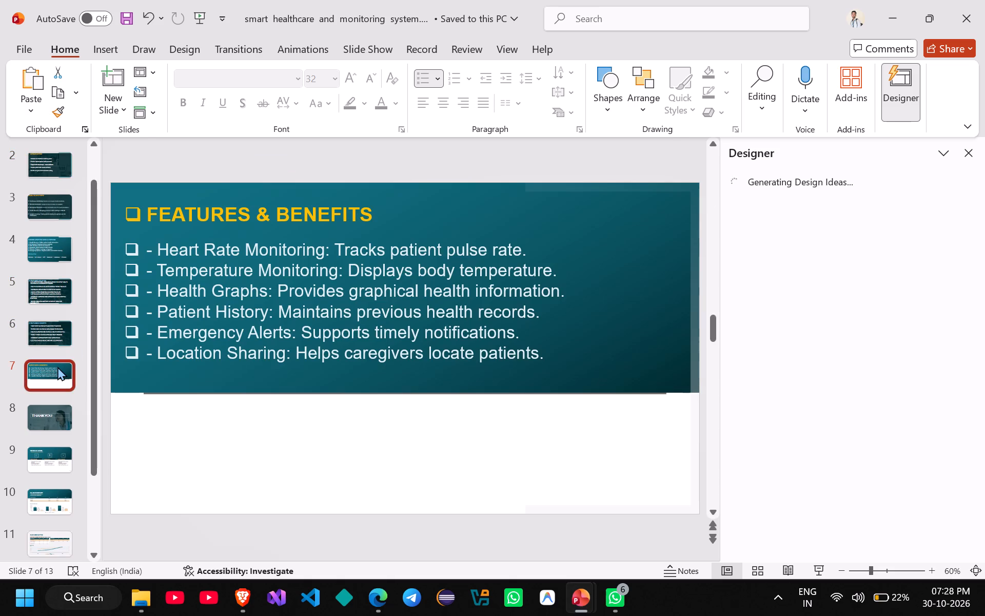
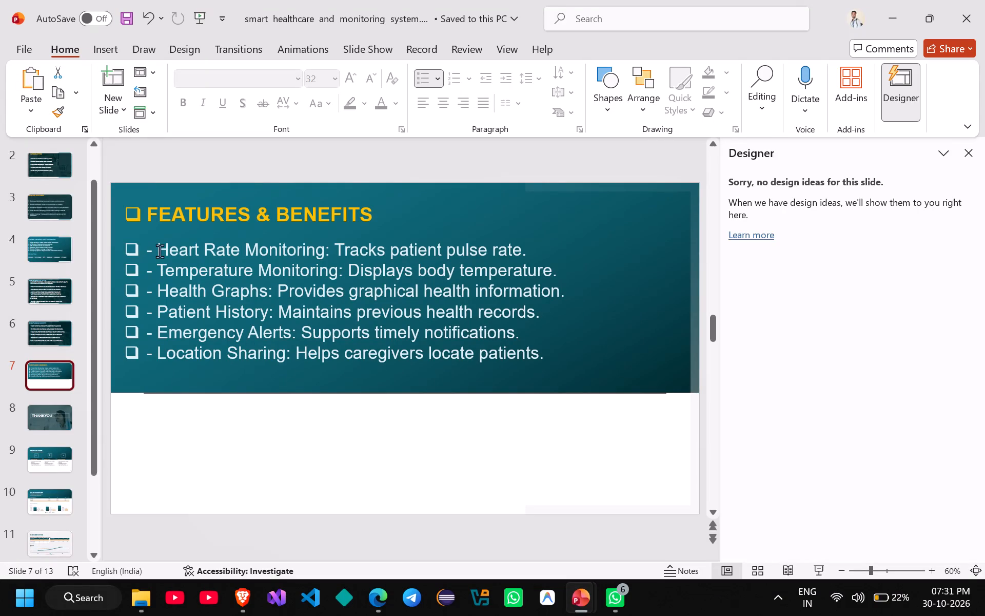
Check the font of the bullet points and the font size of the heading on the teal Features & Benefits slide.
drag(551, 354, 377, 230)
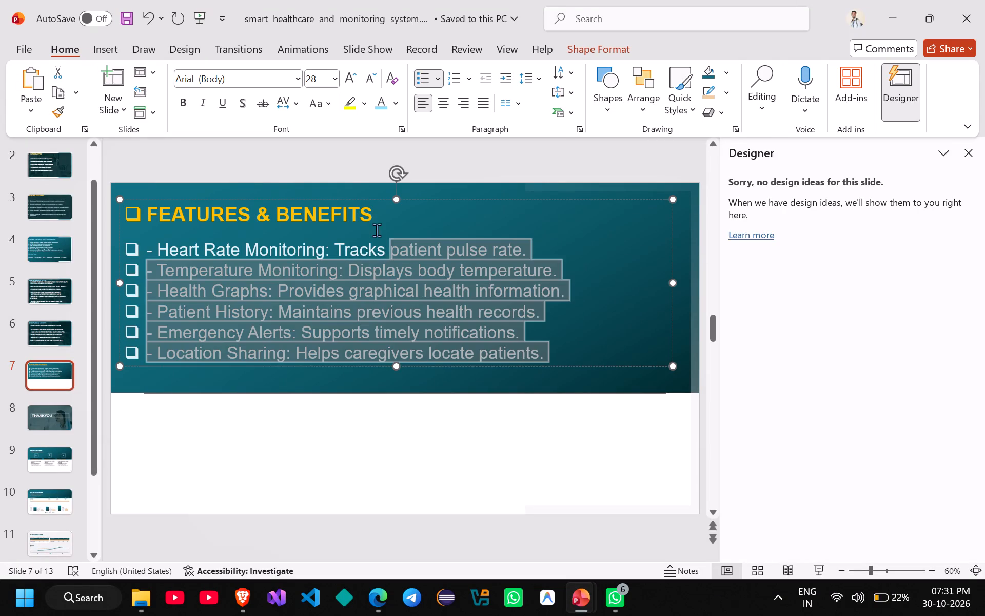
drag(377, 230, 140, 245)
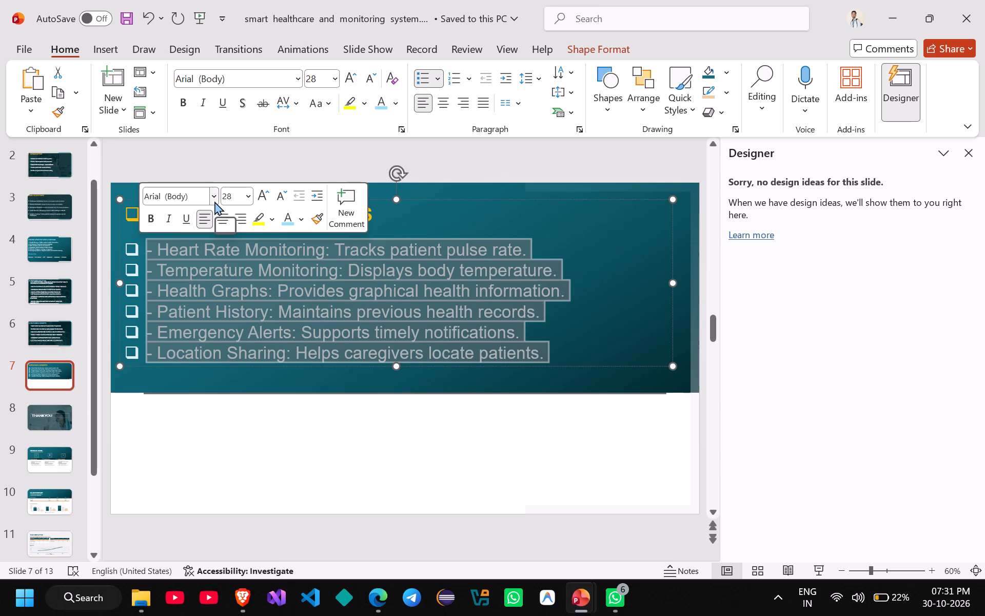
click(214, 201)
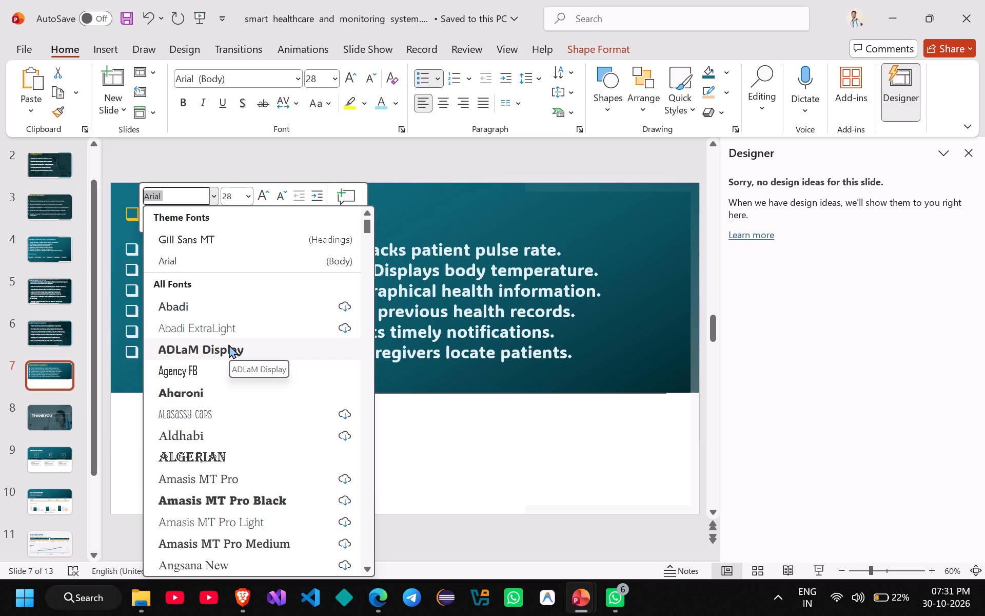
click(491, 540)
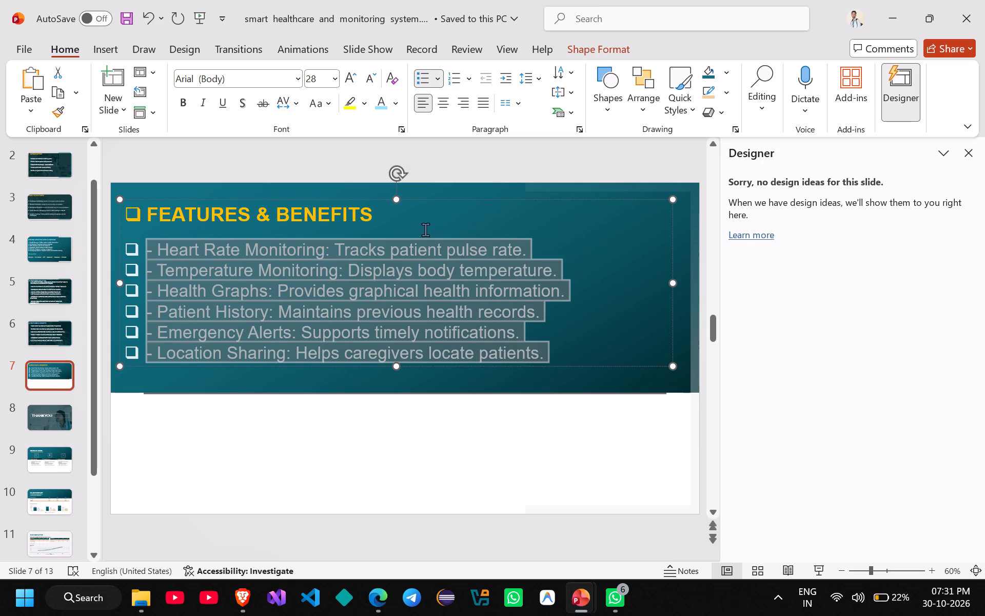
click(448, 201)
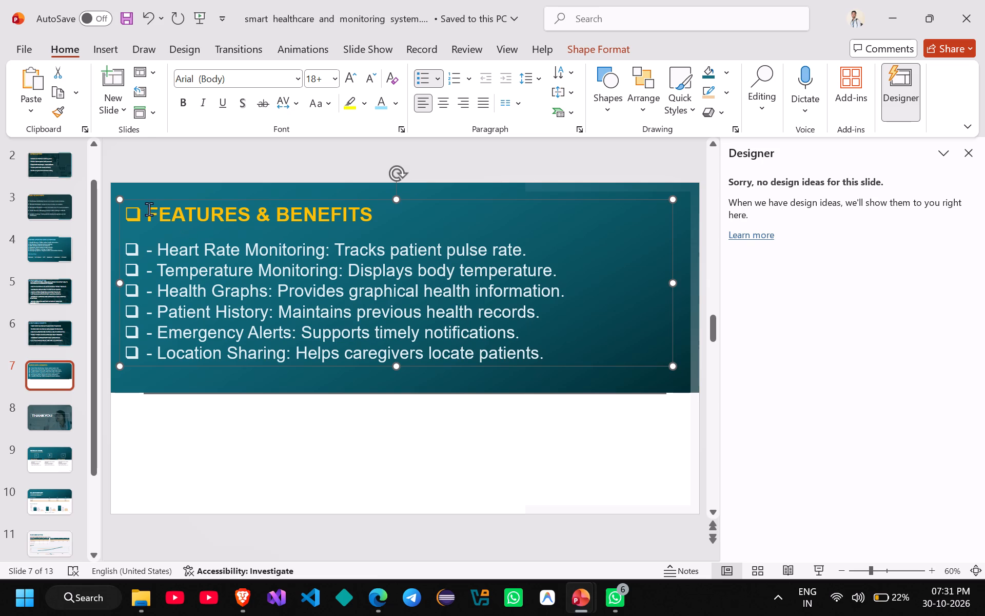
drag(149, 209, 382, 235)
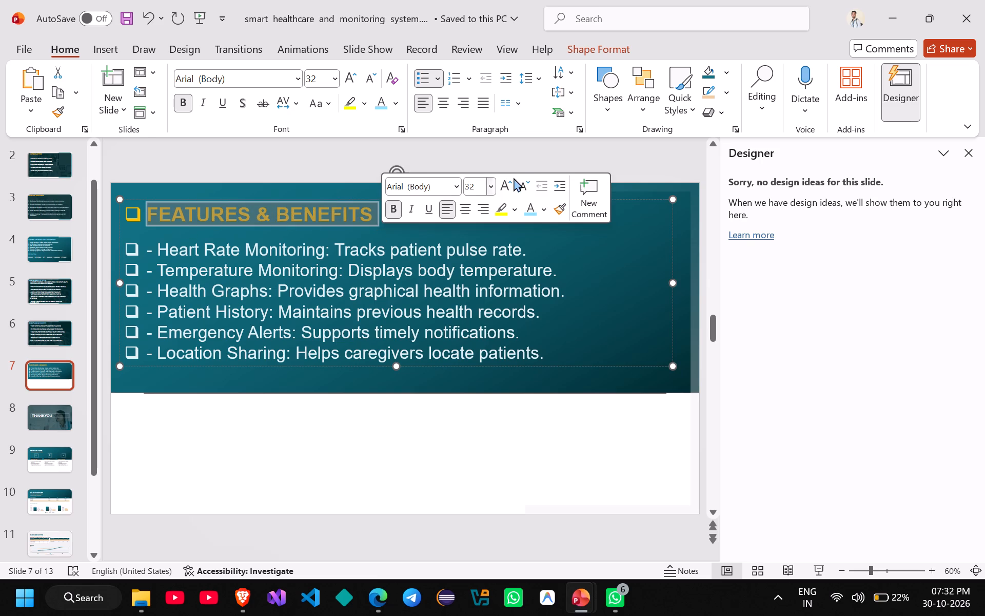
click(491, 189)
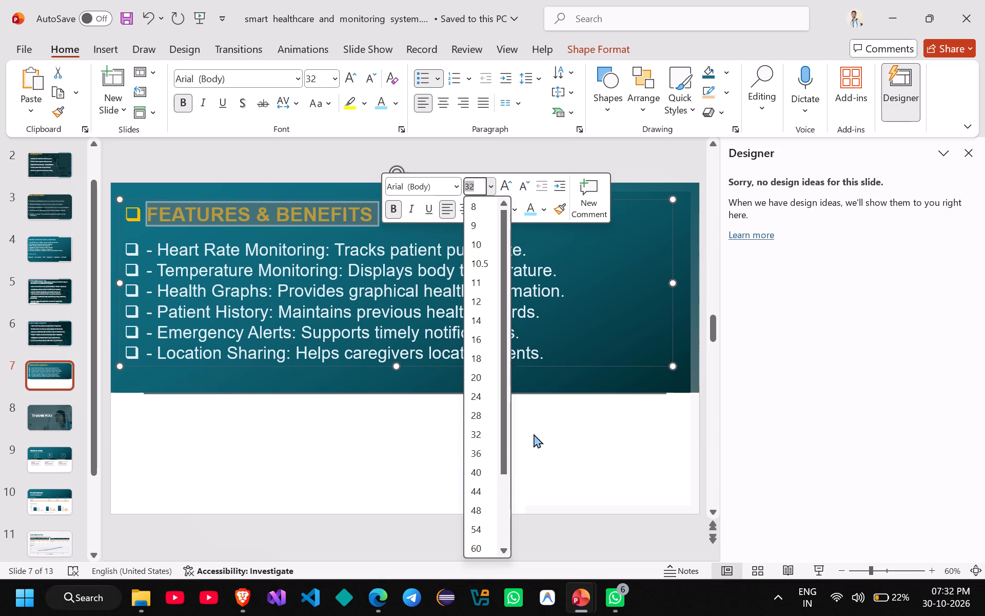
click(556, 432)
click(556, 432)
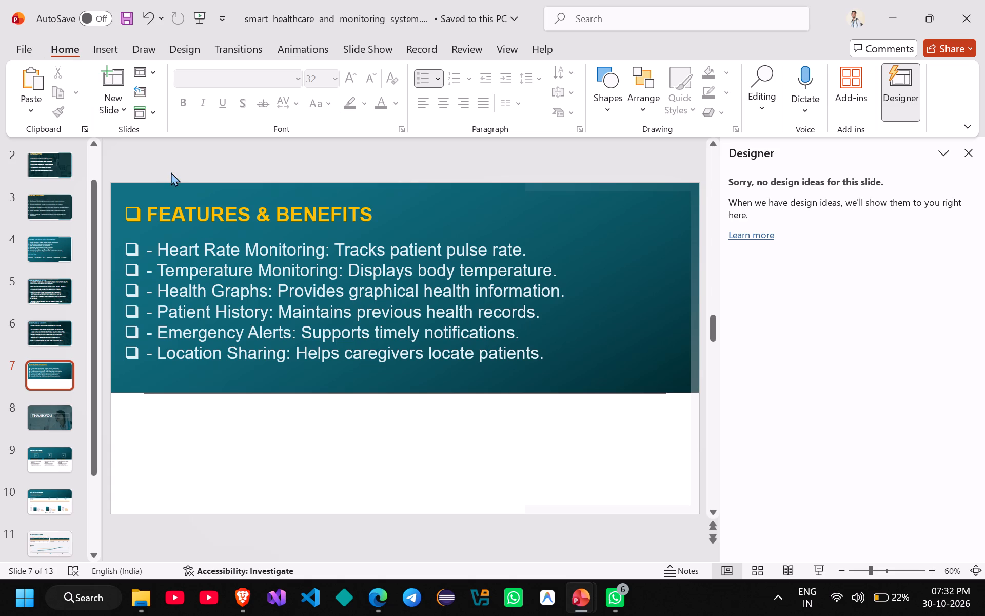
Review the slides from the title through the dark Features & Benefits version, Thank You, Revenue Model and Business Ratios.
scroll(221, 341, up, 2)
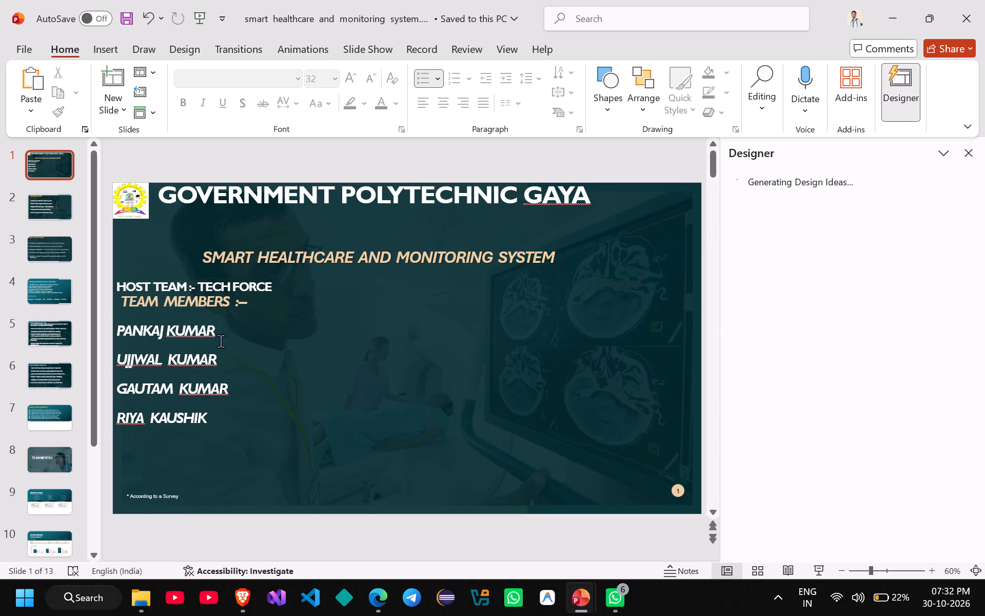
scroll(221, 341, down, 1)
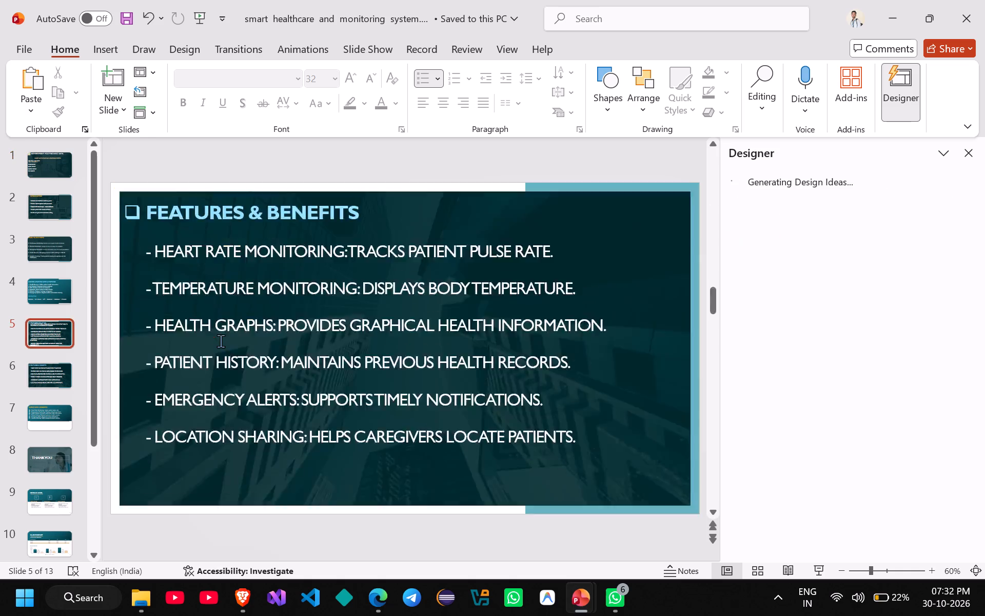
scroll(221, 341, down, 1)
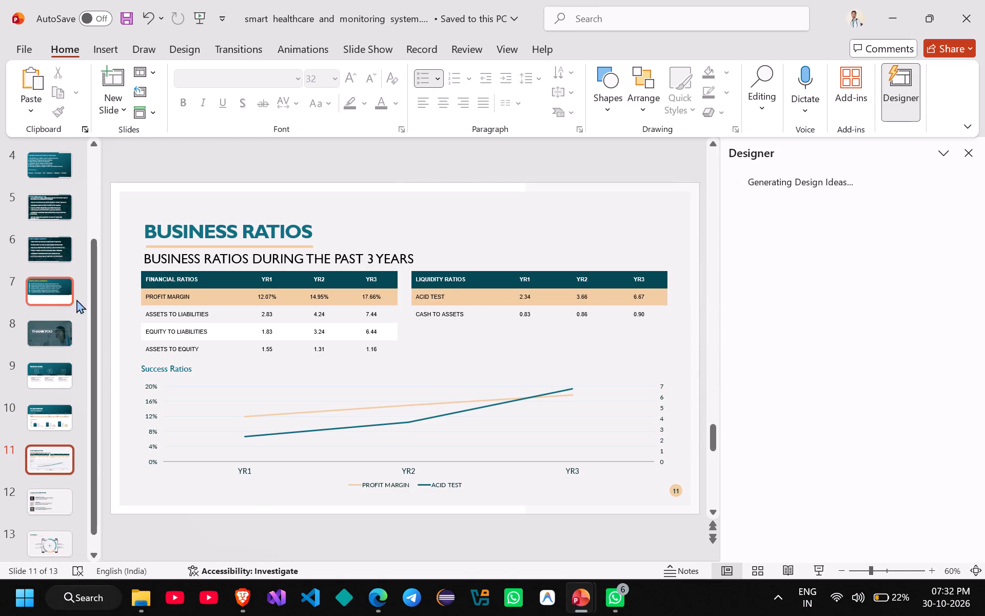
click(55, 344)
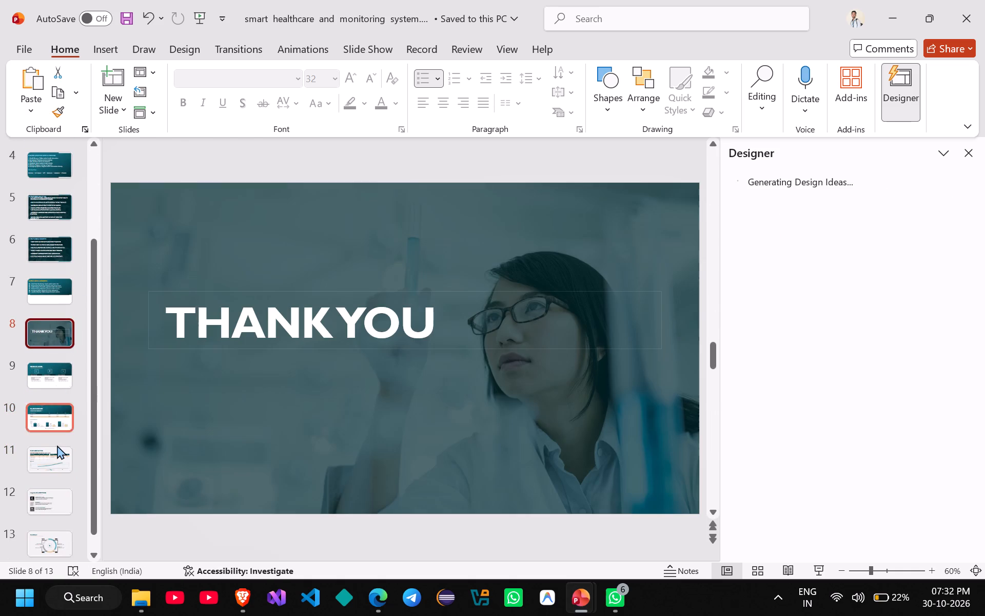
click(54, 376)
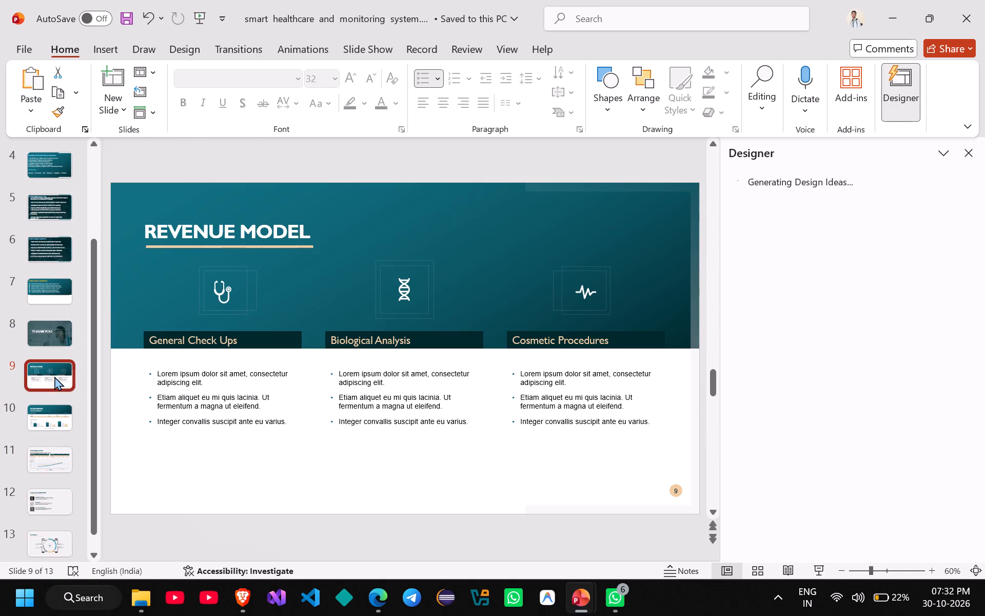
click(56, 413)
click(60, 470)
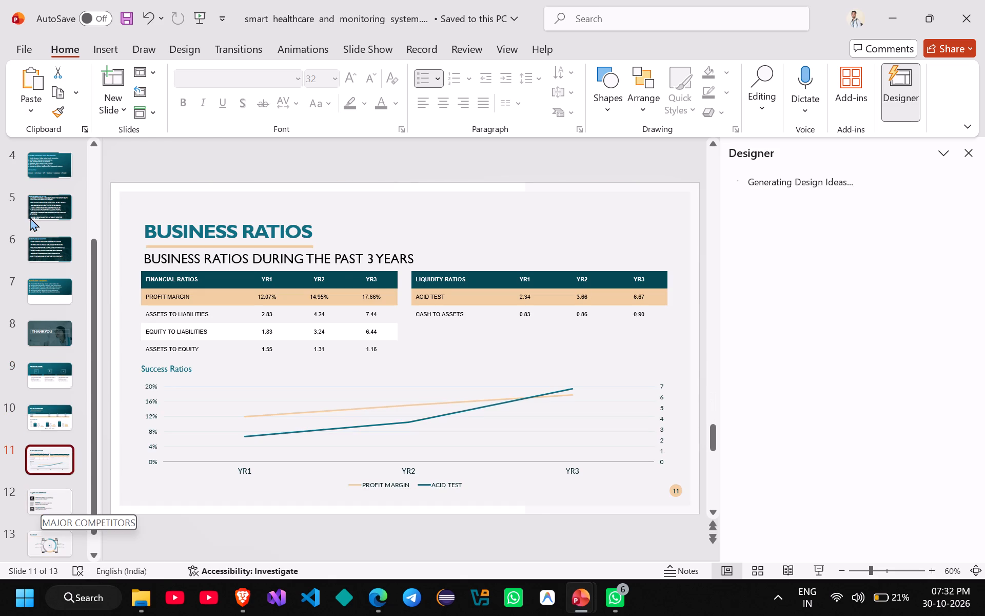
Save a copy of the presentation in the Downloads folder as smart healthcare and monitoring system.pptx.
click(26, 46)
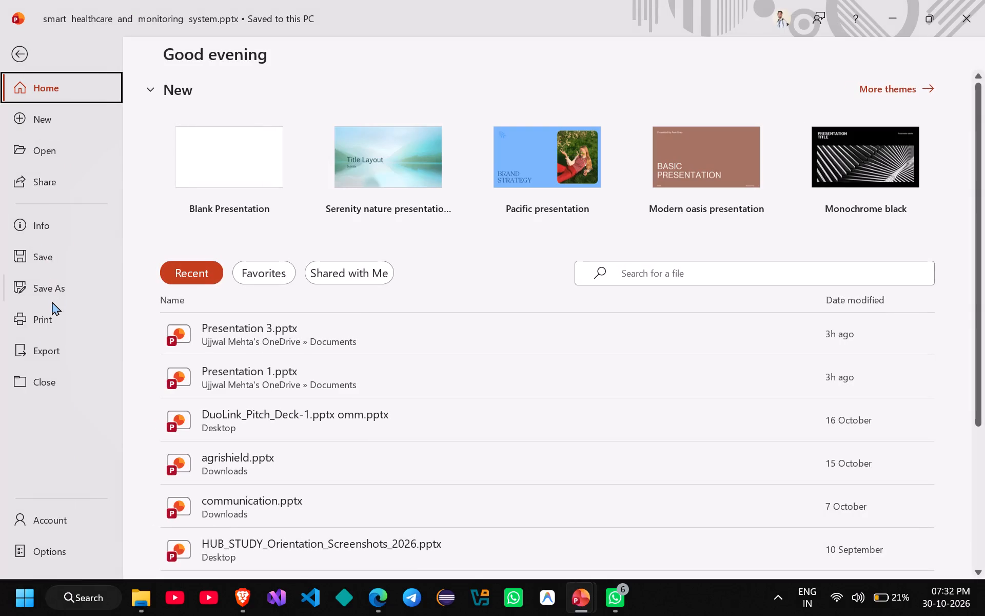
click(51, 289)
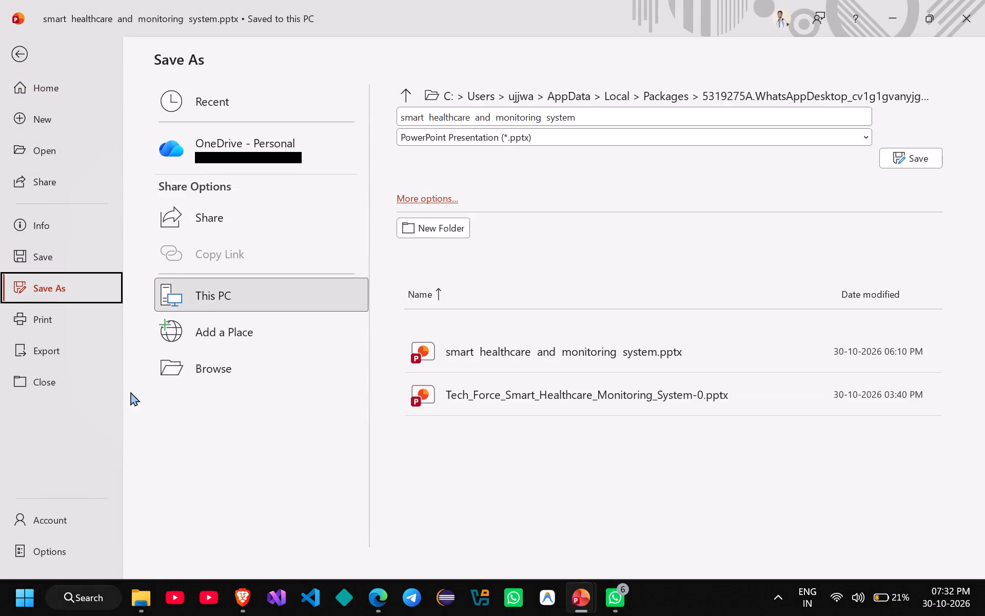
click(218, 286)
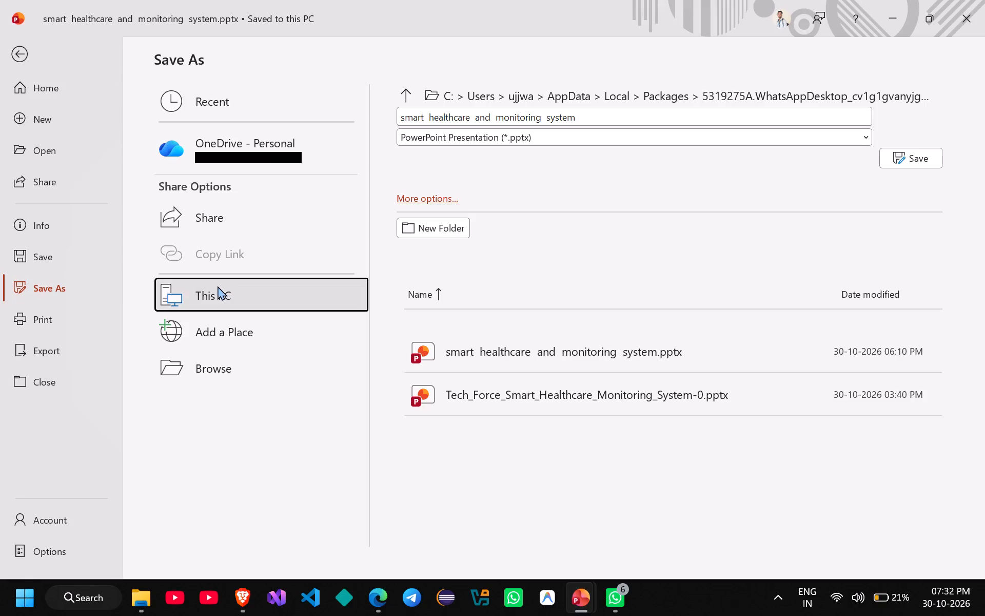
click(218, 286)
double_click(218, 286)
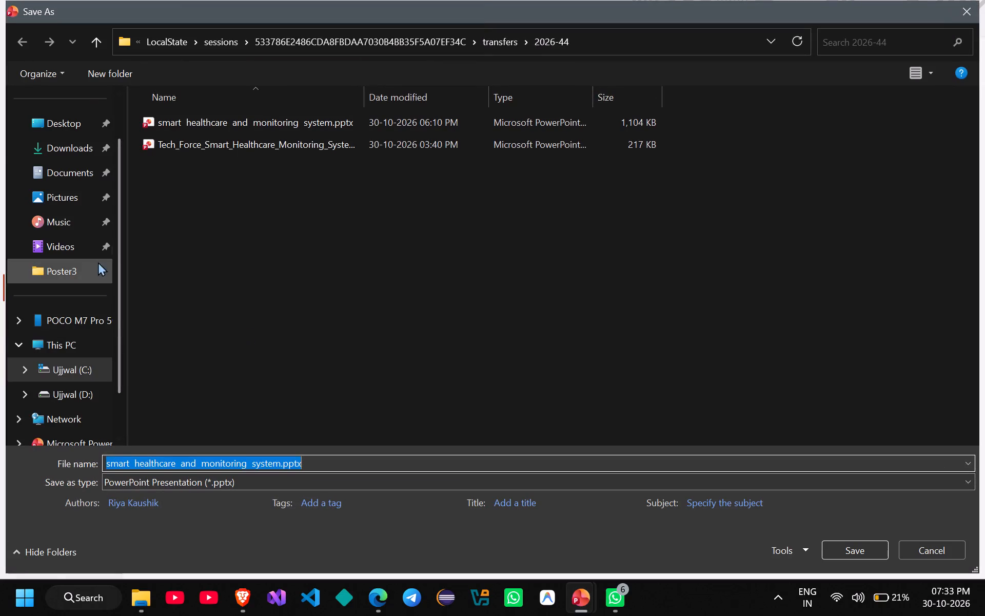
click(78, 121)
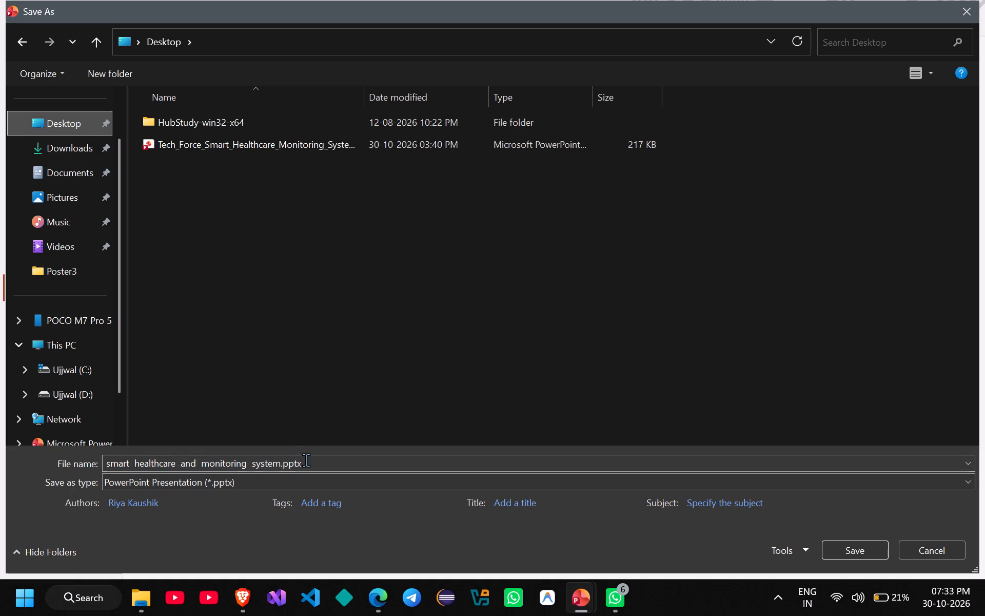
click(306, 460)
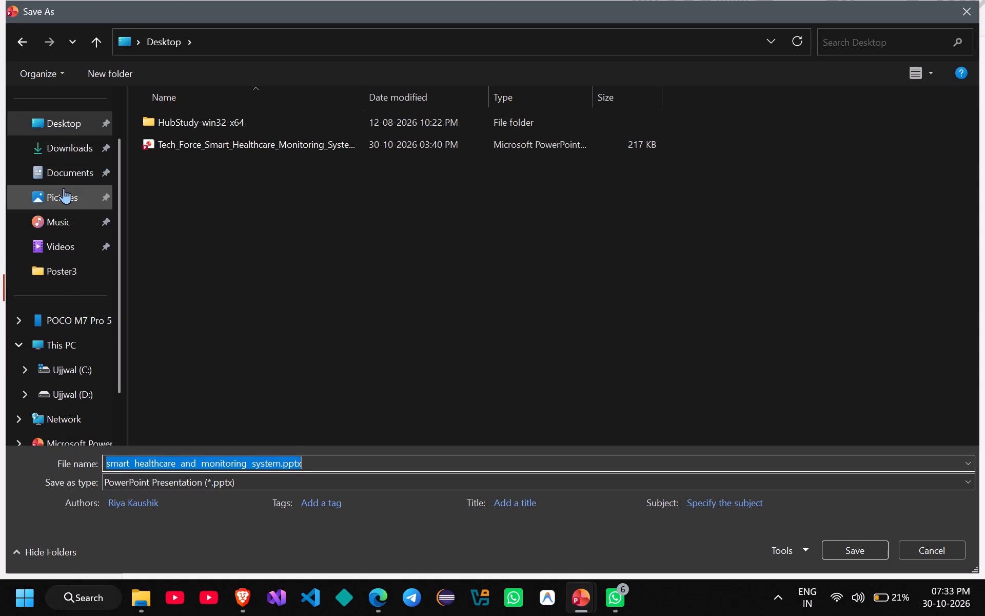
click(59, 154)
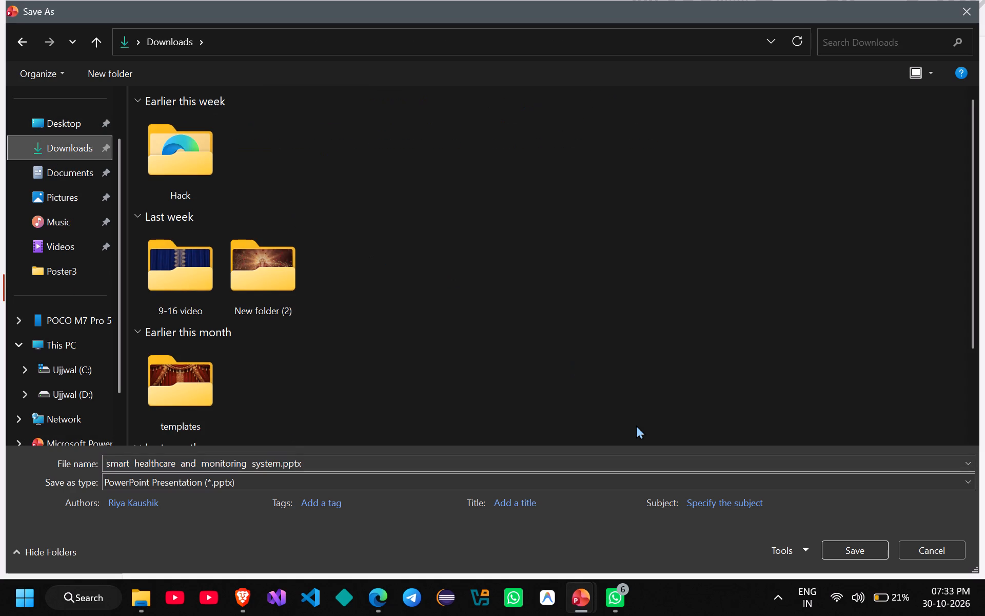
click(838, 548)
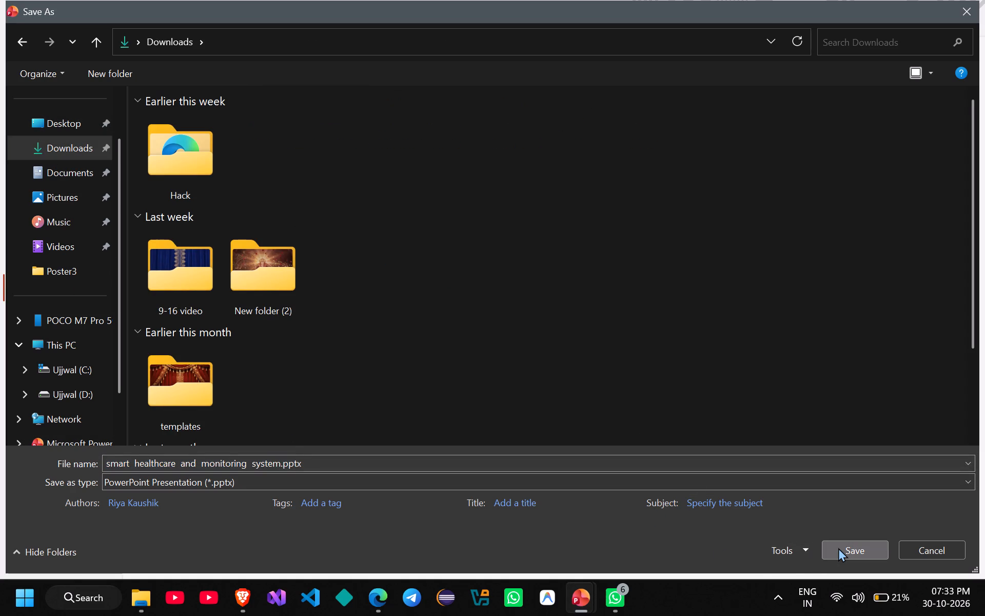
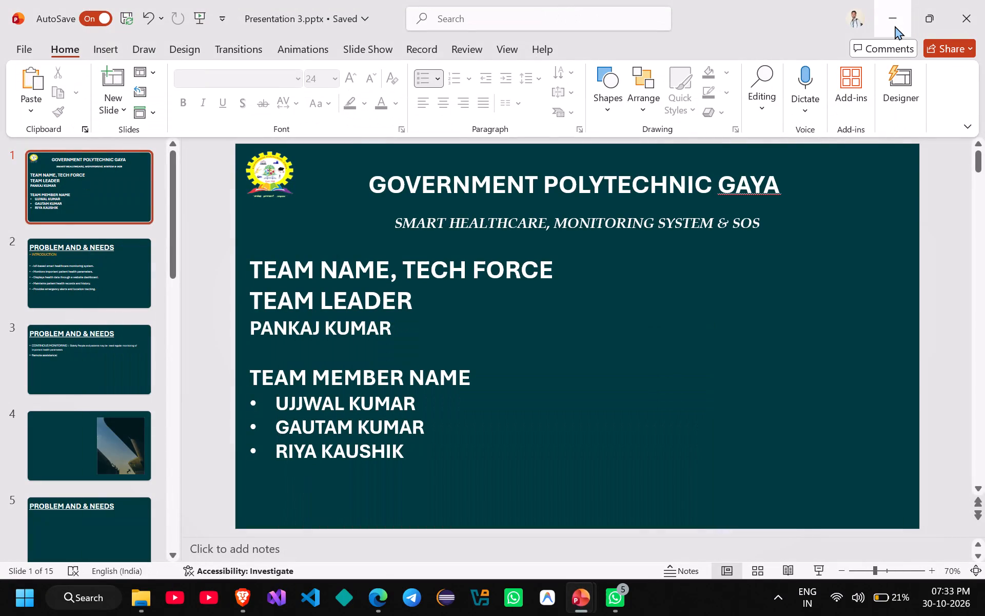
Minimize the PowerPoint presentation window and the Edge browser window to reach the desktop.
click(895, 26)
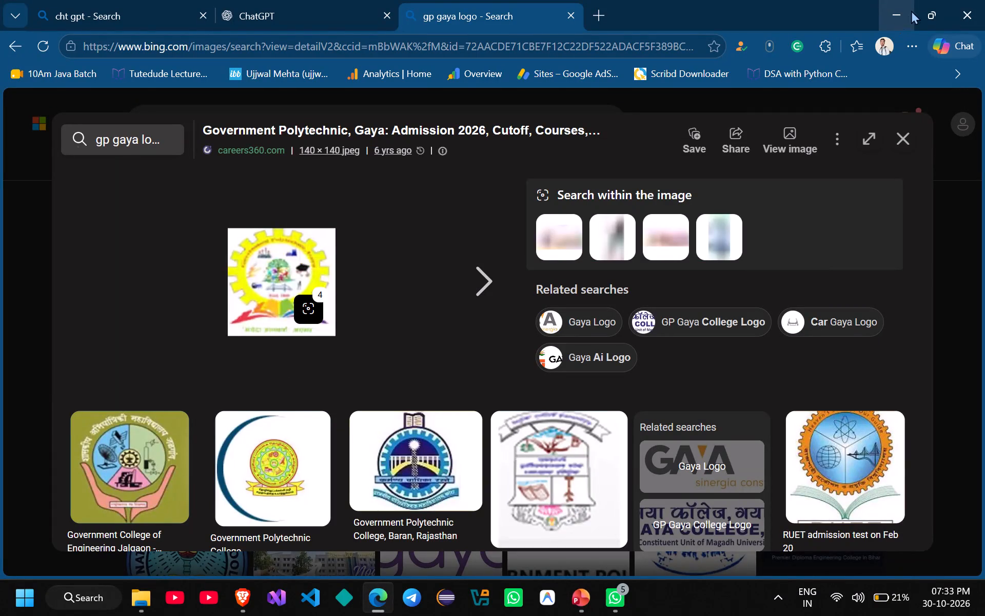
click(911, 10)
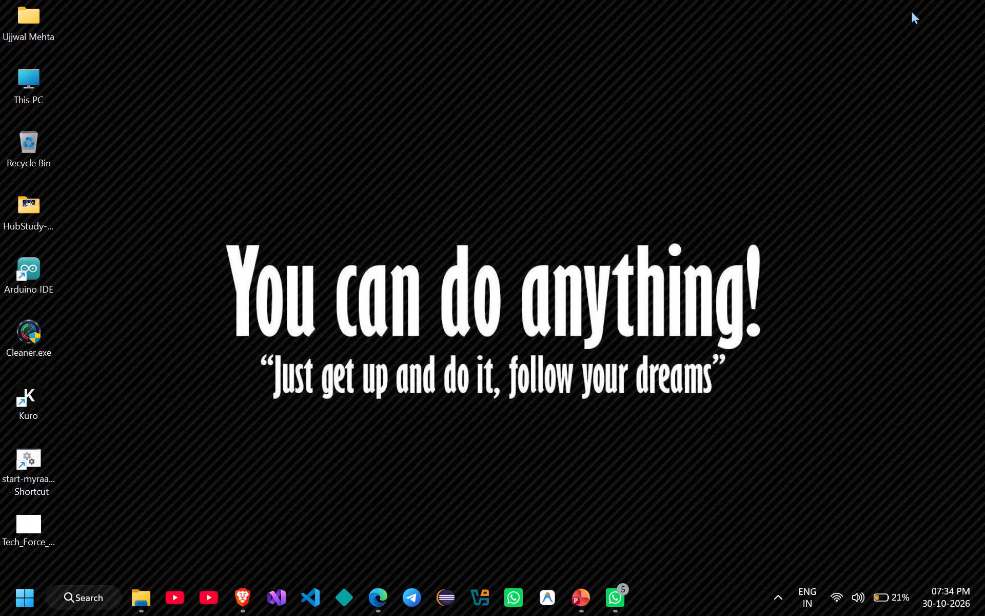
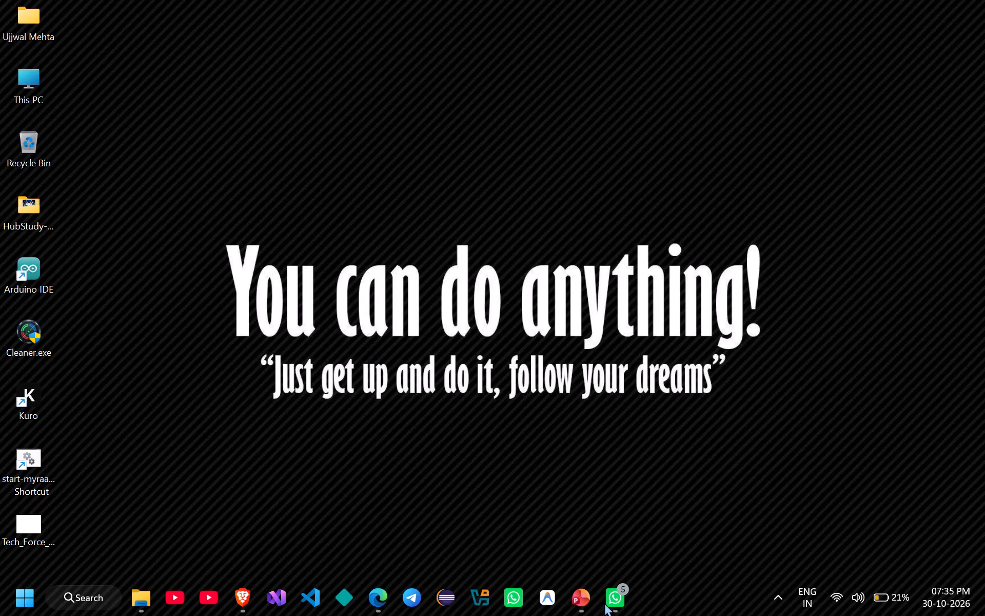
Switch to the smart healthcare and monitoring system presentation in PowerPoint and select it again from the recent files.
click(585, 589)
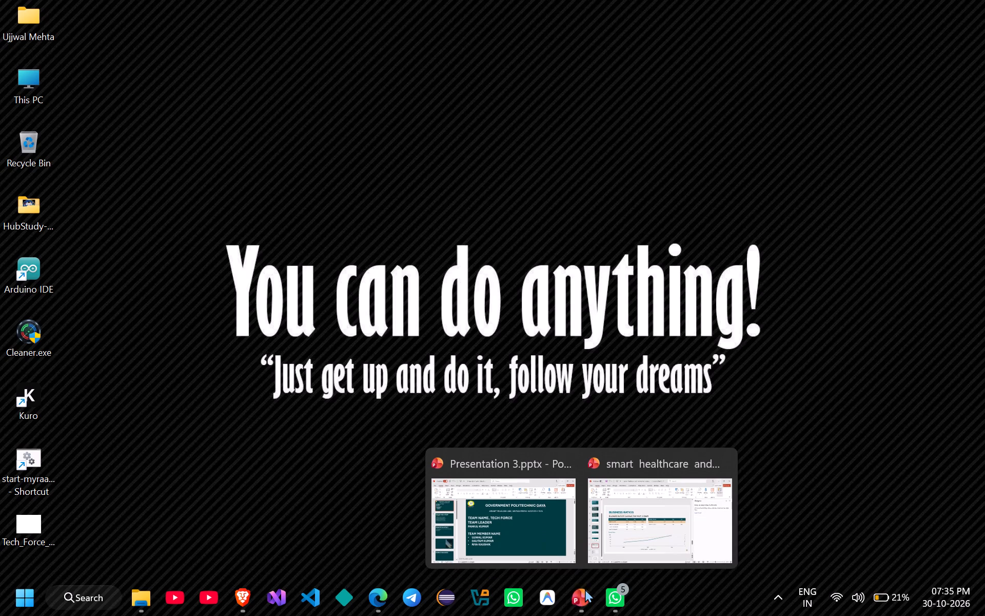
click(627, 523)
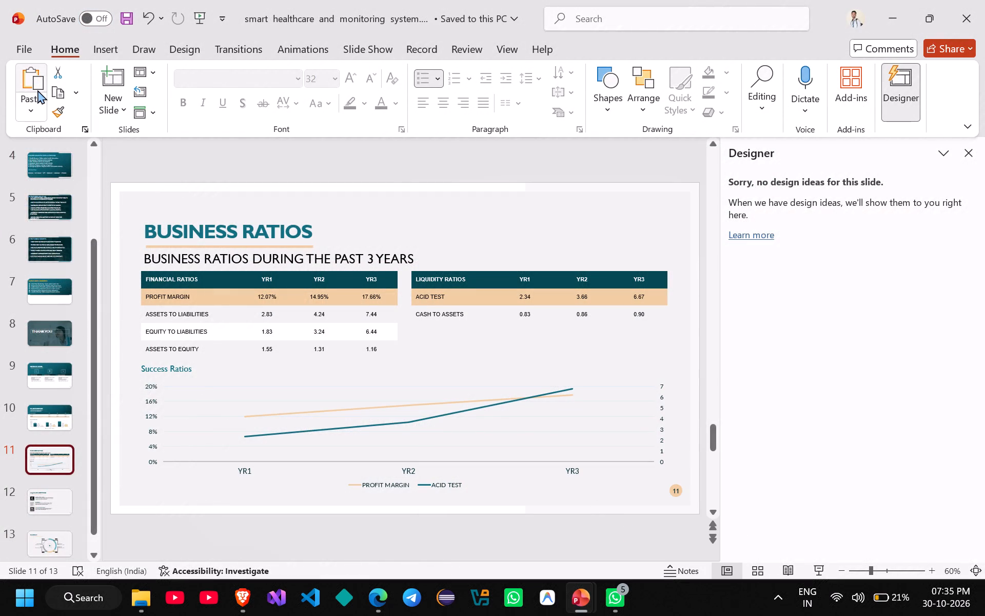
click(24, 47)
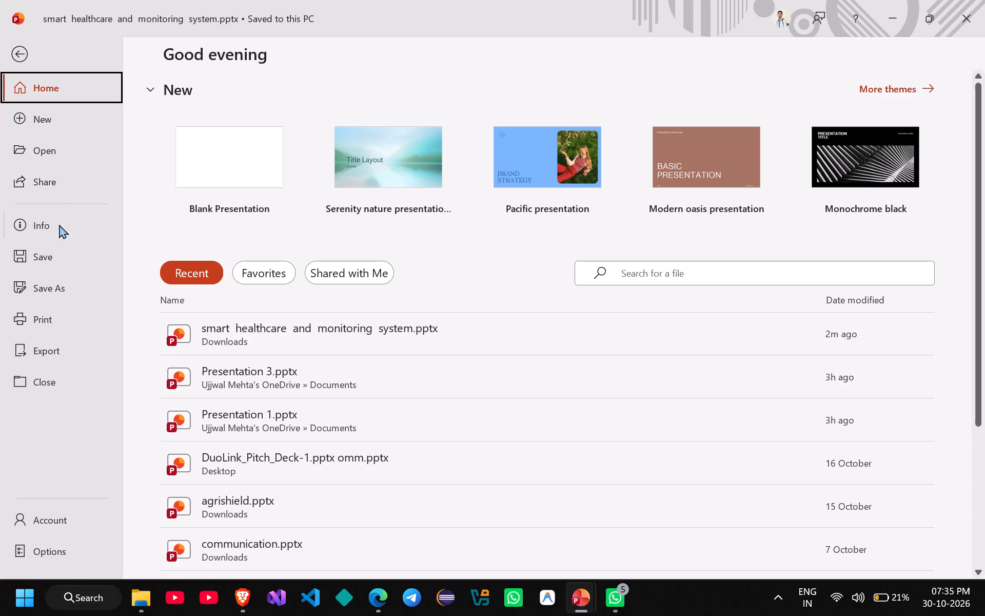
click(260, 339)
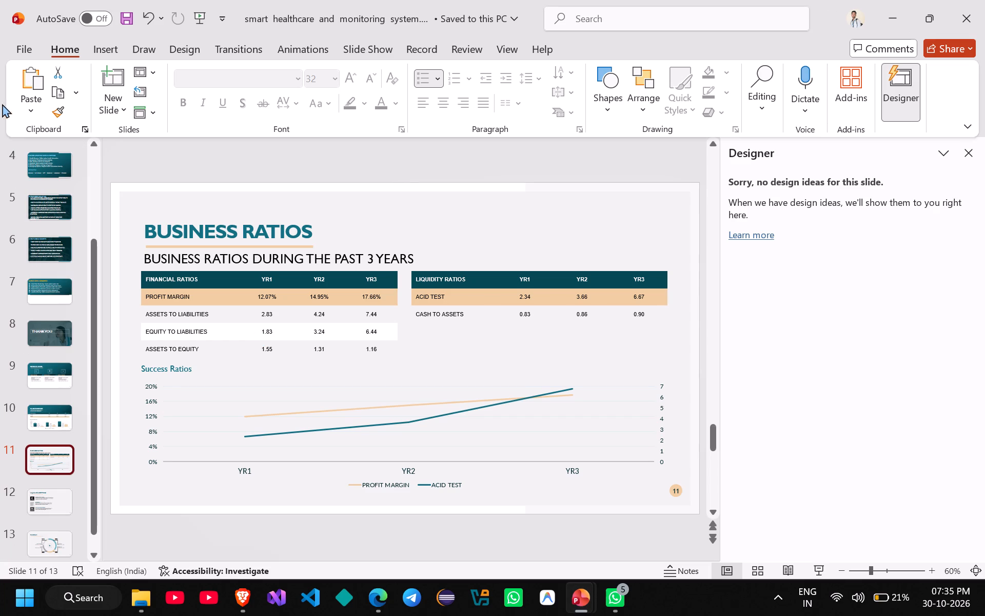
Open the export options for creating a PDF/XPS document from the smart healthcare and monitoring system presentation.
click(25, 41)
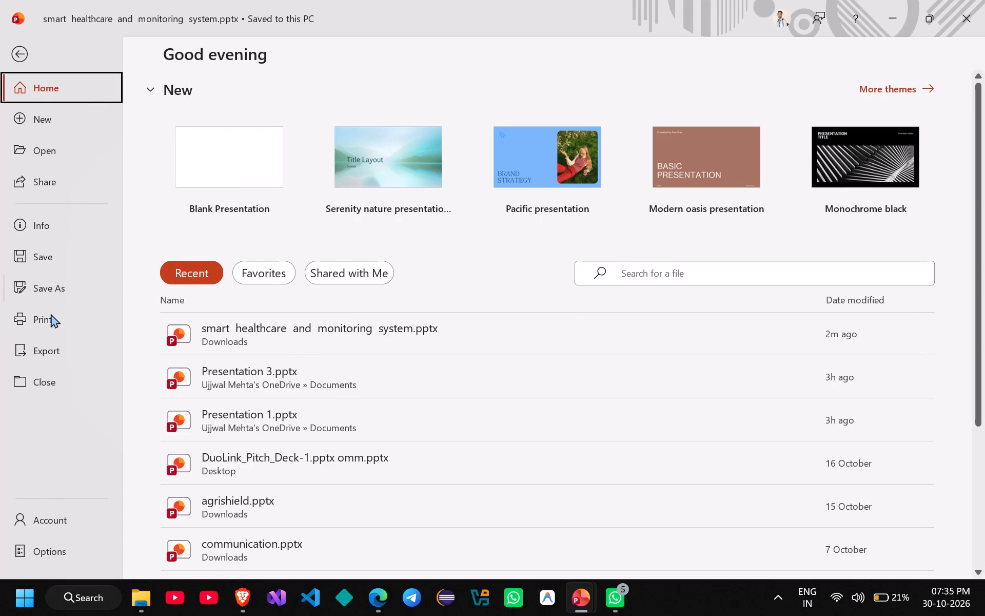
click(57, 347)
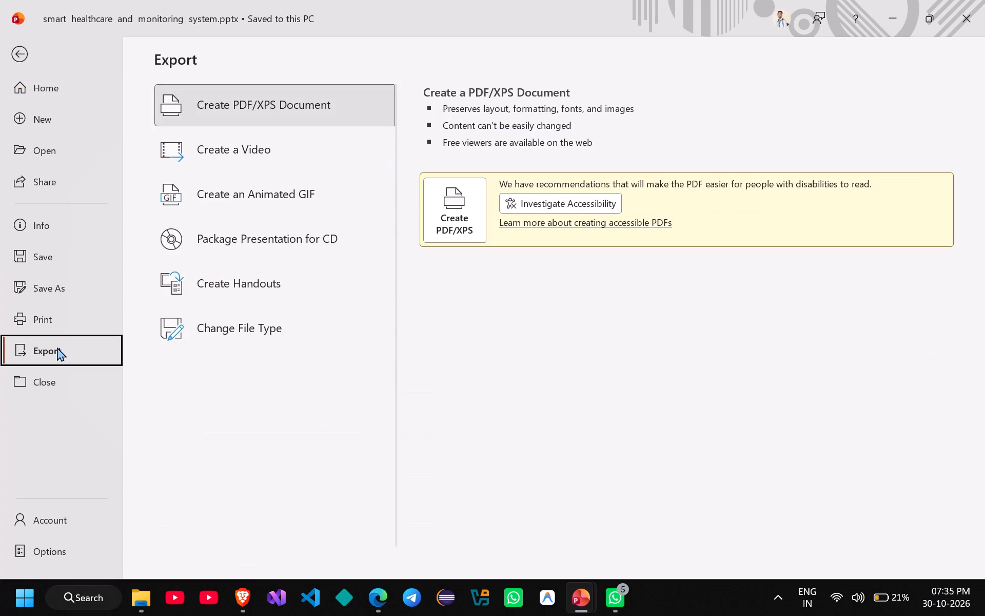
Publish the presentation as a PDF named smart healthcare and monitoring system.pdf in the Downloads folder, using standard optimization.
click(423, 206)
click(435, 211)
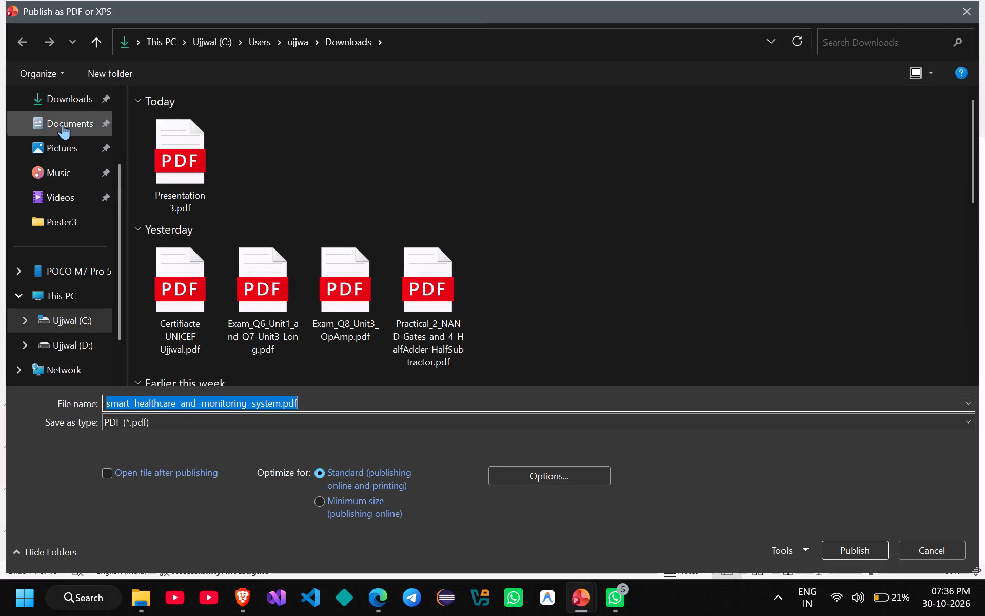
click(80, 94)
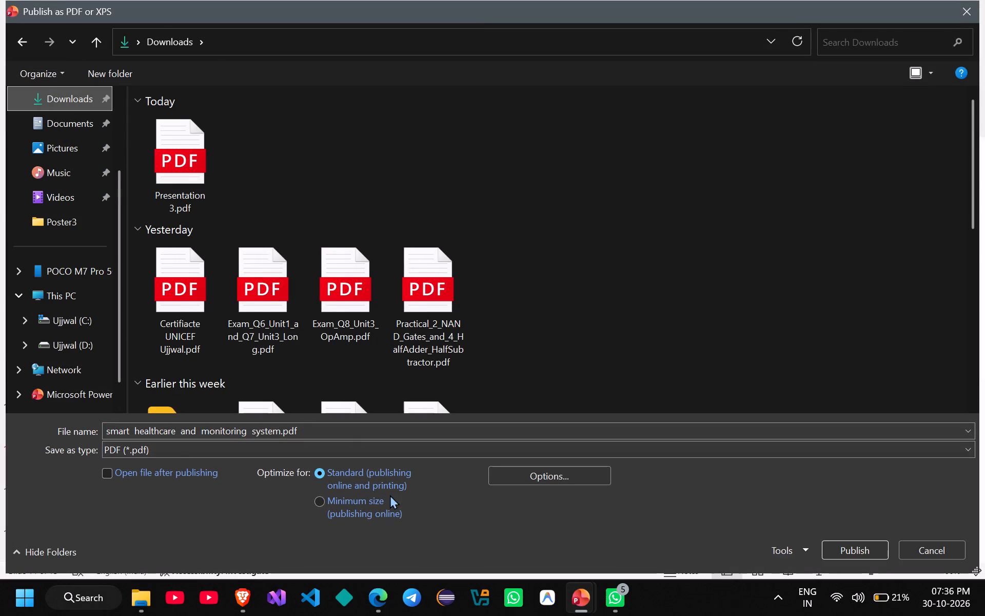
click(356, 423)
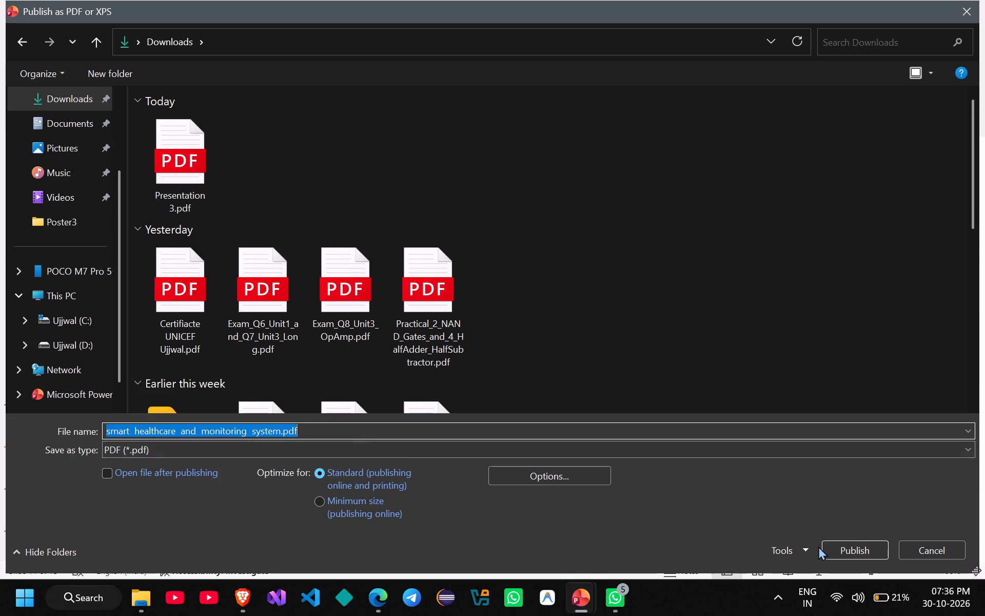
click(851, 545)
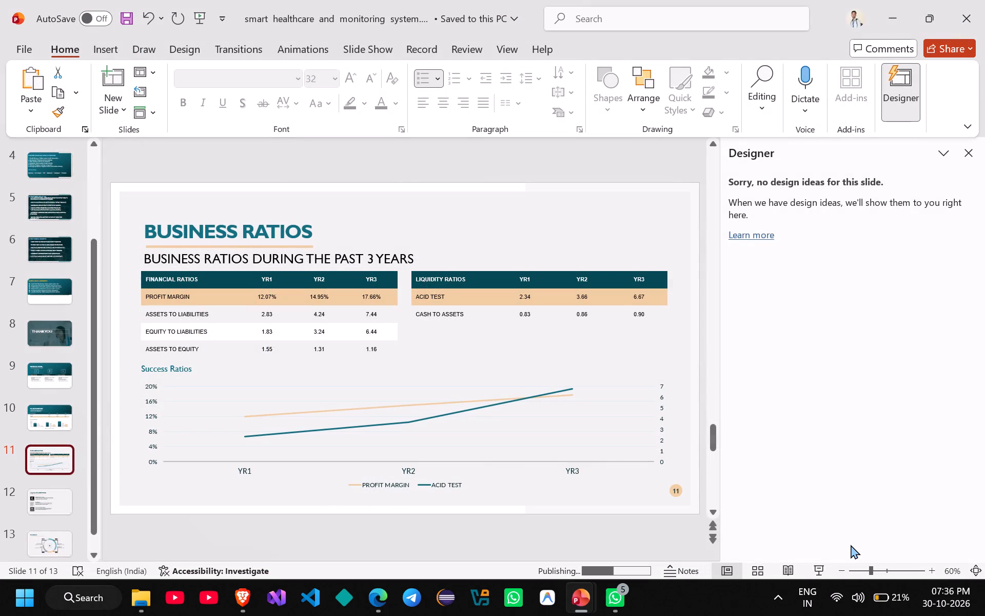
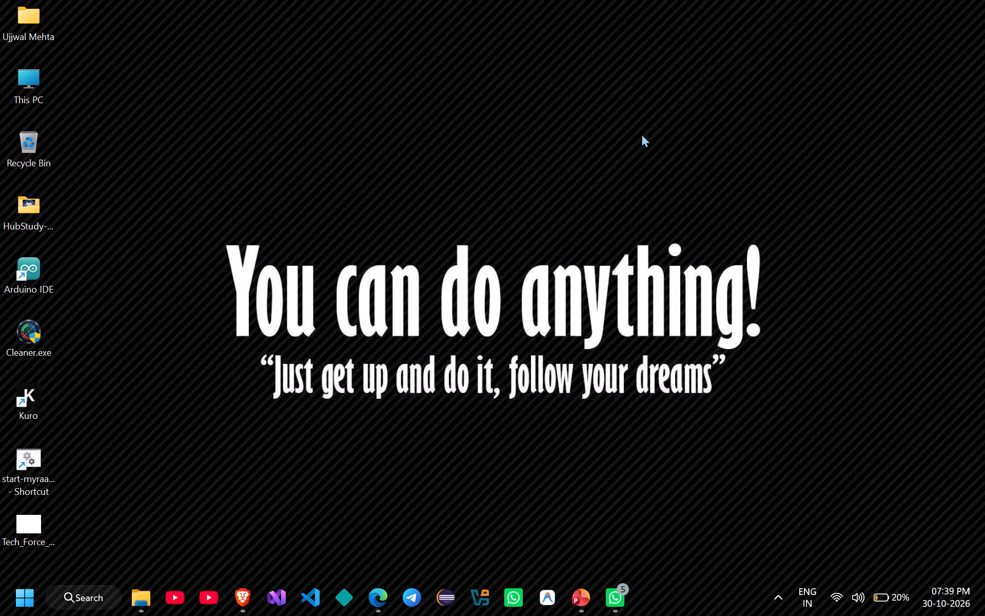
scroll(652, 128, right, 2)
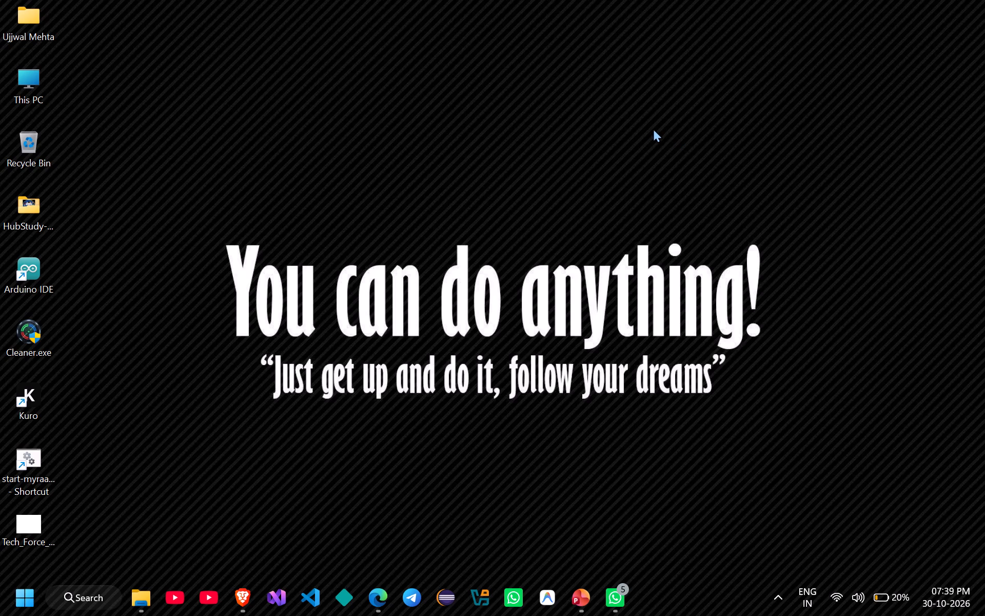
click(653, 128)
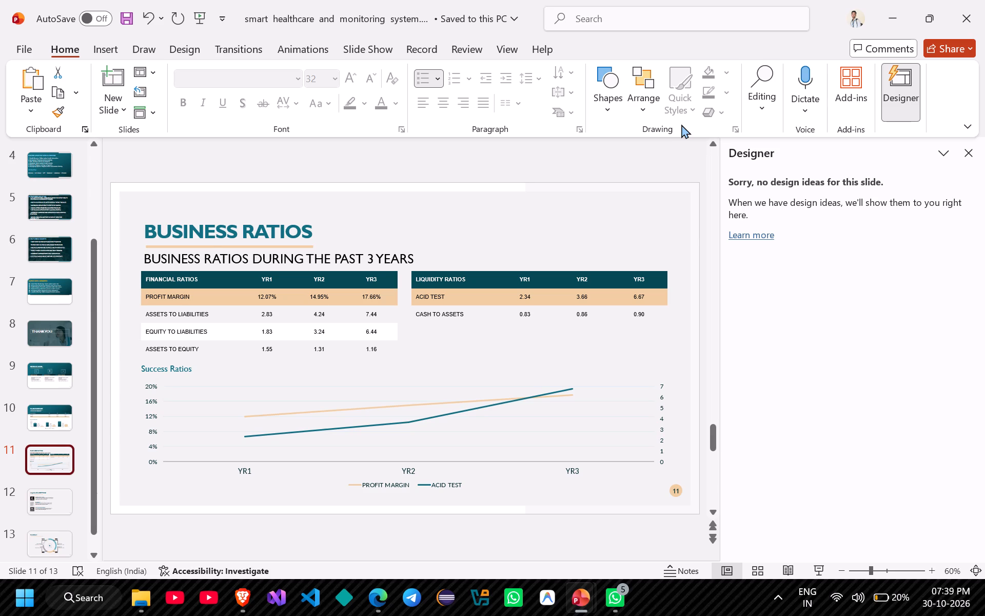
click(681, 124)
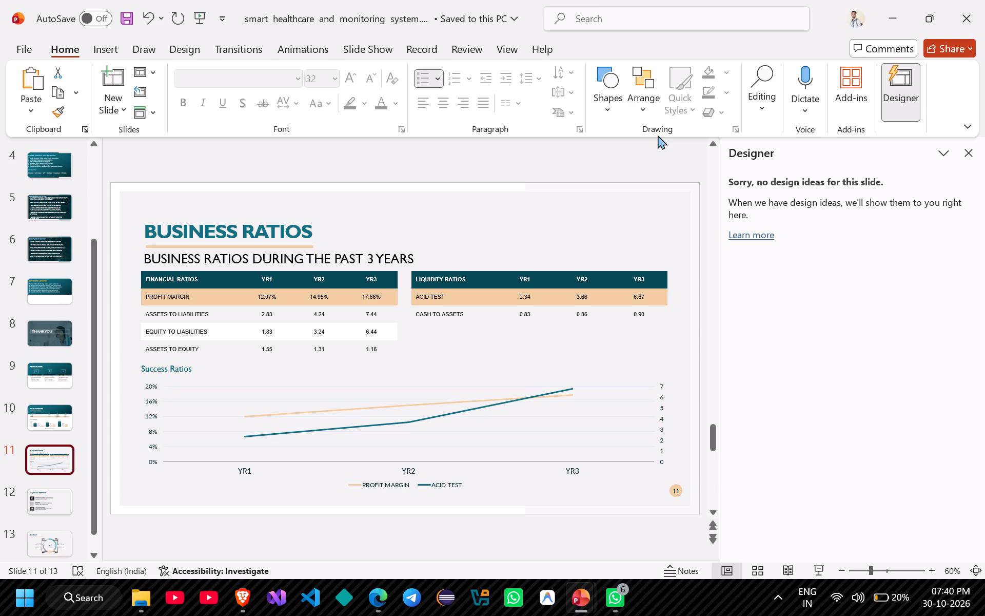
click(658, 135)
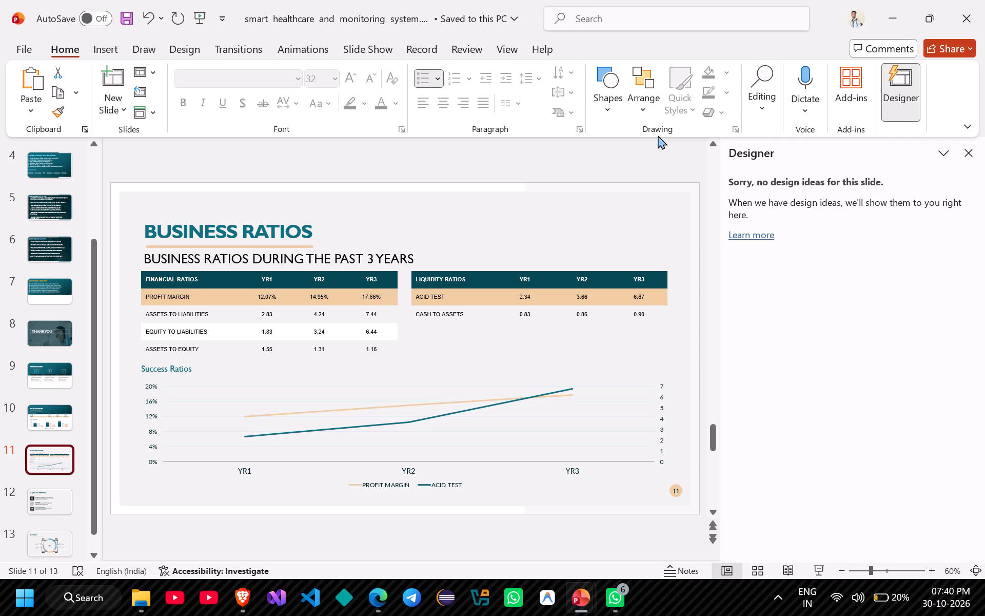
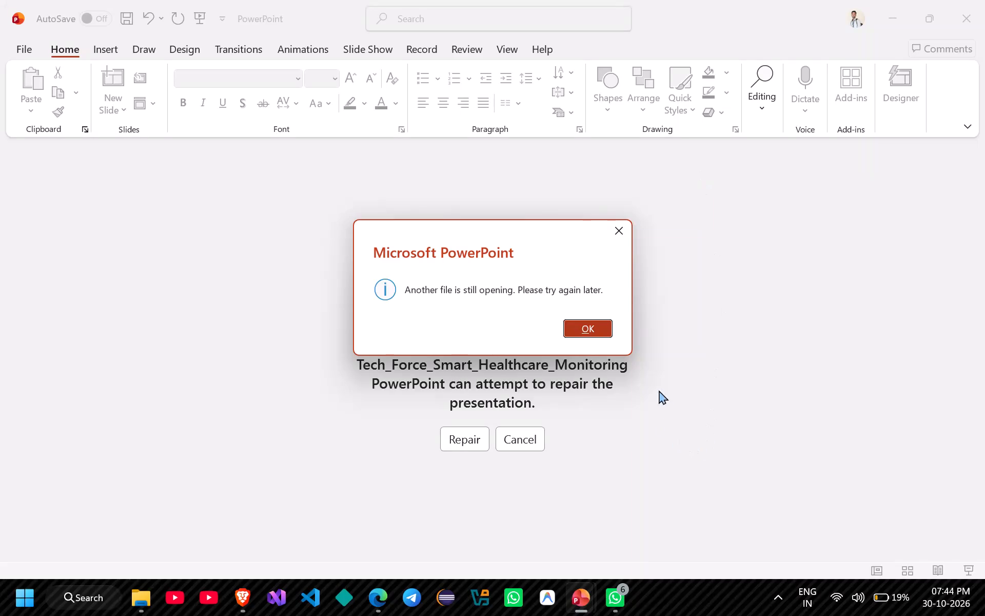
Dismiss the file-opening notice and minimize the empty PowerPoint window to return to the smart healthcare and monitoring system presentation.
click(585, 325)
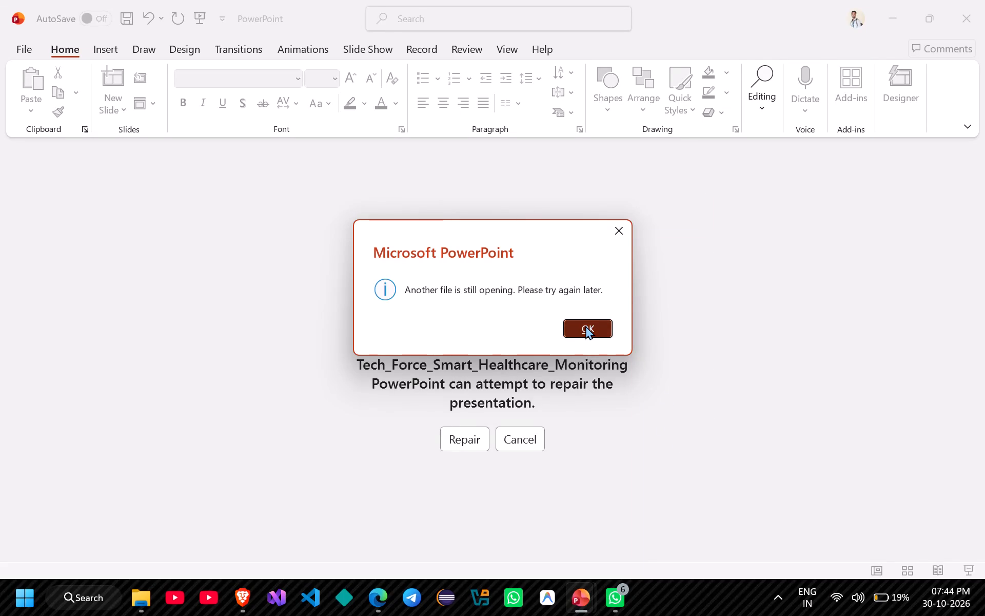
click(880, 14)
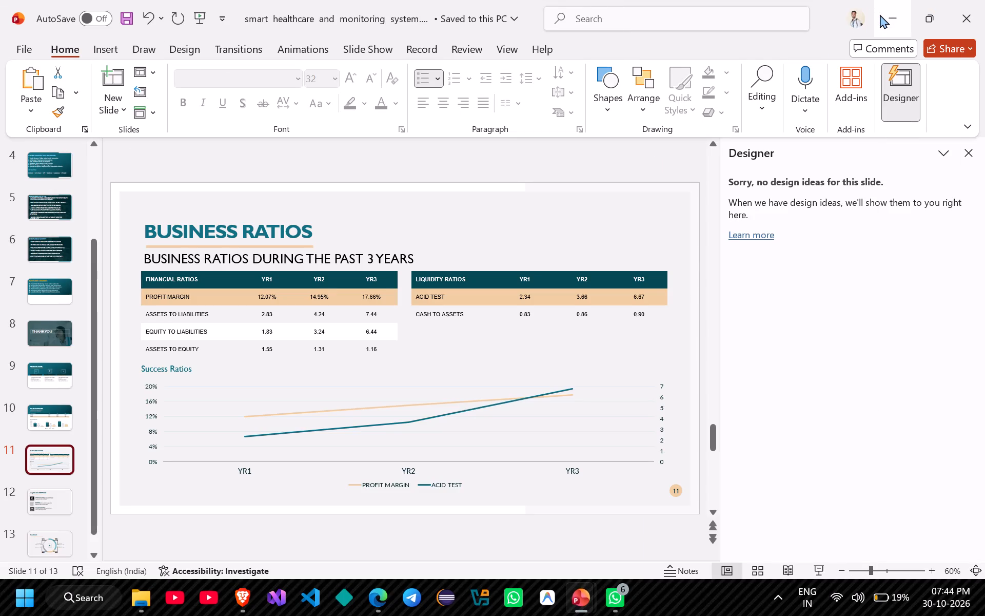
Minimize the smart healthcare and monitoring system presentation window to reveal the desktop.
click(880, 14)
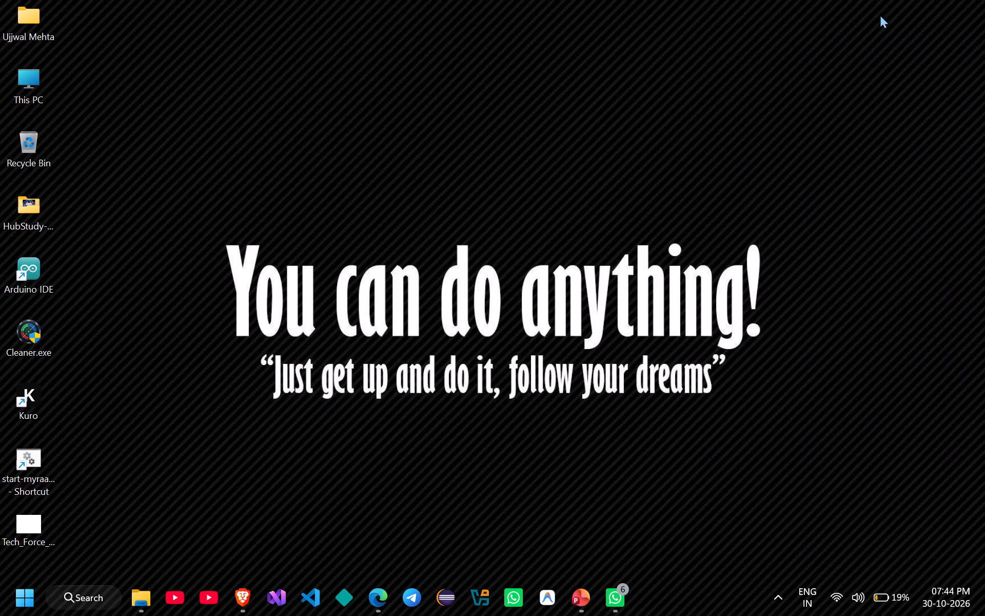